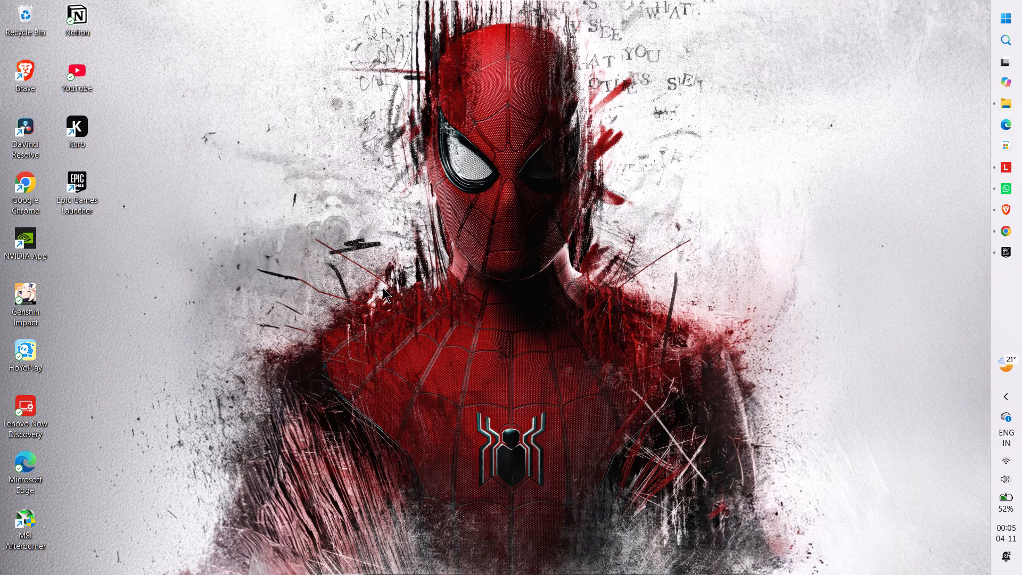
Apply all the energy recommendations in the Power & battery settings and close the Settings window.
click(1011, 492)
click(782, 541)
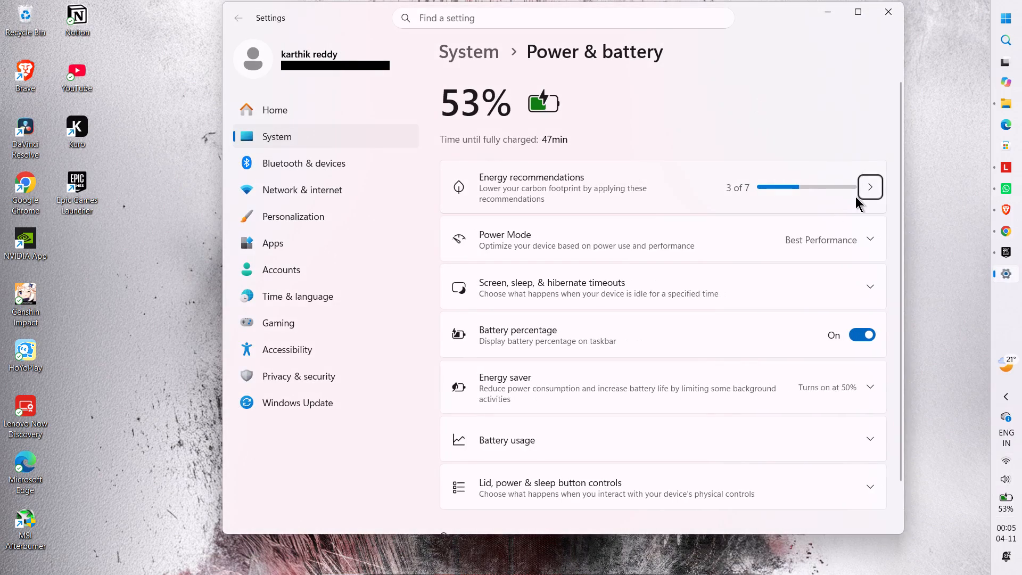
click(861, 192)
click(838, 108)
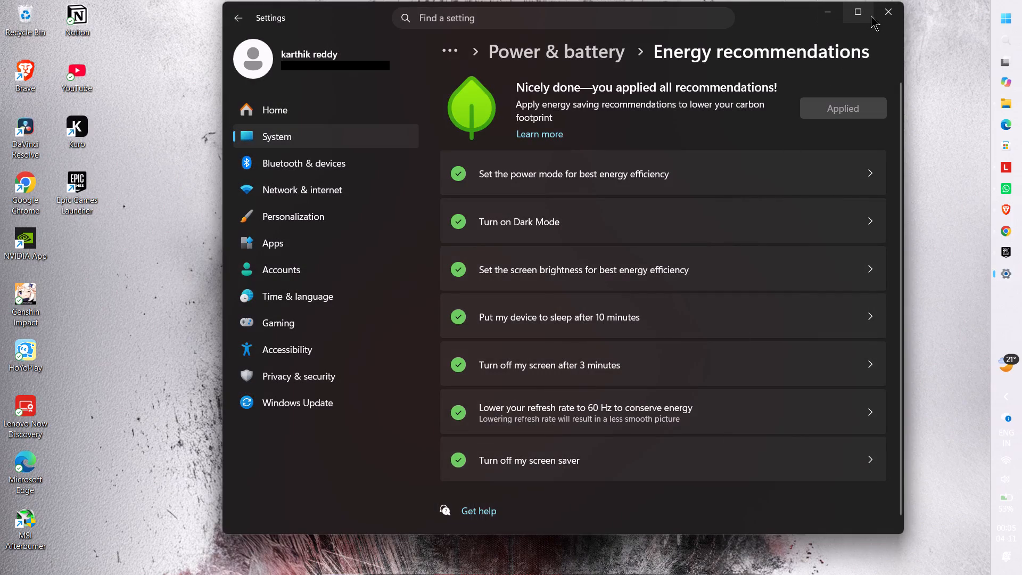
double_click(889, 15)
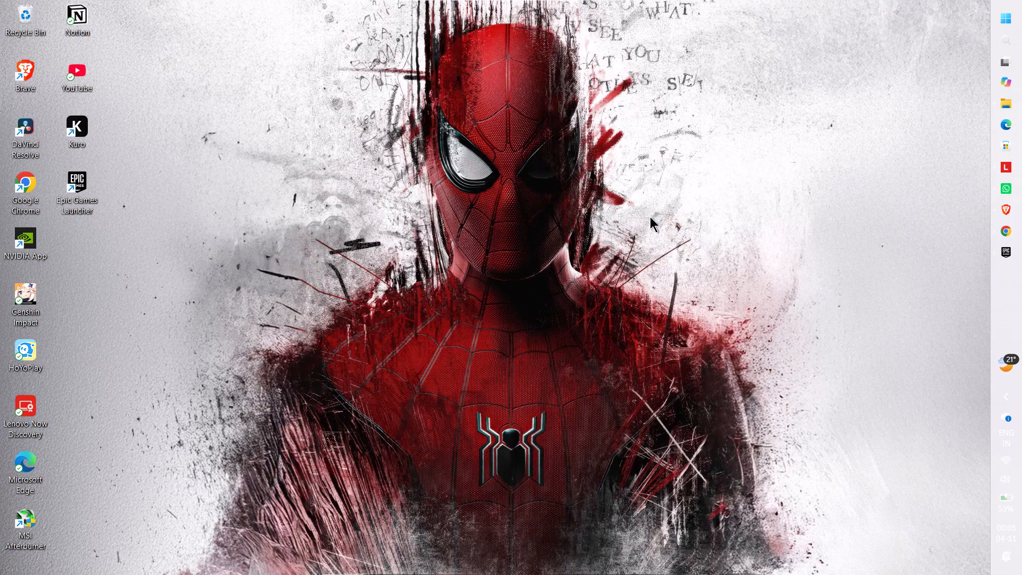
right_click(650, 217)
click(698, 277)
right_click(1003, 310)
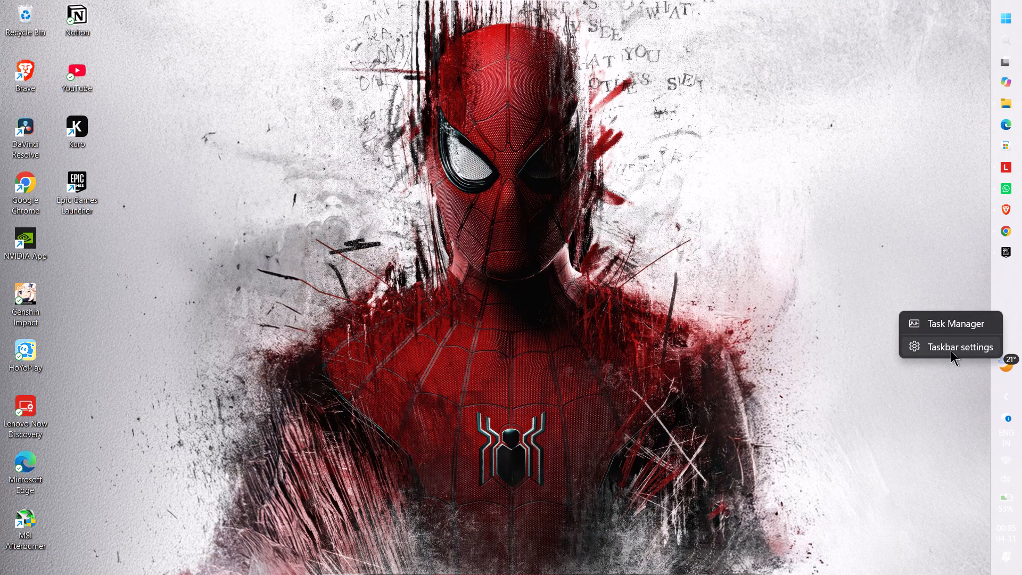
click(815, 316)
Open the Taskbar page of the Personalization settings from the desktop.
right_click(814, 316)
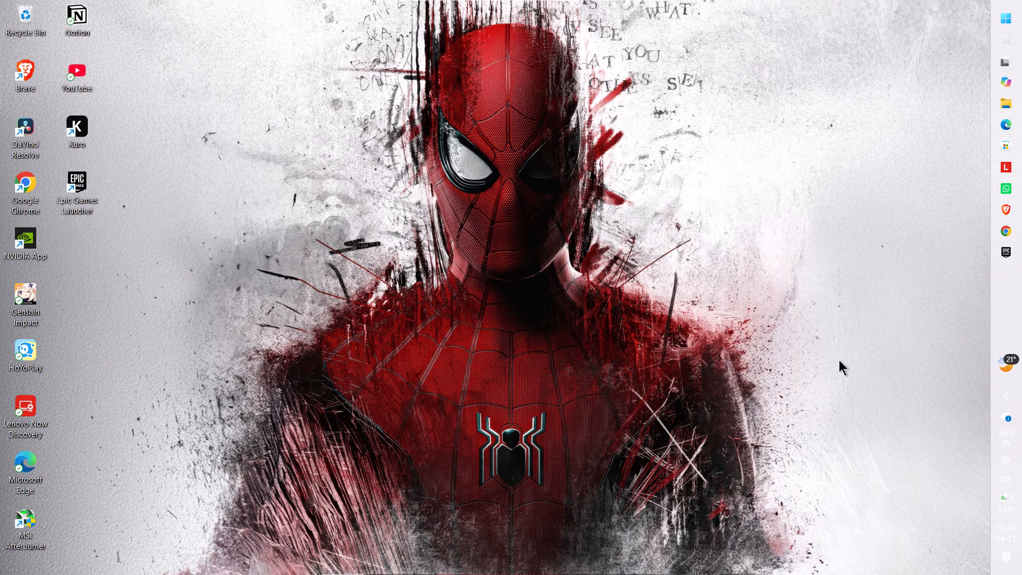
click(884, 448)
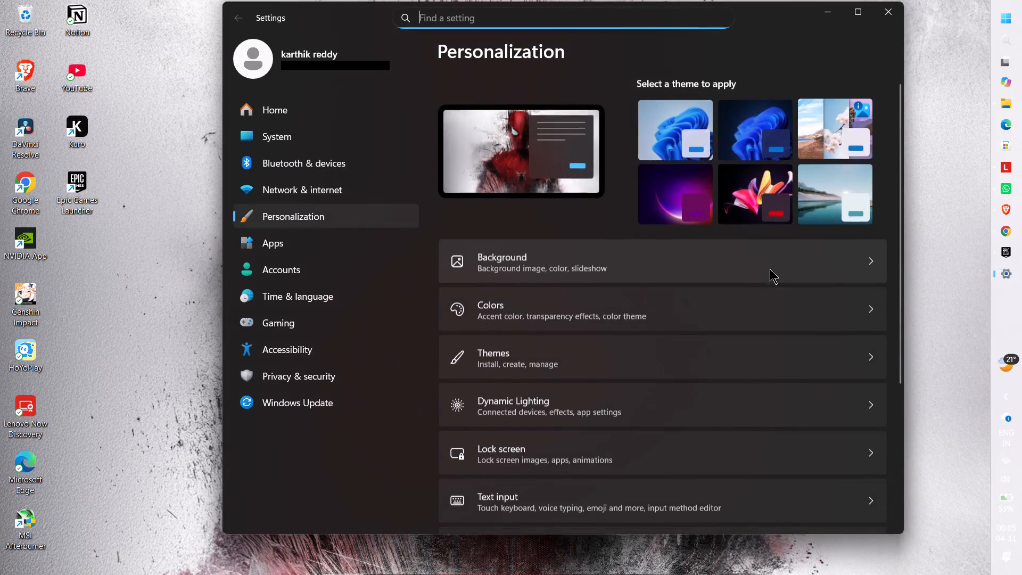
scroll(694, 425, down, 1)
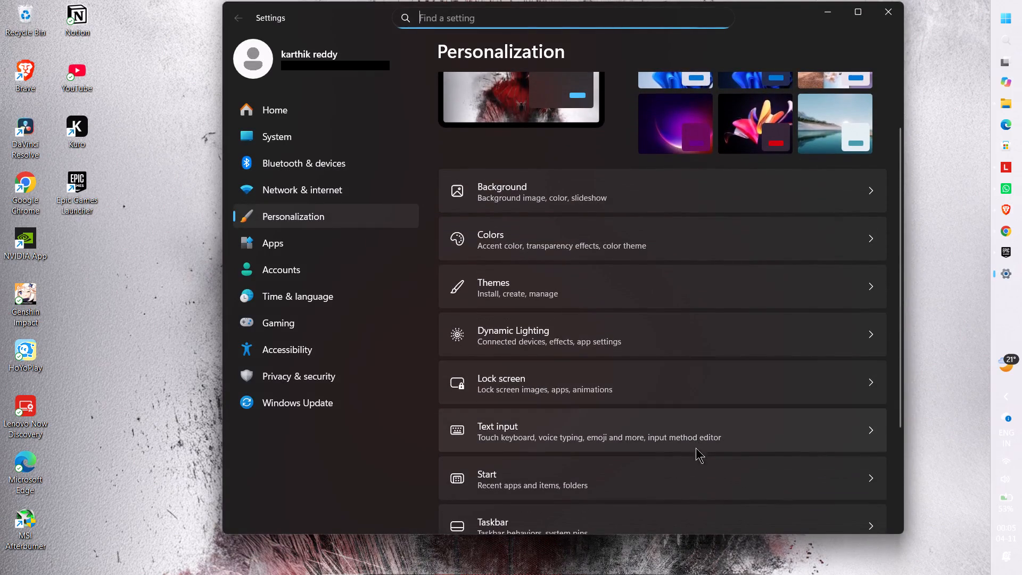
scroll(697, 475, down, 1)
click(697, 465)
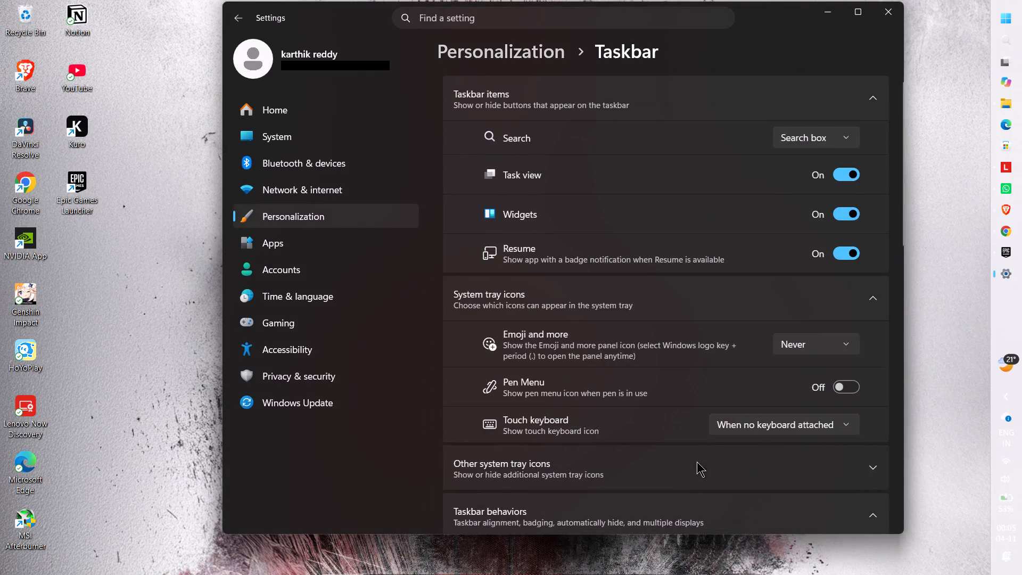
Collapse the Taskbar behaviors and System tray icons sections on the Taskbar page.
scroll(790, 327, down, 1)
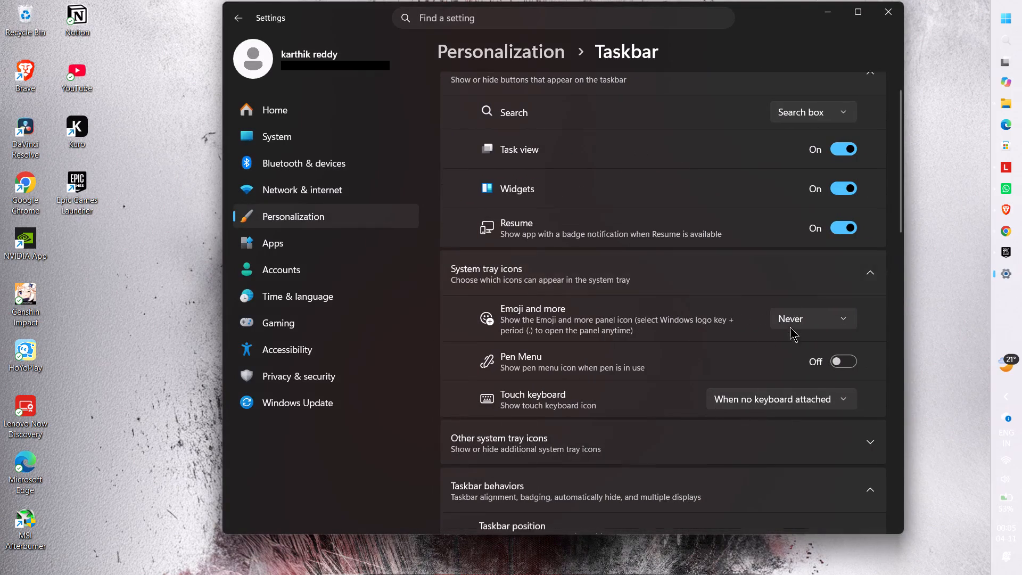
scroll(790, 327, down, 1)
scroll(800, 456, down, 2)
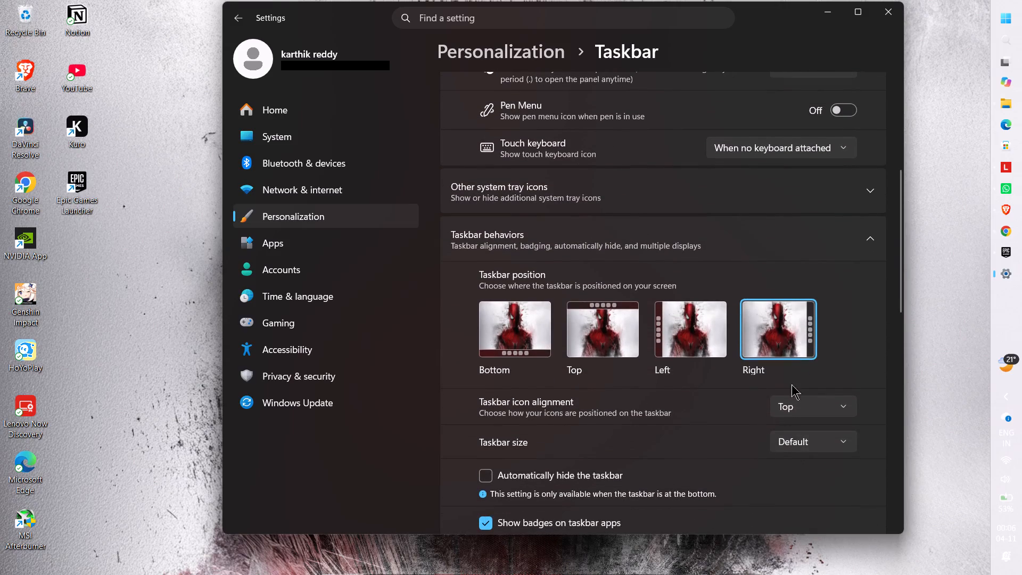
click(813, 248)
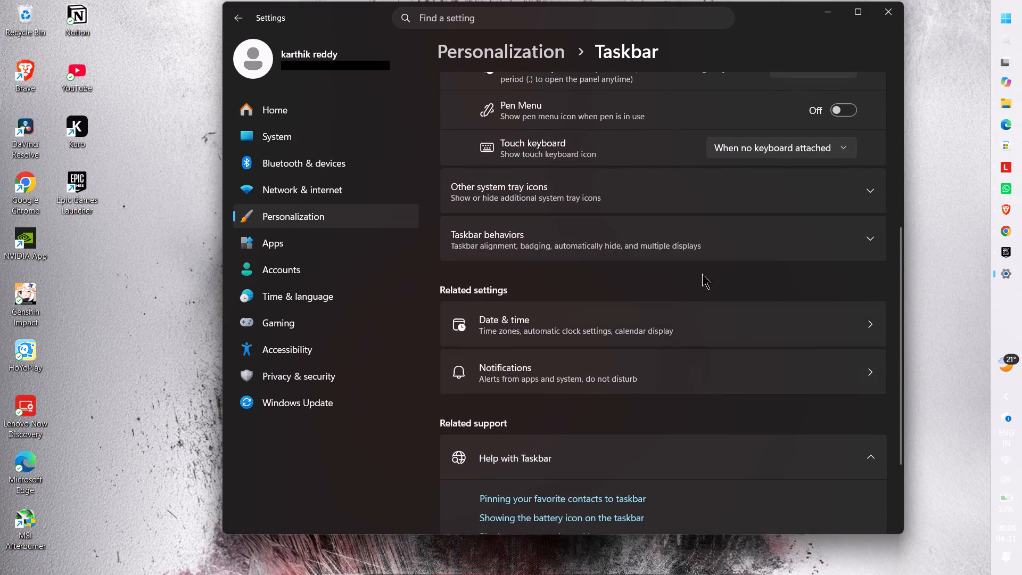
scroll(702, 273, up, 3)
click(734, 240)
scroll(731, 257, up, 2)
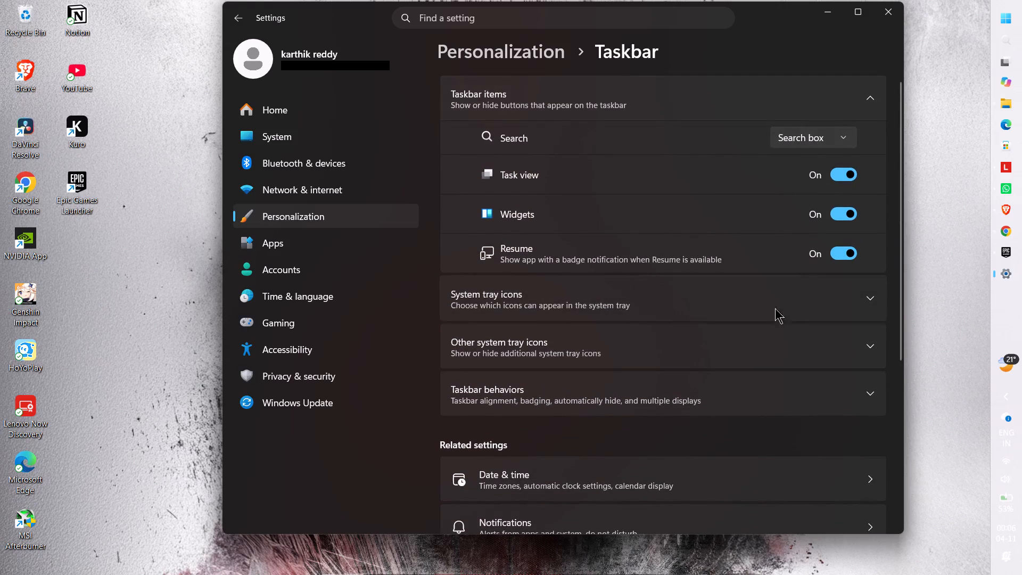
Turn off Widgets in the taskbar items.
click(844, 217)
click(844, 217)
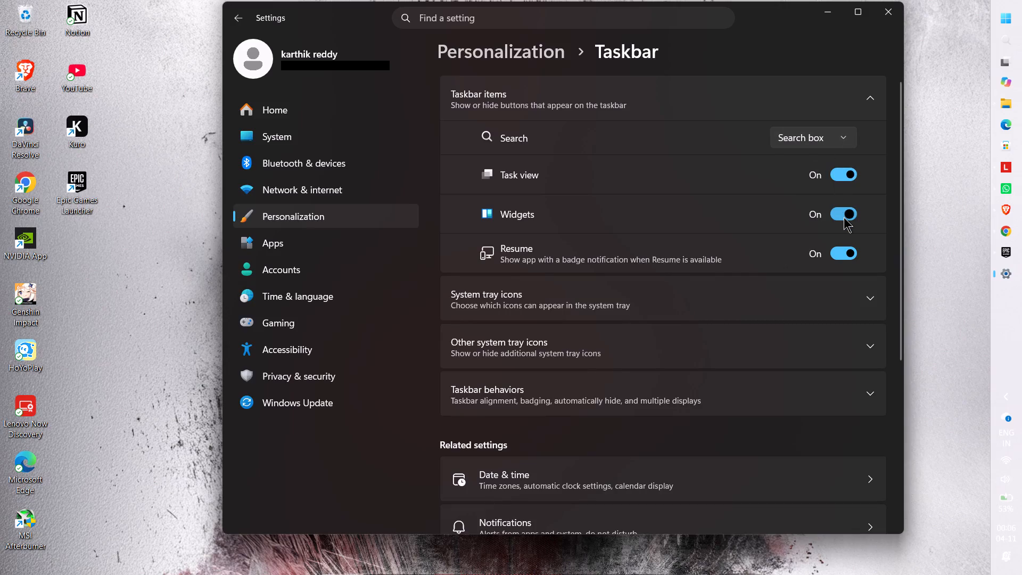
click(844, 217)
click(844, 217)
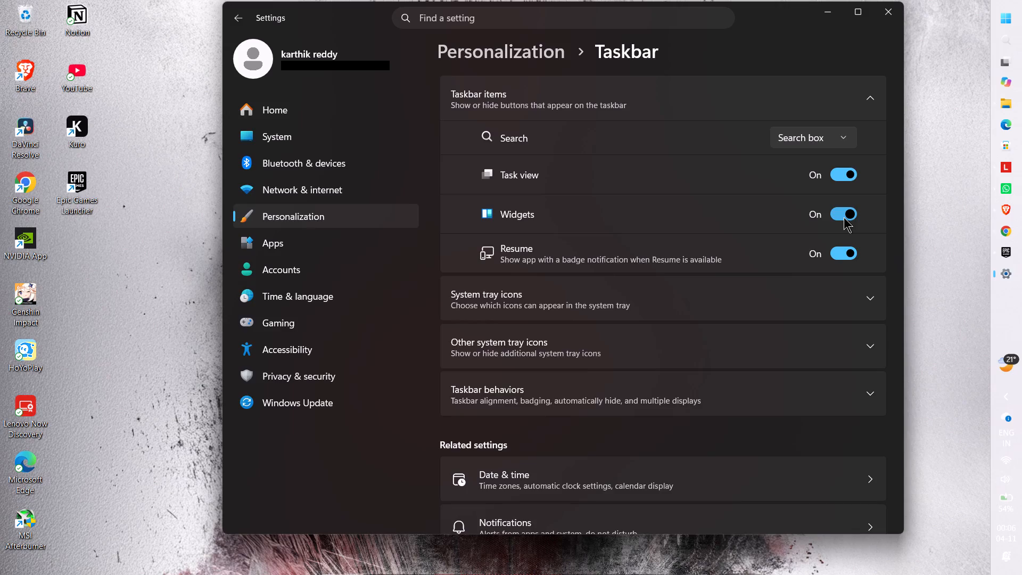
click(844, 217)
Expand the Taskbar behaviors section to show the position and size options.
scroll(642, 343, down, 1)
click(698, 334)
scroll(732, 402, down, 1)
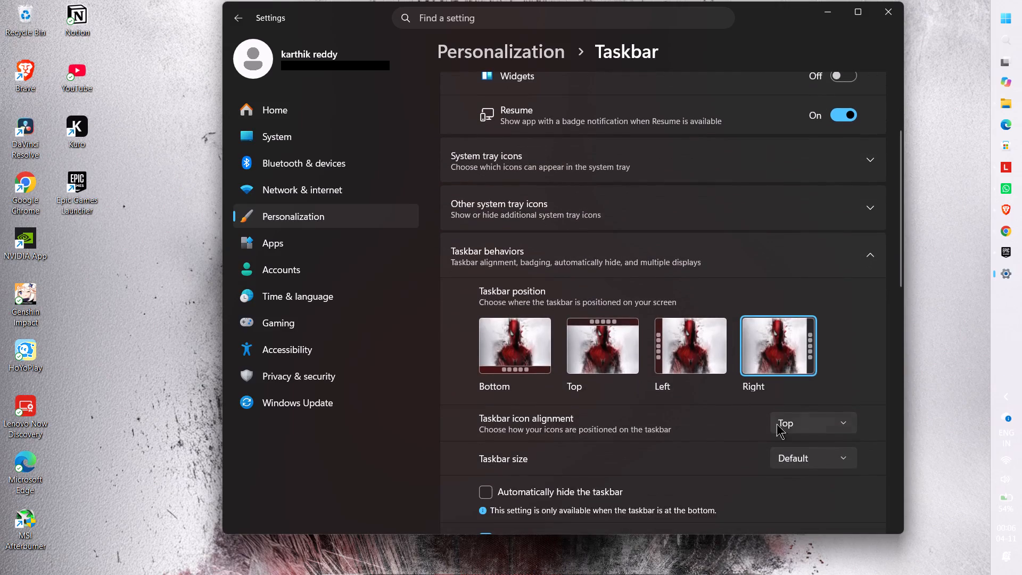
scroll(796, 422, down, 2)
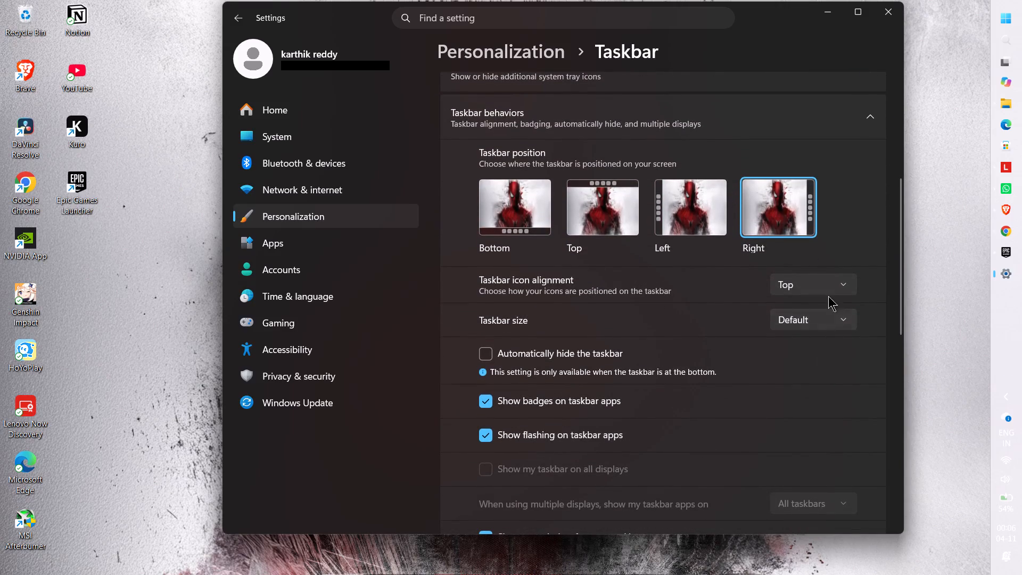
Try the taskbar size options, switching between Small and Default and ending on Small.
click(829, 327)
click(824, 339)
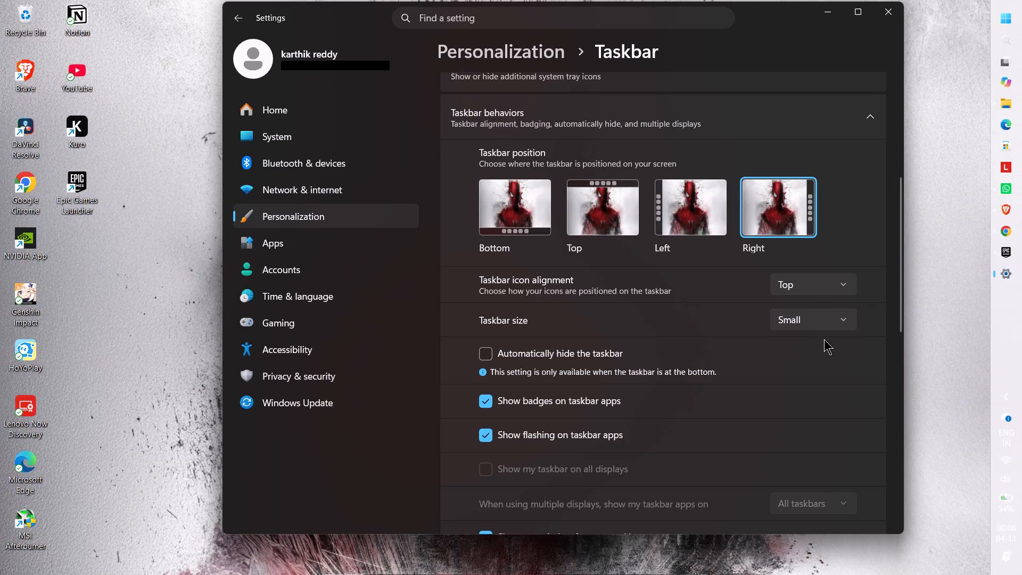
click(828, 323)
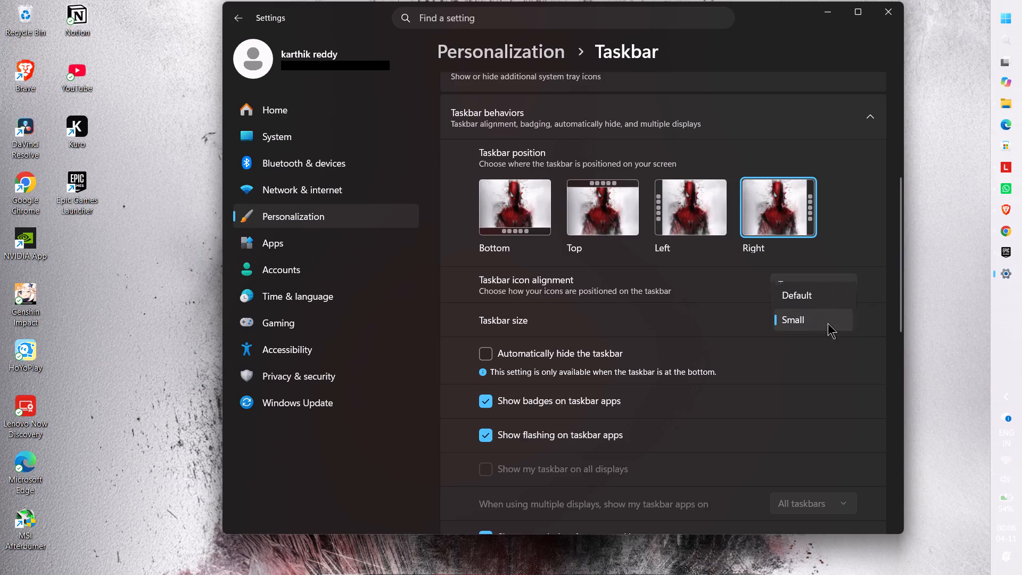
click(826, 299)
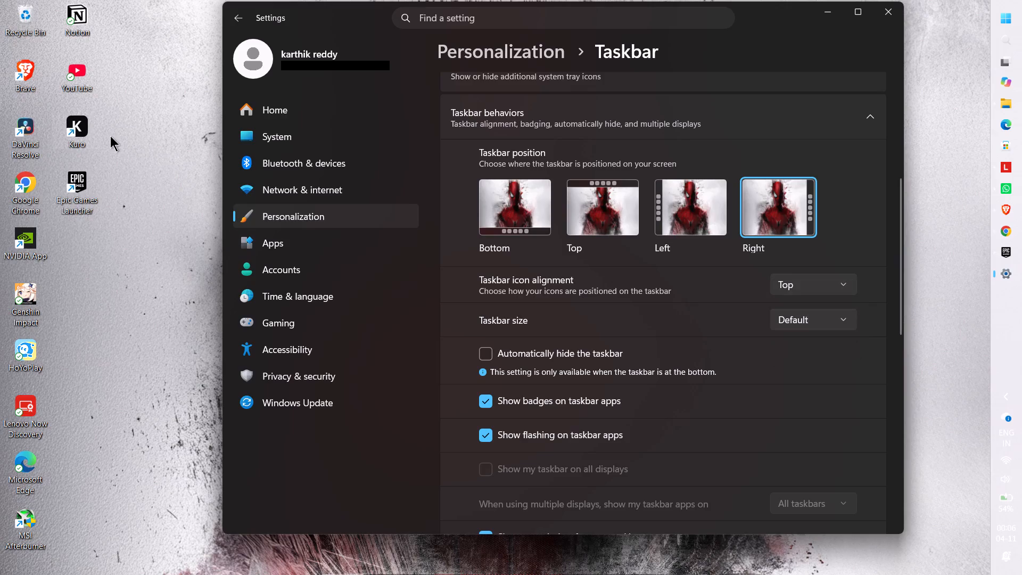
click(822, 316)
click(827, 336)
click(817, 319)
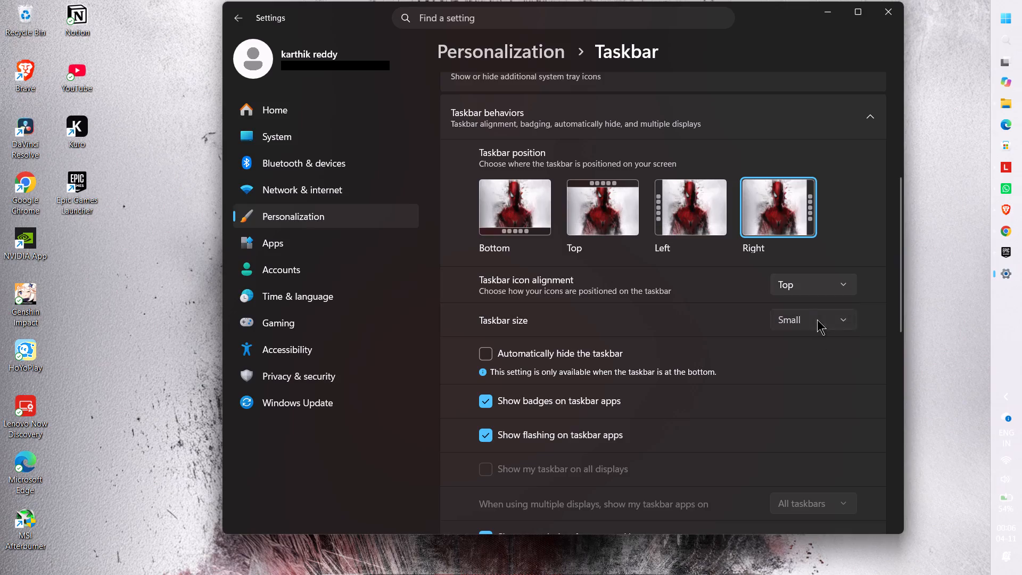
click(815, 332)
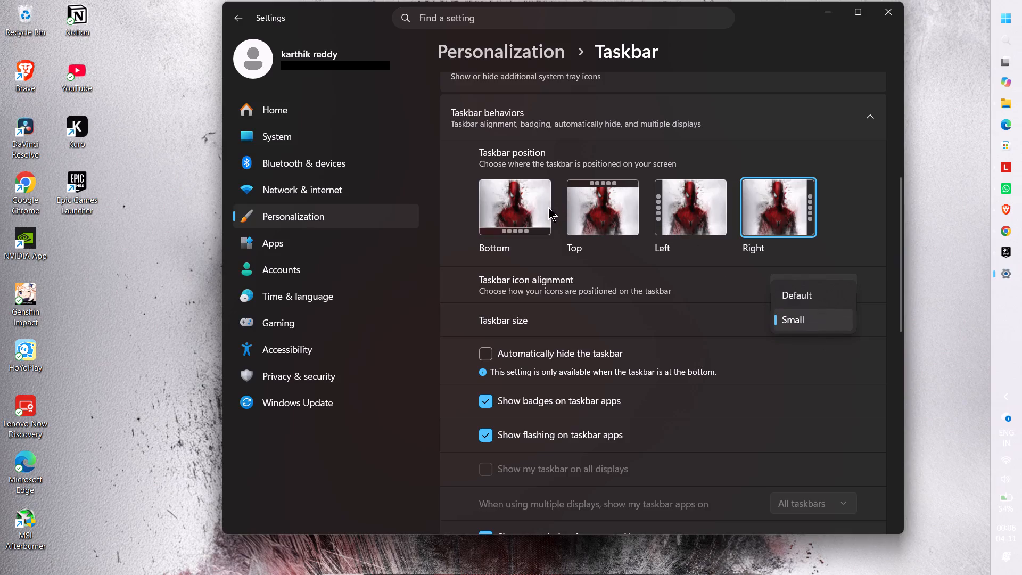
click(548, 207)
Set the taskbar position to Bottom.
click(526, 216)
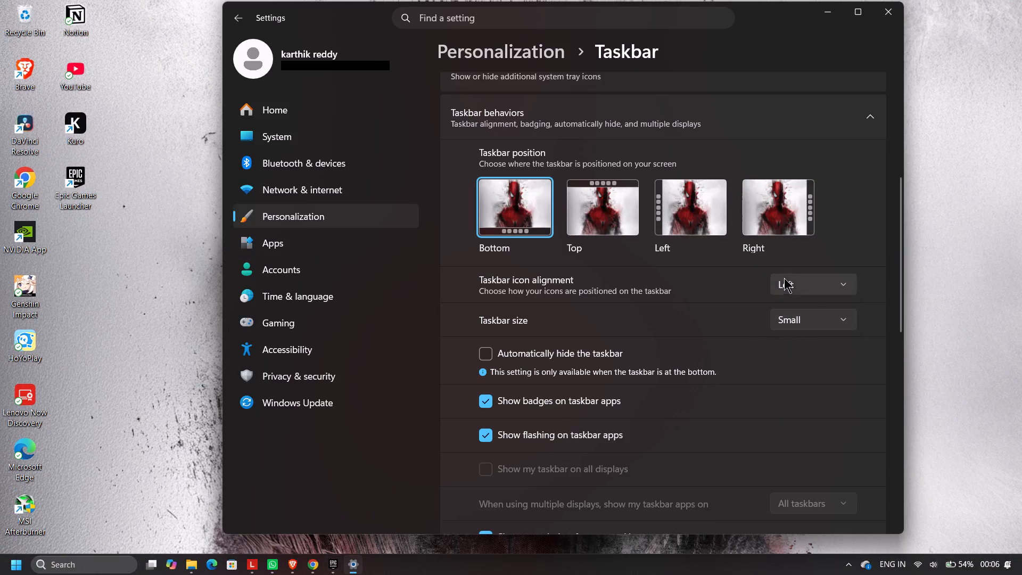
Set the taskbar size to Default.
double_click(812, 314)
click(811, 325)
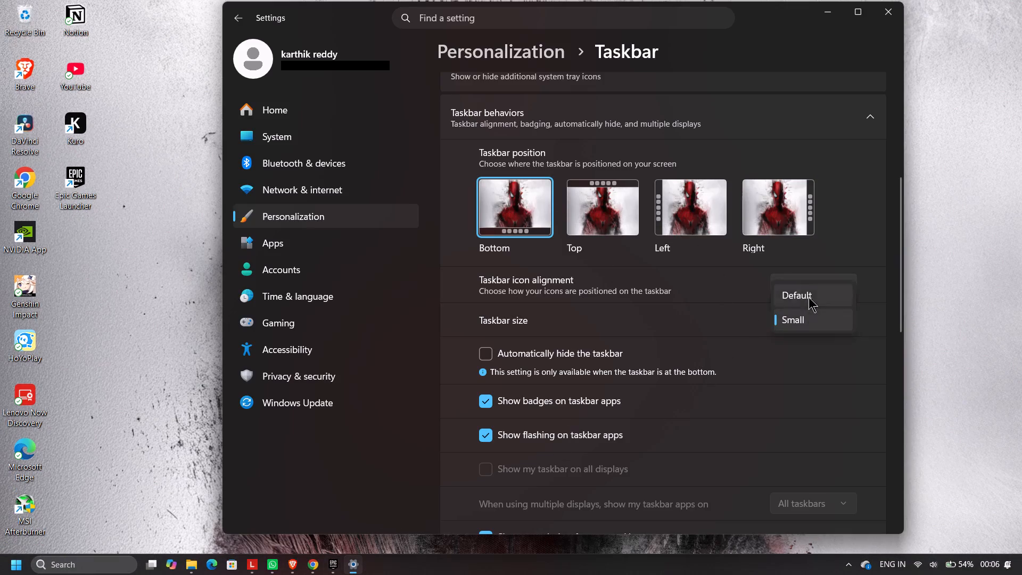
click(809, 297)
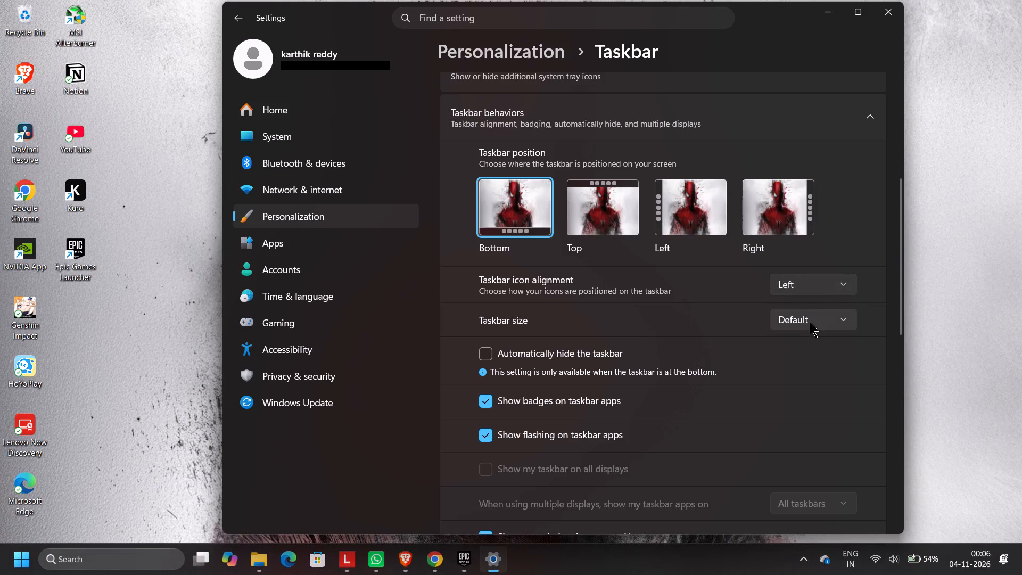
Review the remaining taskbar behavior options and related settings, and minimize the Settings window.
scroll(813, 474, down, 2)
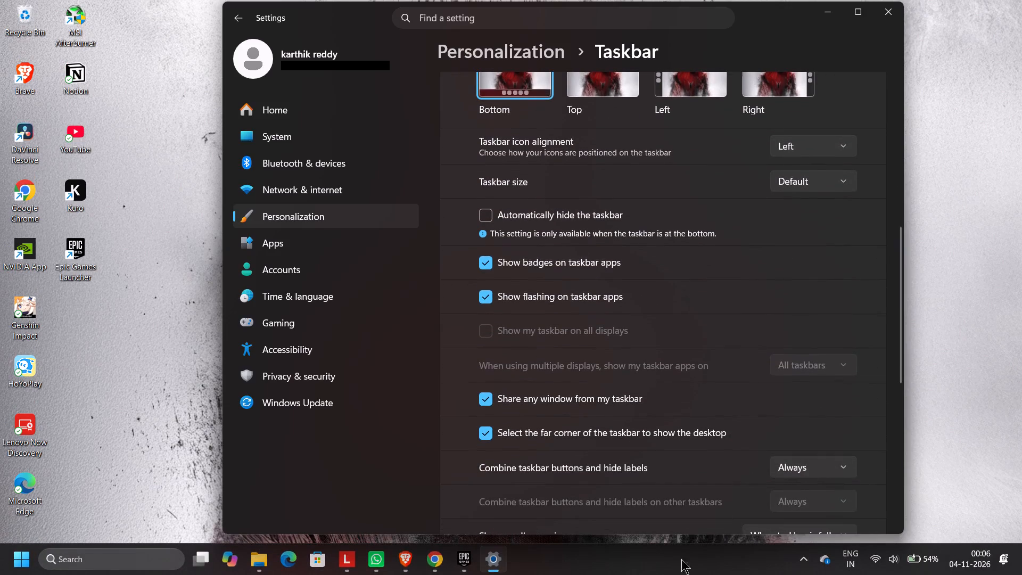
click(968, 341)
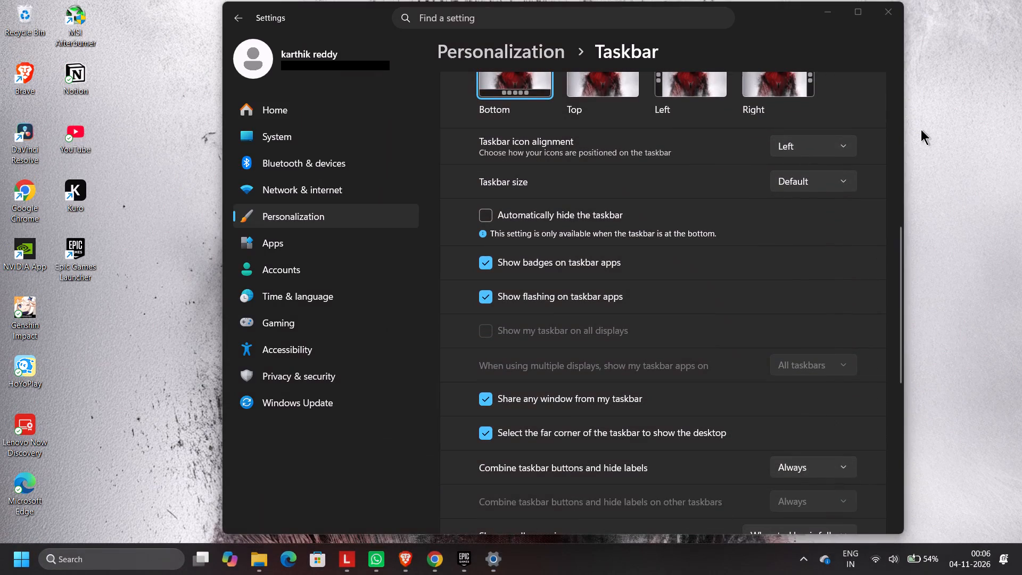
scroll(819, 318, down, 2)
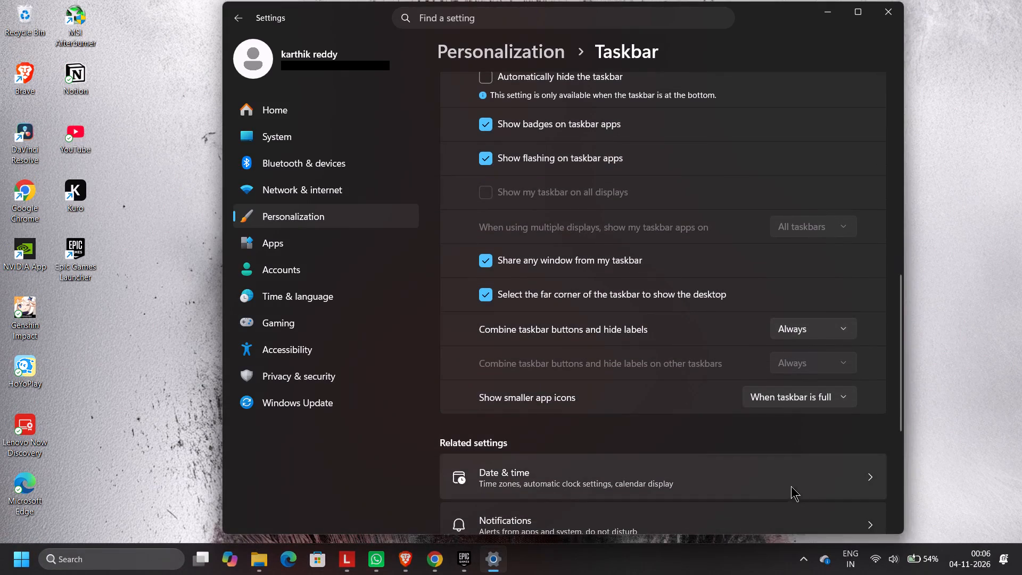
scroll(790, 479, down, 1)
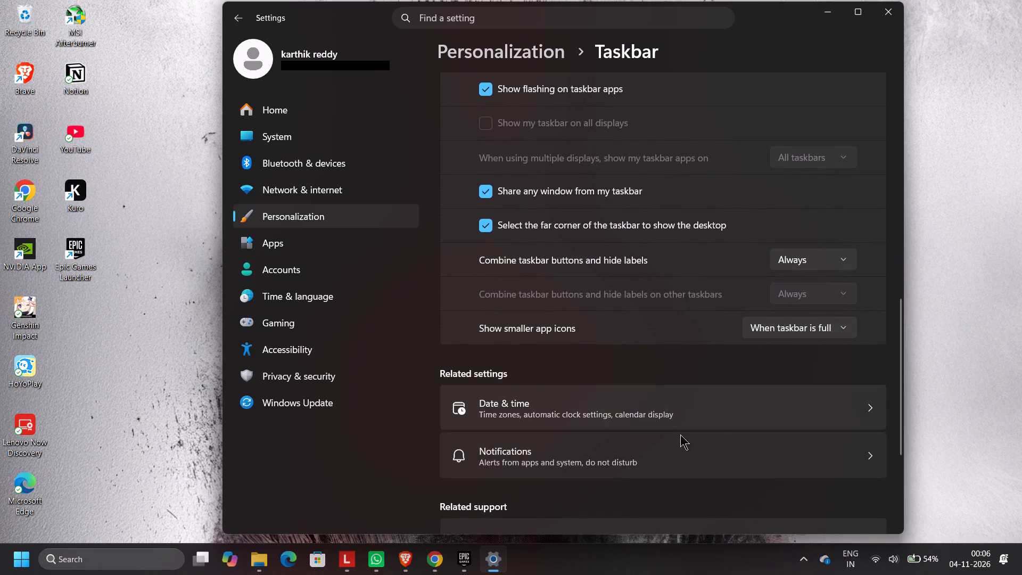
scroll(679, 436, down, 1)
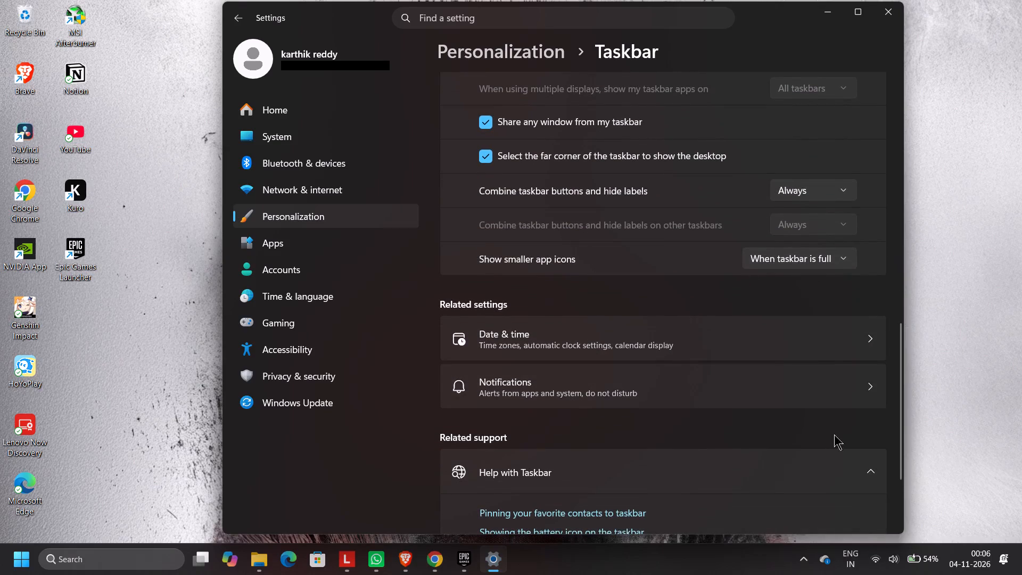
scroll(817, 448, down, 1)
scroll(672, 130, up, 9)
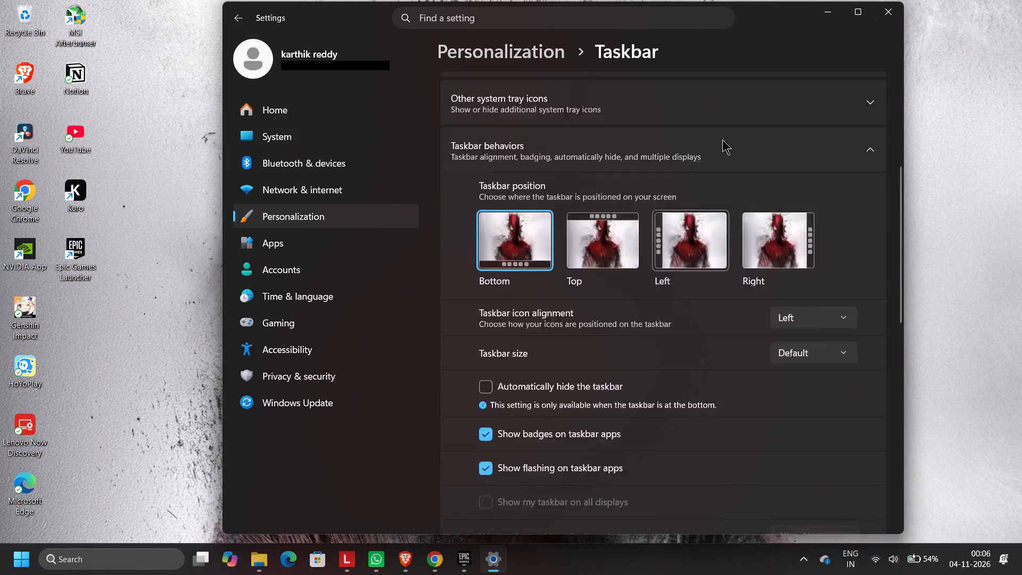
click(840, 12)
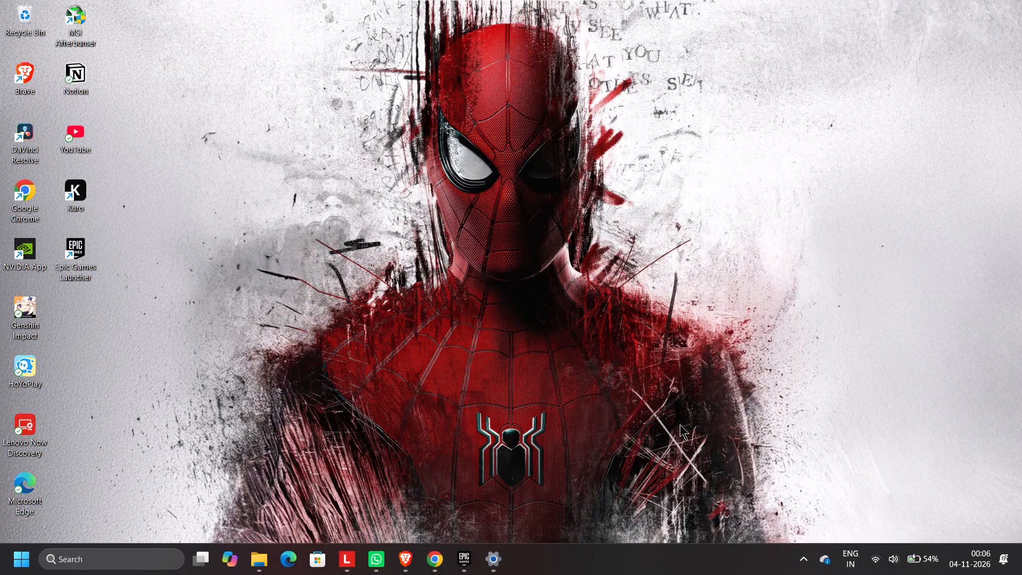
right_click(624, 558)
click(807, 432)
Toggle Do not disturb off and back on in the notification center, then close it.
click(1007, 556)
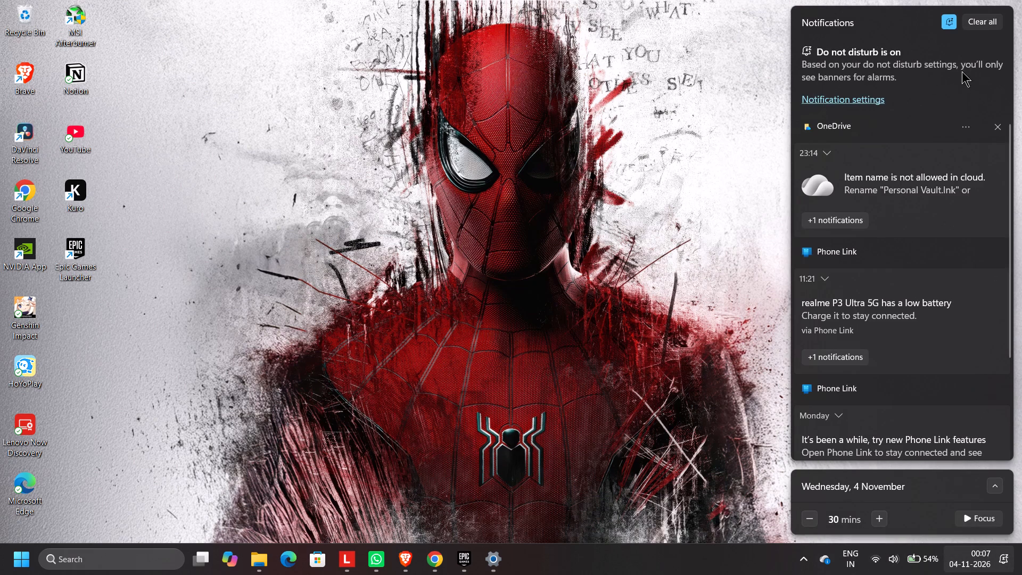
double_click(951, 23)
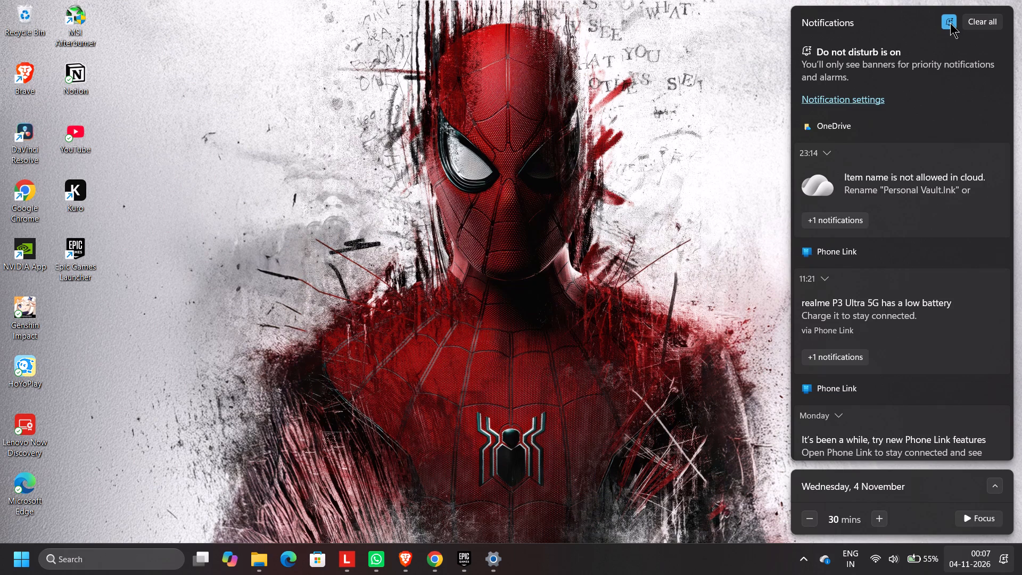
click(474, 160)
Refresh the desktop.
right_click(588, 258)
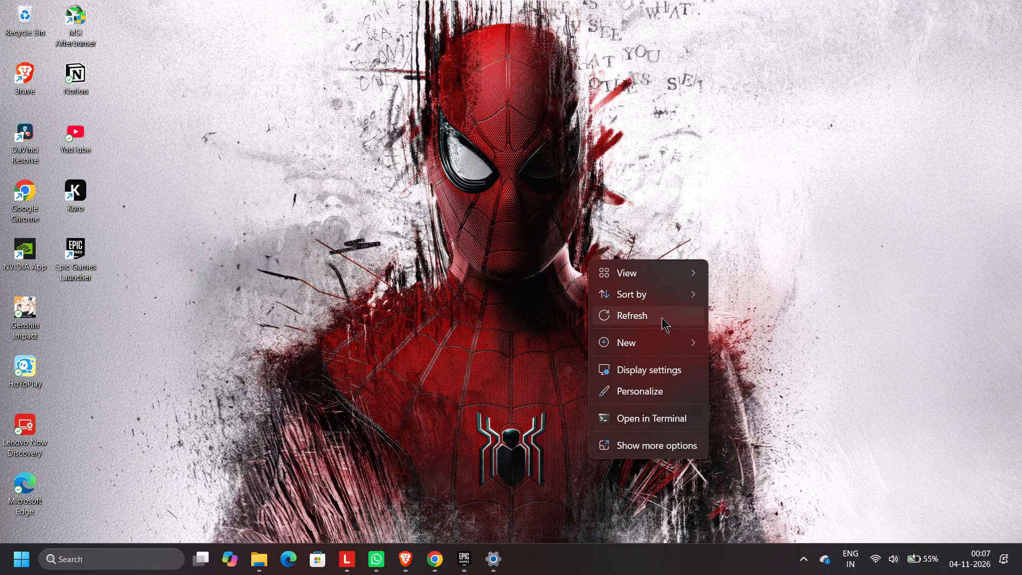
click(662, 317)
click(414, 561)
click(483, 513)
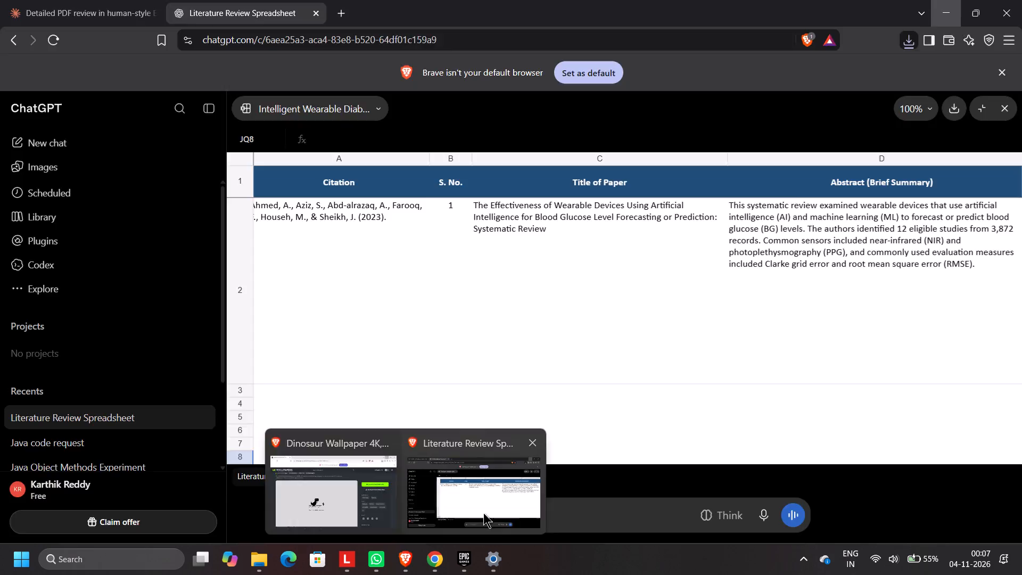
scroll(306, 242, up, 1)
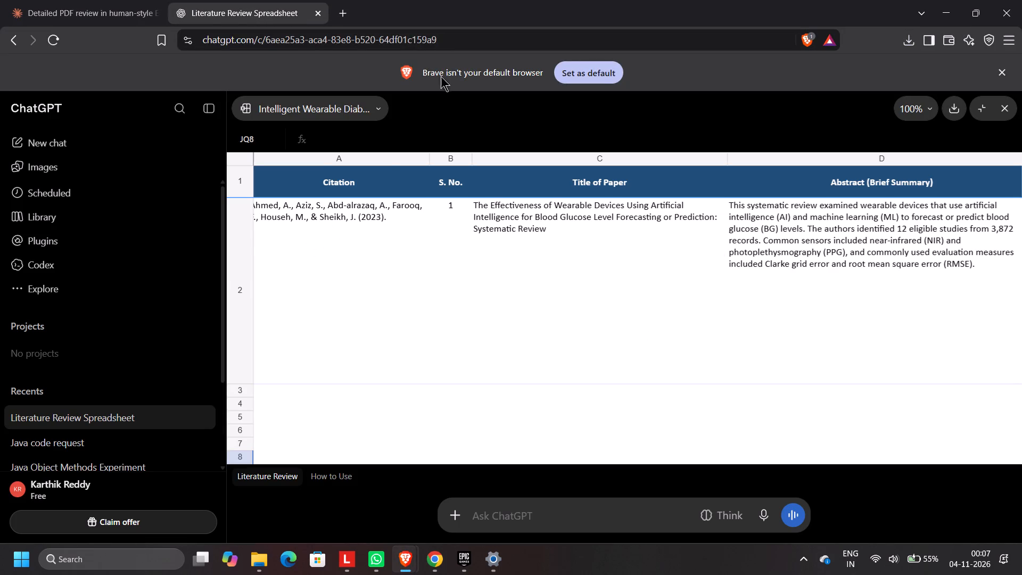
click(504, 519)
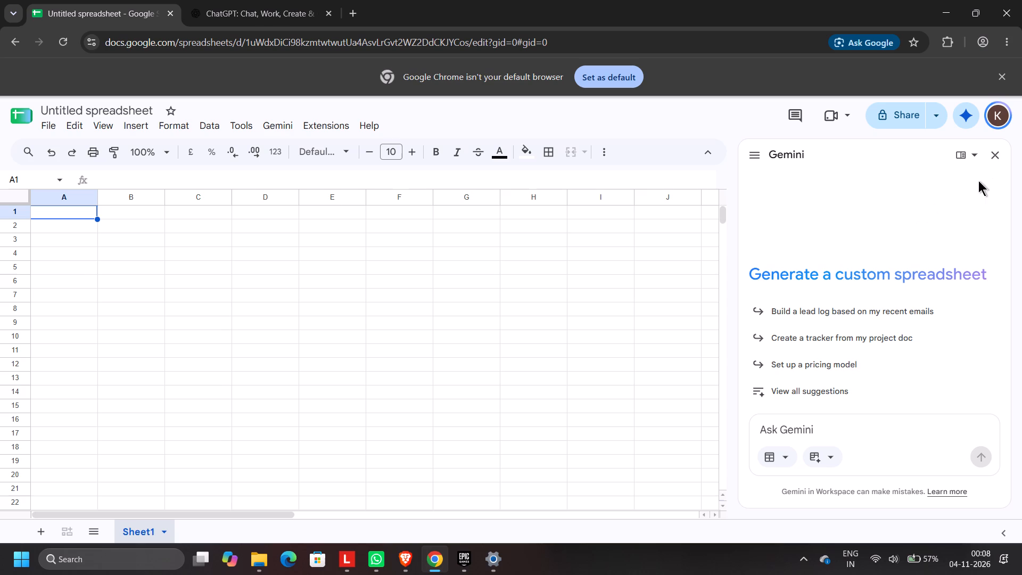
click(29, 120)
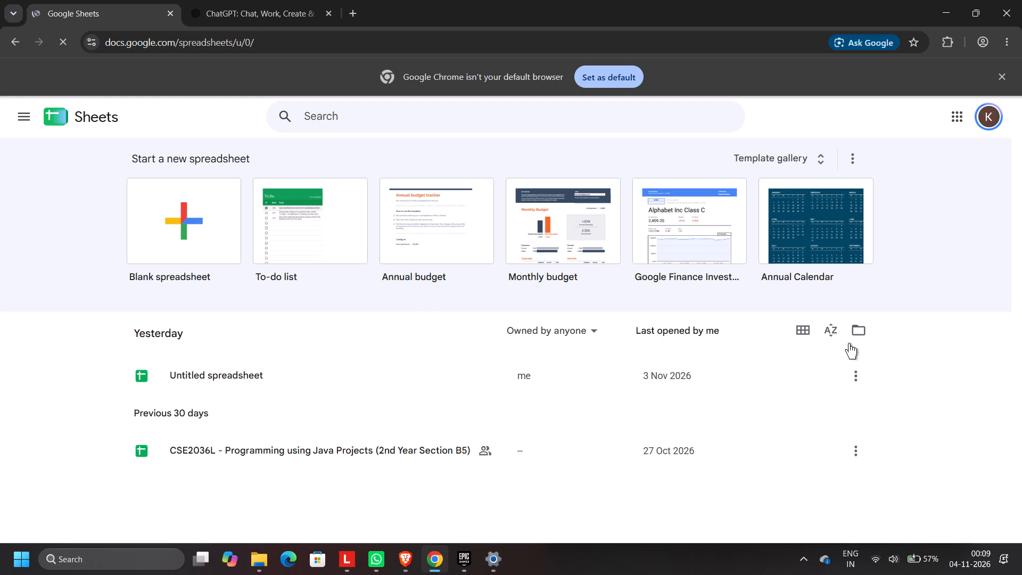
Upload Intelligent_Wearable_Diabetes_Literature_Review_Simple from the Downloads folder and open it in Google Sheets.
click(860, 332)
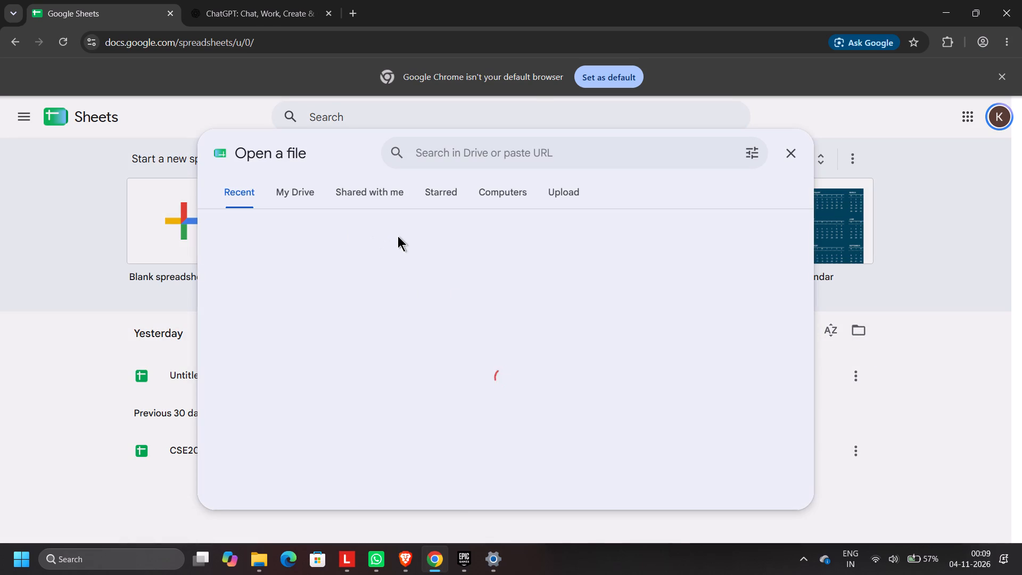
click(578, 191)
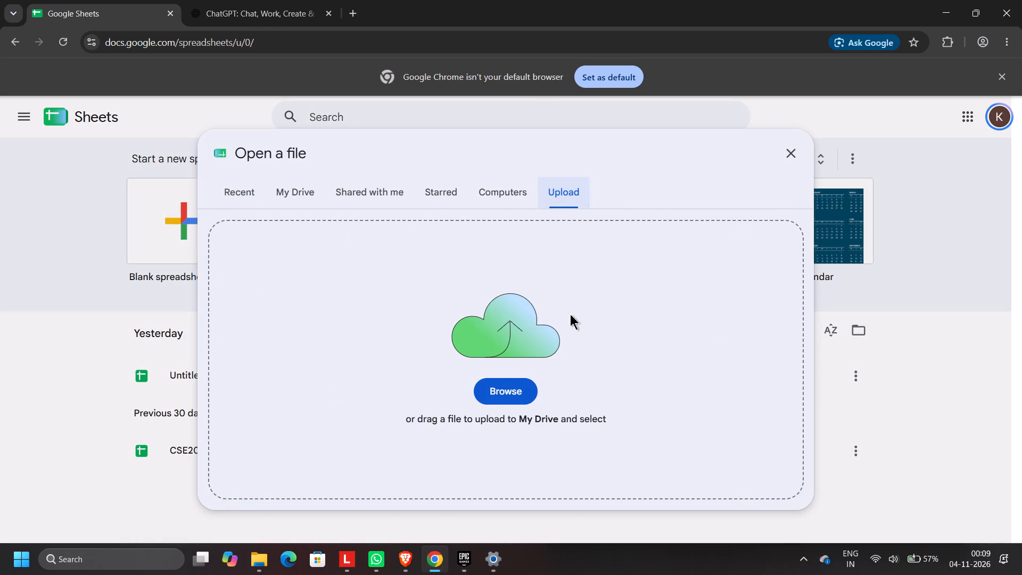
click(531, 387)
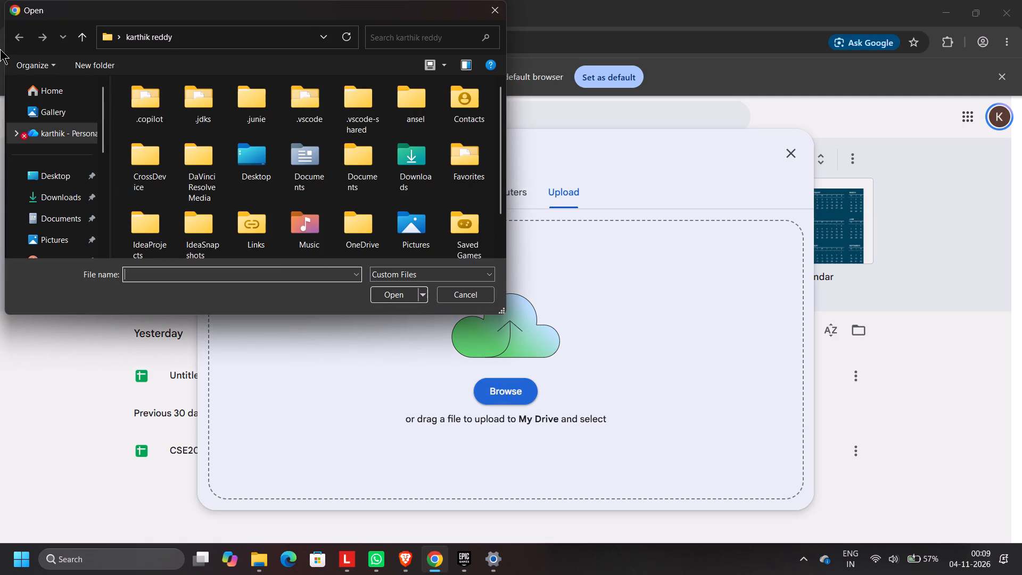
click(44, 199)
click(162, 128)
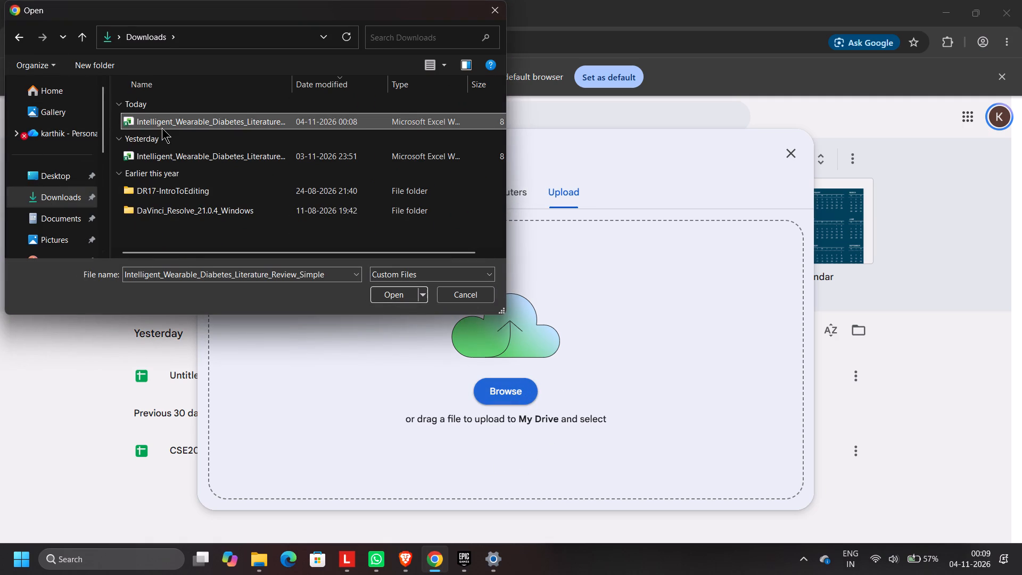
click(383, 293)
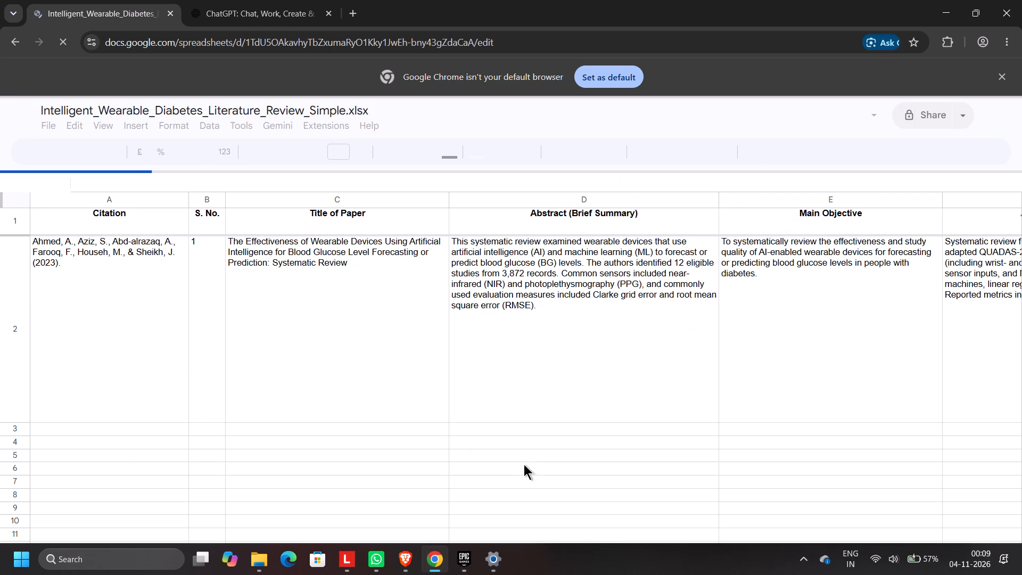
scroll(174, 336, up, 1)
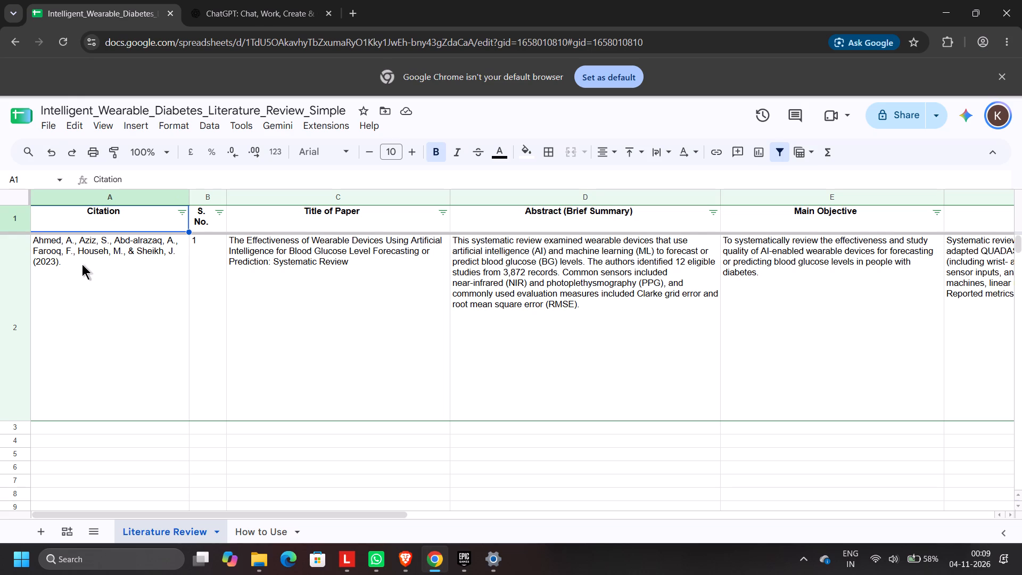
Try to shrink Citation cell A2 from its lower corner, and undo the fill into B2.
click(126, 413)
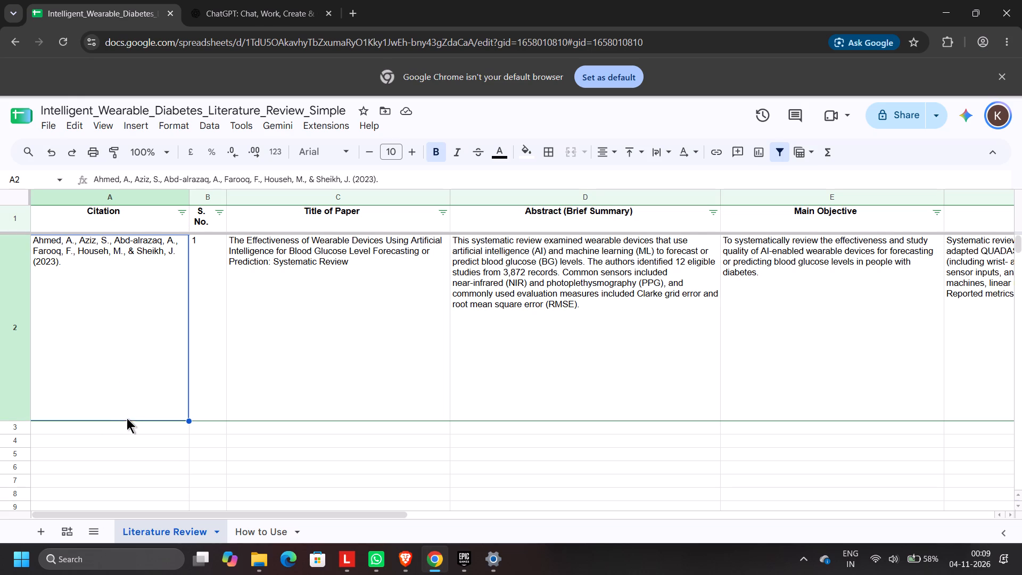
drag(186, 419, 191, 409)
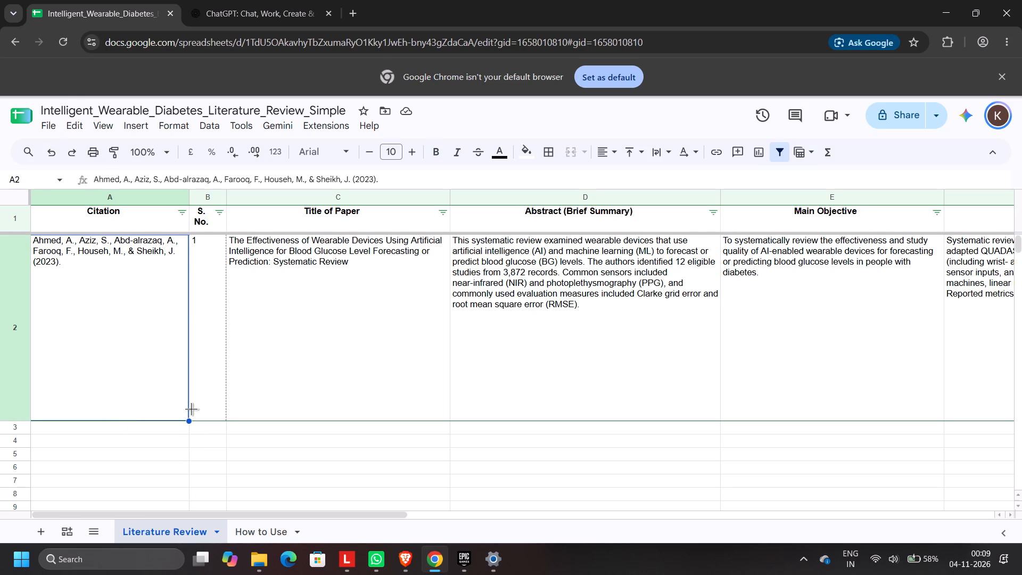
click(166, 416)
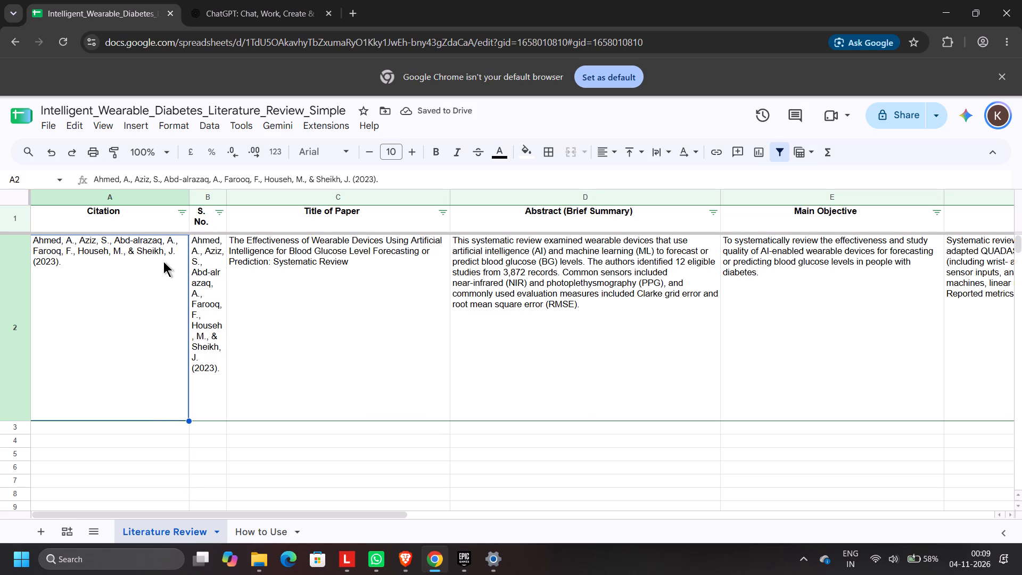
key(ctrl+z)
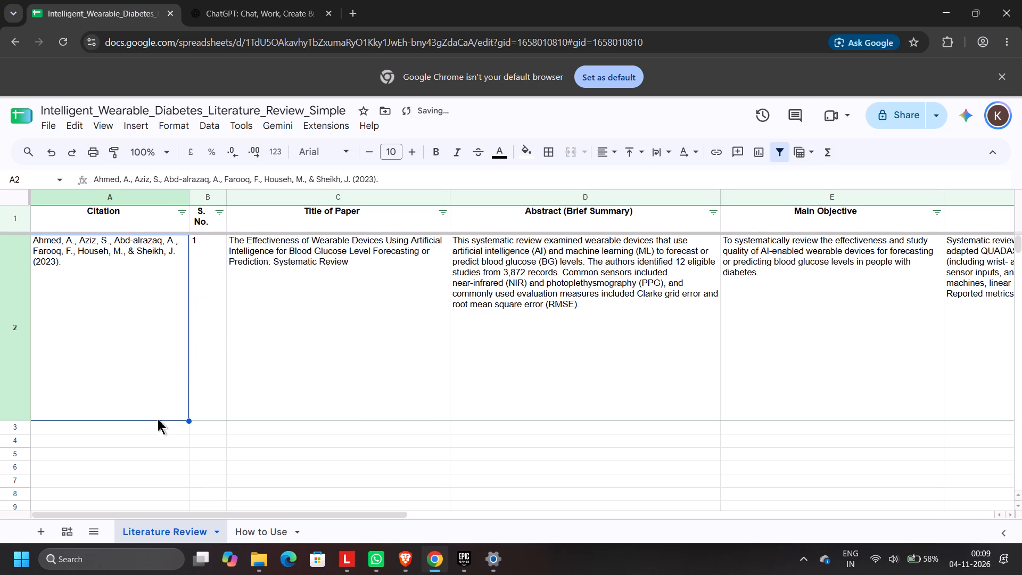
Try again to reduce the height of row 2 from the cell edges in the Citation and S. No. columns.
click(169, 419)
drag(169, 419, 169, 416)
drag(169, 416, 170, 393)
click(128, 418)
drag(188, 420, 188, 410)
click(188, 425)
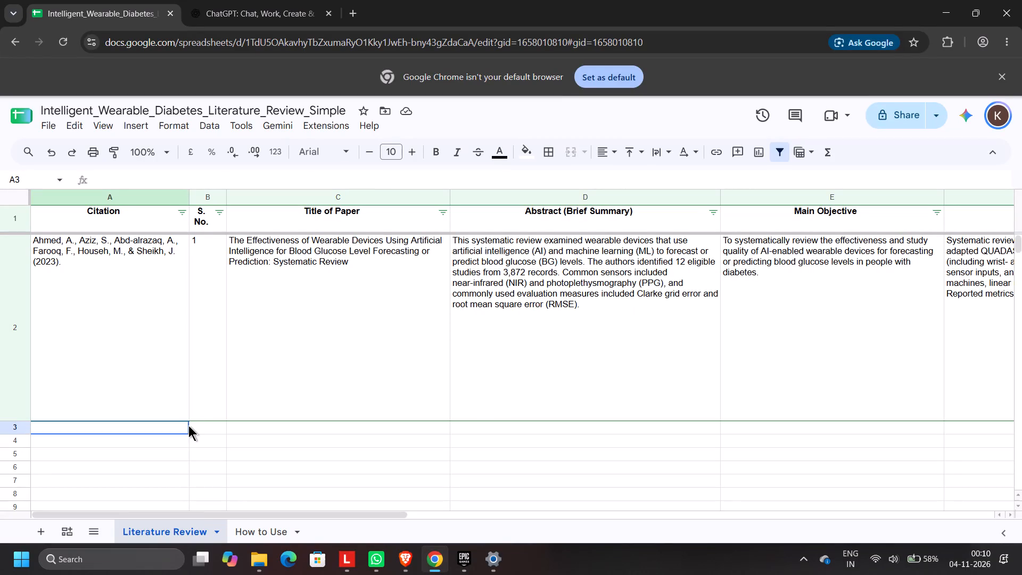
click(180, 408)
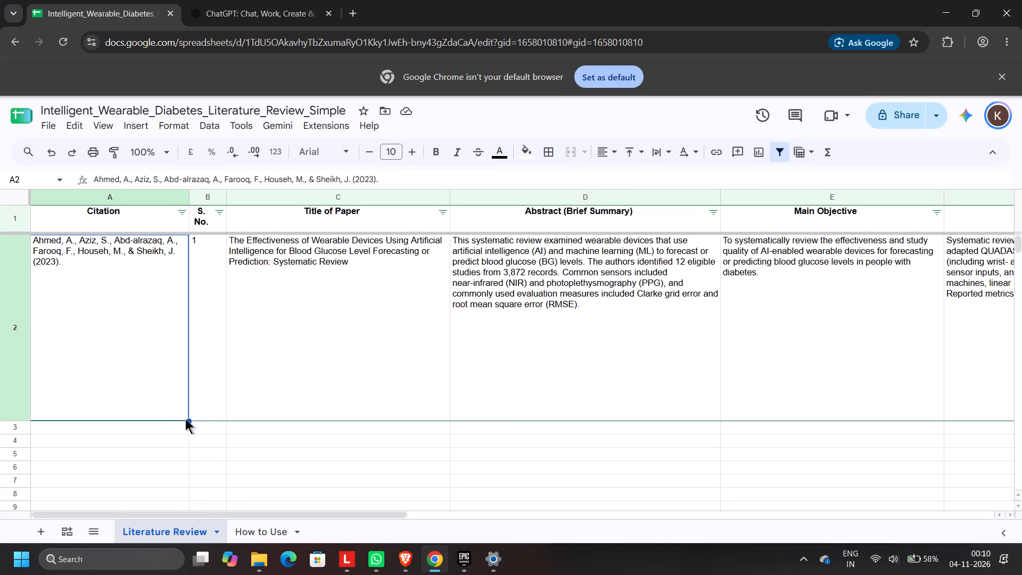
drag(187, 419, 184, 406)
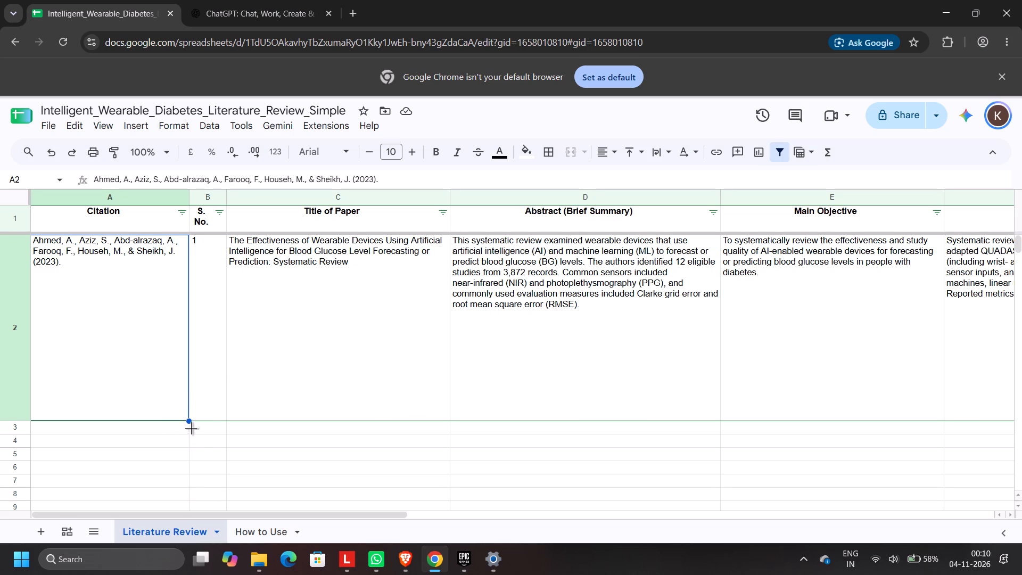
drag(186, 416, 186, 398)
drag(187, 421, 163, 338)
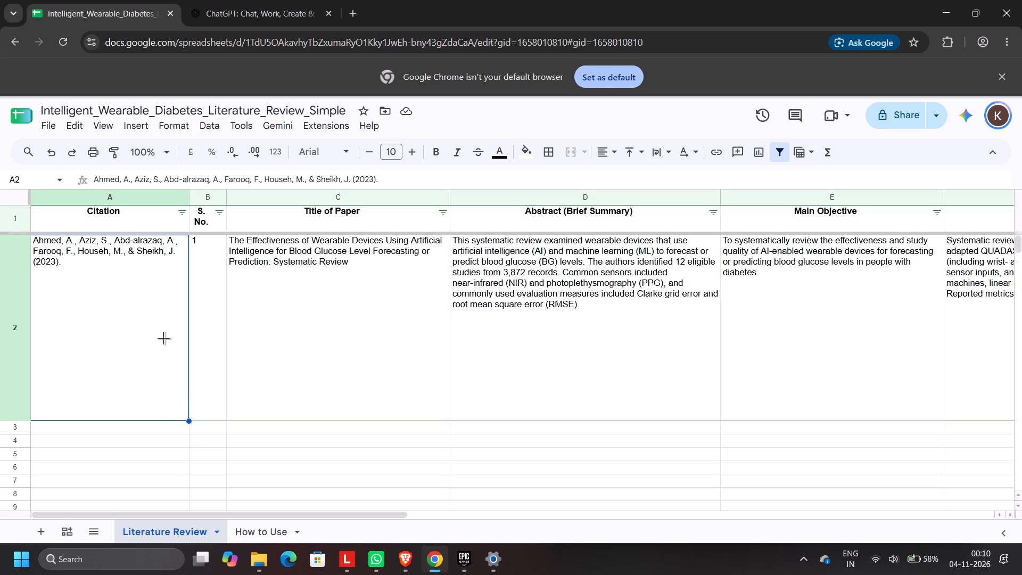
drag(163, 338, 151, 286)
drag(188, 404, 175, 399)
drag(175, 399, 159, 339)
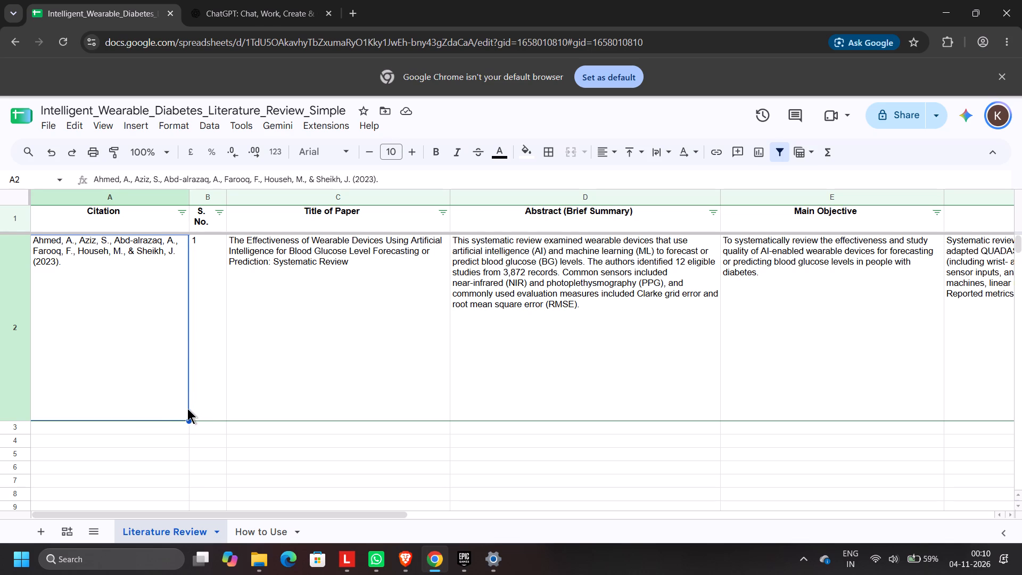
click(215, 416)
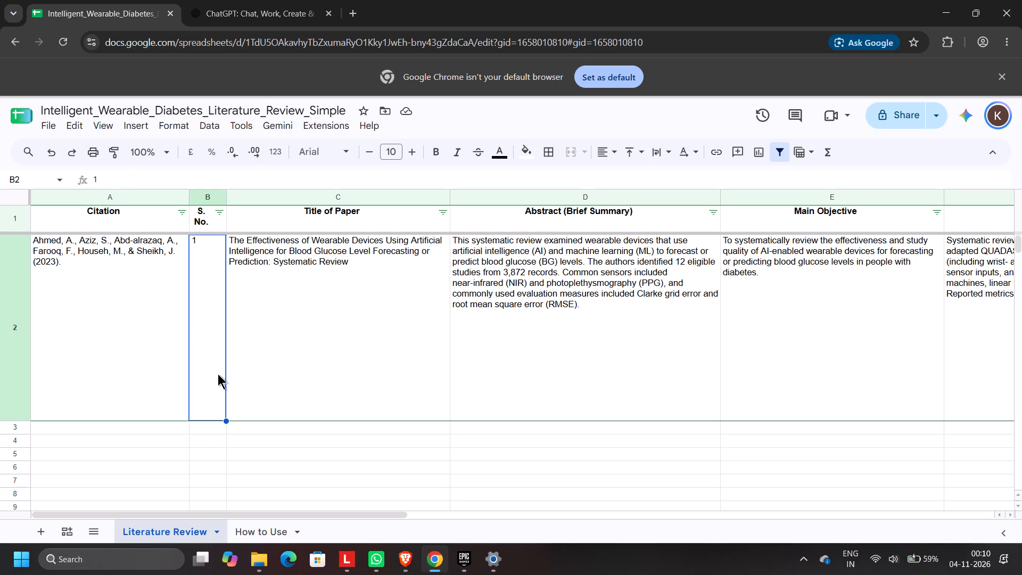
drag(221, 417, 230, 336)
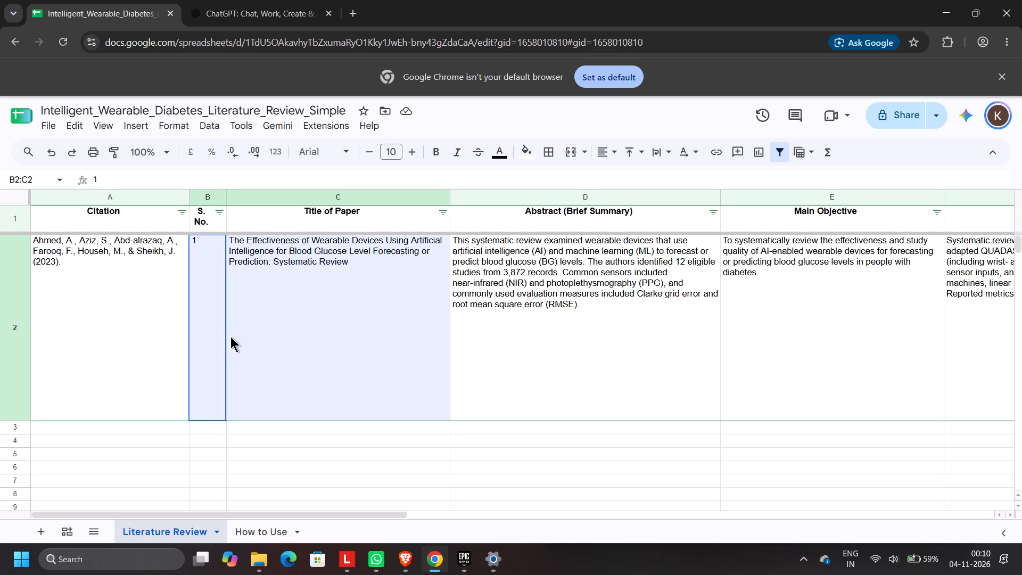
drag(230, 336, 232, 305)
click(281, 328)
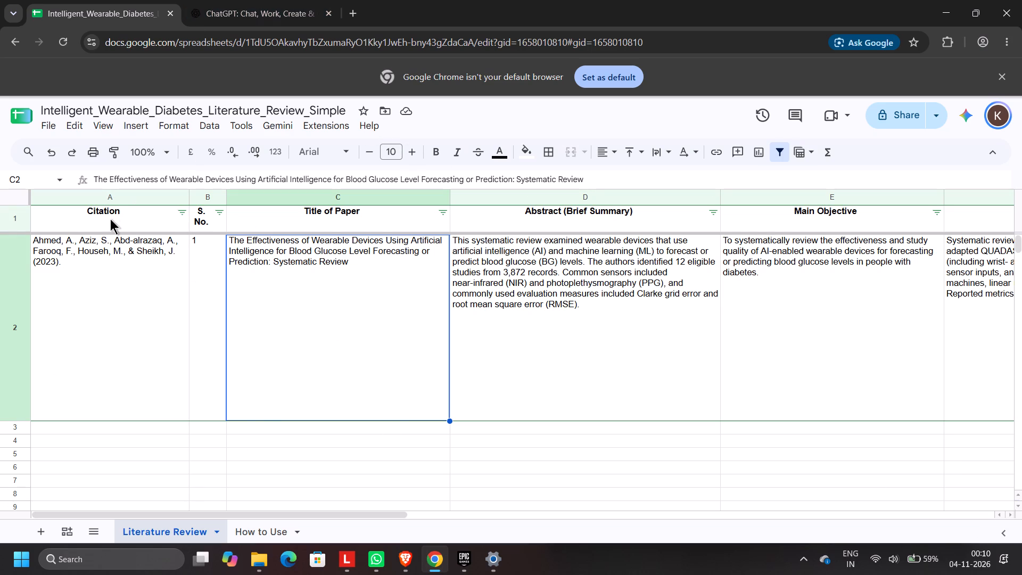
Examine the literature review entry cell by cell, from the Citation column across to Gaps / Limitations.
click(183, 219)
click(125, 383)
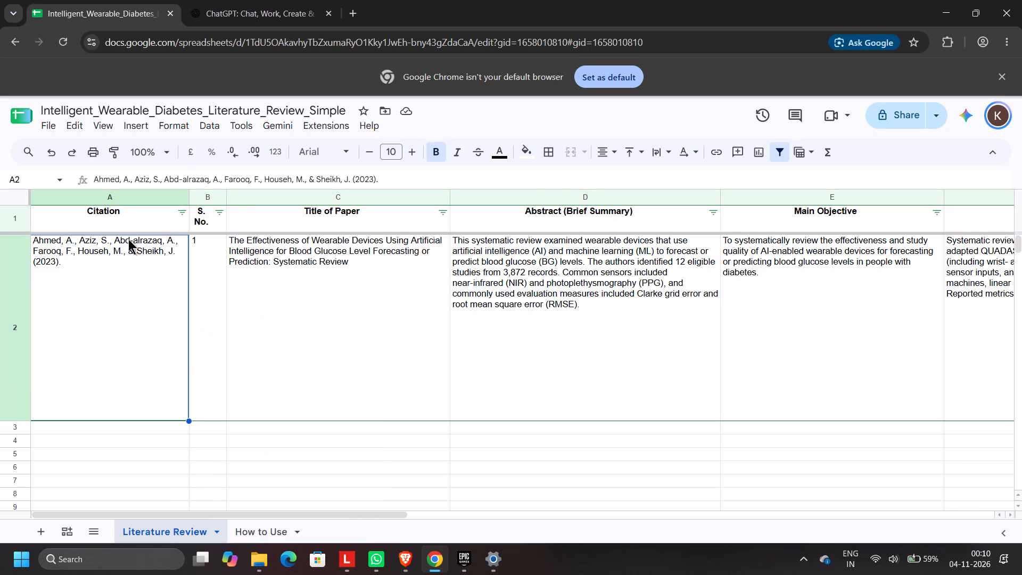
click(112, 197)
double_click(130, 221)
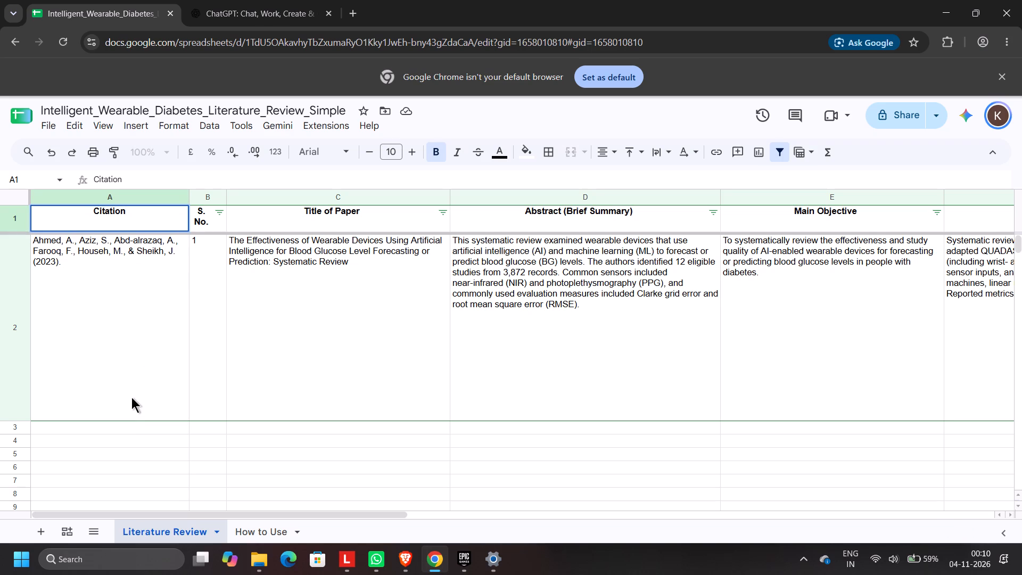
click(125, 411)
click(385, 375)
click(608, 376)
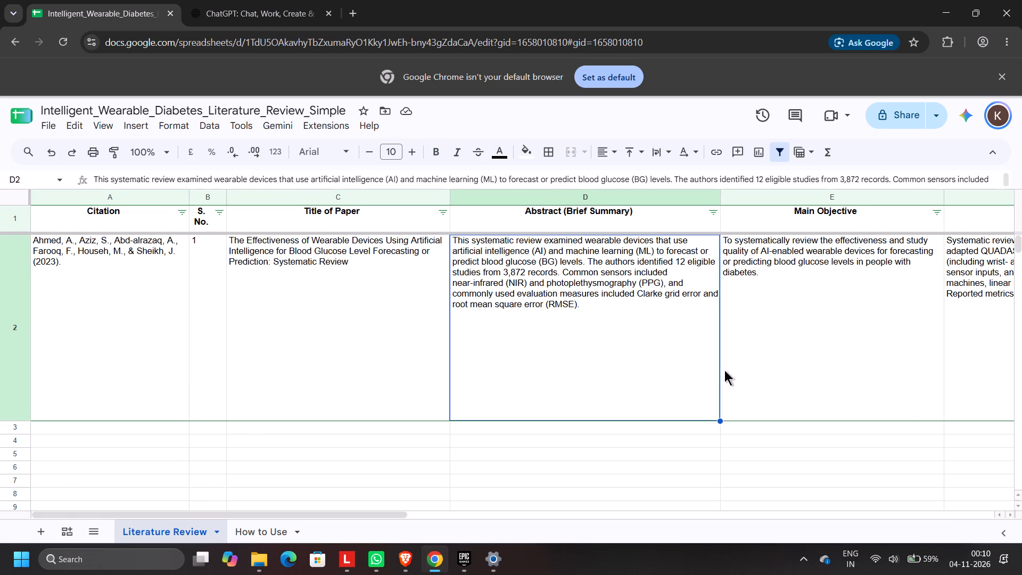
click(770, 366)
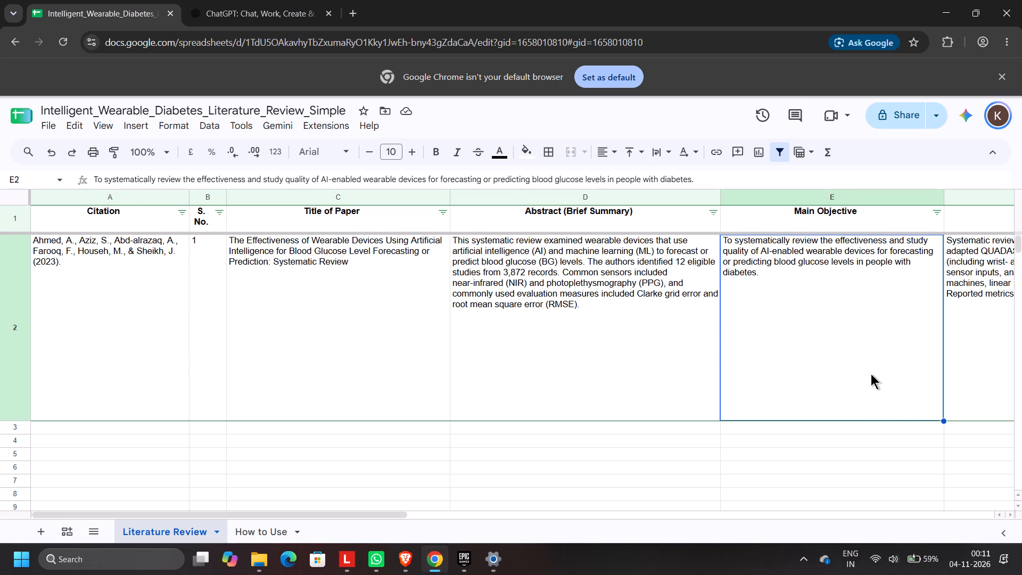
key(Right)
key(Right)
key(Right)
key(Right)
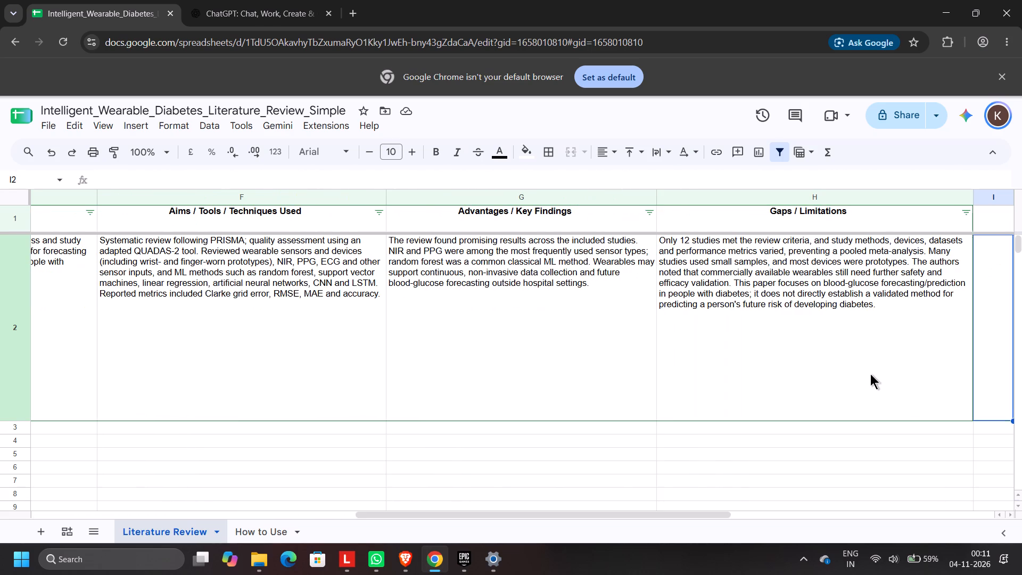
key(Left)
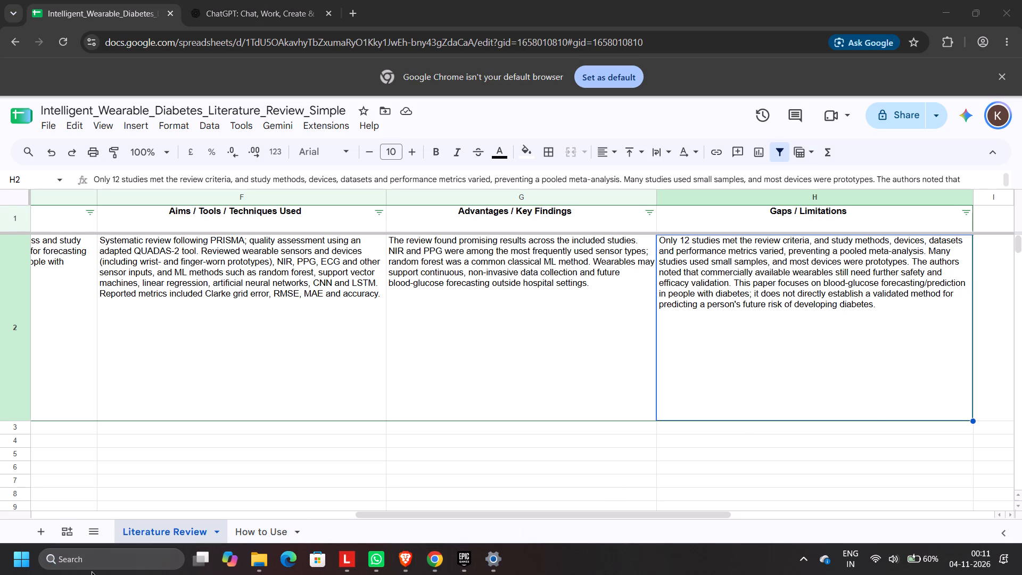
Search Windows for "ms exe", launch Excel and bring its start screen to the front.
click(164, 573)
click(160, 561)
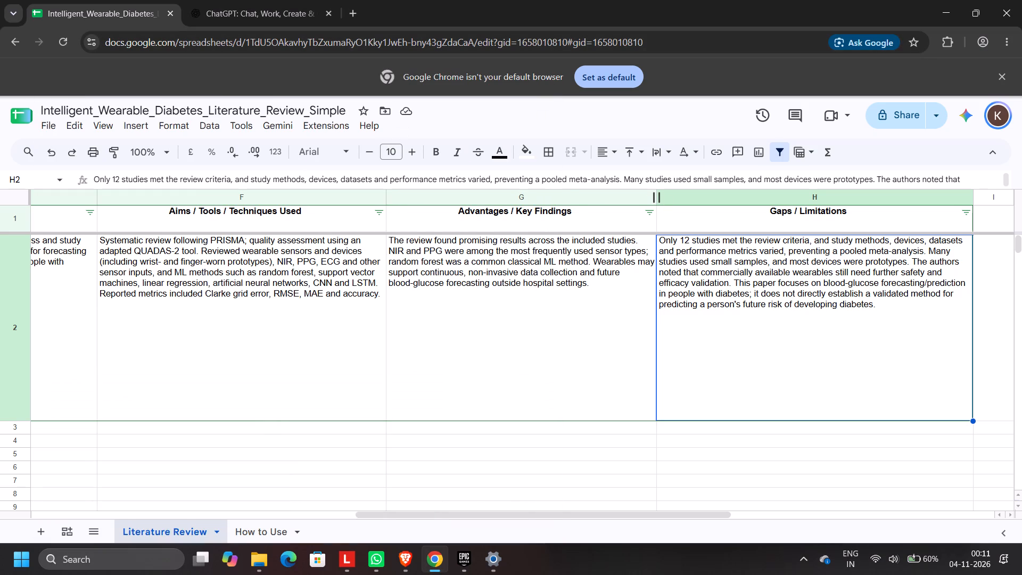
click(77, 564)
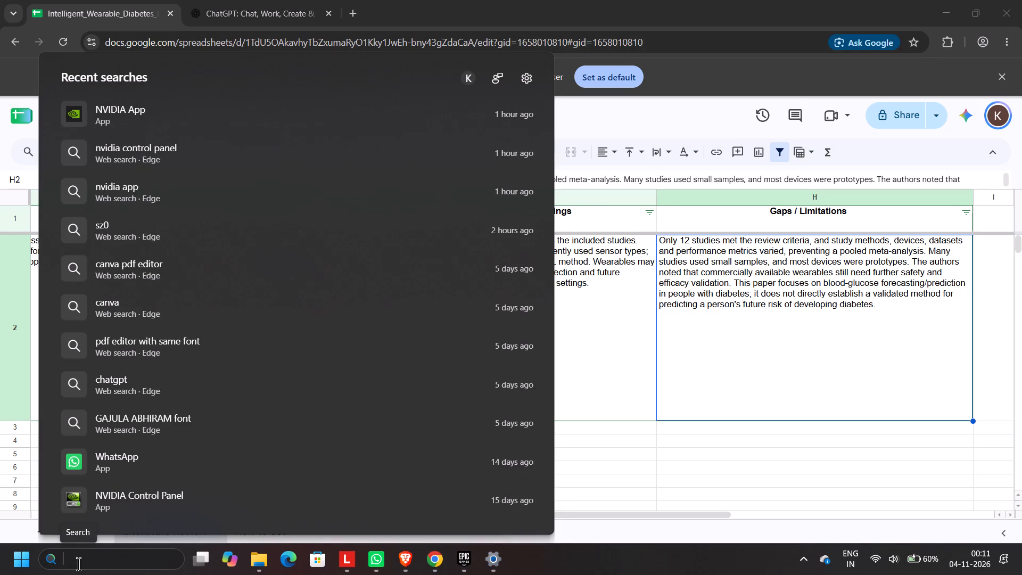
text(ms)
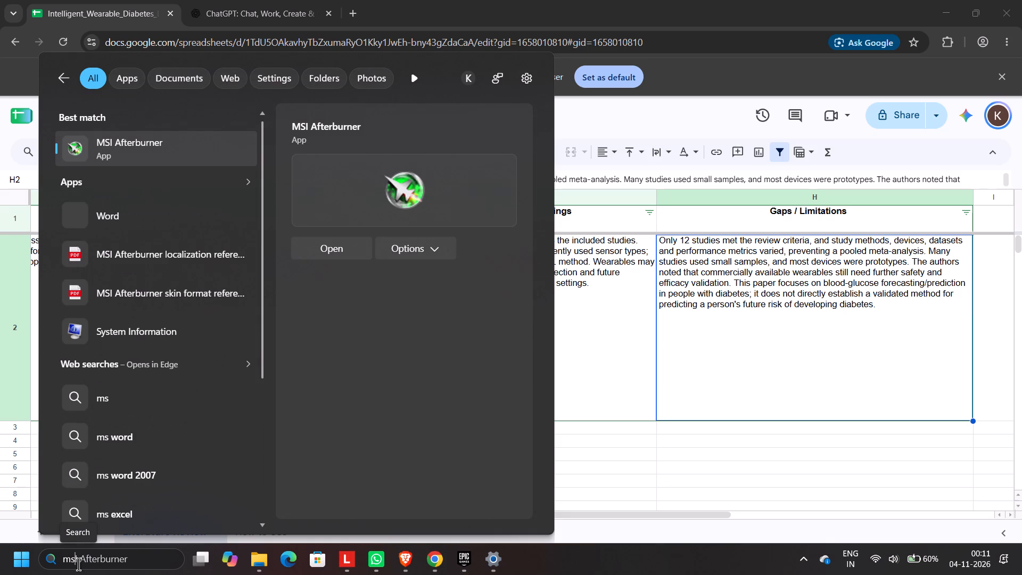
key(space)
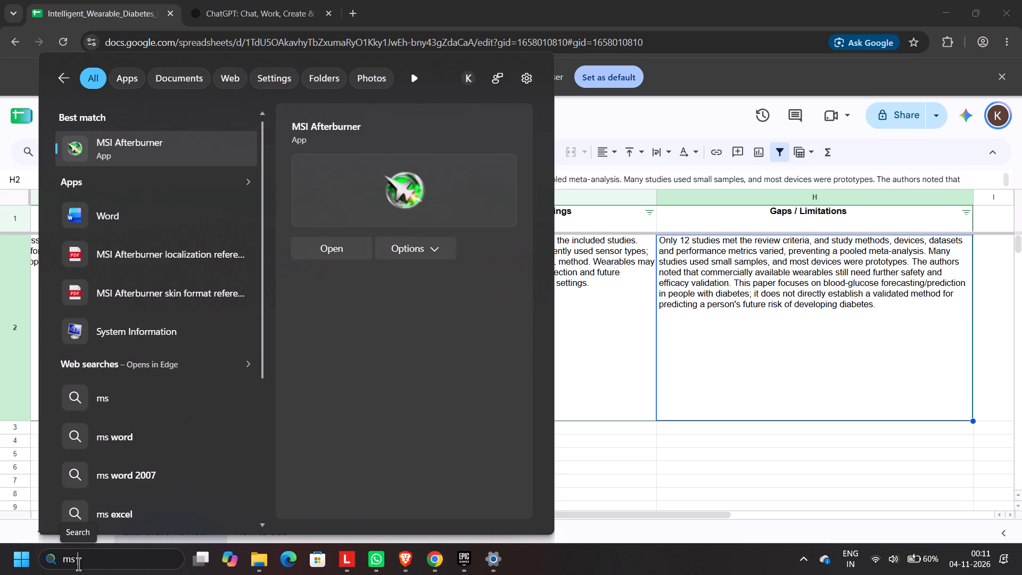
text(ex)
key(e)
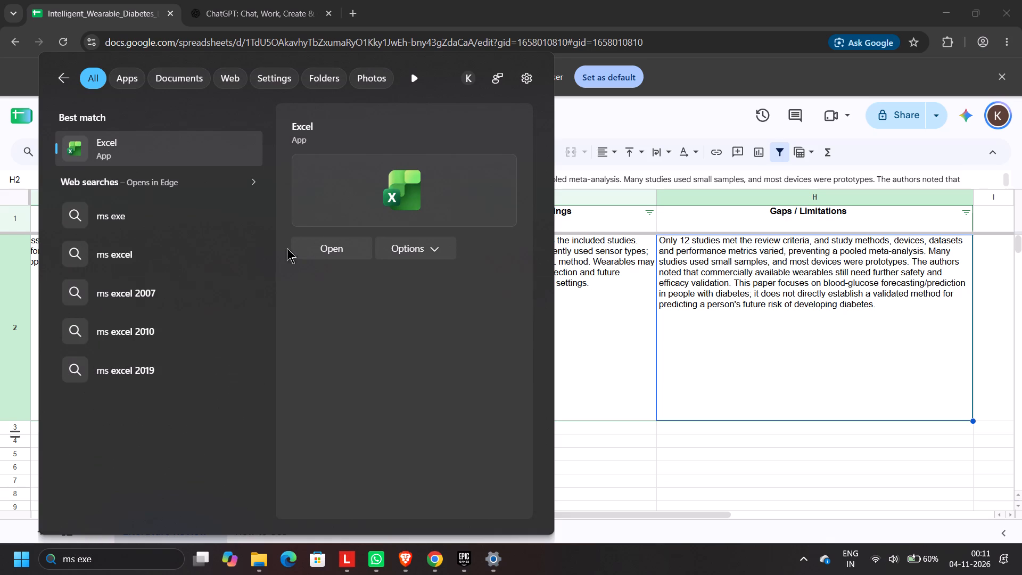
click(315, 248)
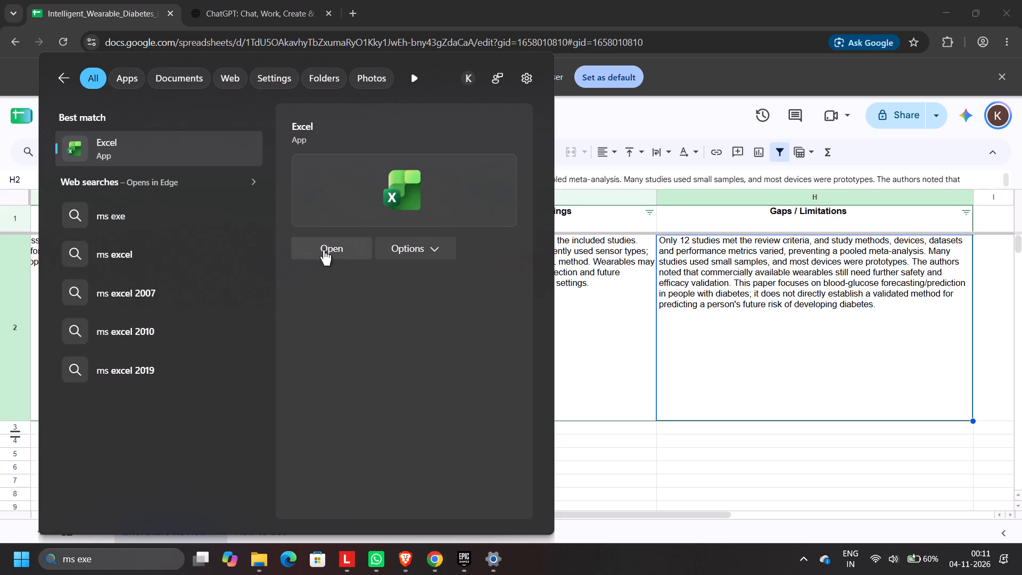
click(325, 250)
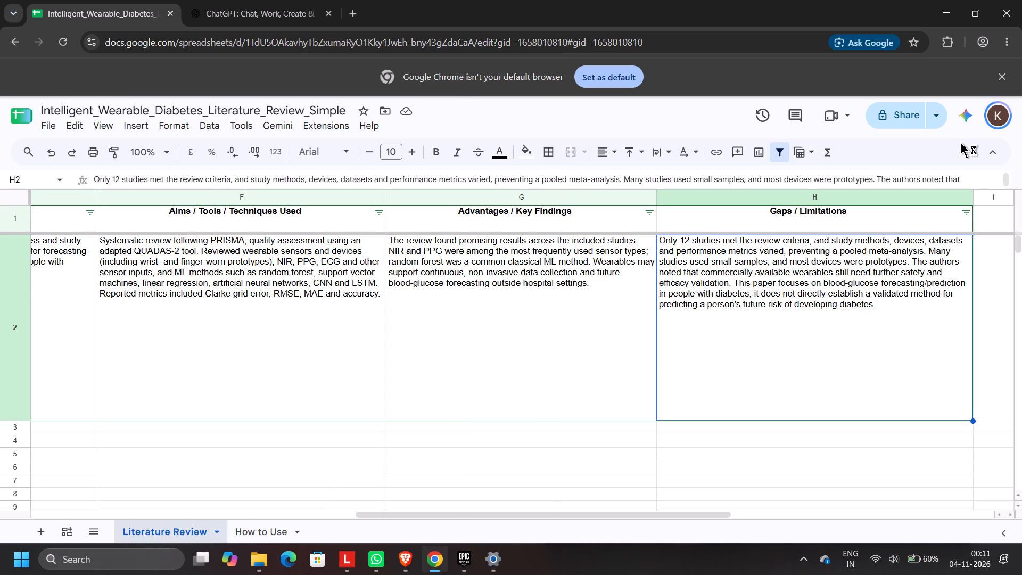
click(532, 569)
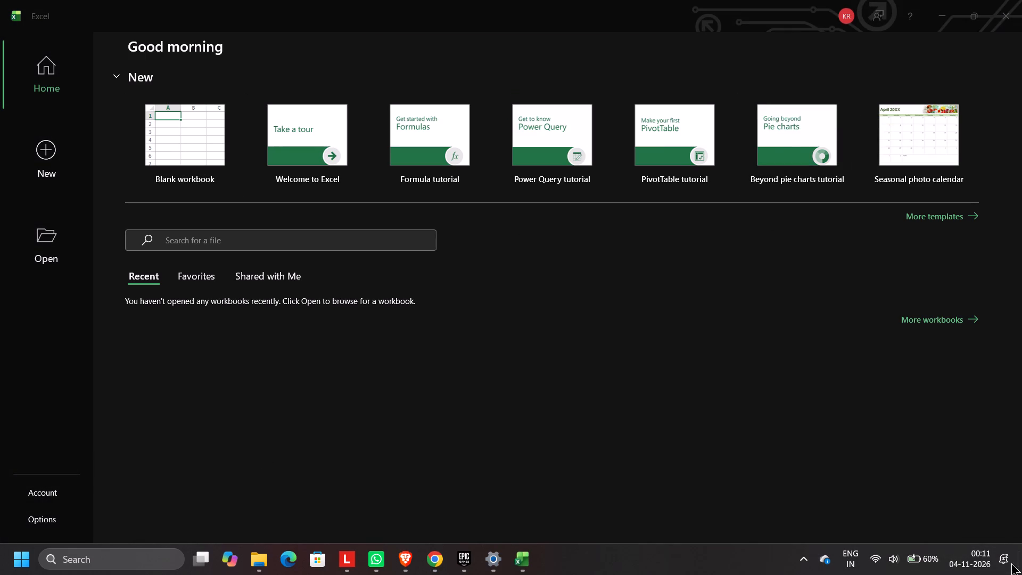
click(704, 304)
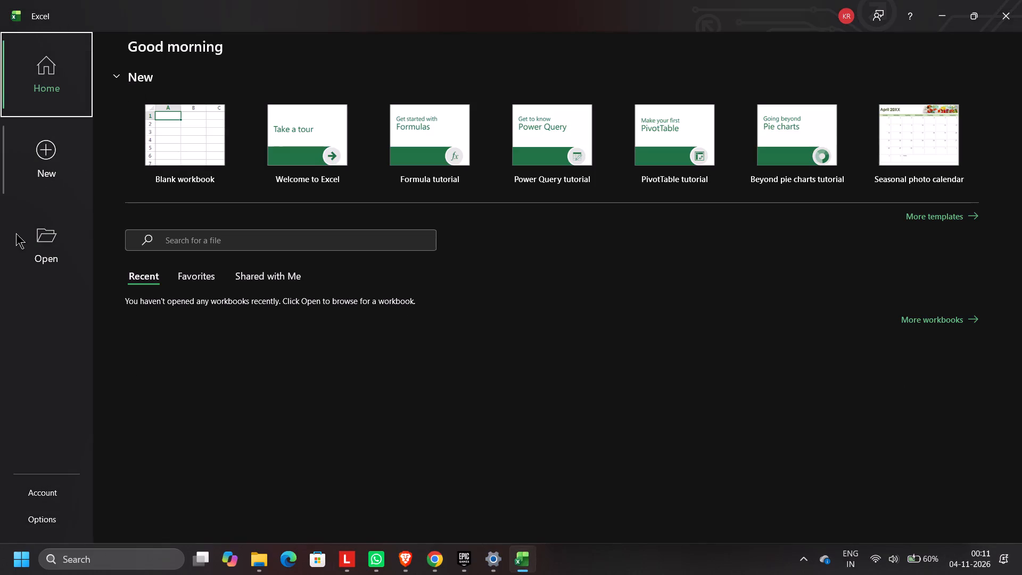
Open today's Intelligent_Wearable_Diabetes_Literature_Review_Simple workbook from the Downloads folder and enable editing.
click(34, 240)
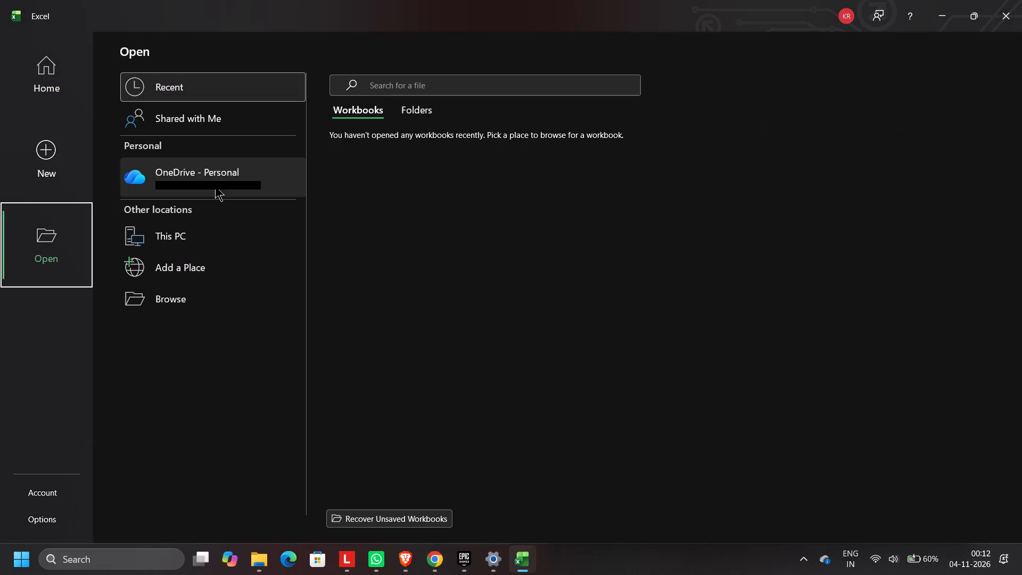
click(211, 249)
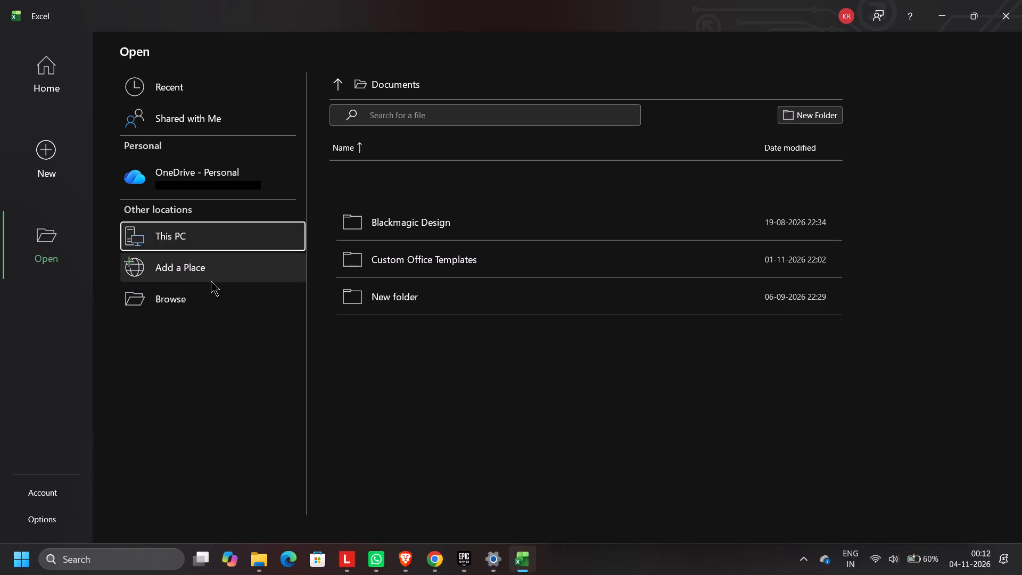
click(217, 301)
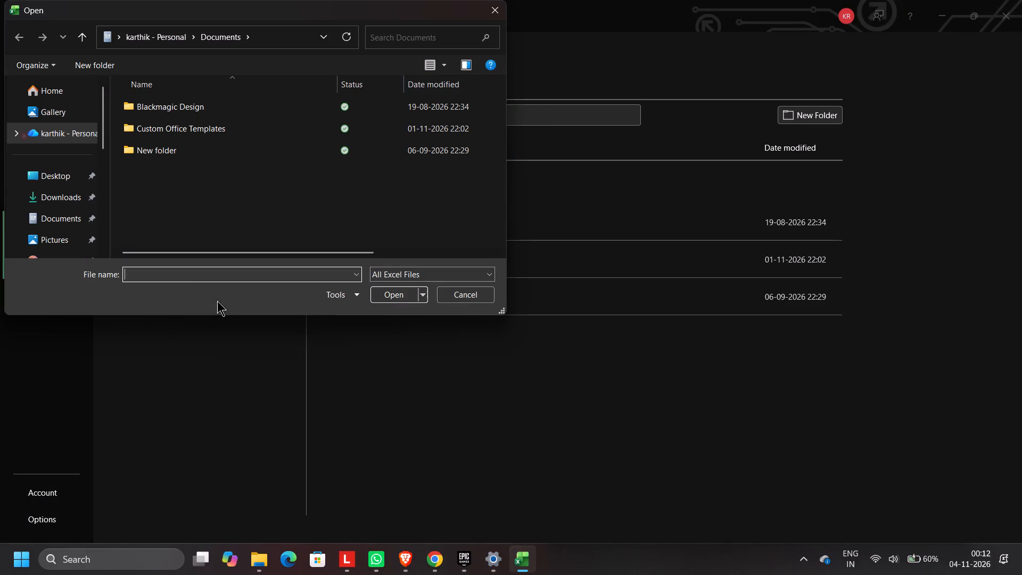
click(68, 203)
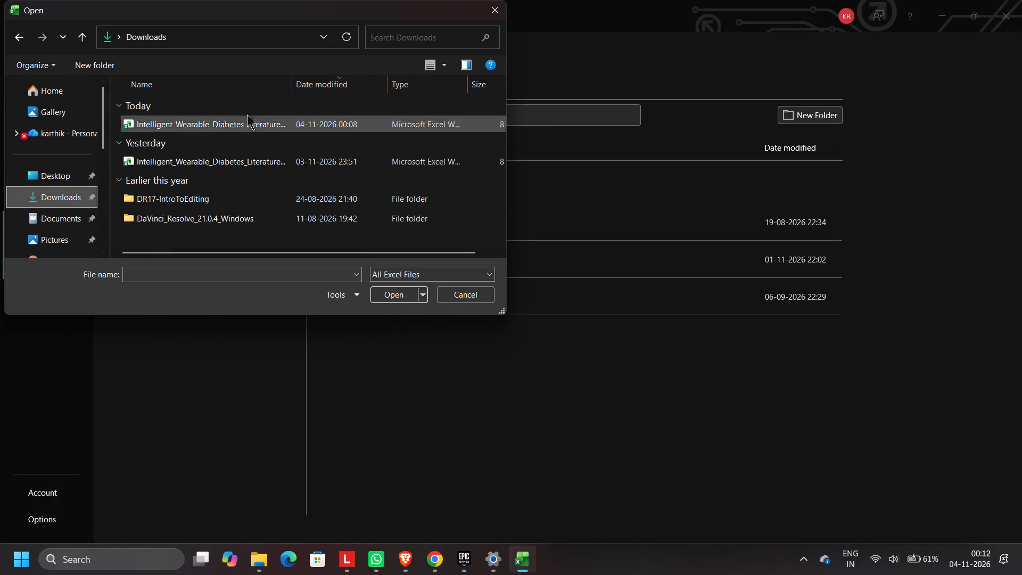
click(352, 122)
click(403, 294)
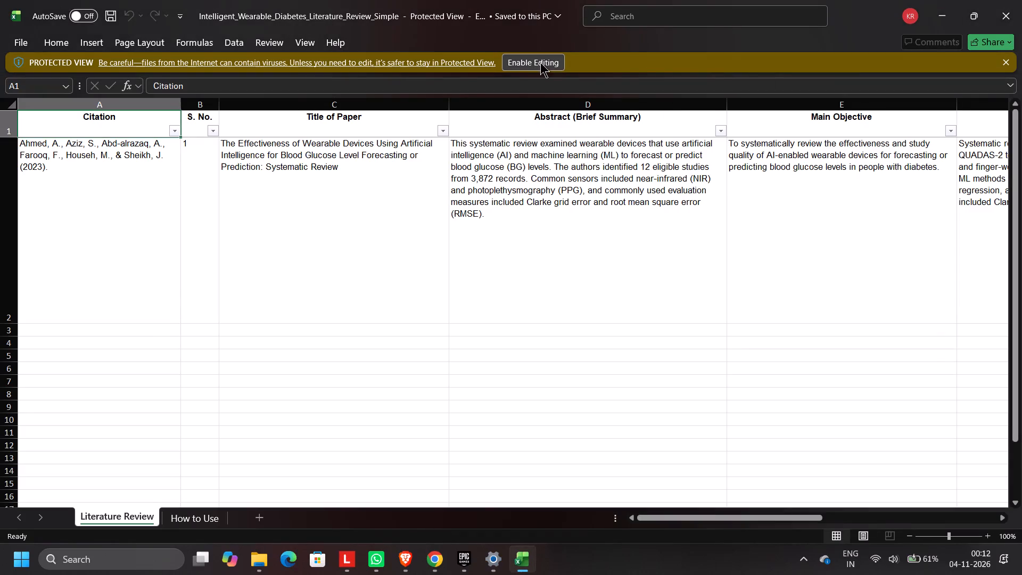
click(540, 62)
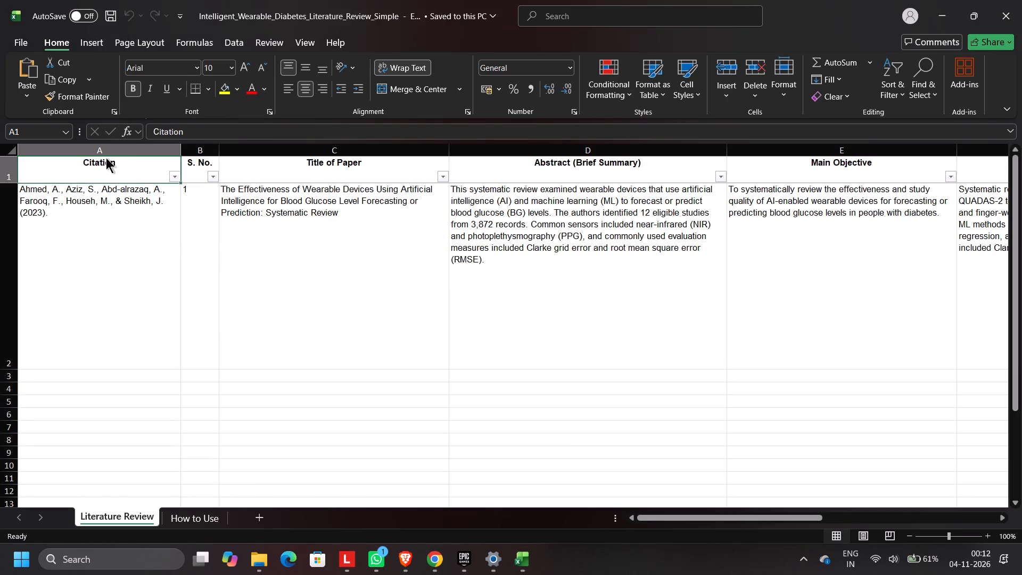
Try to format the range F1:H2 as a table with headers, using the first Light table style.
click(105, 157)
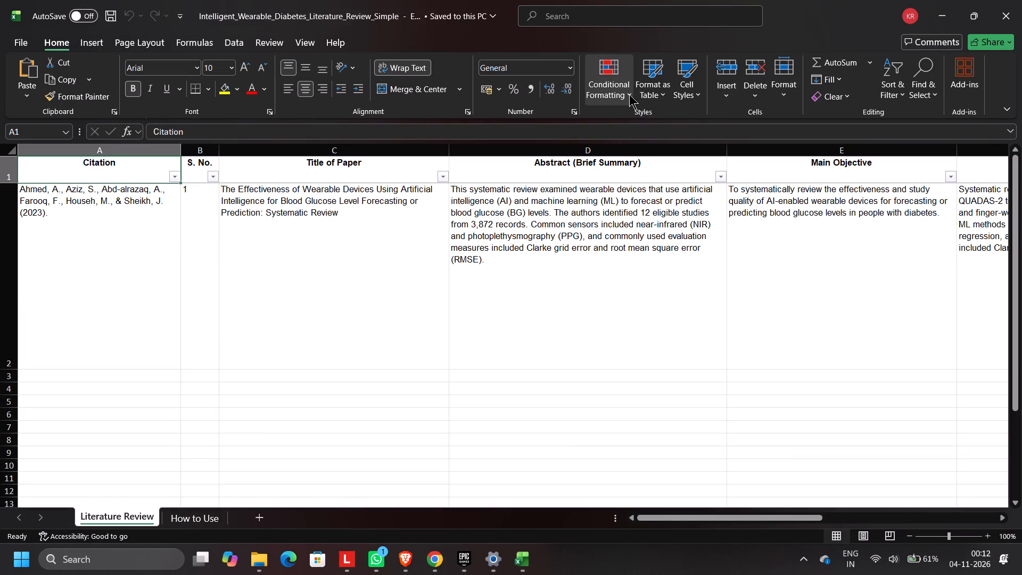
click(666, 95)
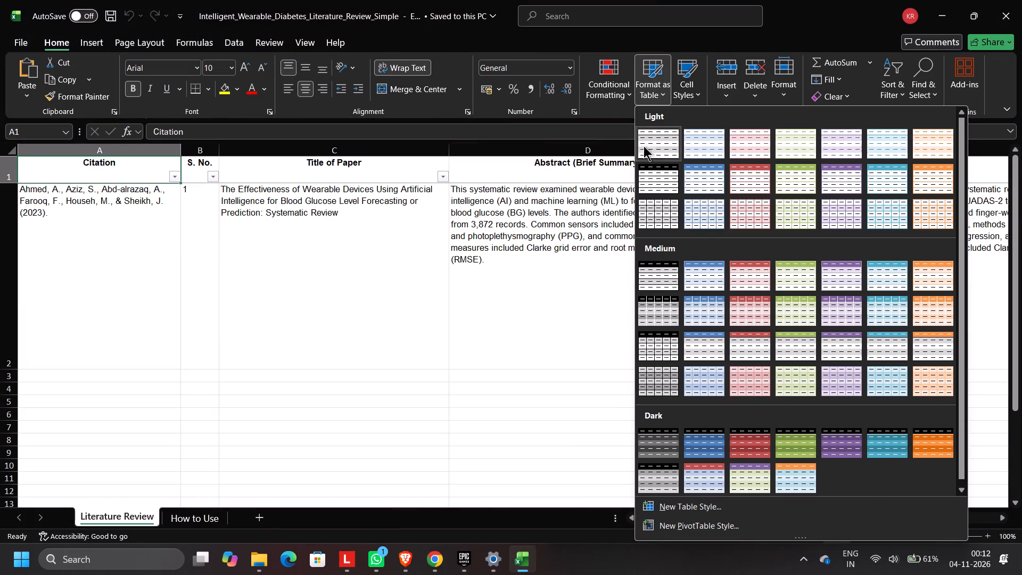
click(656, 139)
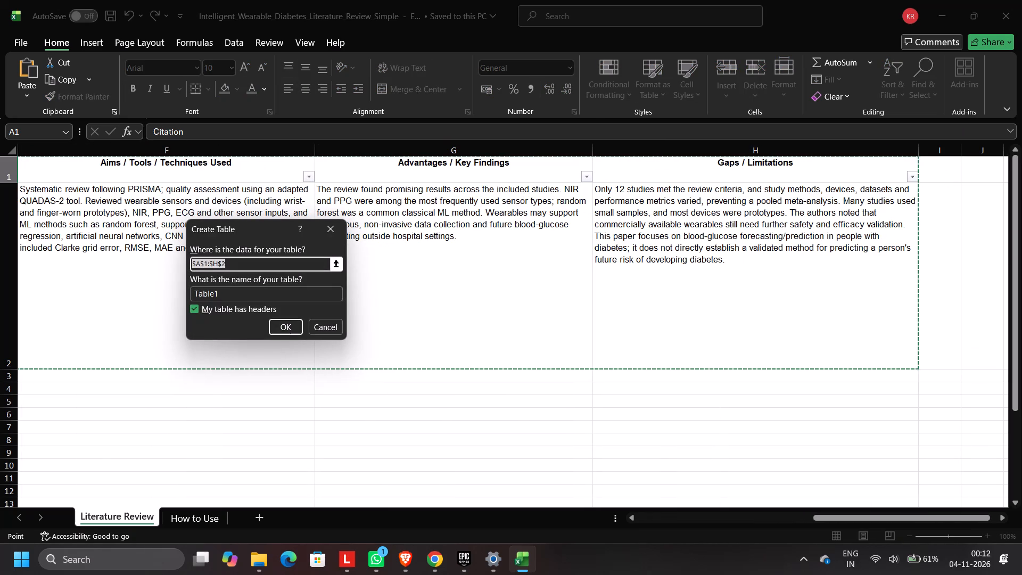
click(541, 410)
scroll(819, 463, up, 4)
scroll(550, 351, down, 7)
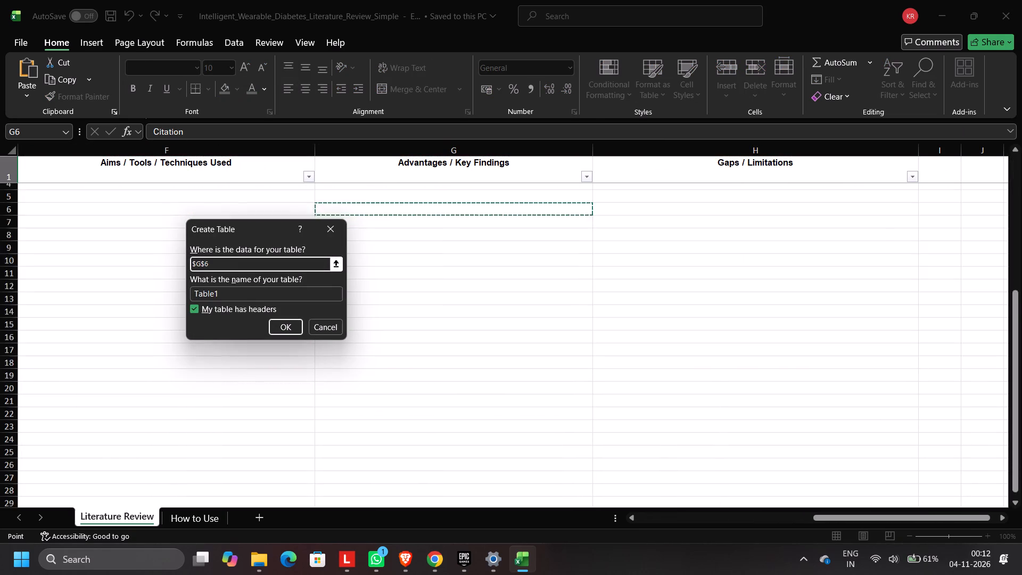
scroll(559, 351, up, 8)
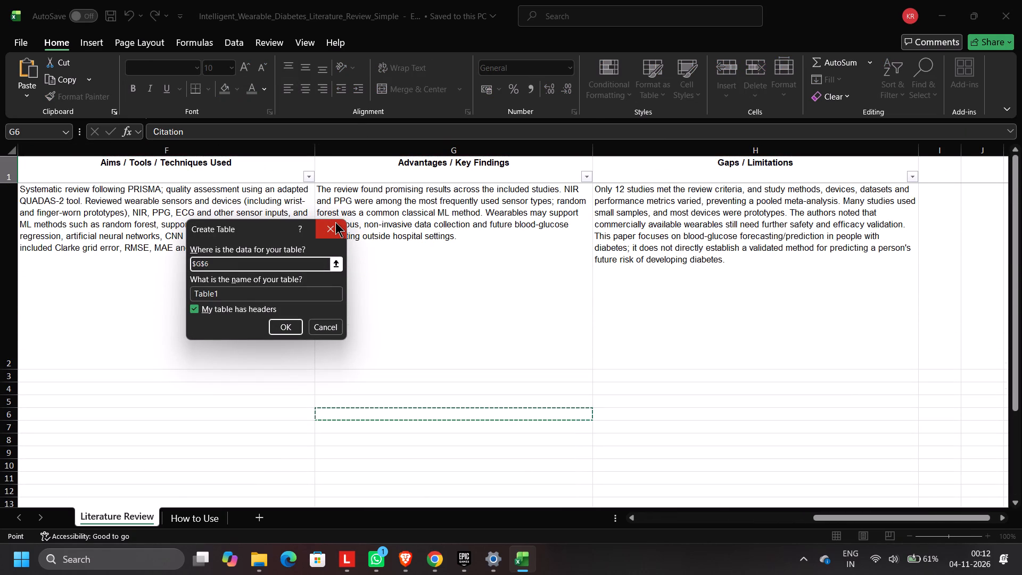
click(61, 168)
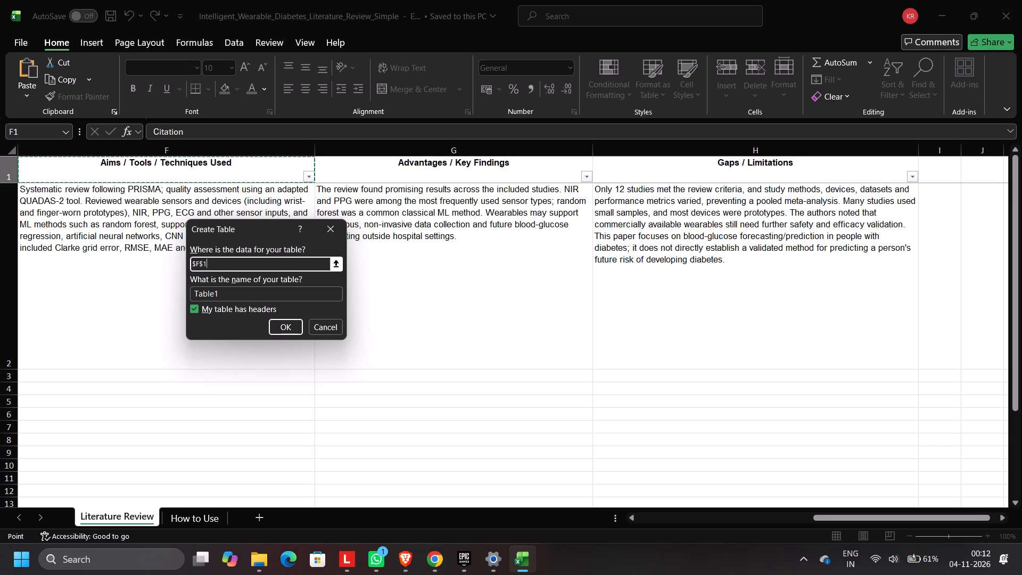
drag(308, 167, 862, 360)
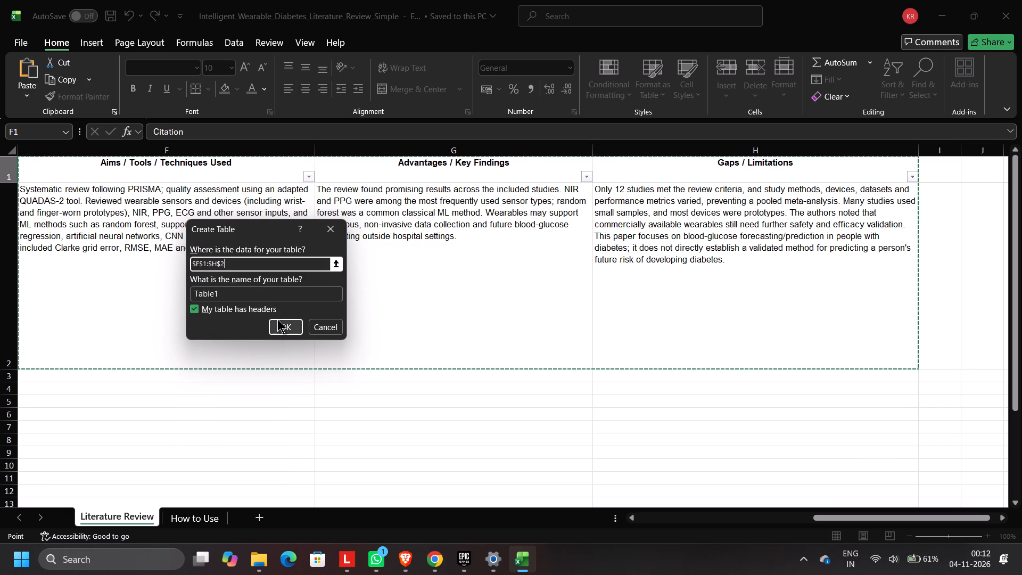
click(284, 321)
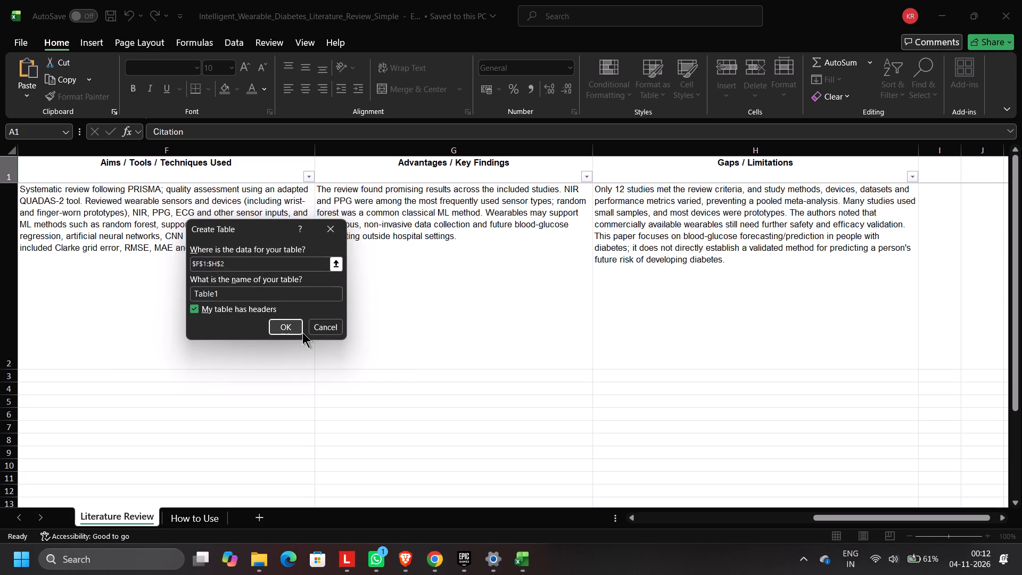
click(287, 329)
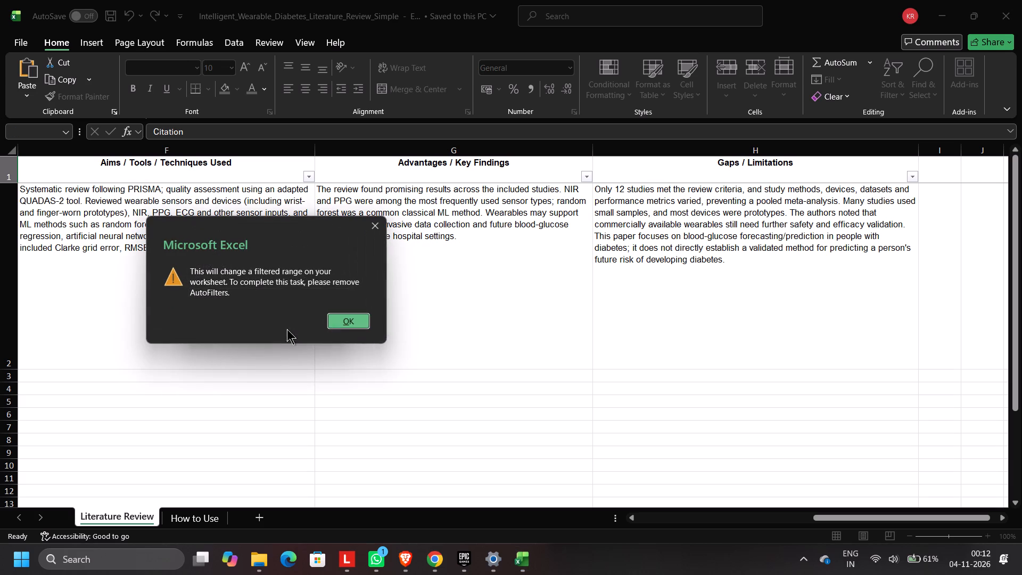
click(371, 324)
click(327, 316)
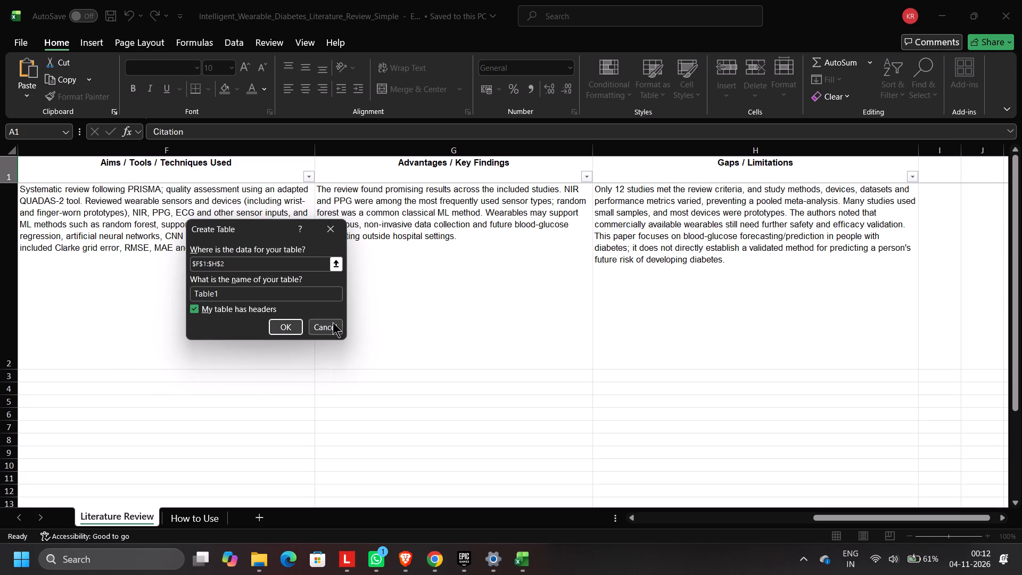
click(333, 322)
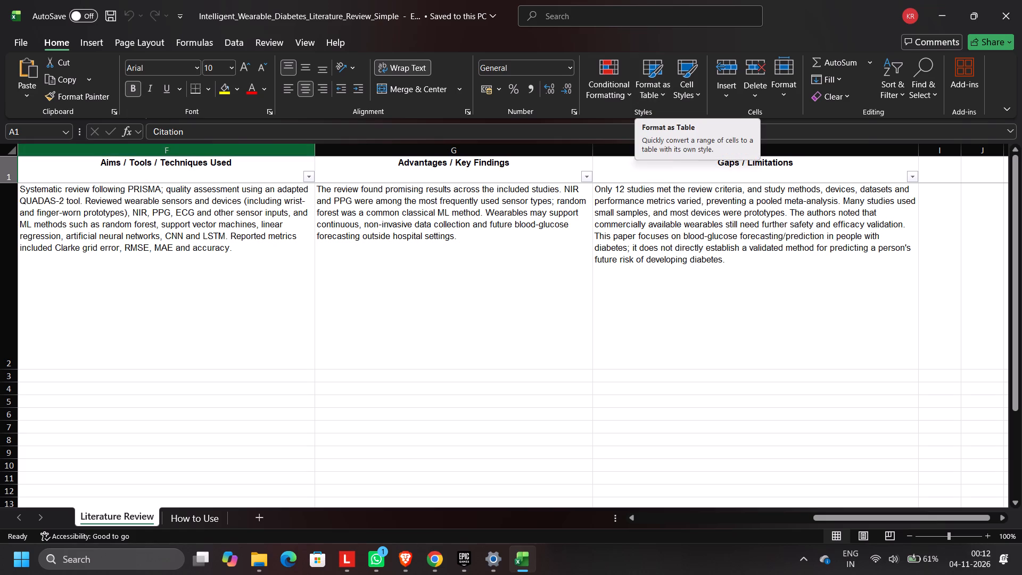
Apply the Normal cell style to F1:H3, covering the Aims / Tools / Techniques Used, Advantages / Key Findings and Gaps / Limitations columns.
drag(34, 174, 900, 374)
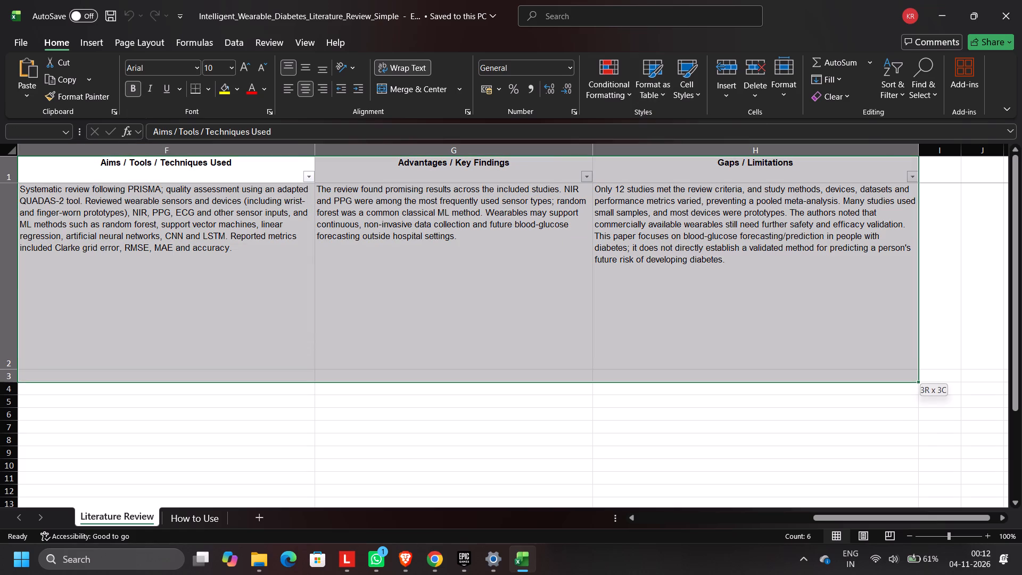
drag(900, 374, 901, 374)
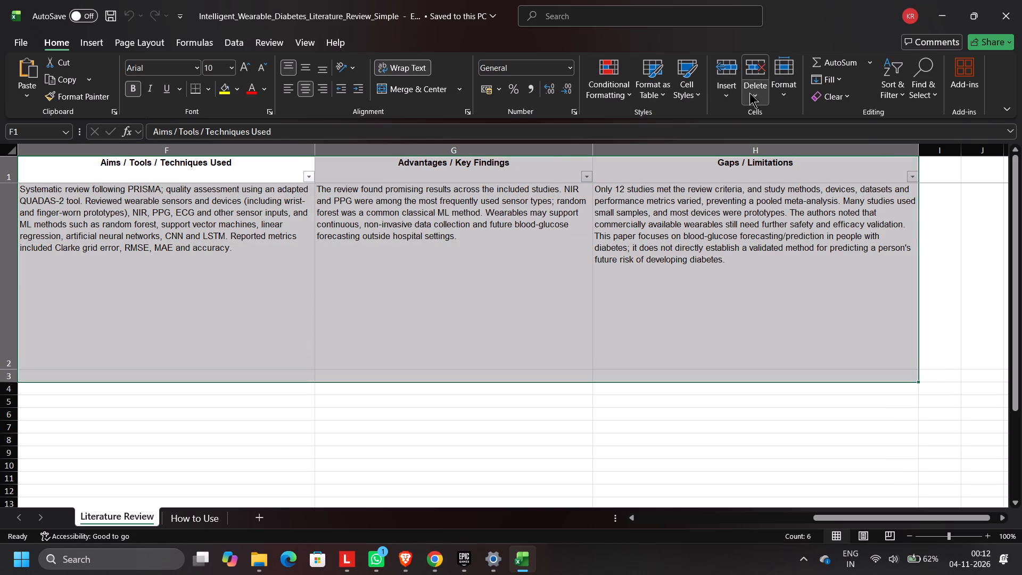
click(685, 86)
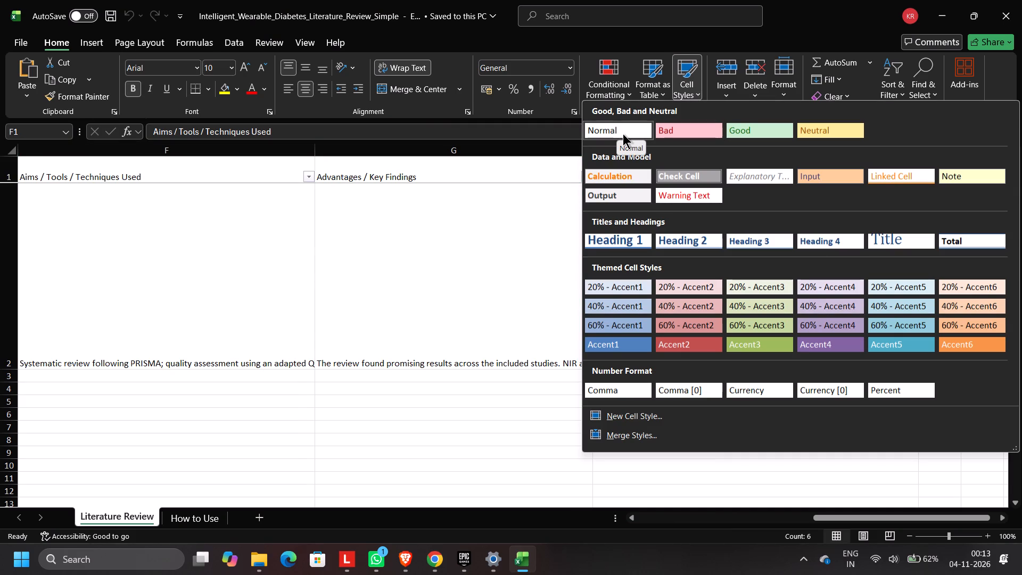
click(623, 132)
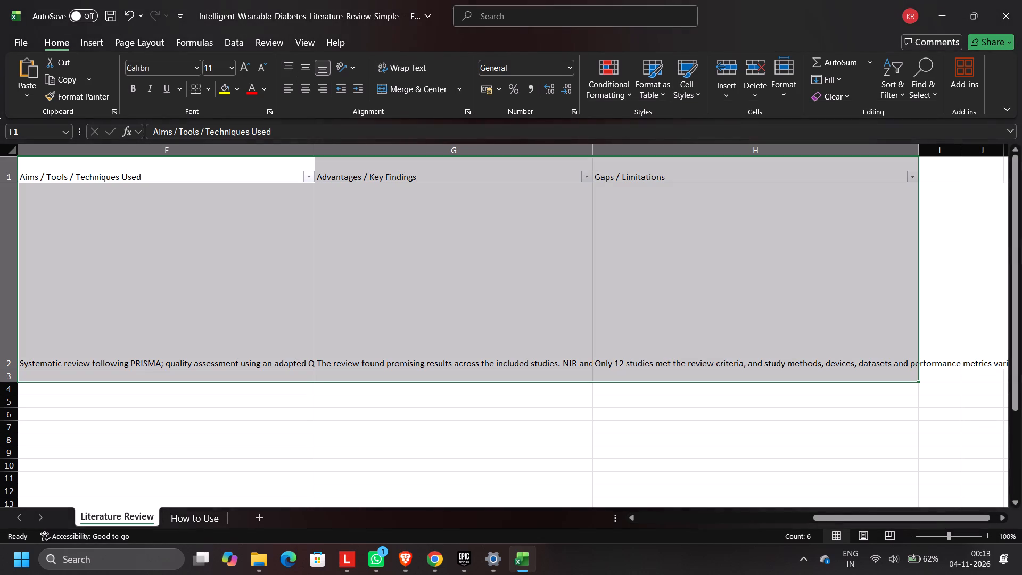
click(783, 418)
scroll(250, 262, down, 2)
scroll(310, 364, up, 3)
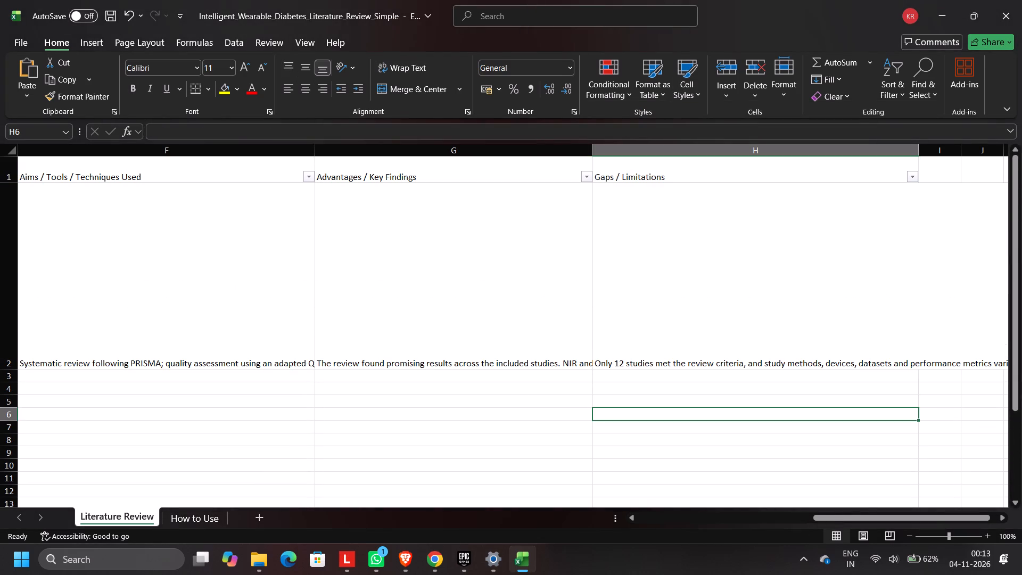
Narrow column F, Aims / Tools / Techniques Used, to about half its width.
drag(316, 153, 199, 127)
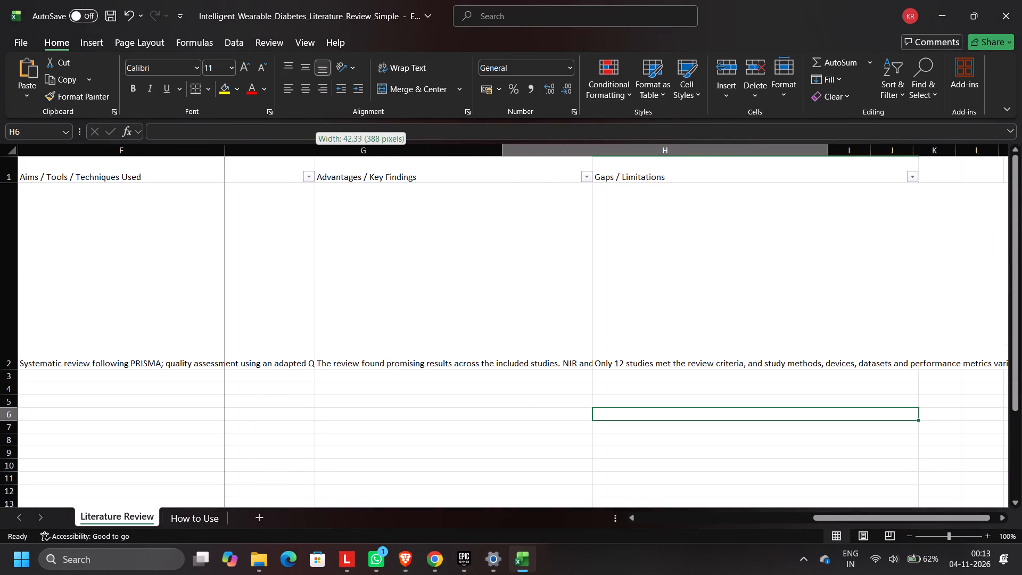
drag(199, 127, 168, 124)
Examine the full Aims / Tools / Techniques Used text in F2 within the narrowed column, leaving its content unedited.
click(95, 313)
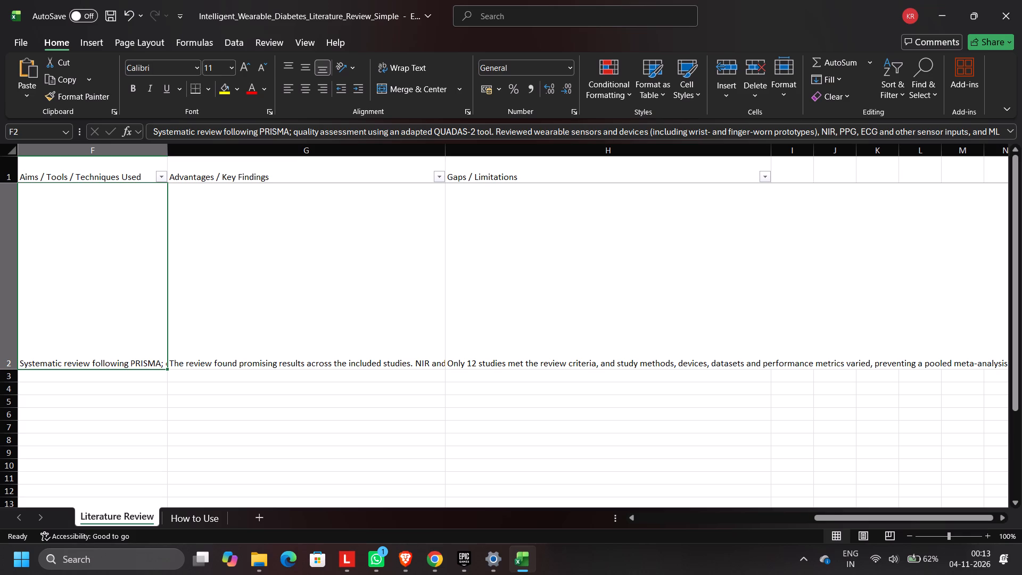
click(80, 321)
scroll(65, 347, down, 3)
scroll(65, 347, up, 2)
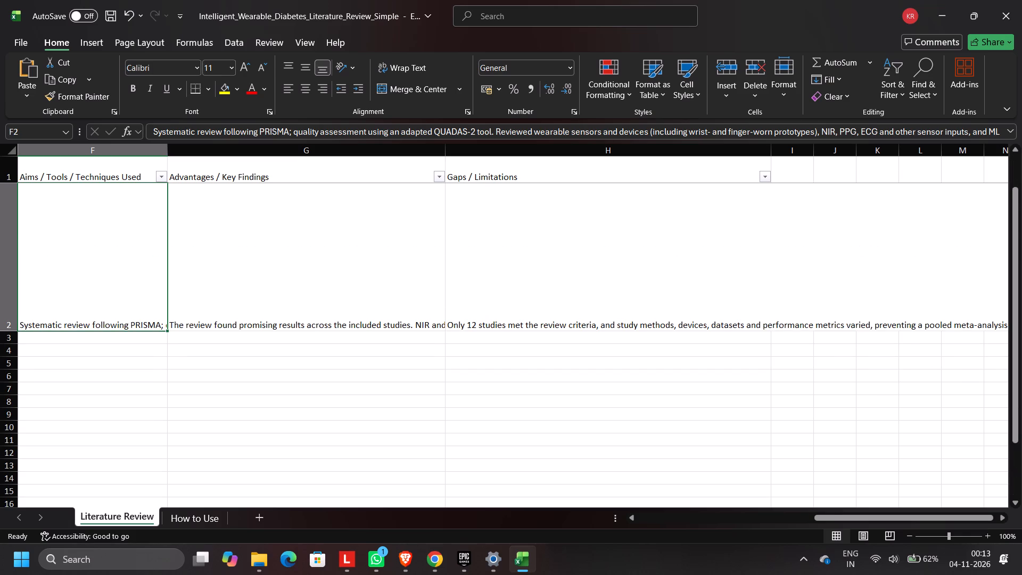
scroll(65, 346, up, 2)
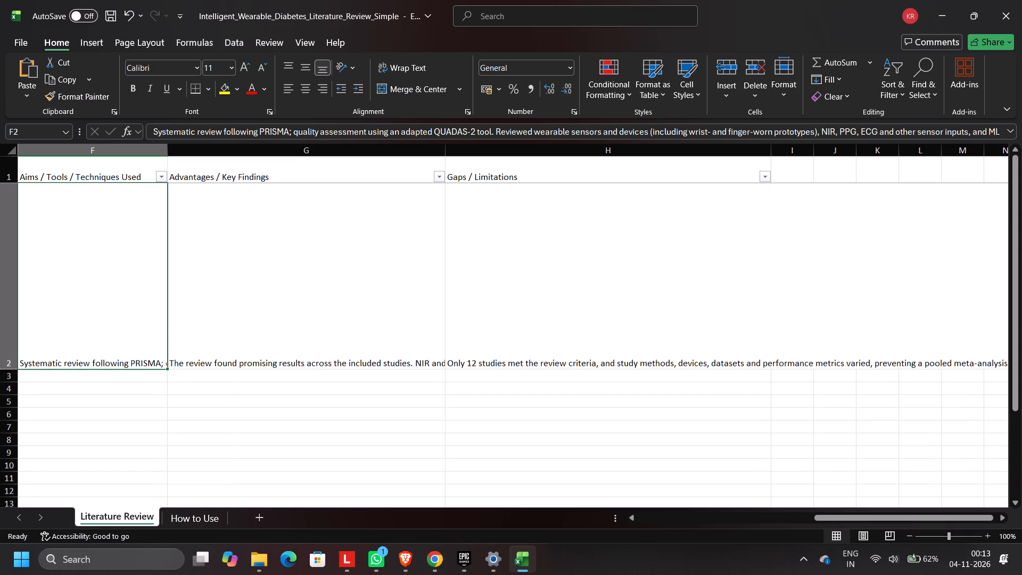
double_click(125, 269)
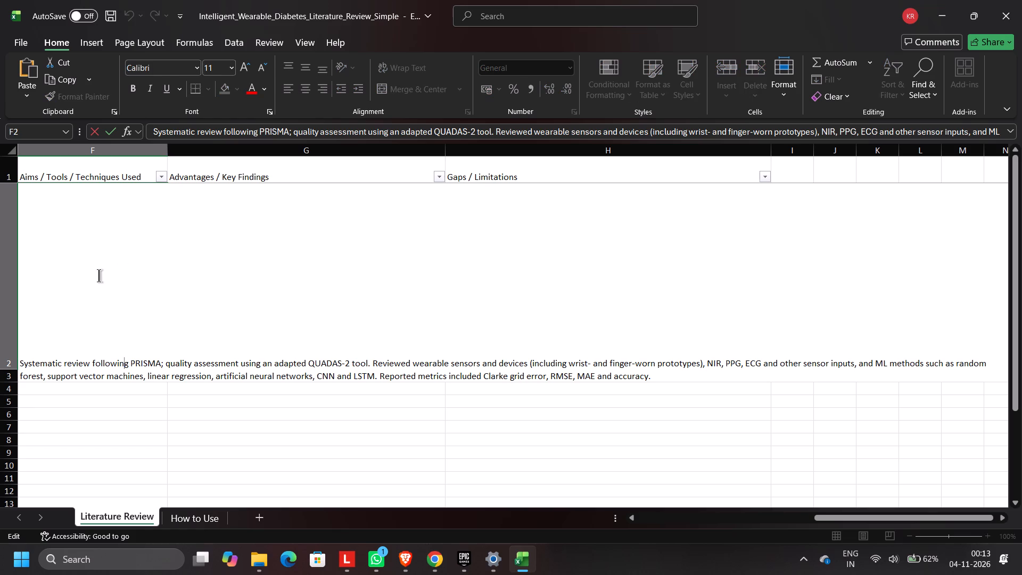
click(90, 286)
double_click(97, 307)
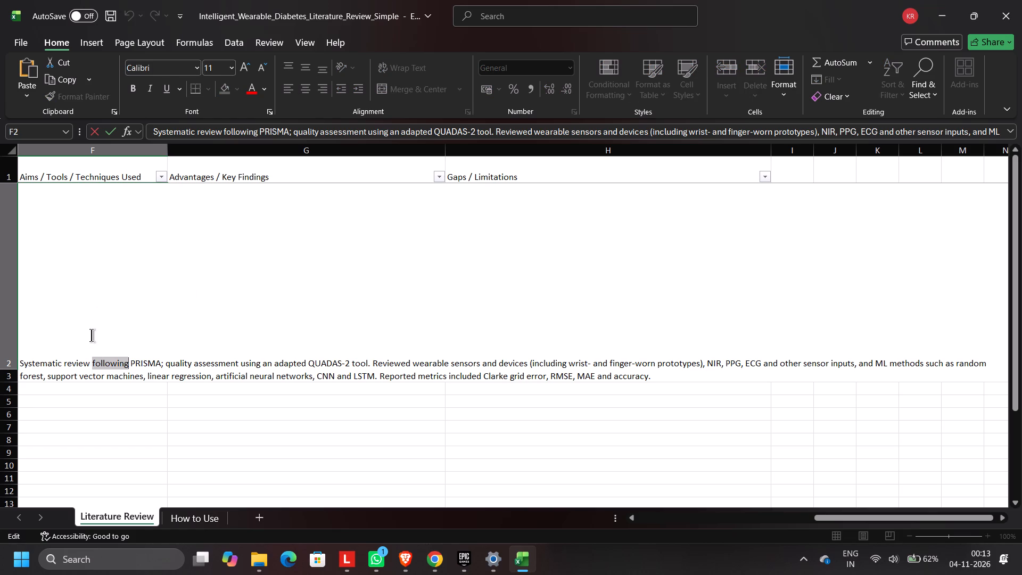
click(94, 326)
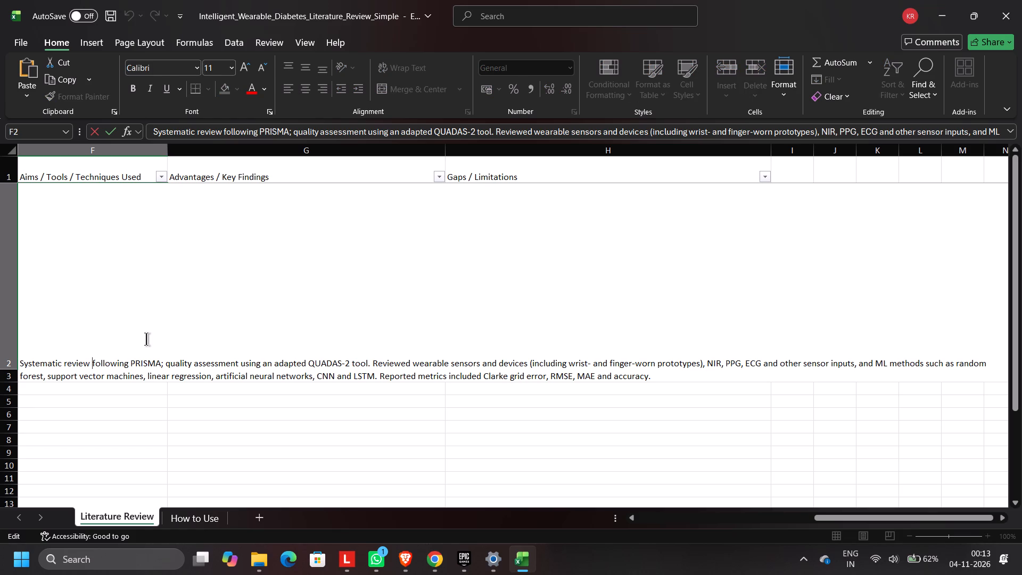
click(144, 336)
click(275, 408)
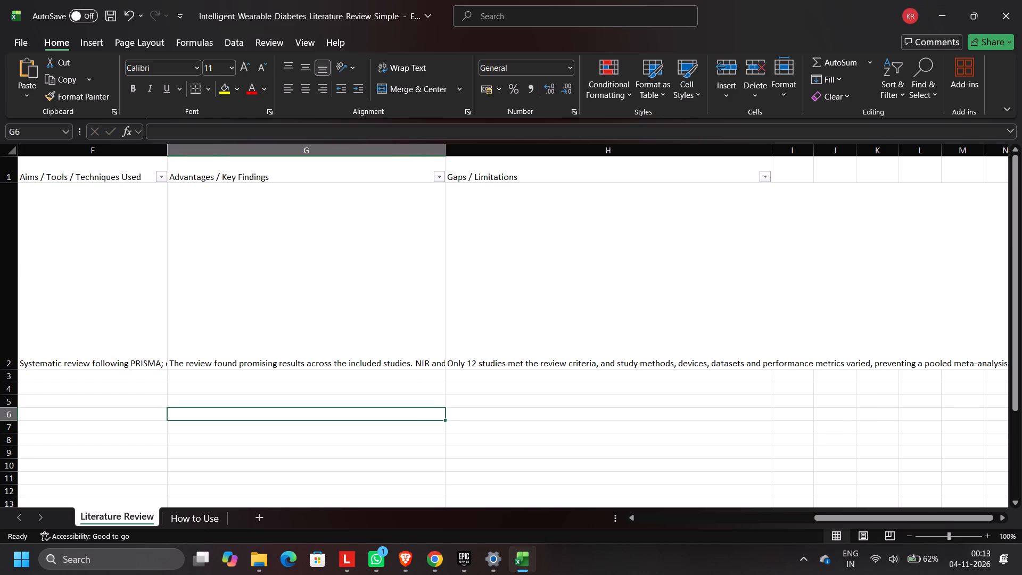
click(102, 293)
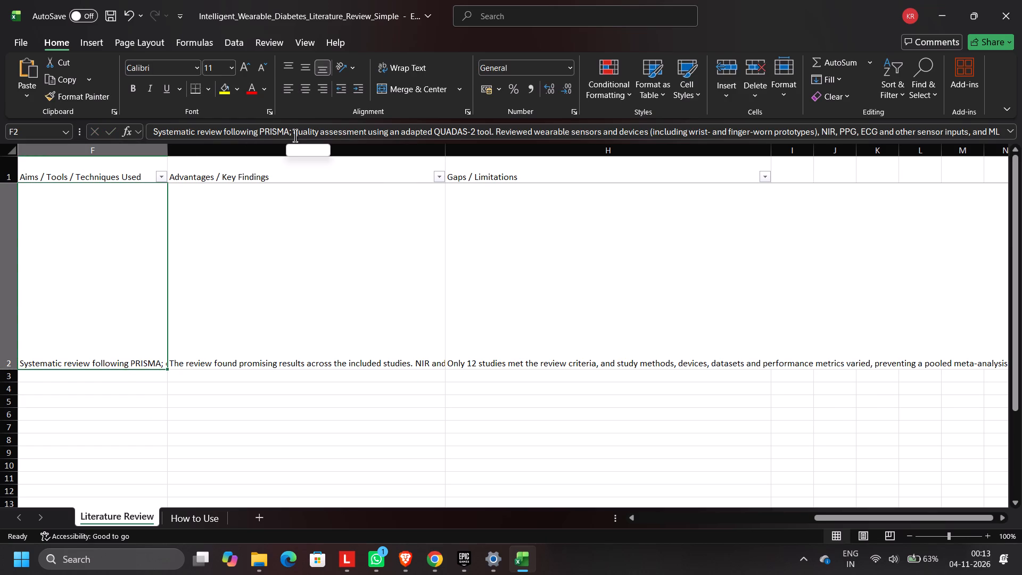
click(295, 135)
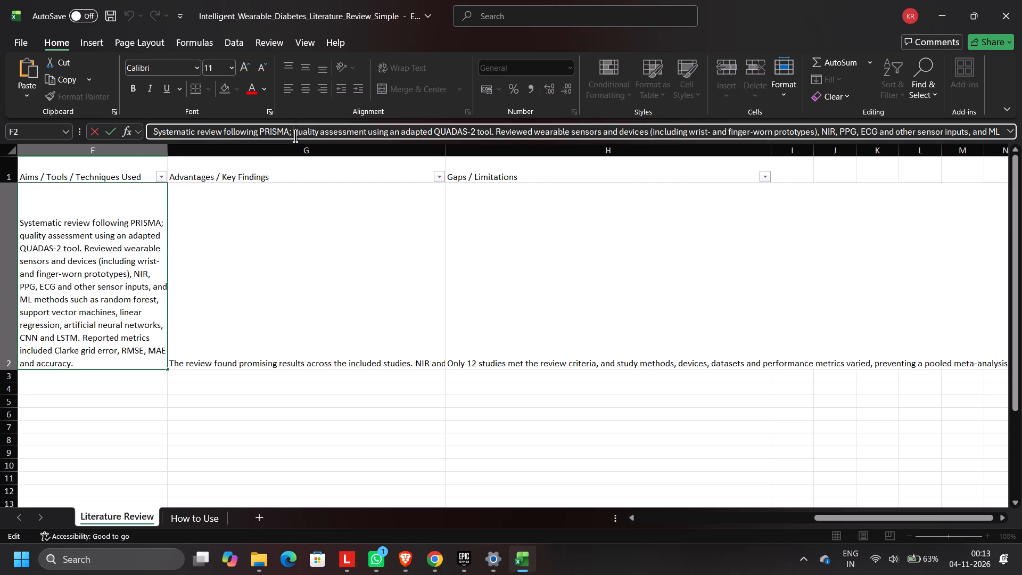
click(311, 300)
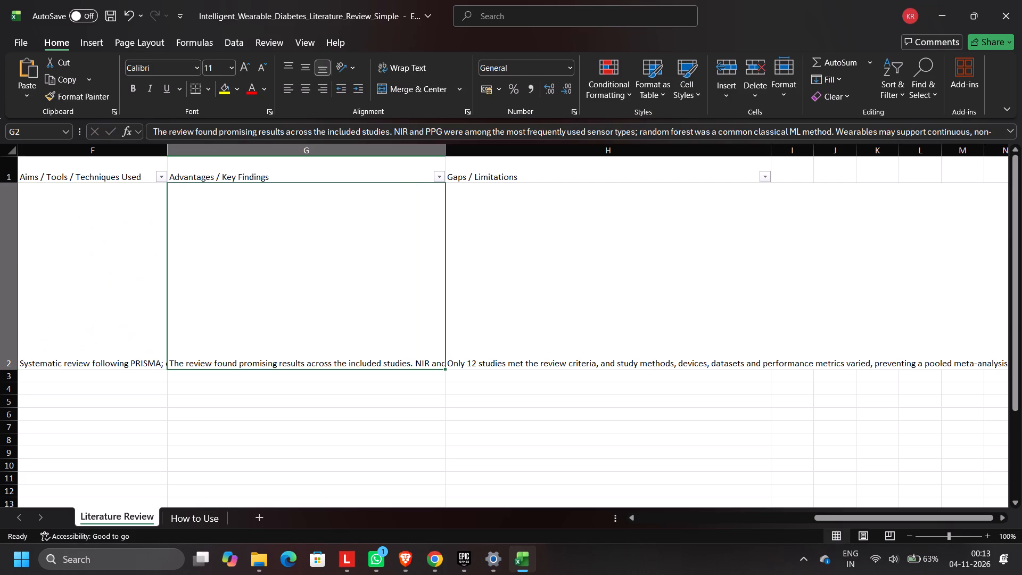
click(72, 323)
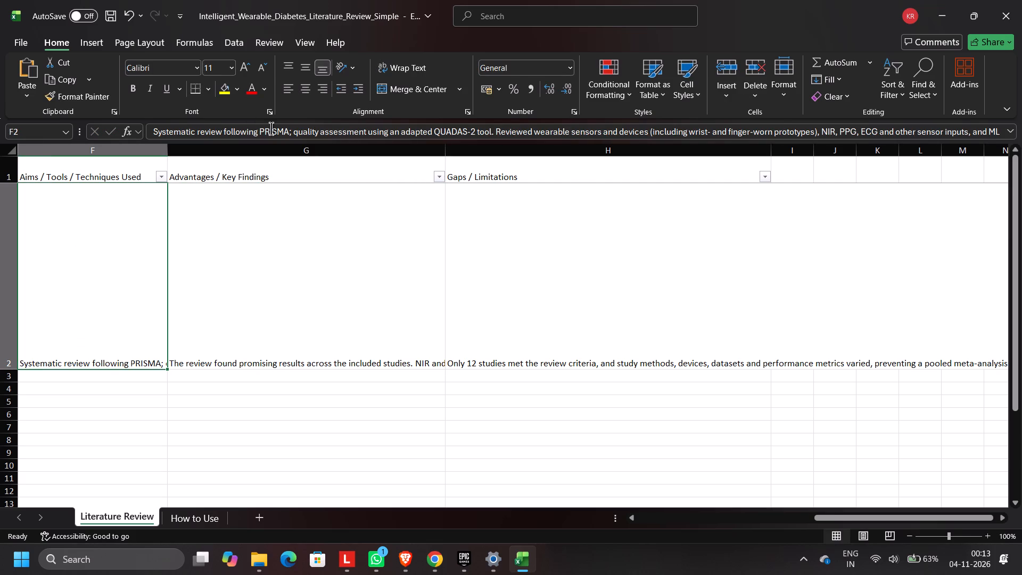
click(111, 132)
Align the Aims / Tools / Techniques Used text in F2 to the top and left of its cell.
click(292, 65)
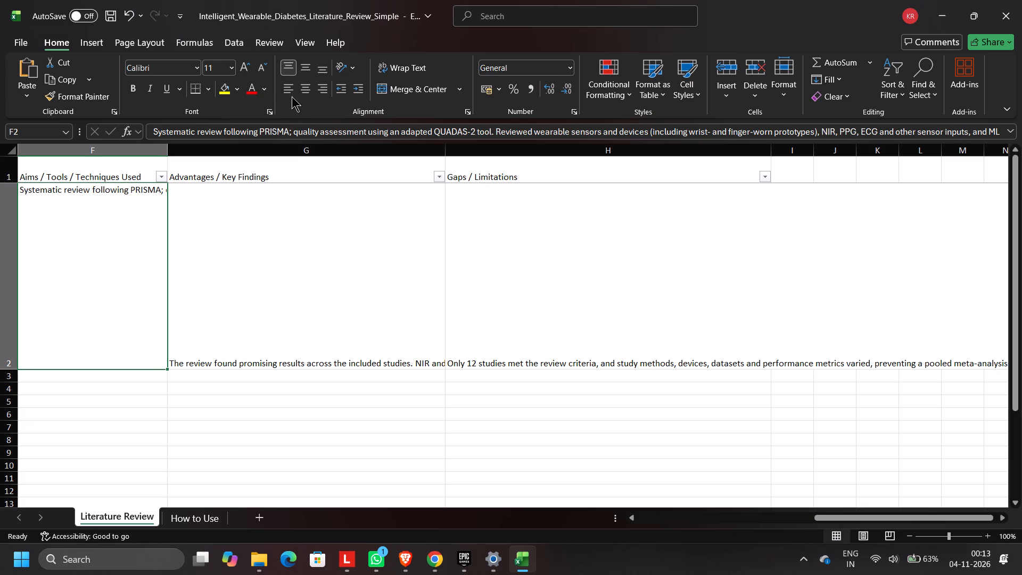
click(292, 97)
click(289, 85)
click(77, 388)
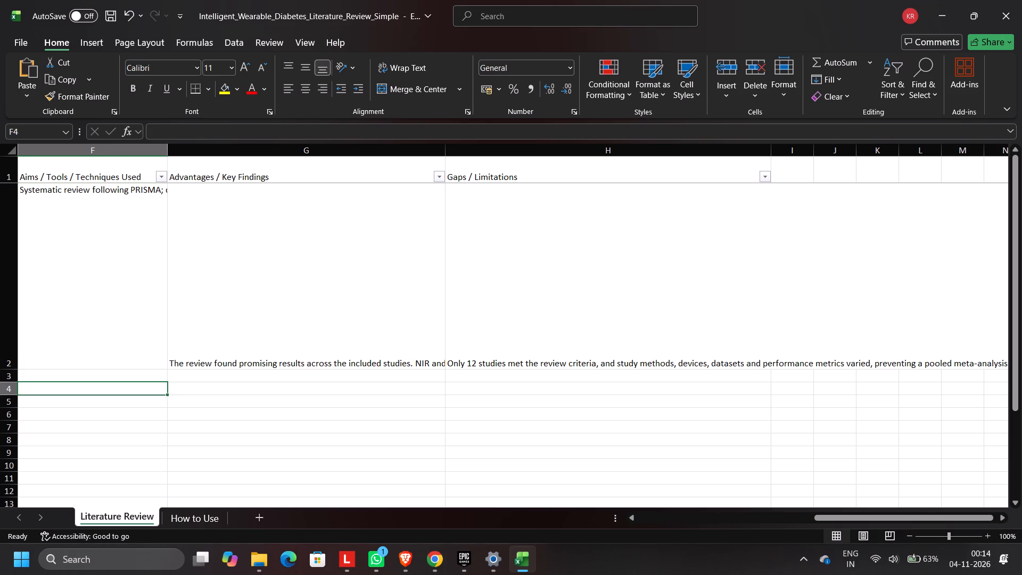
Copy the full Aims / Tools / Techniques Used text from F2 and paste it into the empty cell G6.
click(100, 253)
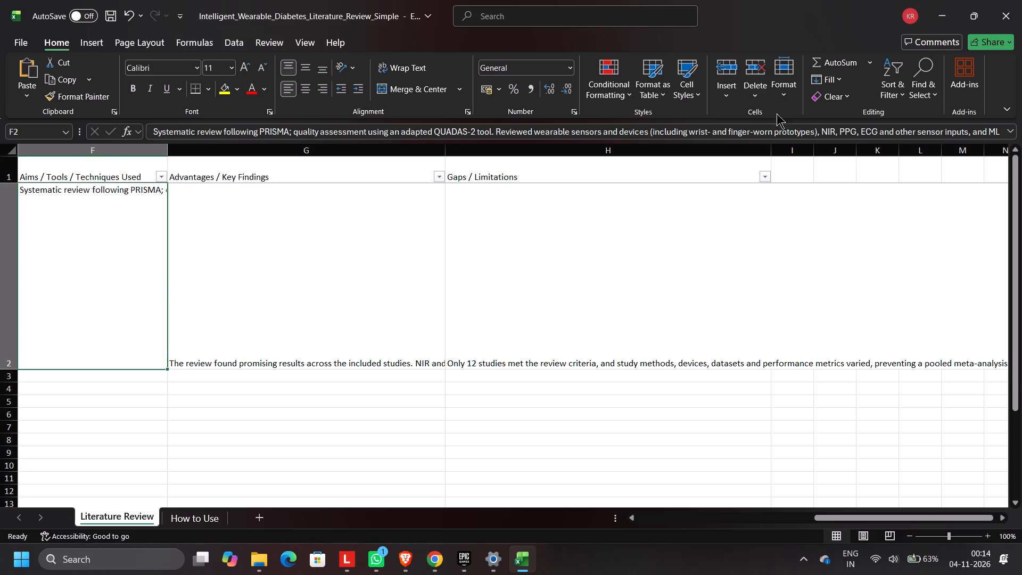
click(765, 133)
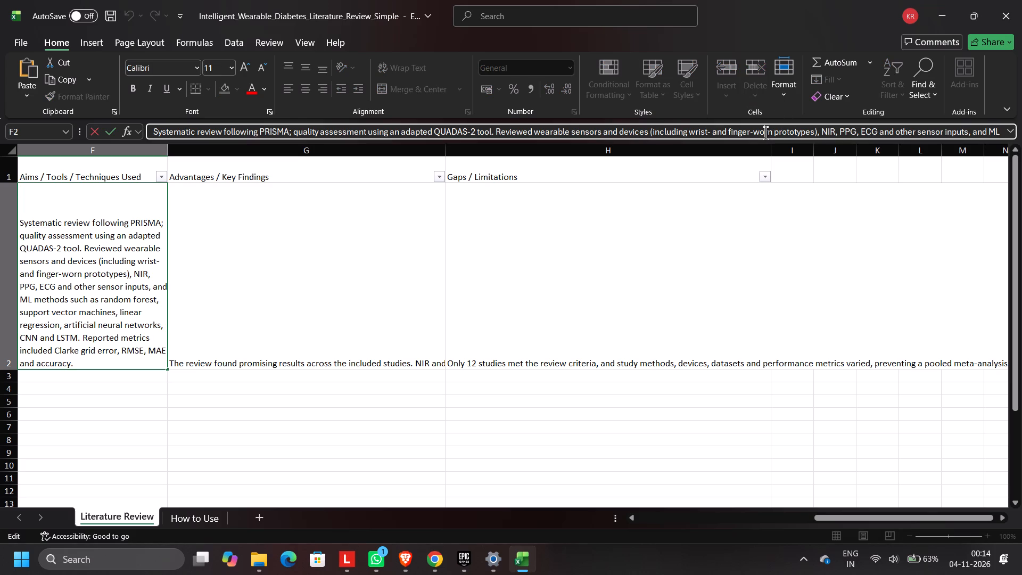
double_click(765, 133)
click(765, 133)
key(ctrl+a)
key(ctrl+c)
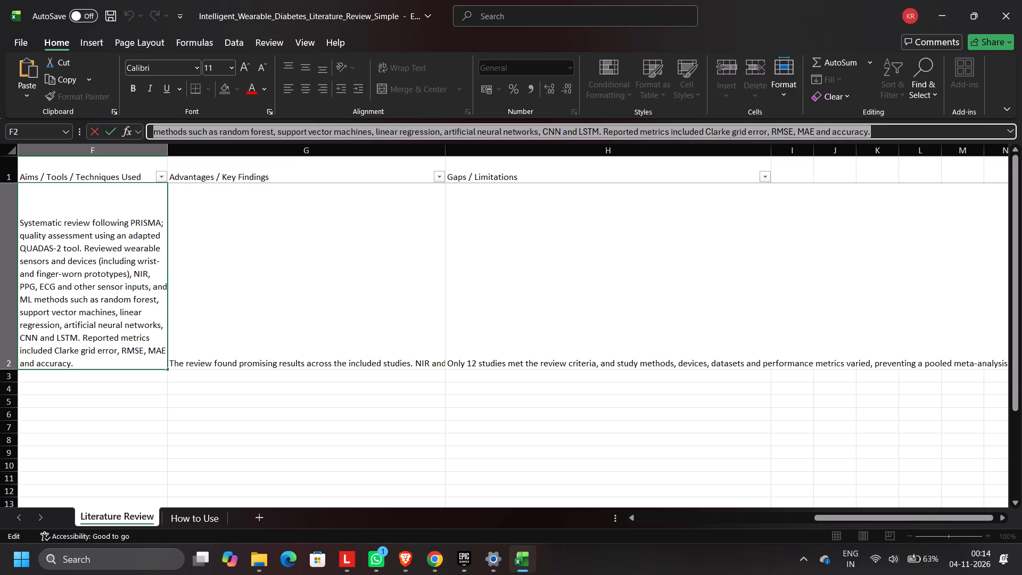
click(192, 417)
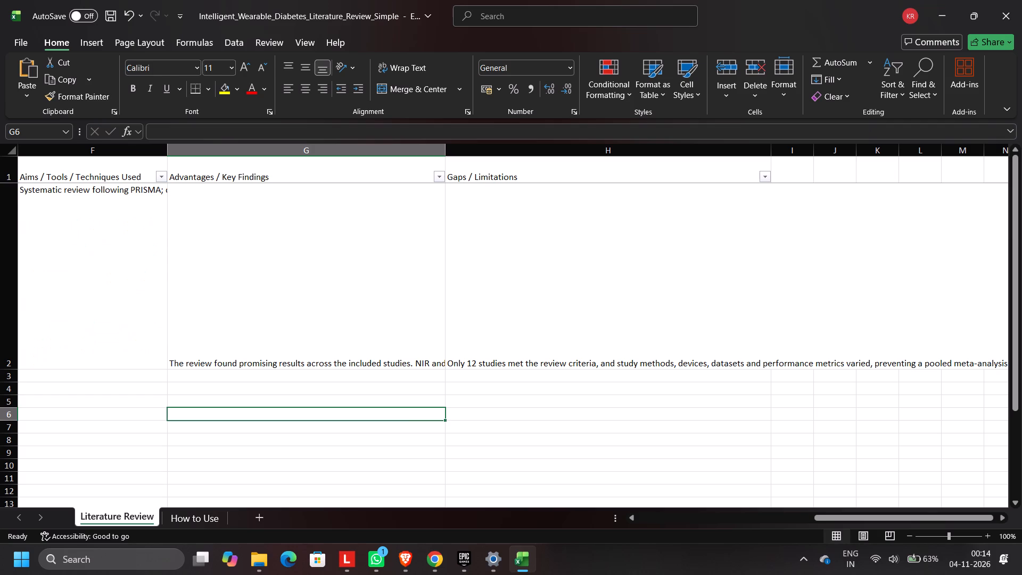
key(ctrl+v)
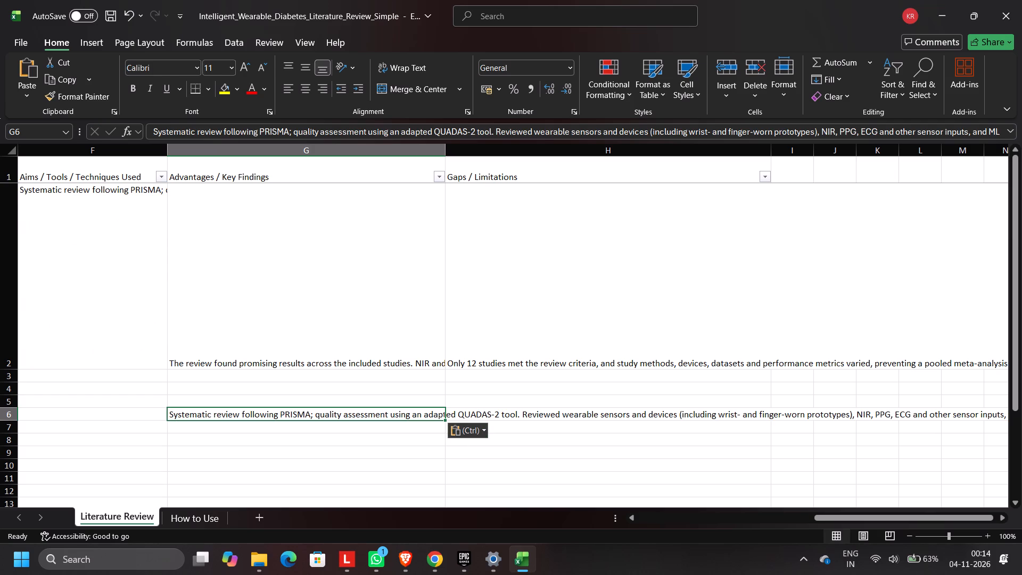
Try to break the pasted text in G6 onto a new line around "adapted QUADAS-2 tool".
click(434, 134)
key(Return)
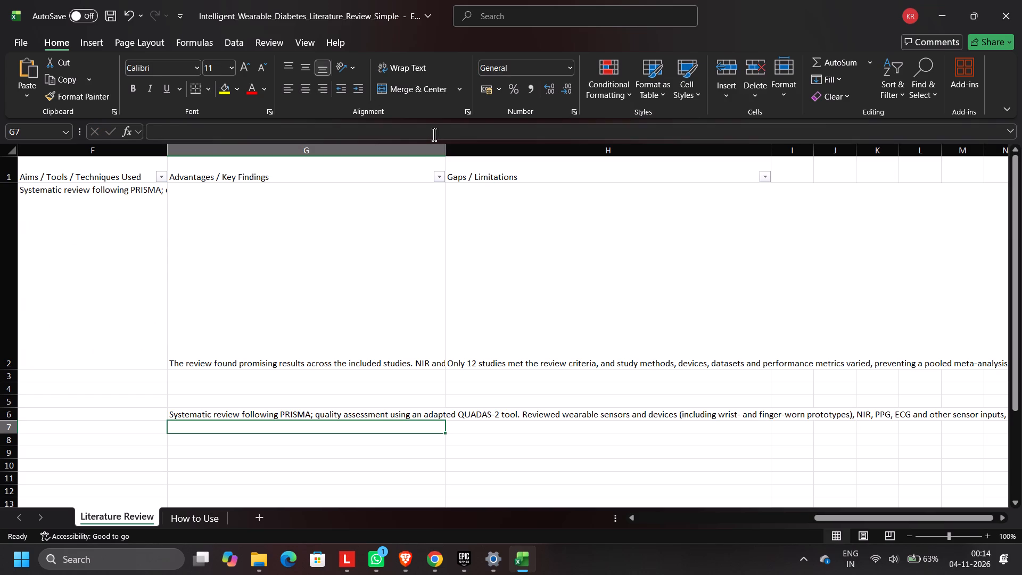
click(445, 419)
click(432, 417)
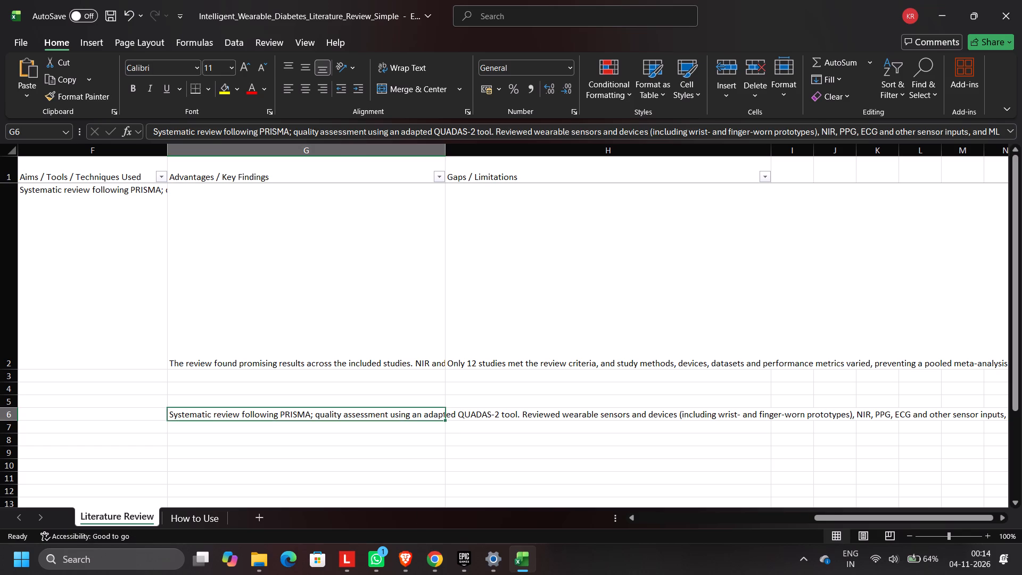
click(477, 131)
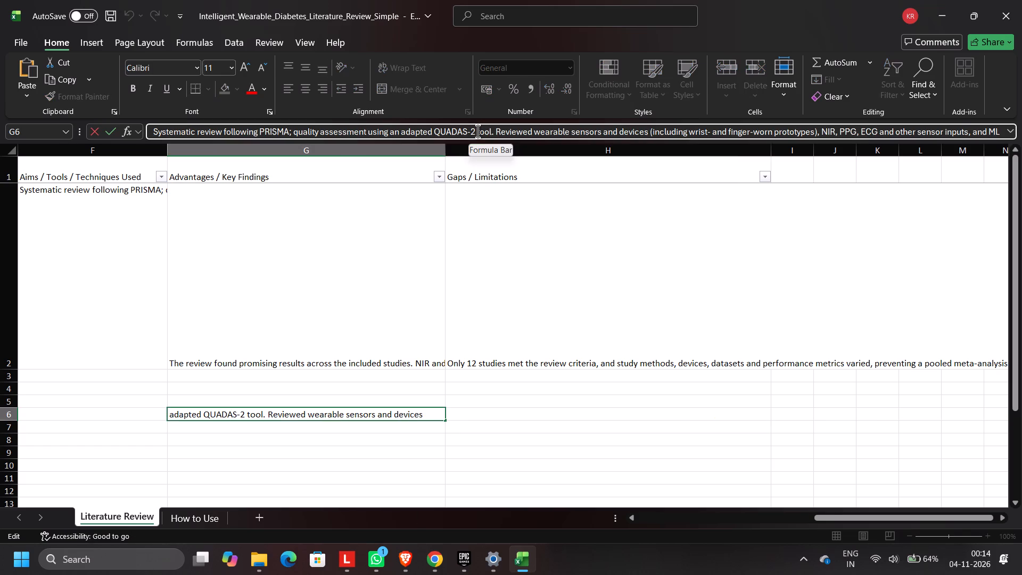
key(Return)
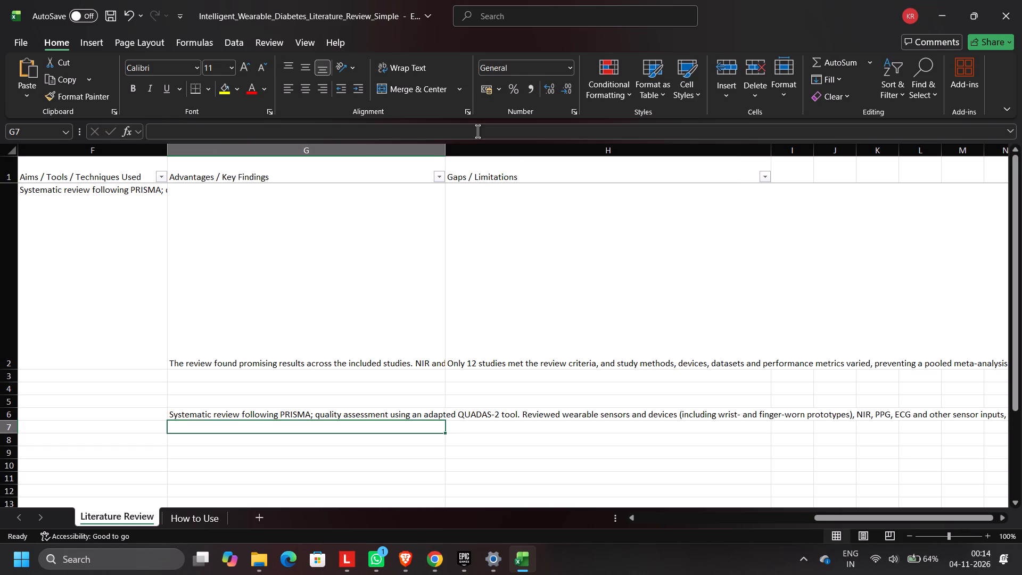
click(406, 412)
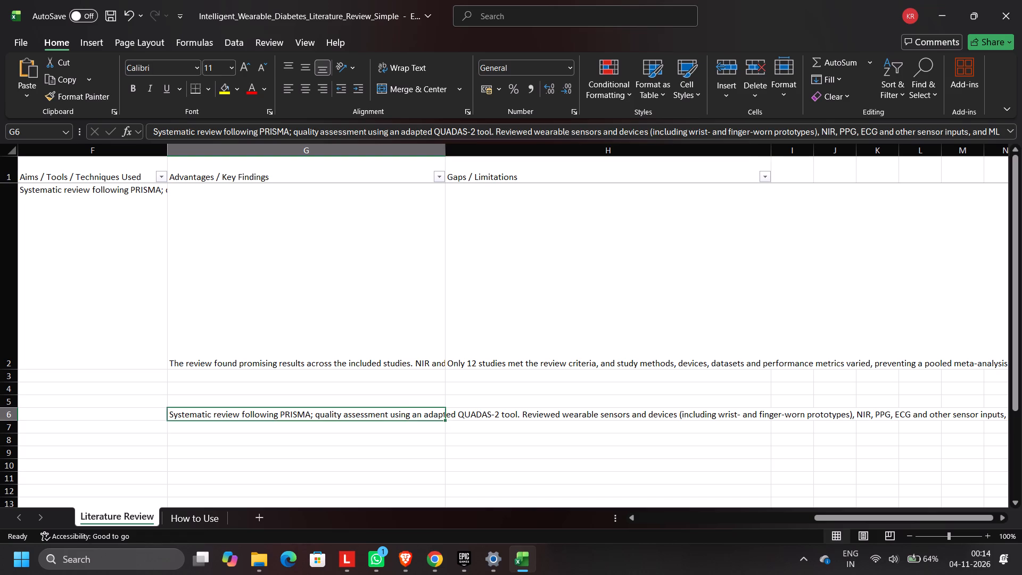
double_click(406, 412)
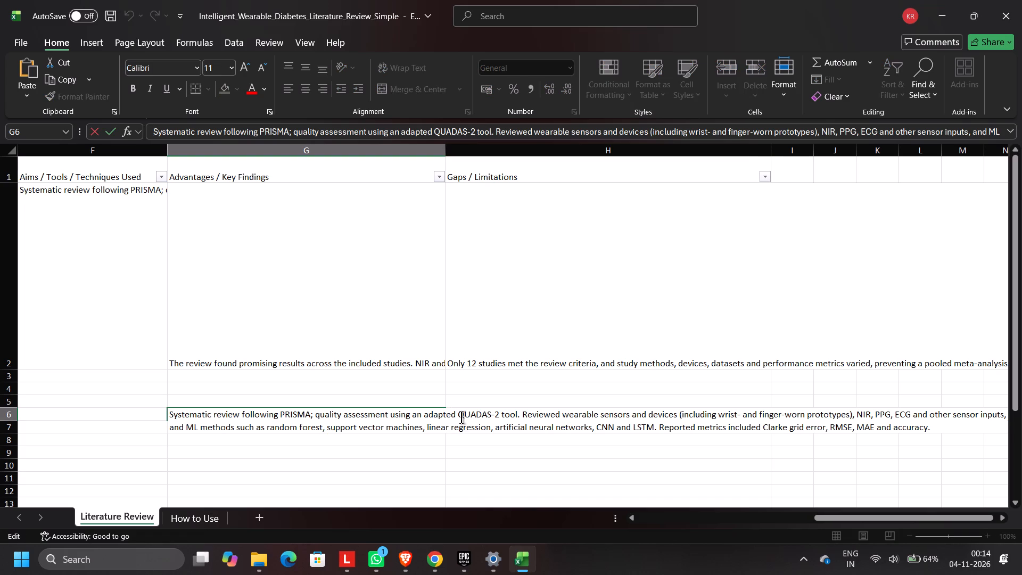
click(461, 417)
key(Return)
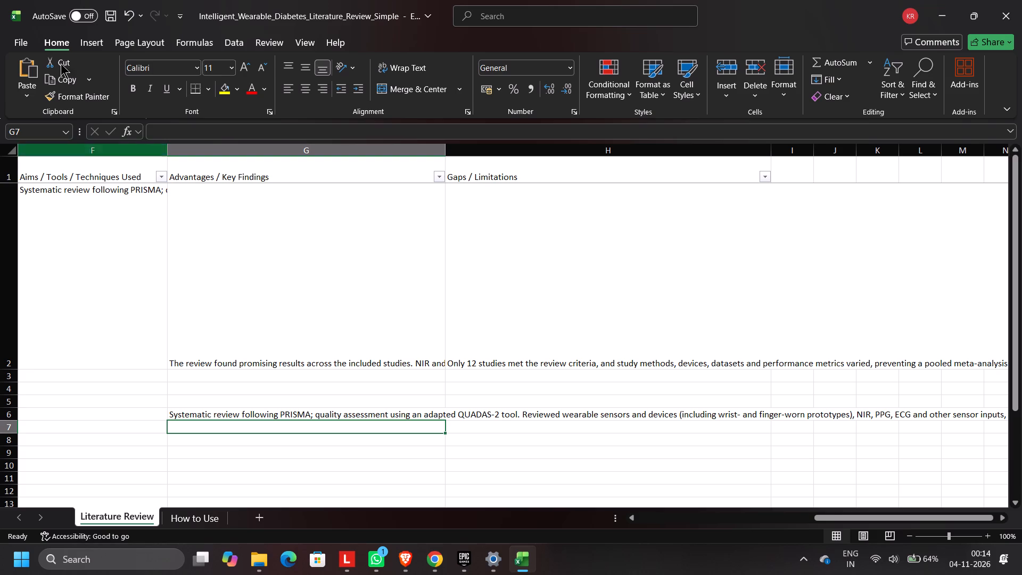
Insert a table over the empty range G9:H31 with the existing-headers option left off.
click(100, 36)
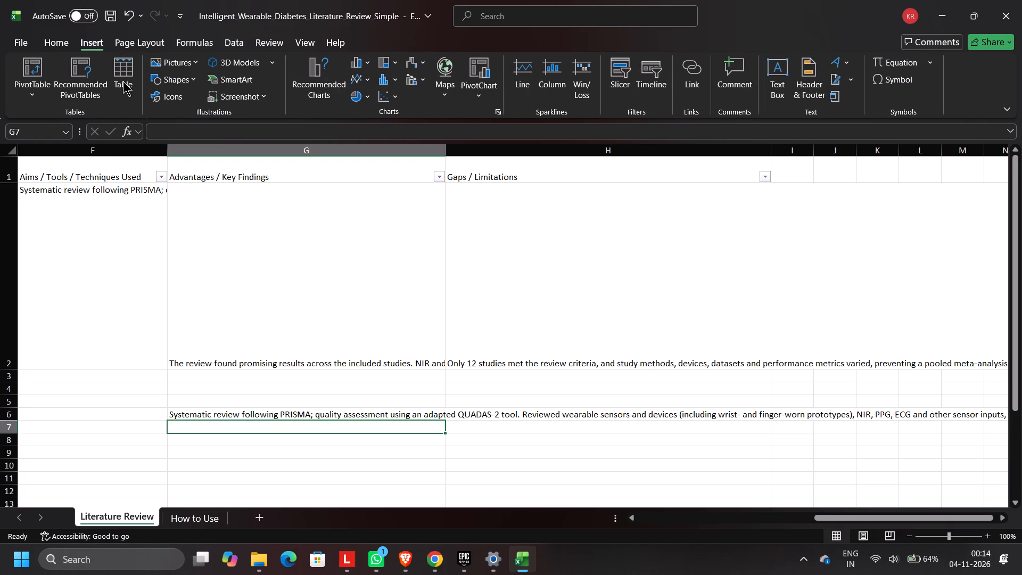
scroll(392, 357, down, 2)
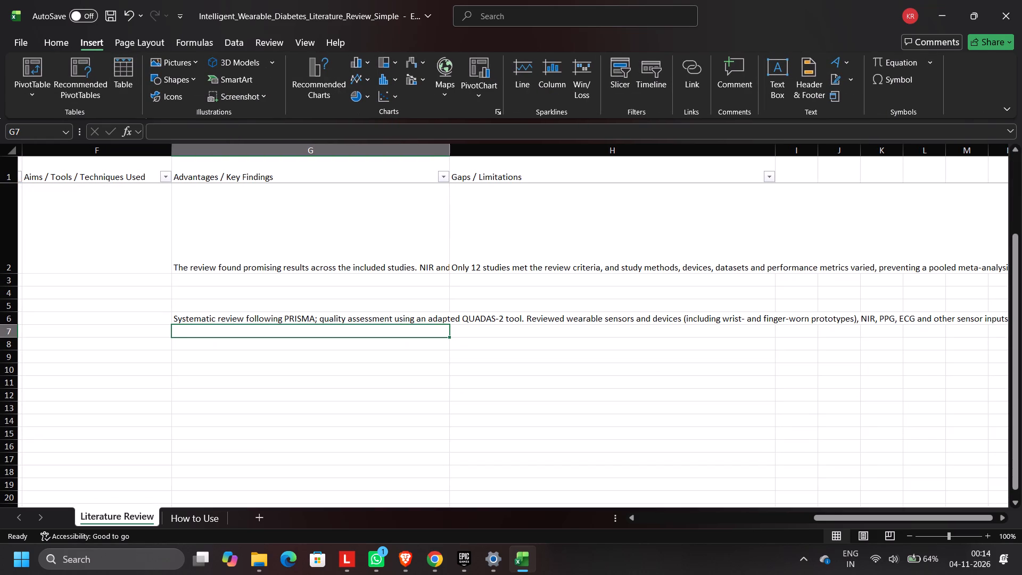
drag(200, 358, 551, 530)
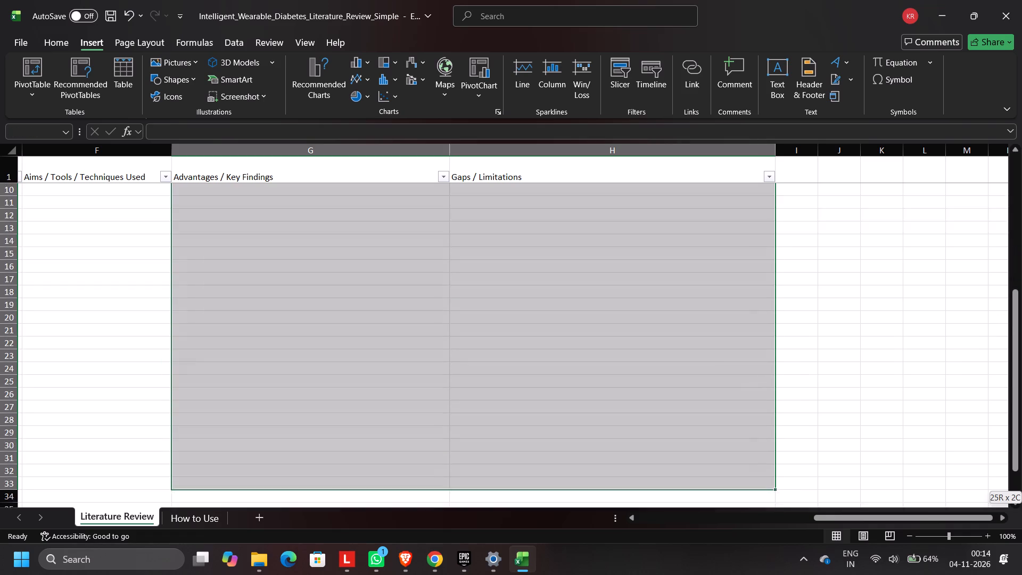
drag(551, 530, 469, 352)
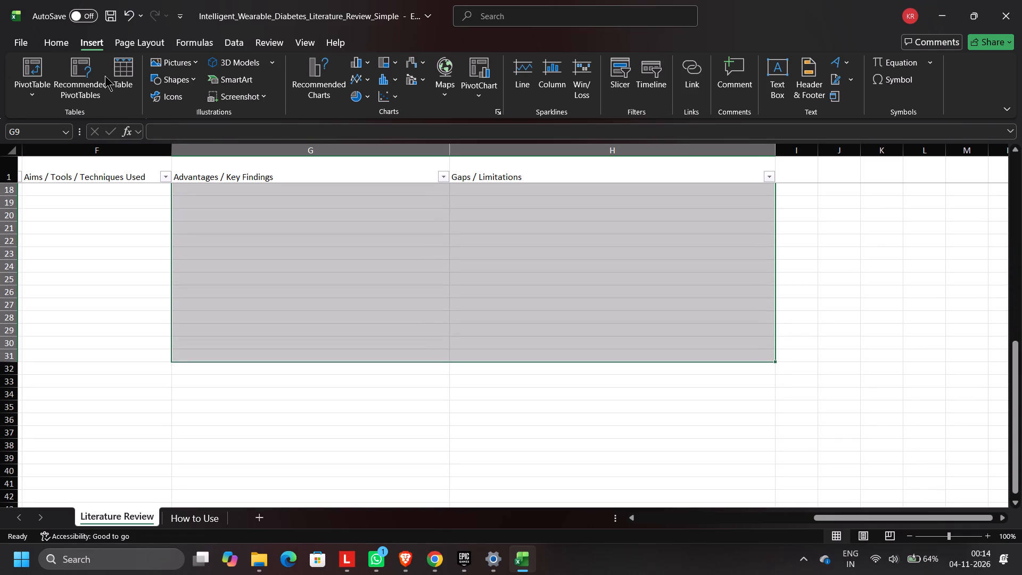
click(120, 67)
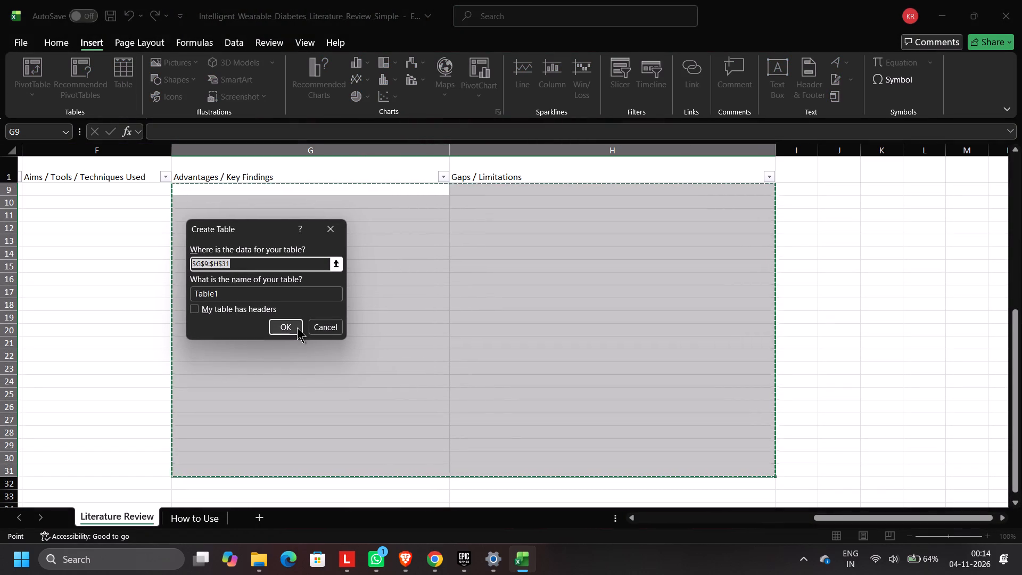
click(291, 327)
scroll(413, 287, up, 1)
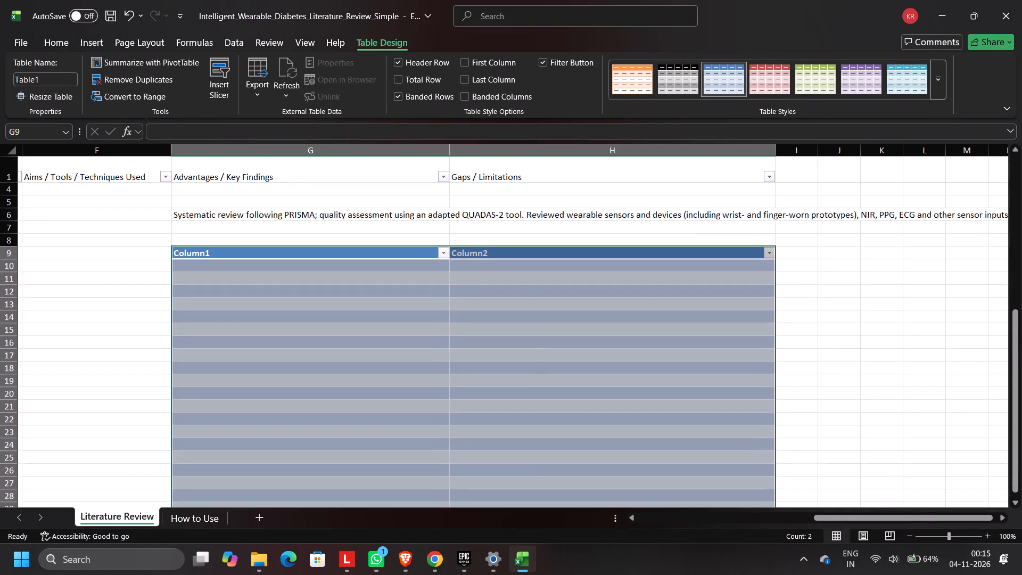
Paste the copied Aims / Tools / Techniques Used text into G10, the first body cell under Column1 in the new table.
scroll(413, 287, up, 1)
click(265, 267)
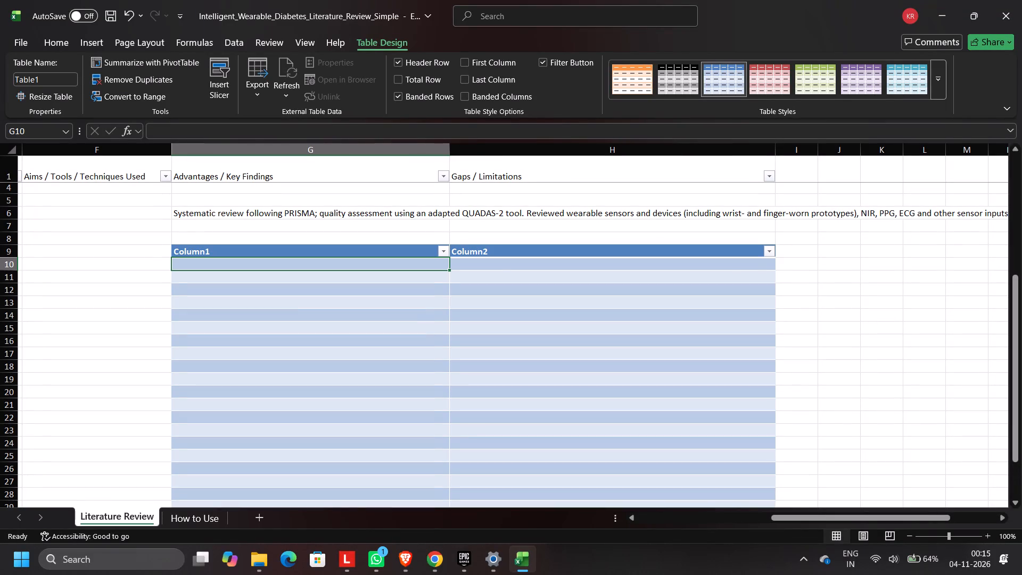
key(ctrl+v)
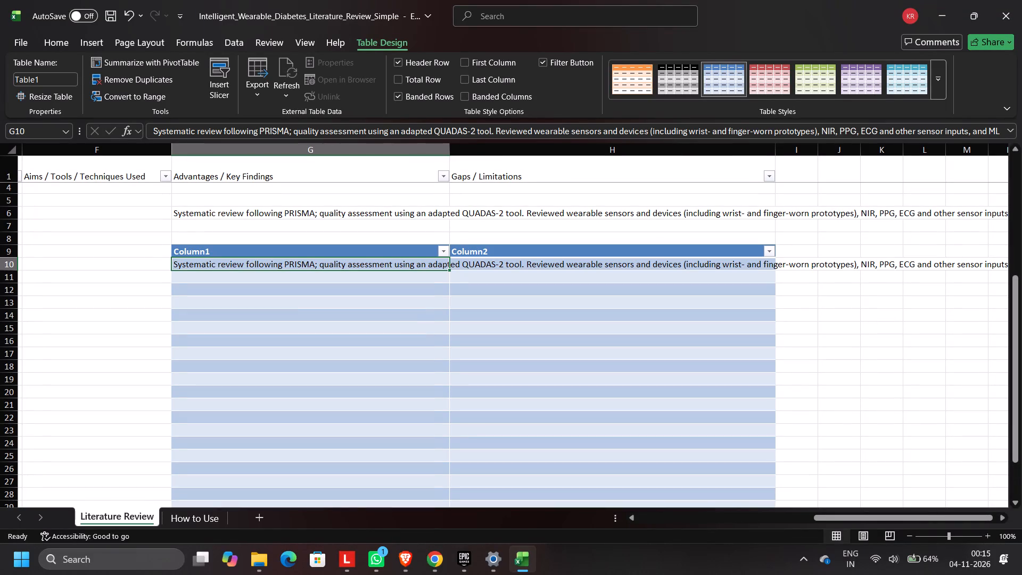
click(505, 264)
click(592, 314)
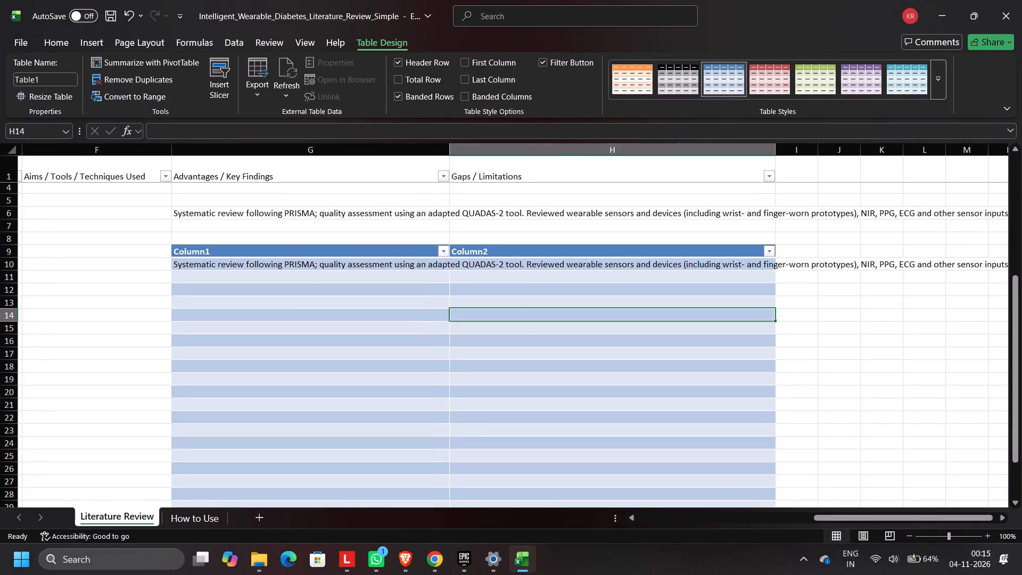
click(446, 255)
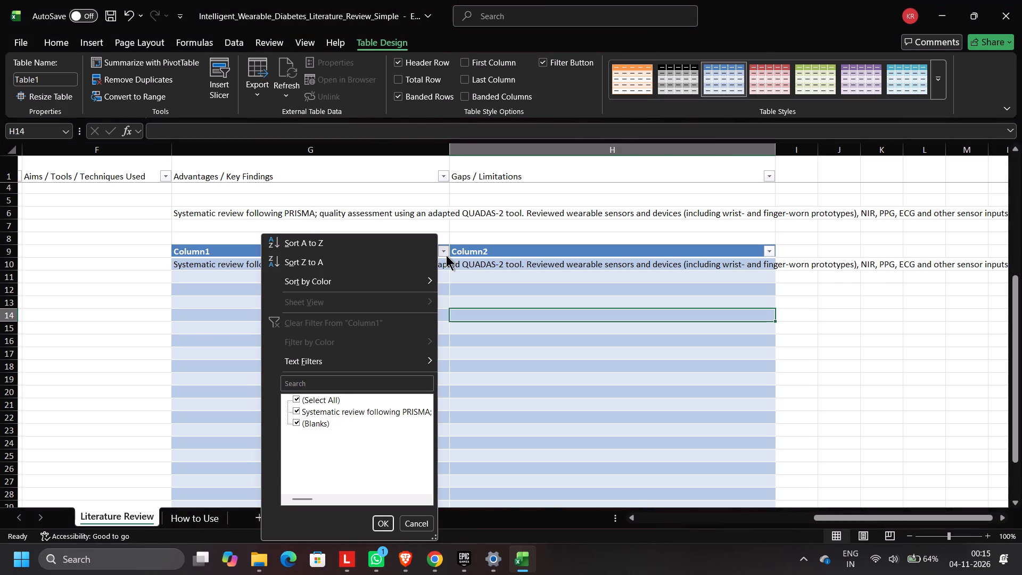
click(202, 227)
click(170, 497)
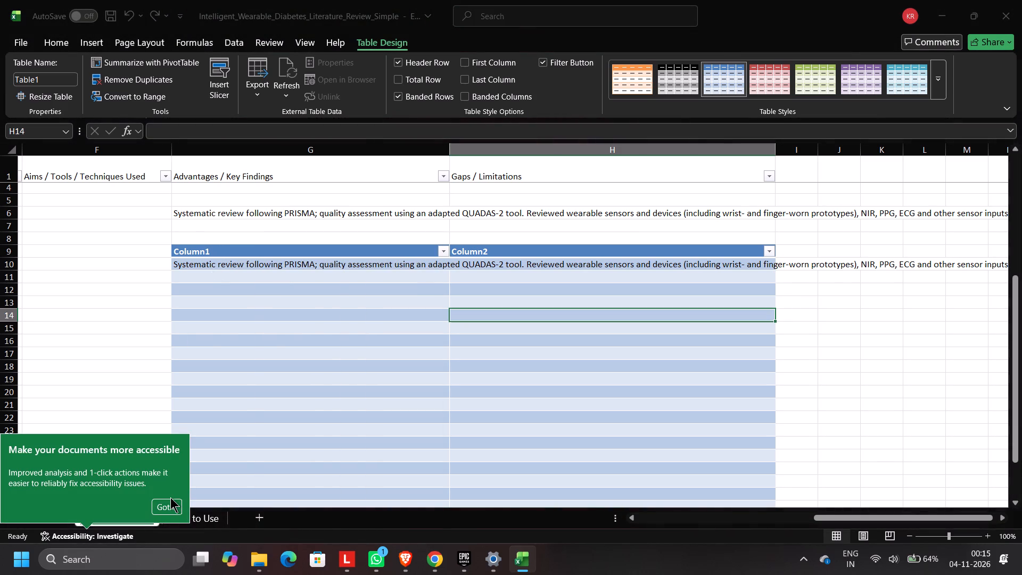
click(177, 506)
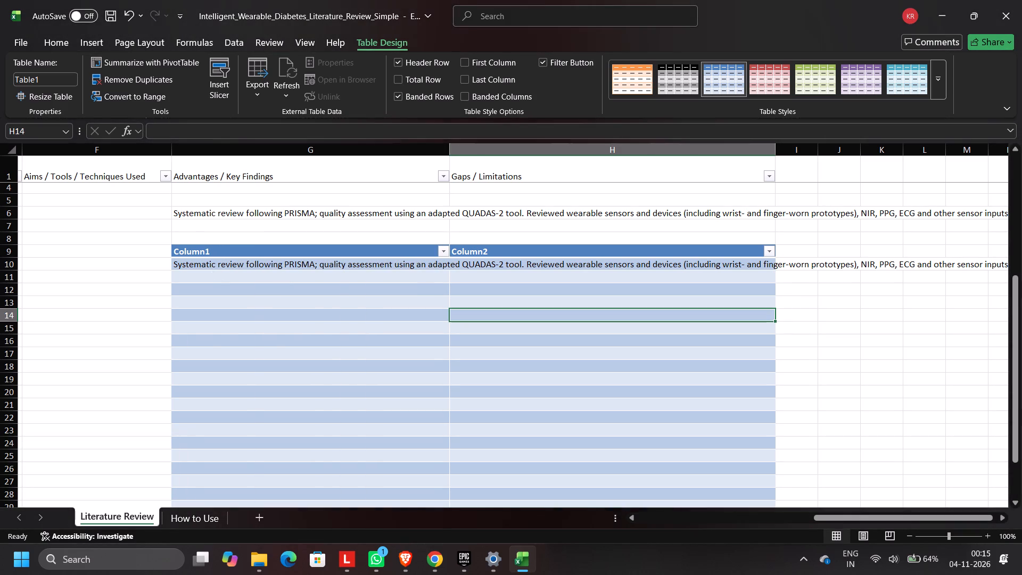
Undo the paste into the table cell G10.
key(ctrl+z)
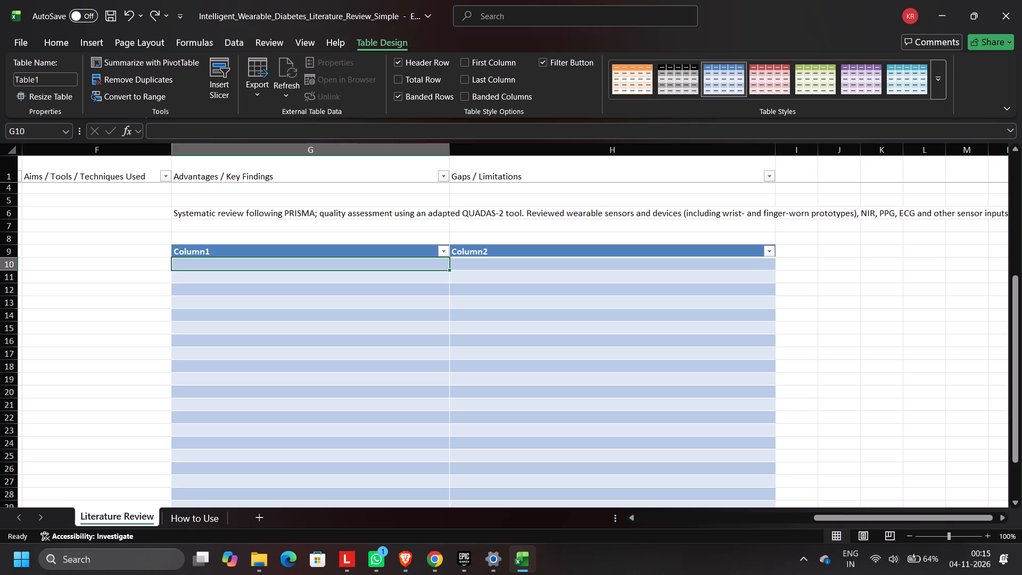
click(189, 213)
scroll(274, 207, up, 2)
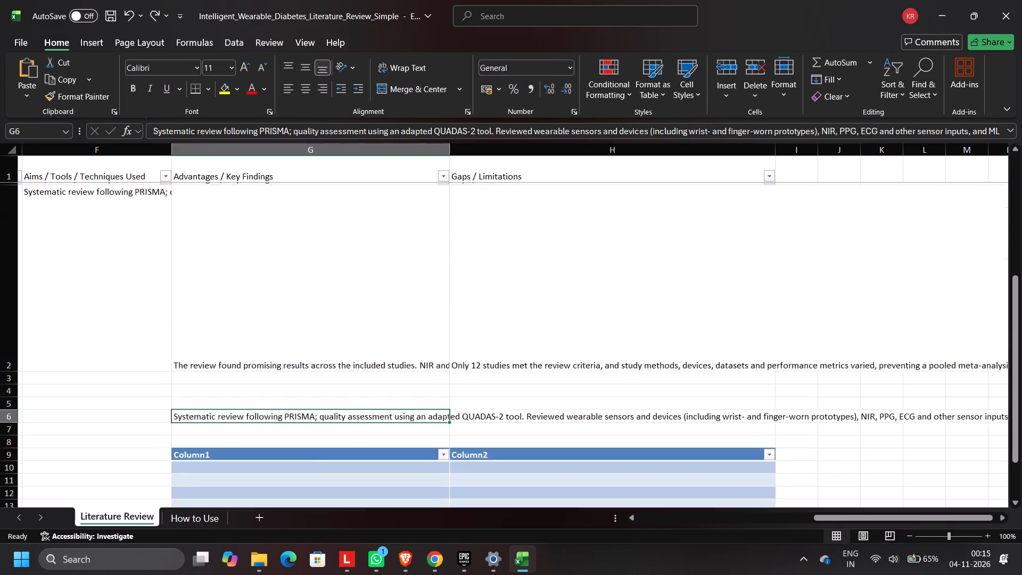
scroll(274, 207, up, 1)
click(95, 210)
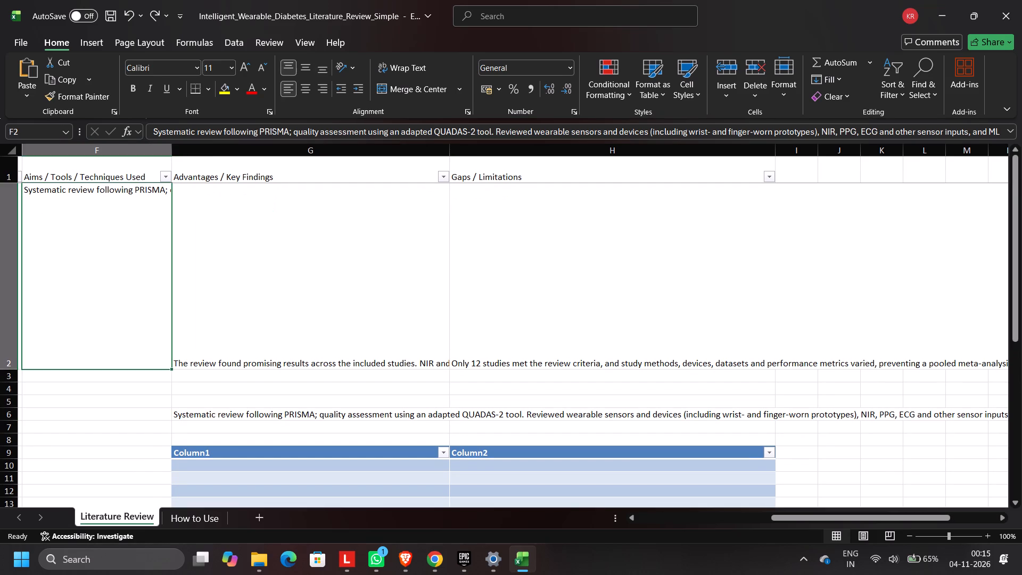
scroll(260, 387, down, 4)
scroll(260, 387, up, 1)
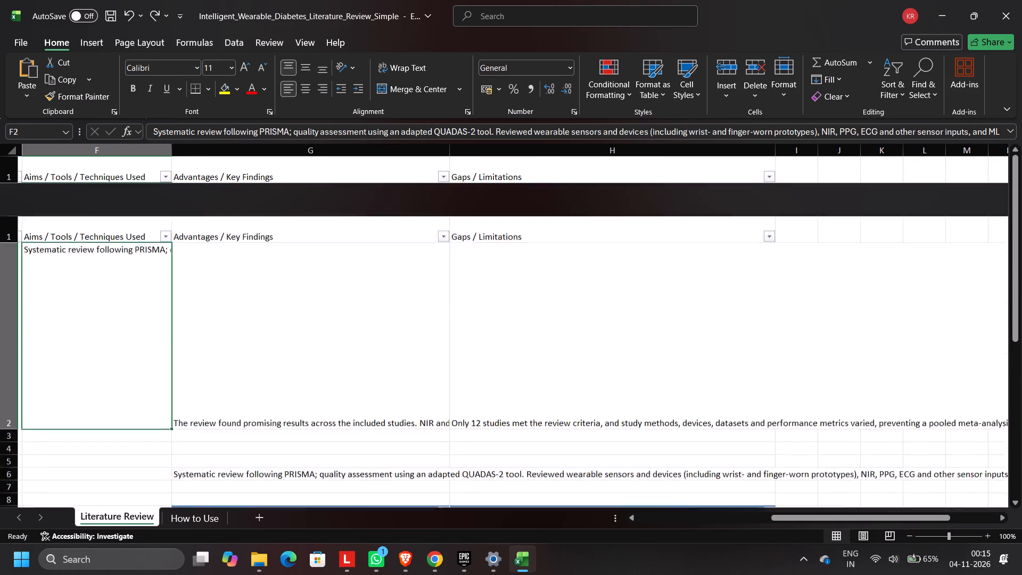
Add a new blank worksheet after Literature Review and merge and center its range A1:C10.
click(250, 519)
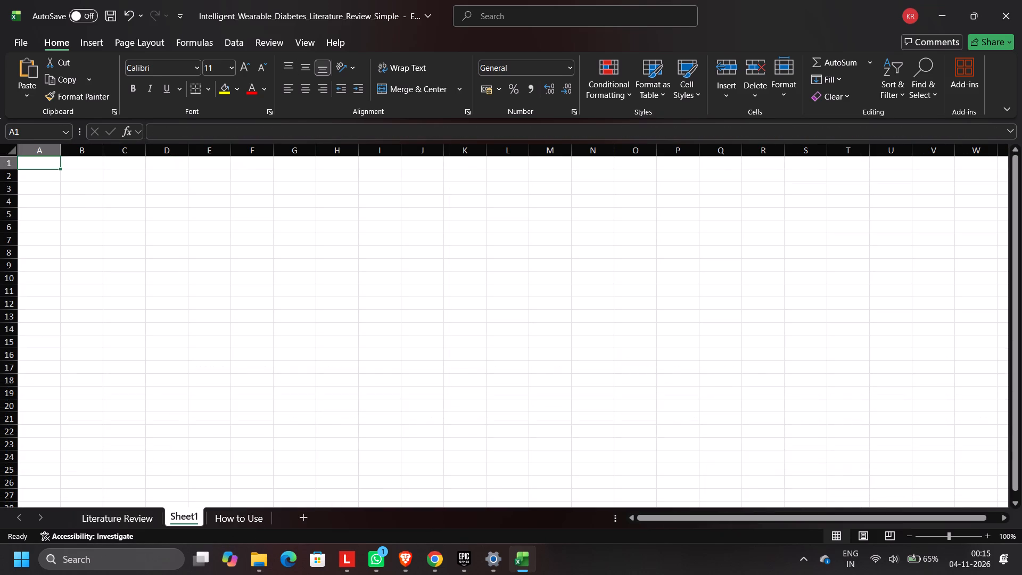
drag(36, 160, 125, 278)
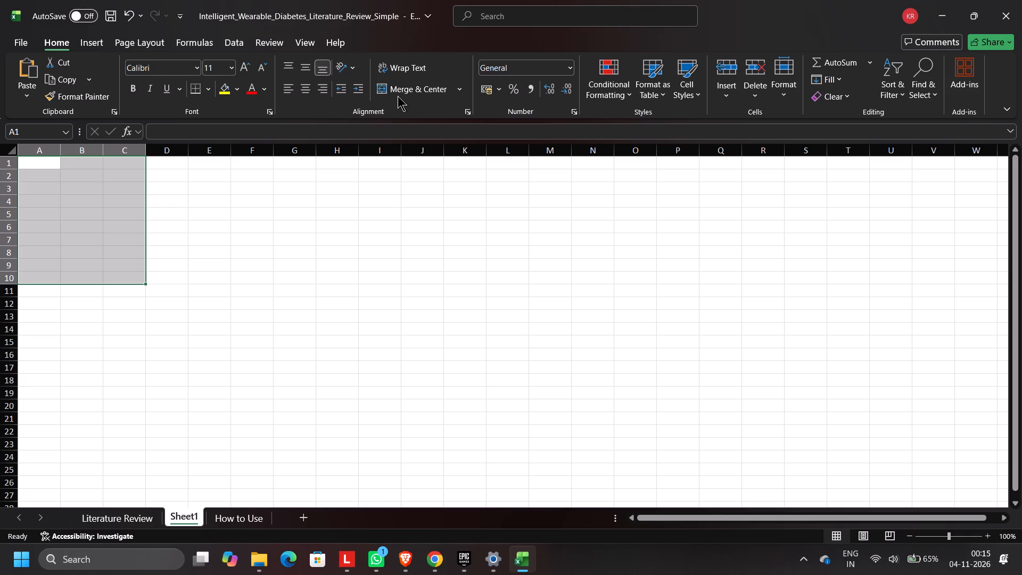
click(398, 96)
click(54, 176)
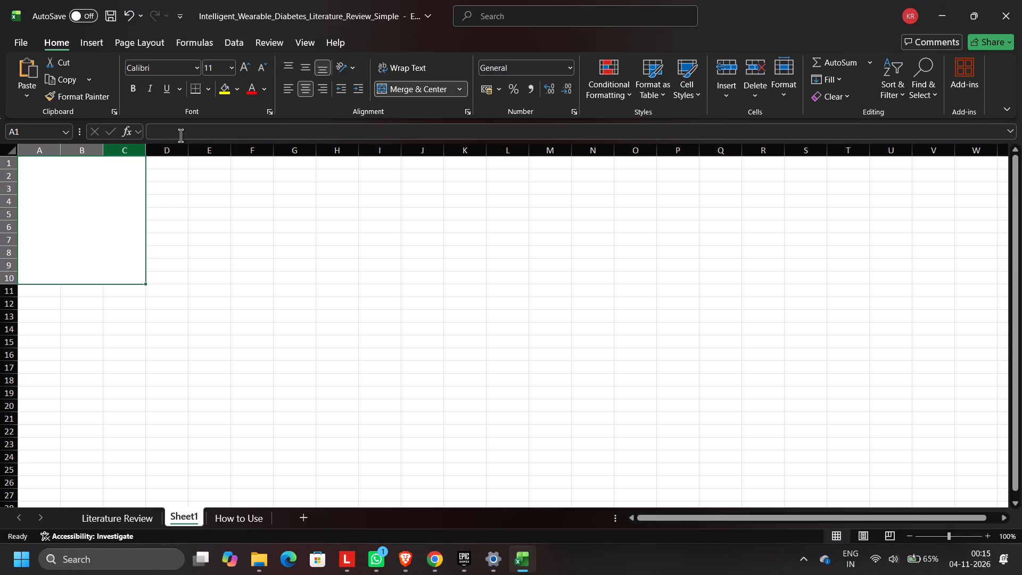
Paste the copied Aims / Tools / Techniques Used text into the merged cell A1:C10 on the new sheet.
click(180, 135)
key(ctrl+v)
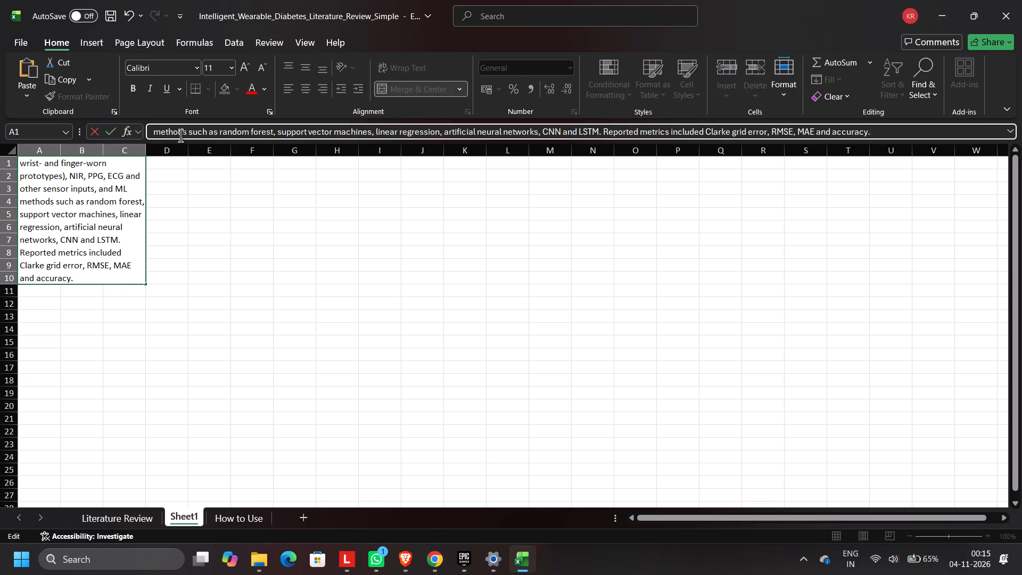
scroll(80, 211, up, 4)
click(156, 130)
key(Left)
key(Left)
key(Left)
key(Left)
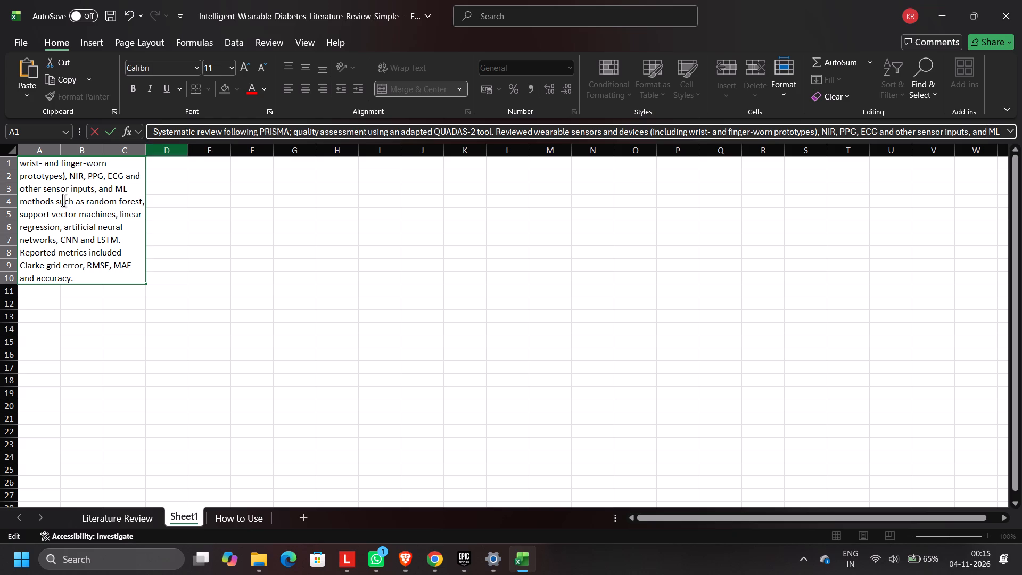
click(112, 132)
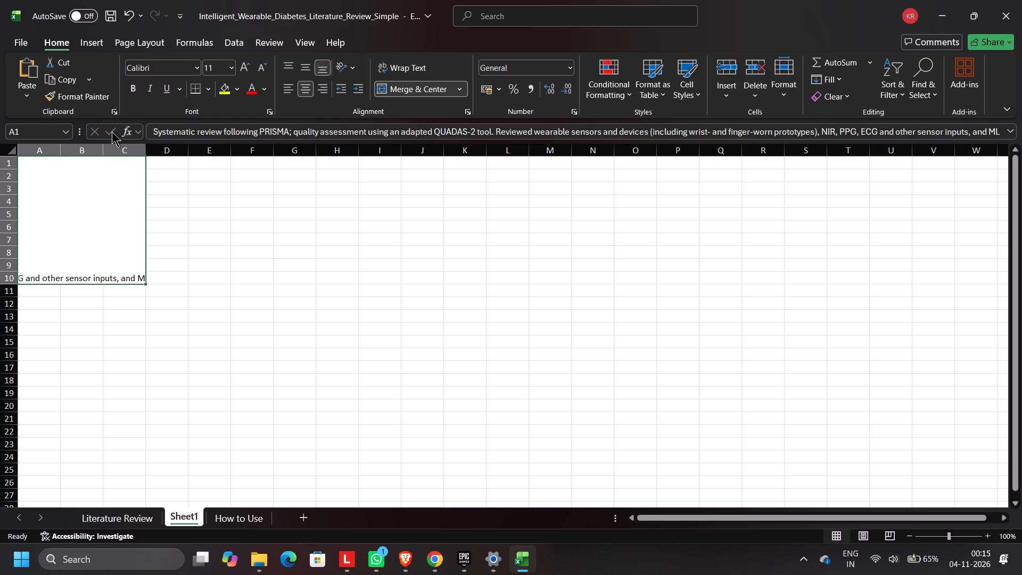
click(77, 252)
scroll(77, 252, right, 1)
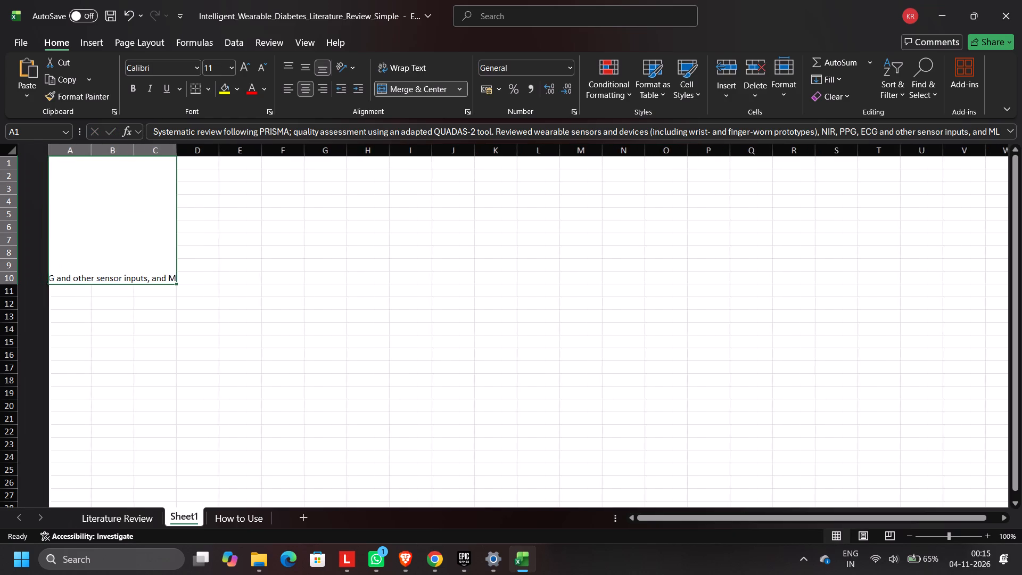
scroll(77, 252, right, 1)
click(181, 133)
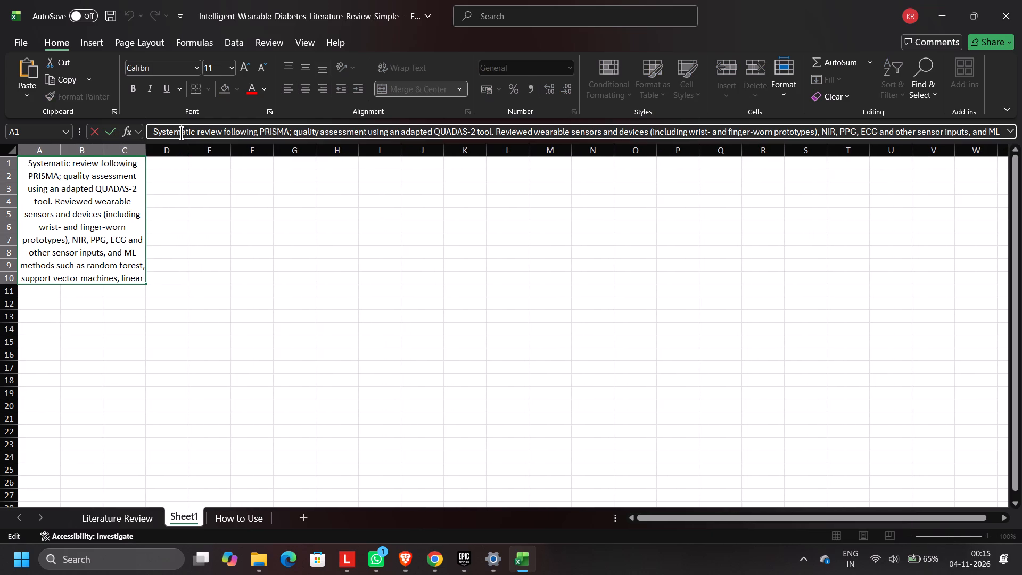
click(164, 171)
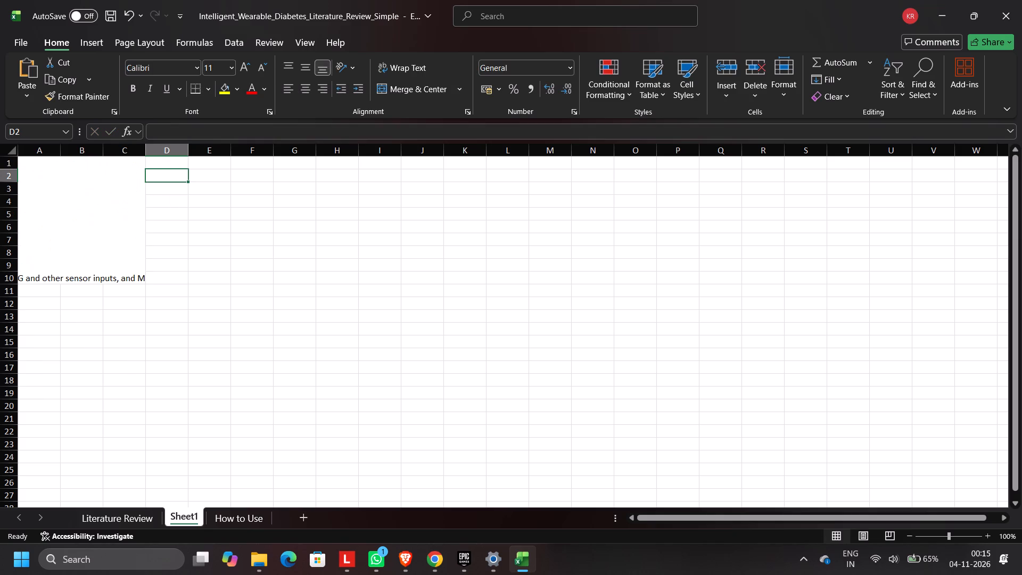
Check the print preview of the new sheet and return to the worksheet.
key(ctrl+p)
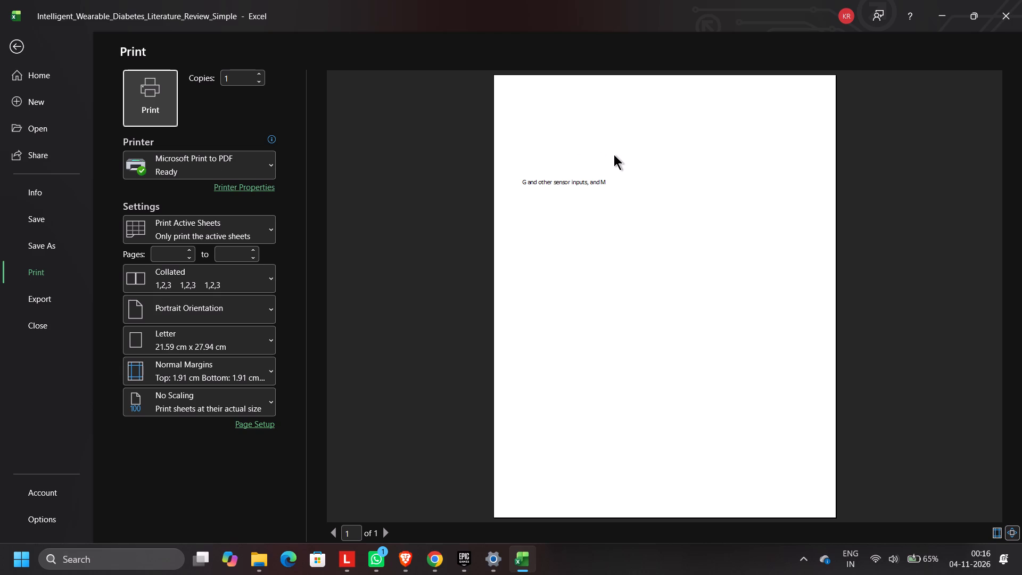
click(15, 50)
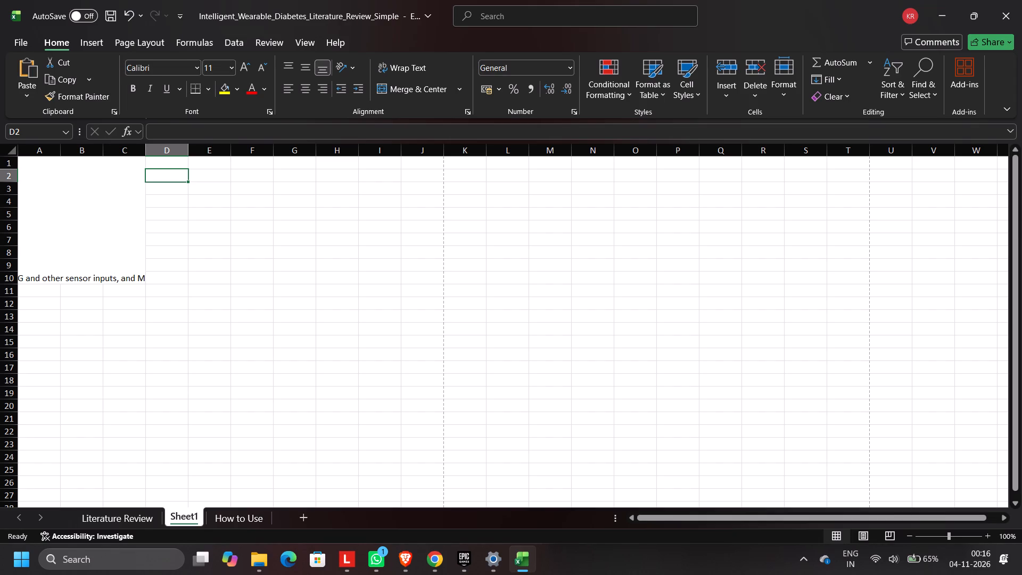
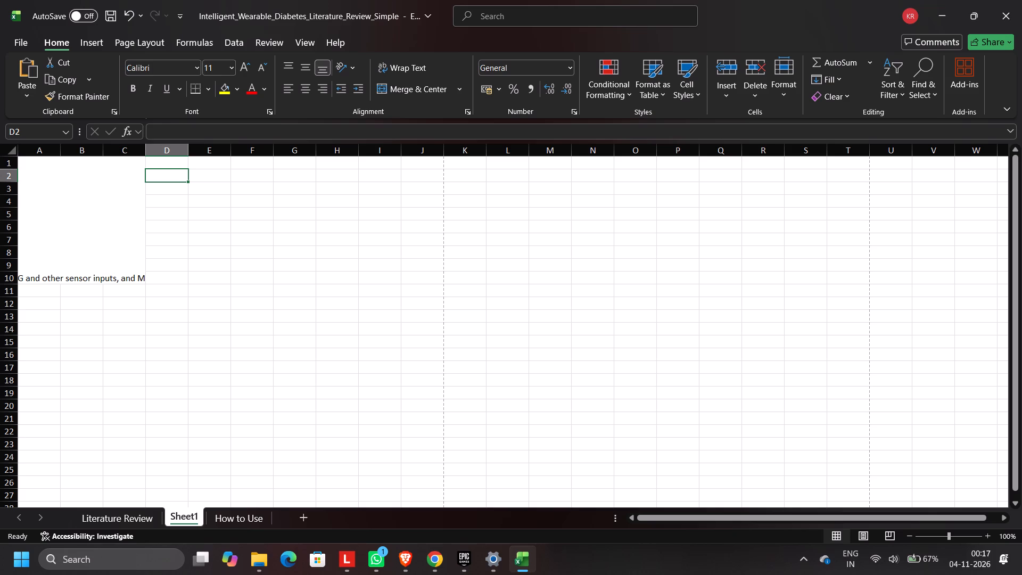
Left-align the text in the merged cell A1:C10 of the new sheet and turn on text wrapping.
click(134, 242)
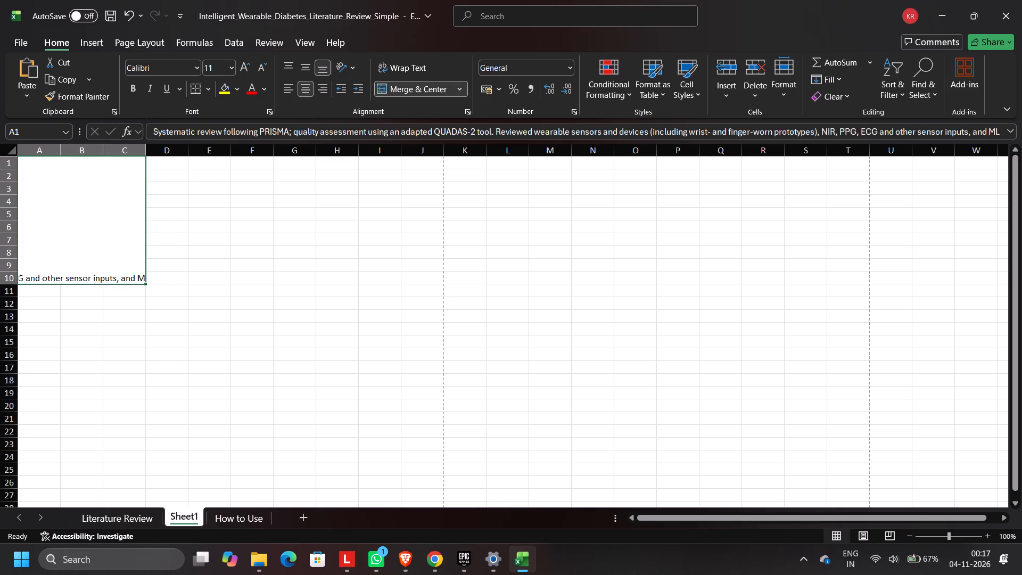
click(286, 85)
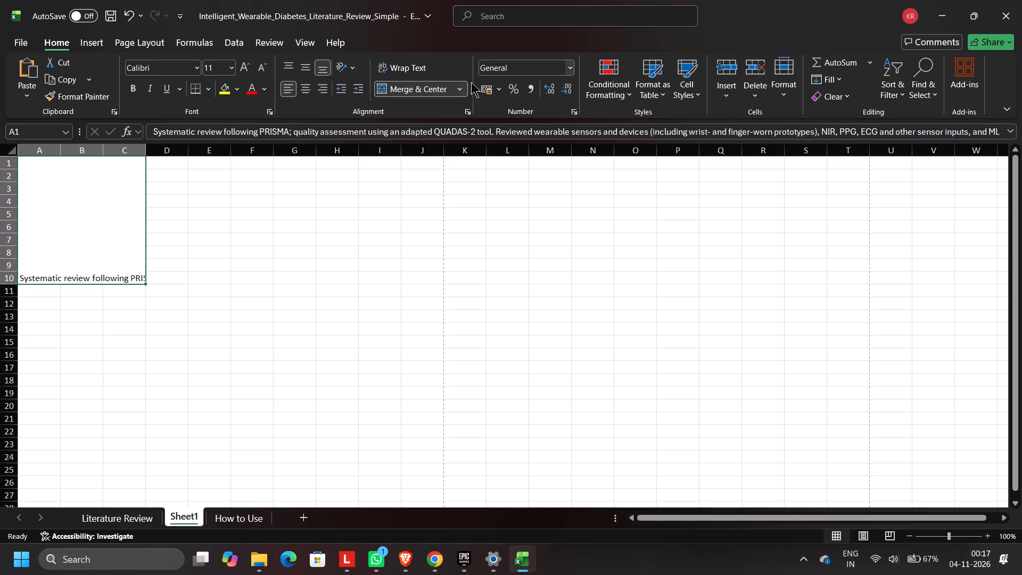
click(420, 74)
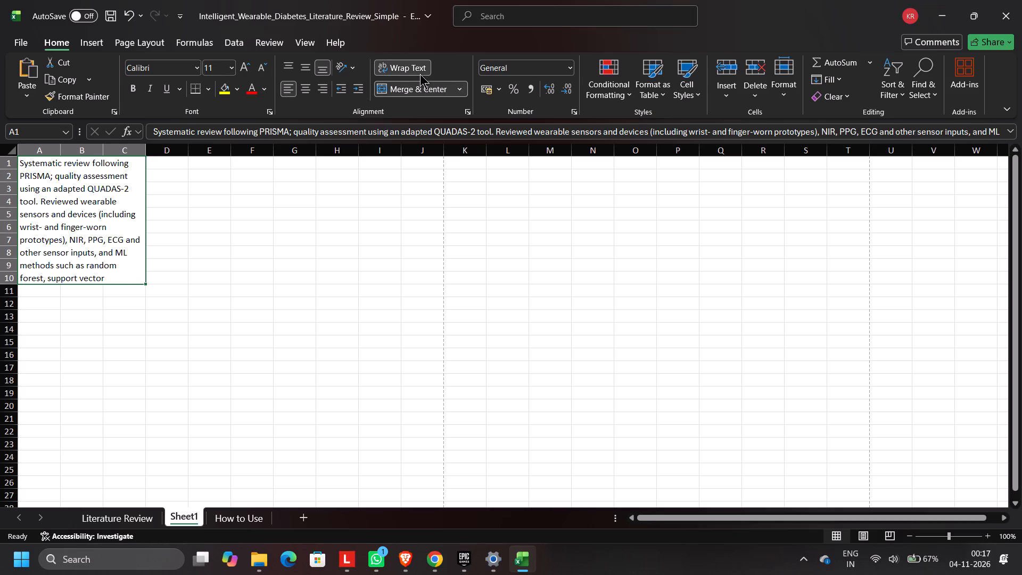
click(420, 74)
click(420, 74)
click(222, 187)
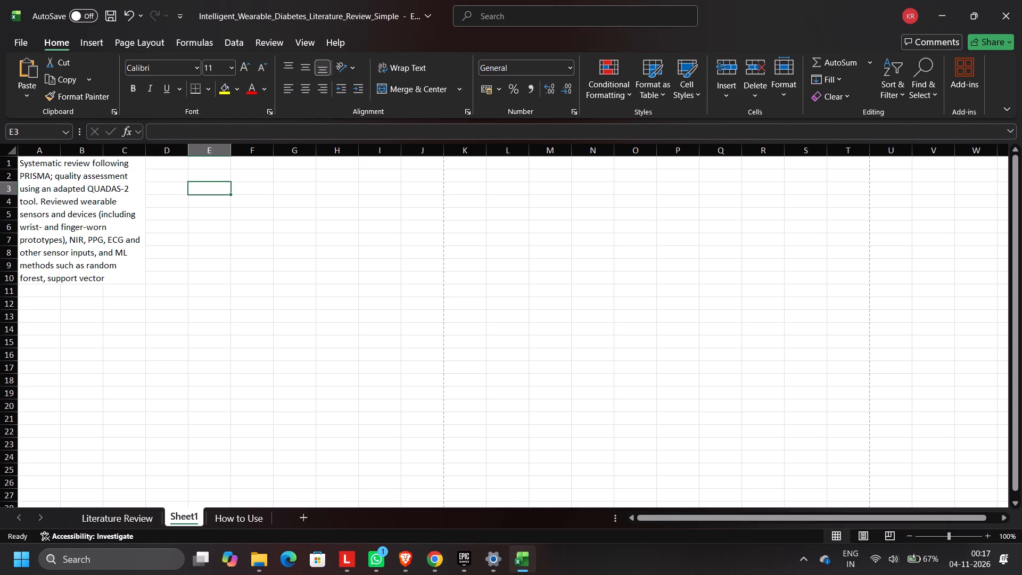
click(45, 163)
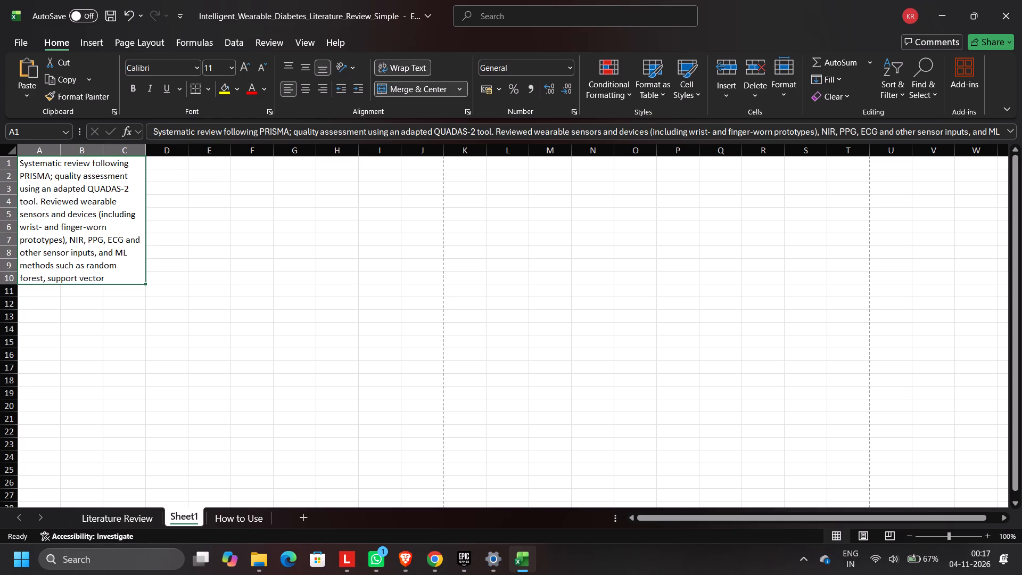
Undo the wrapping, left alignment, pasted text and merge of A1:C10 on the new sheet.
key(ctrl+z)
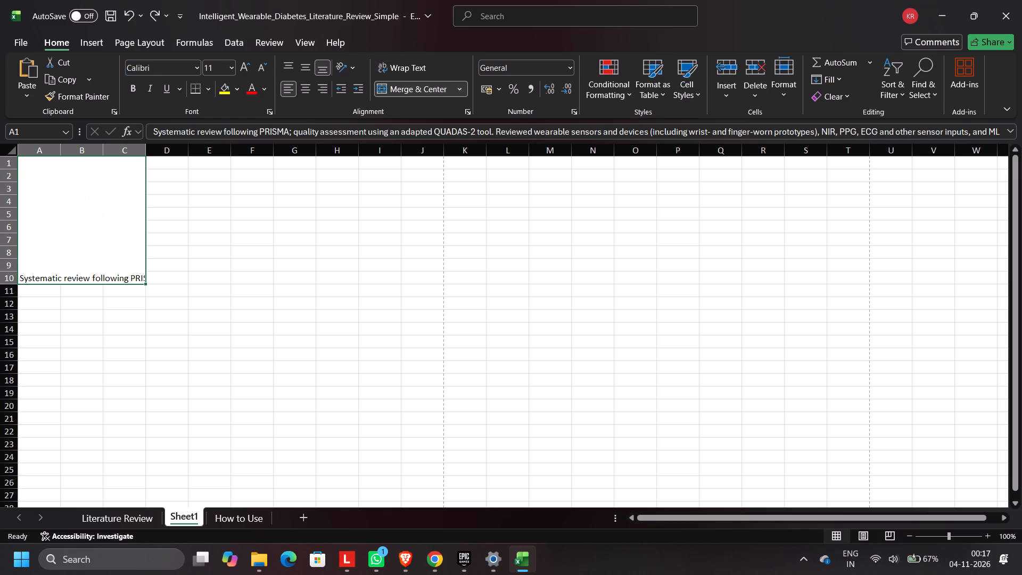
key(ctrl+z)
key(ctrl+z)
key(ctrl+z)
key(ctrl+z)
key(ctrl+z)
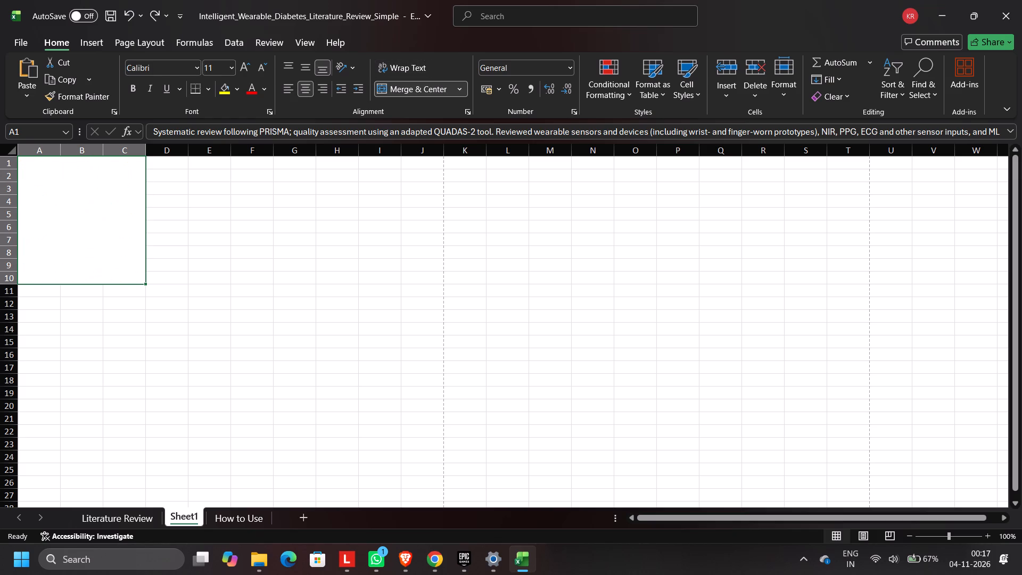
key(ctrl+z)
click(185, 238)
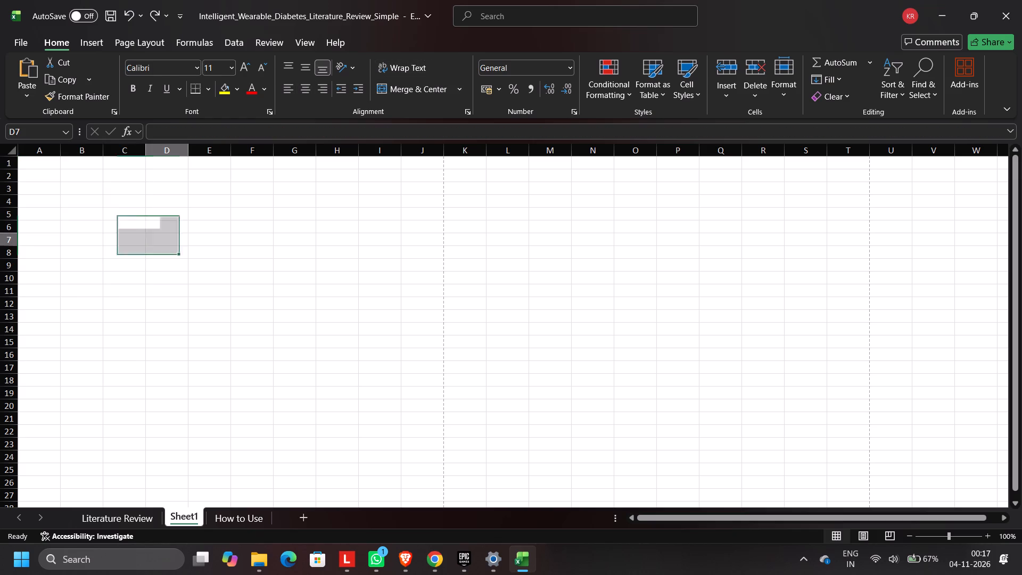
Apply All Borders to the range A1:J1 on the new sheet.
drag(44, 166, 350, 171)
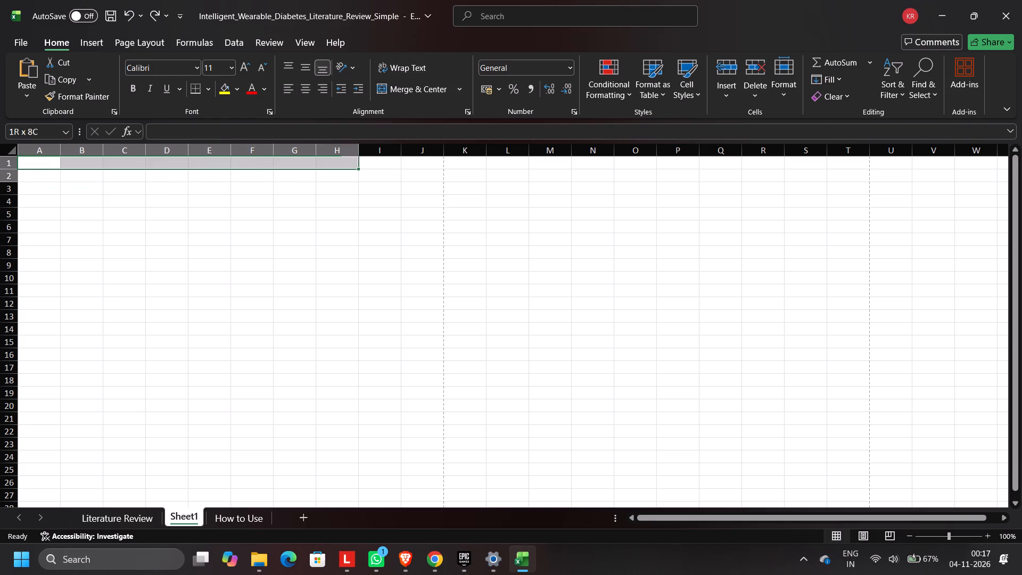
drag(350, 171, 433, 161)
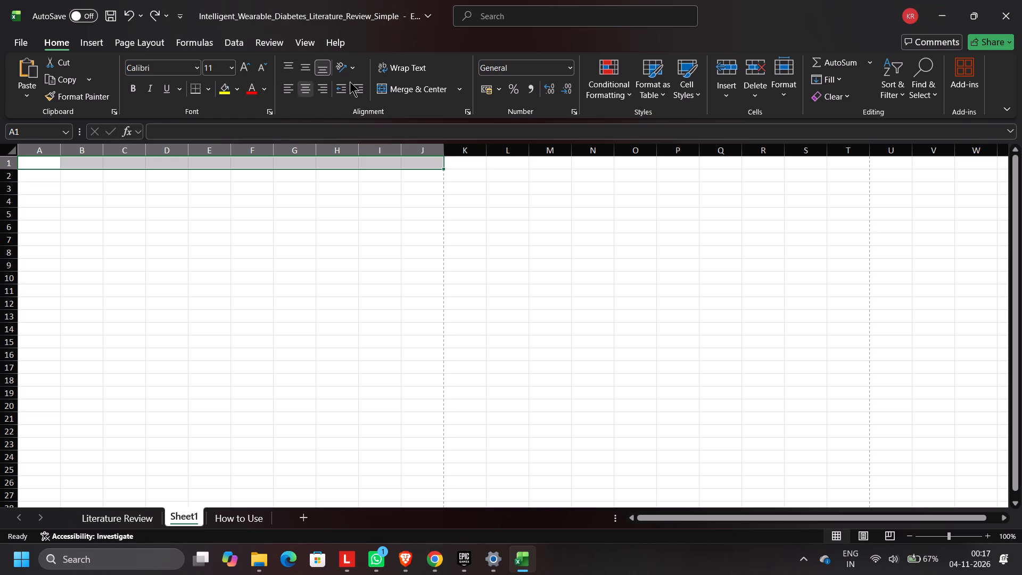
click(203, 86)
click(210, 91)
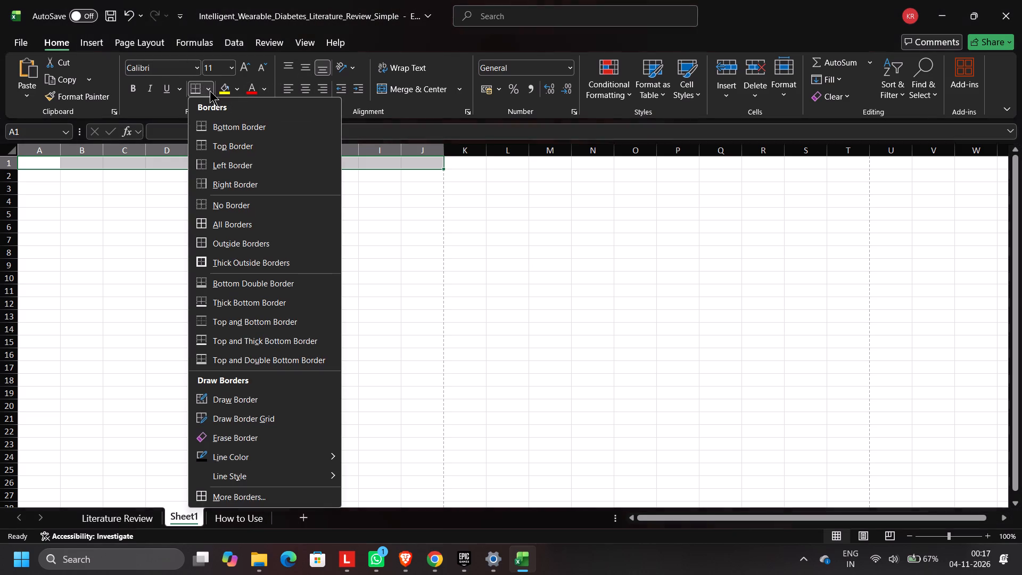
click(246, 222)
click(47, 184)
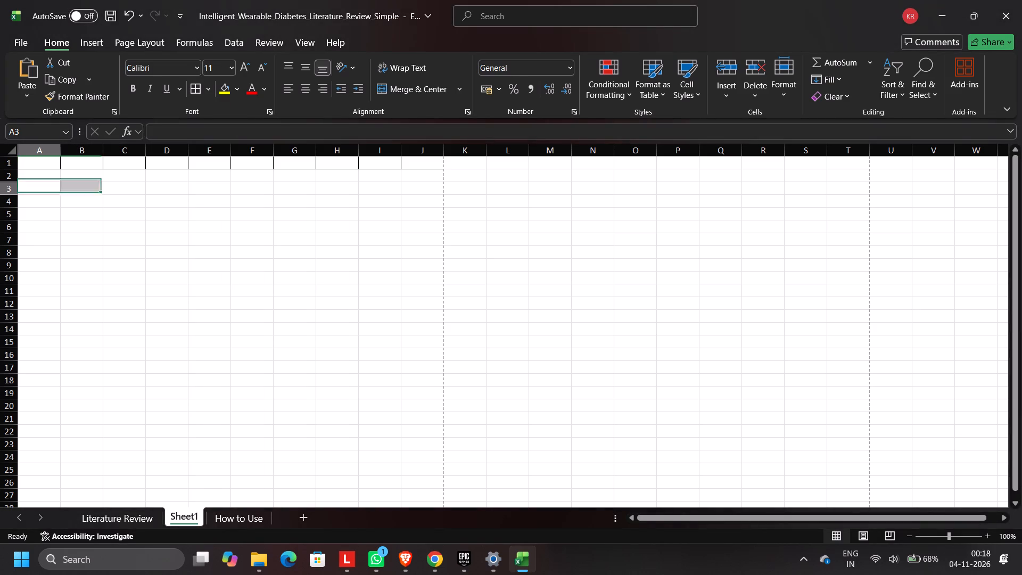
Widen column A of the new sheet to about three times its default width.
drag(58, 147, 112, 152)
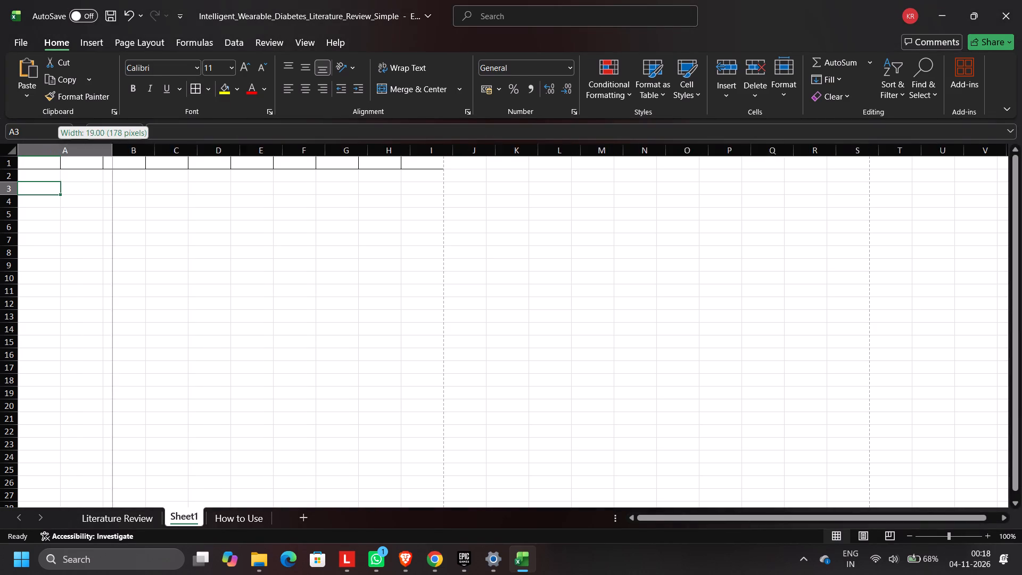
drag(112, 152, 144, 158)
click(71, 172)
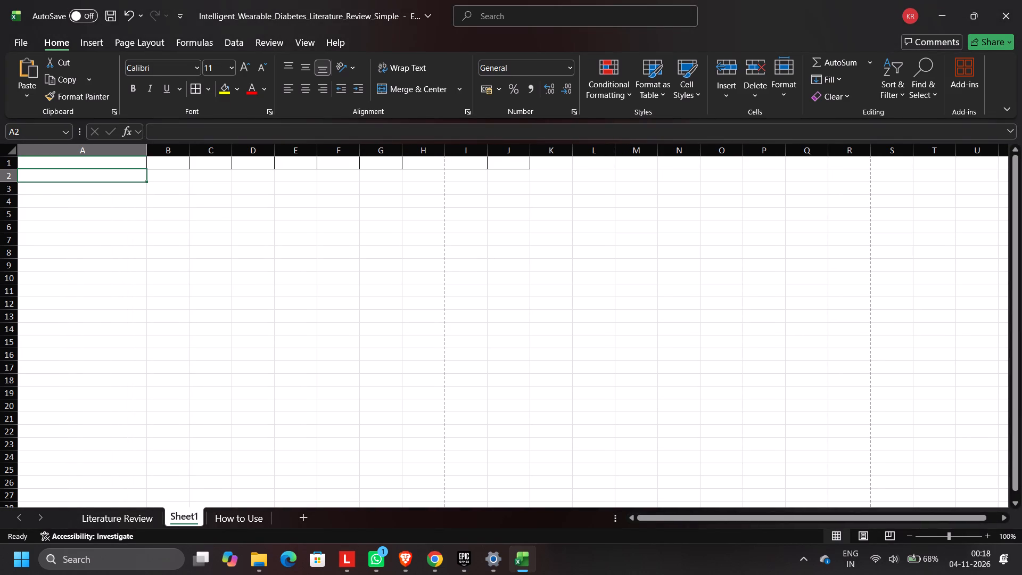
Merge and center the range A2:A9 in the widened column and turn on text wrapping.
drag(89, 177, 109, 267)
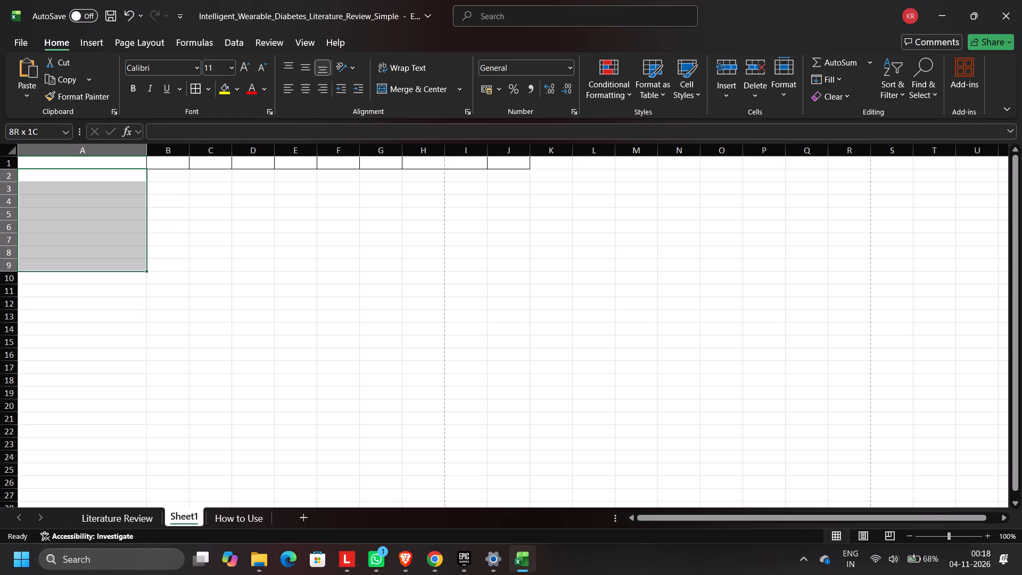
drag(109, 267, 102, 260)
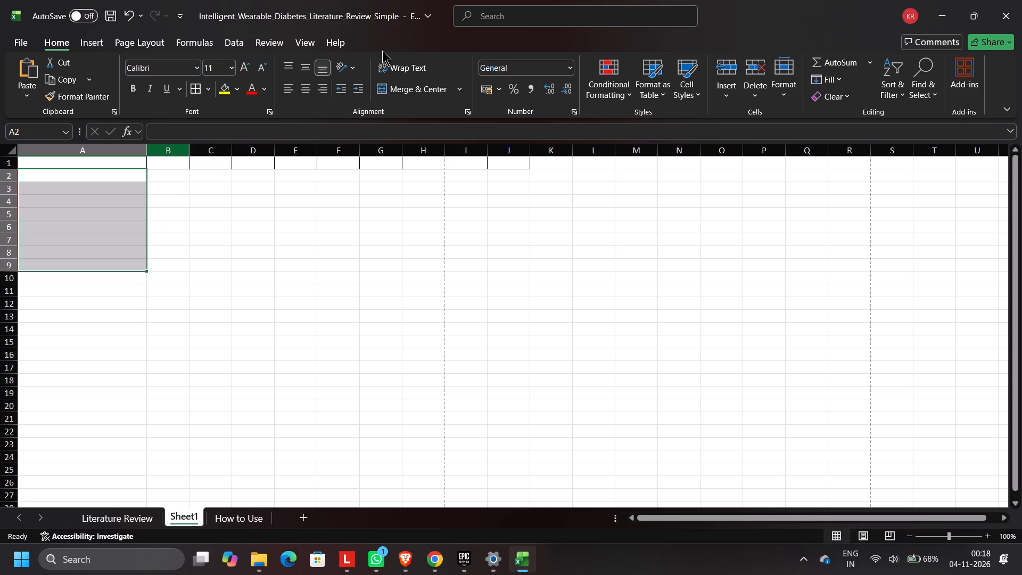
click(385, 90)
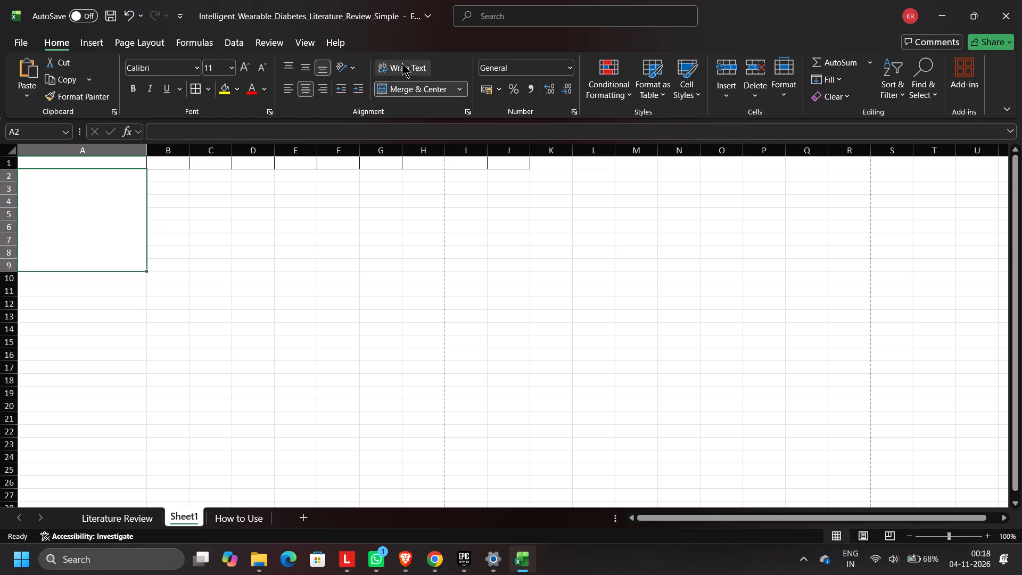
click(402, 68)
Paste the copied Aims / Tools / Techniques Used text into the merged cell A2:A9.
click(47, 192)
click(235, 136)
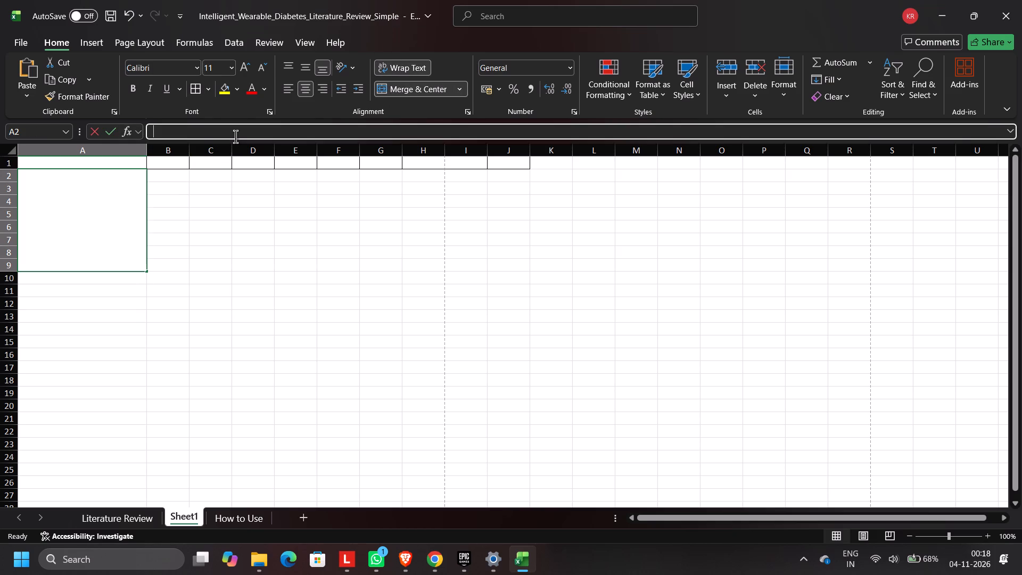
key(ctrl+v)
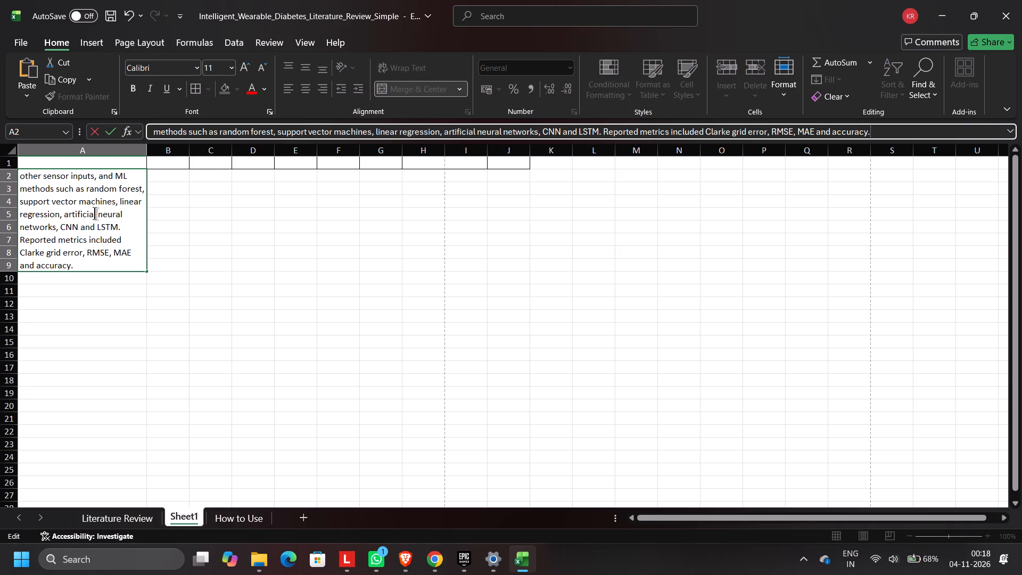
click(116, 134)
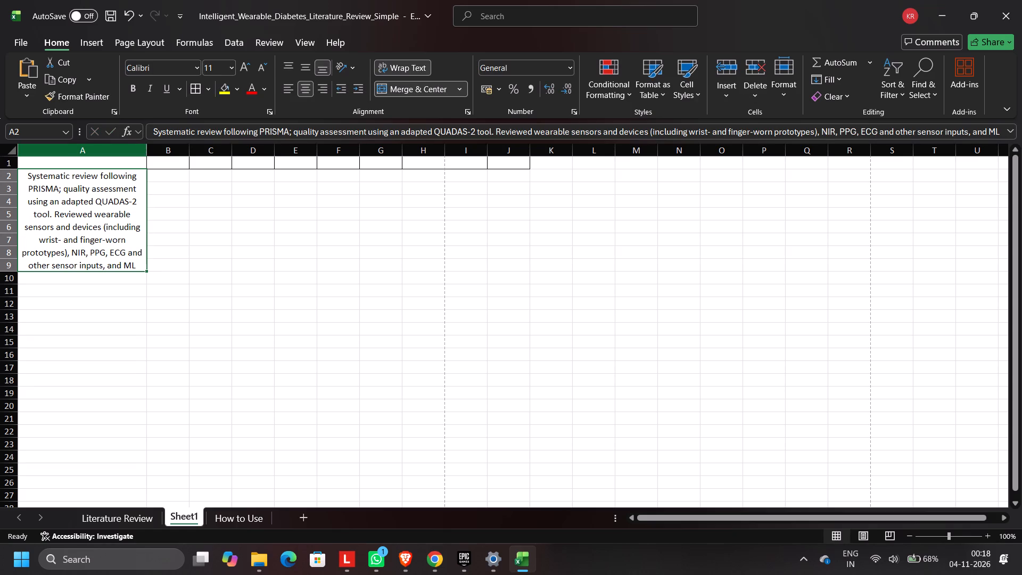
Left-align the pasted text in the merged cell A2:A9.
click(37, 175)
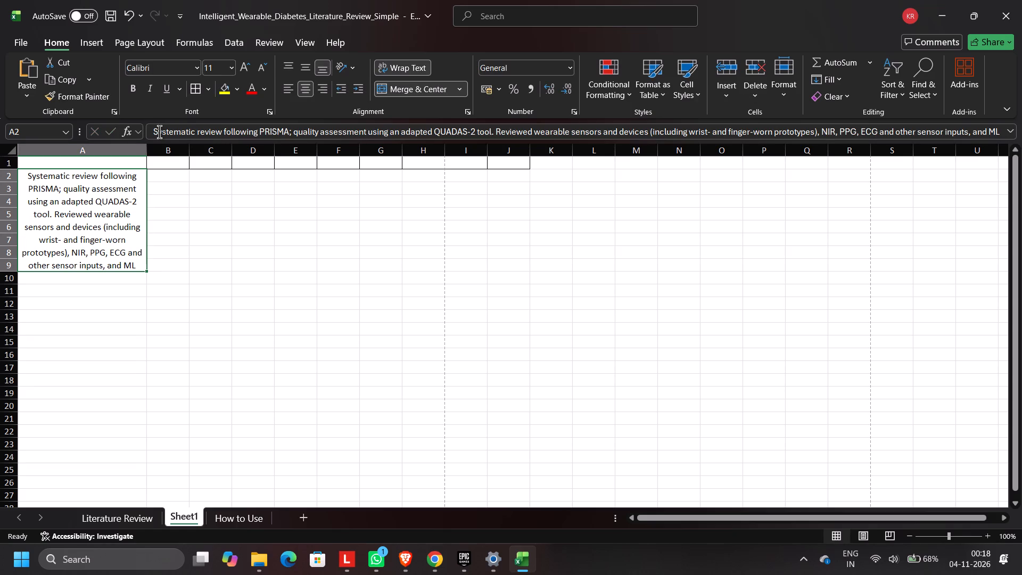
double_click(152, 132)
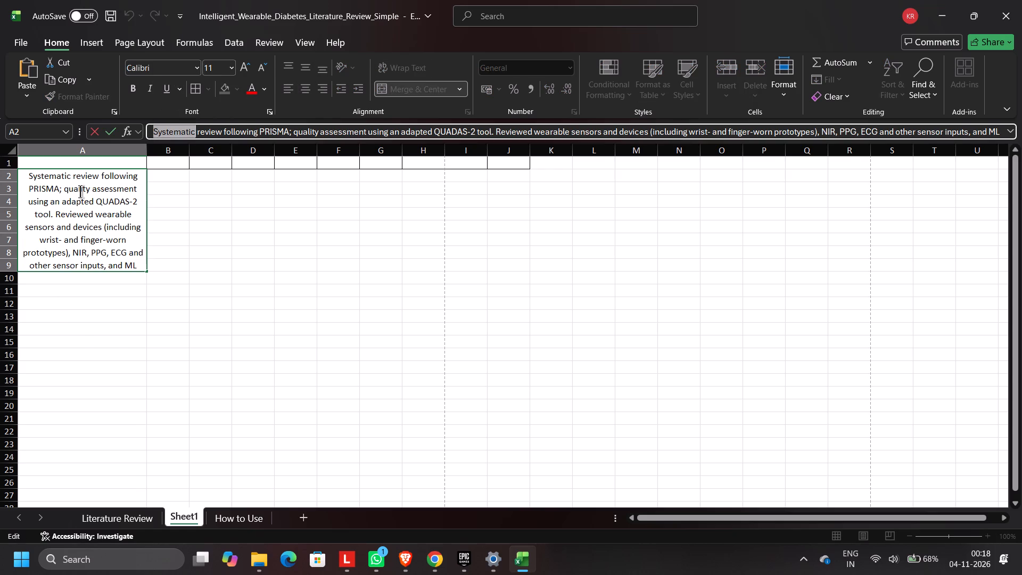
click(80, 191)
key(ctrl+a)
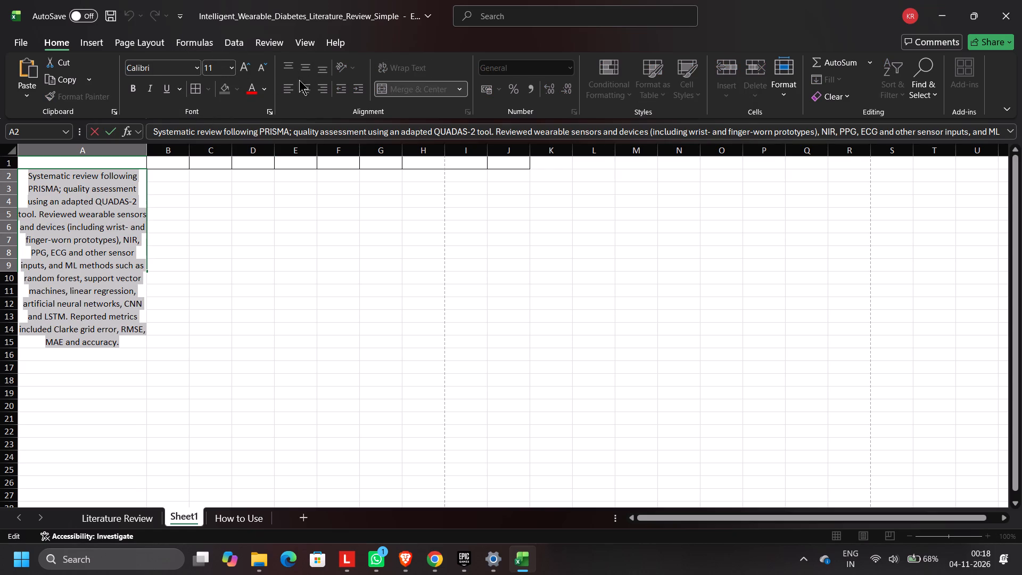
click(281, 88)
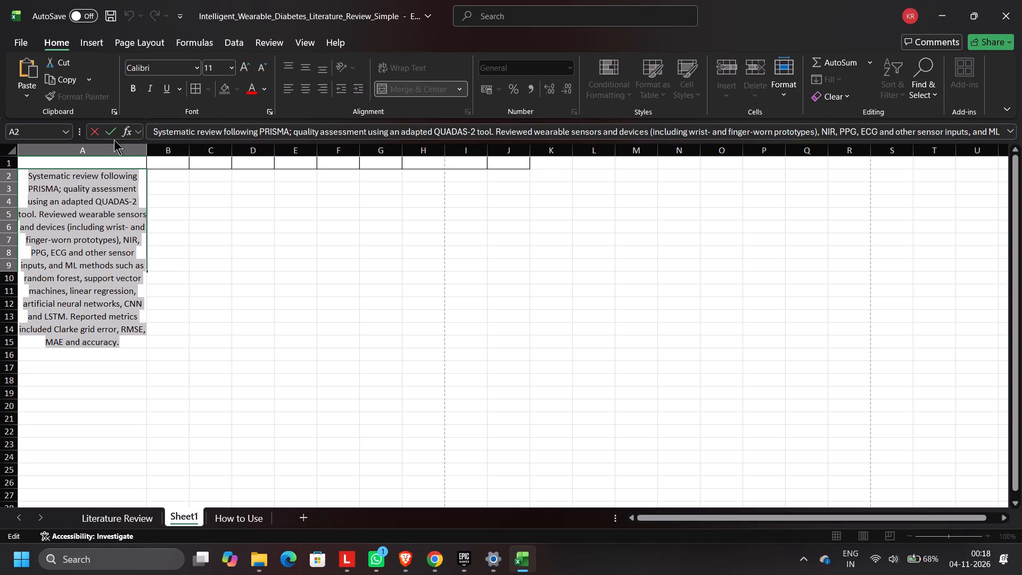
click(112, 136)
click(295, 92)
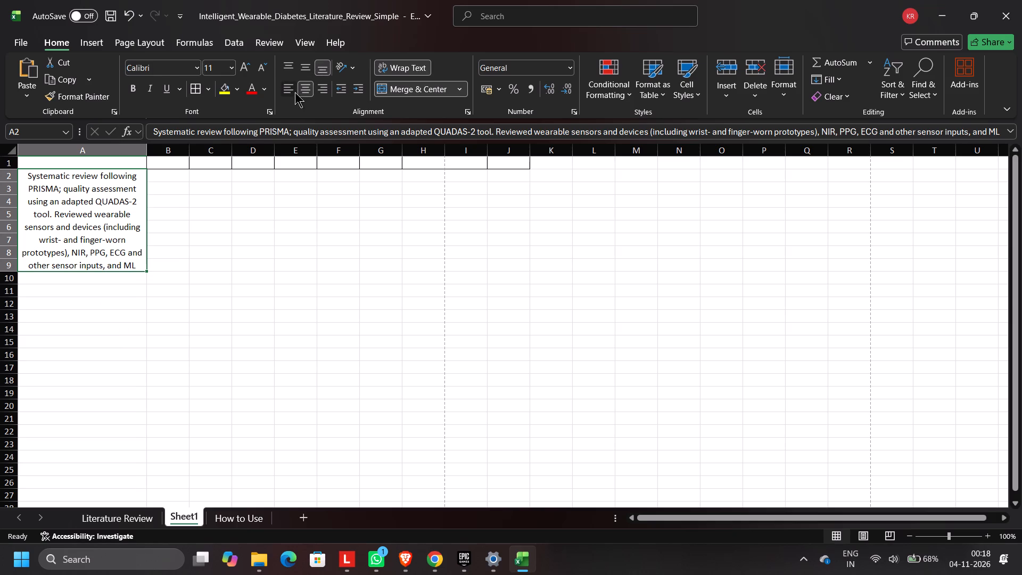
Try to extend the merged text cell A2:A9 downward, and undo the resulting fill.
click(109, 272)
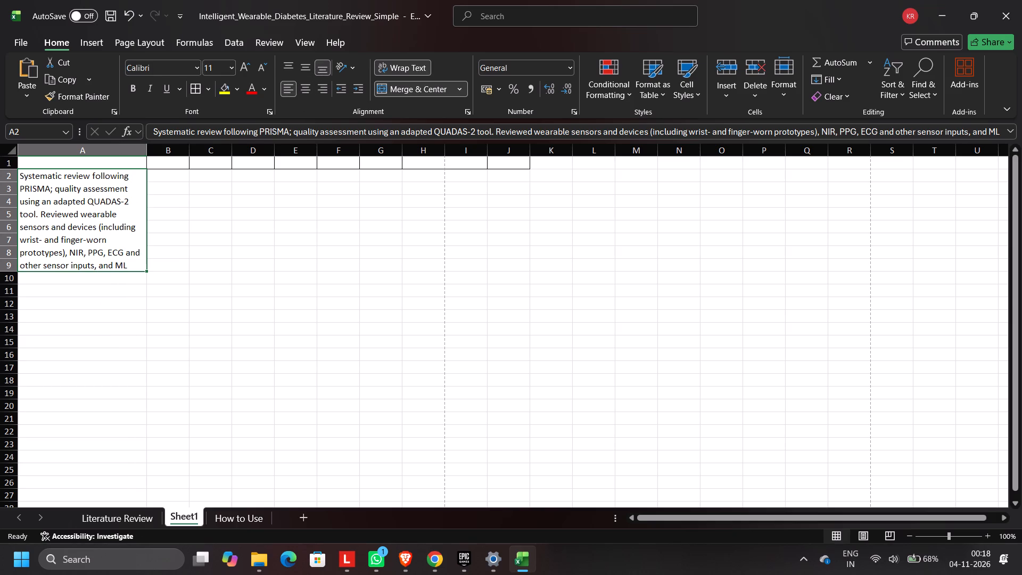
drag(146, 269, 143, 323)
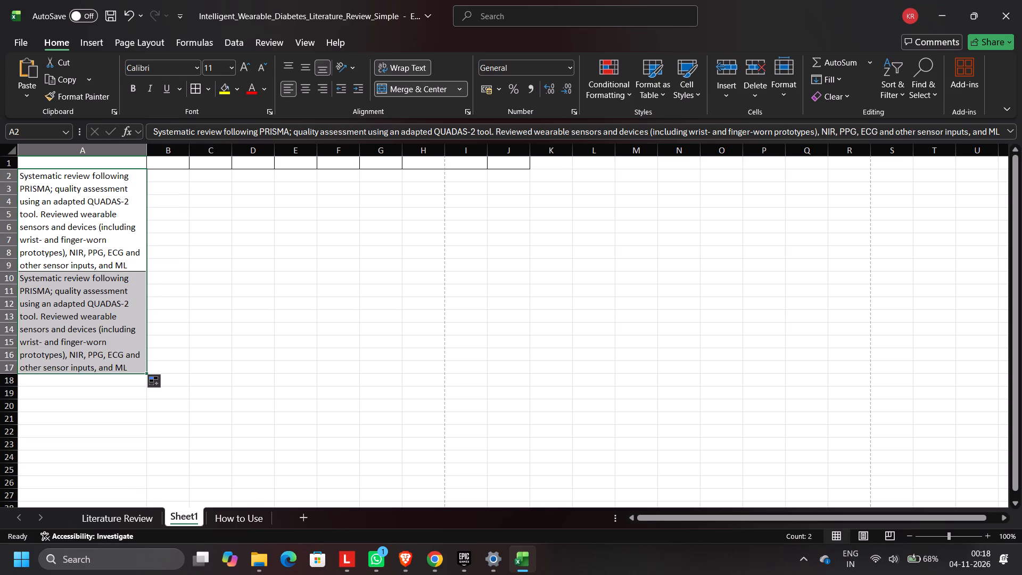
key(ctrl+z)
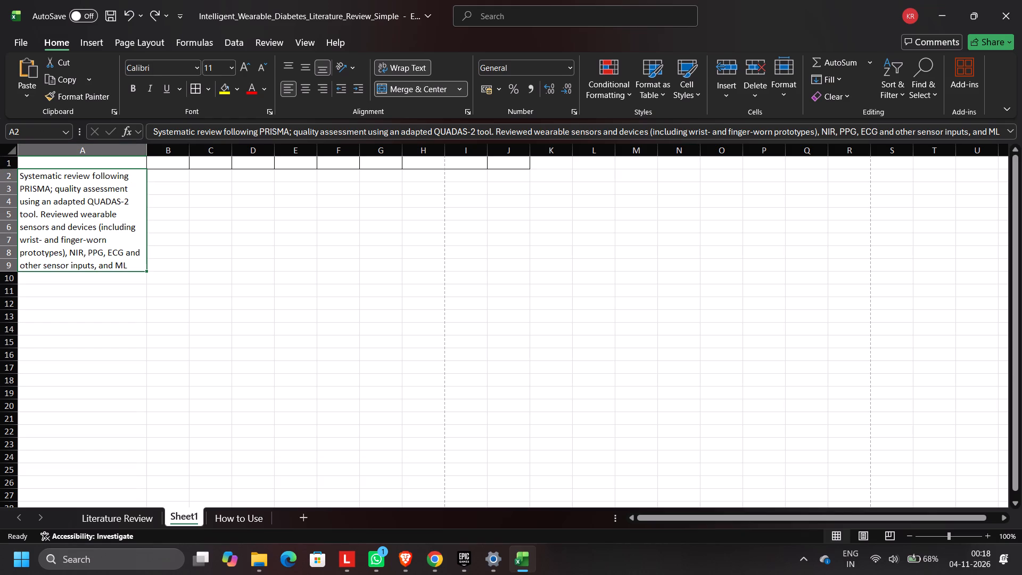
Enlarge the merged text cell by merging and centering the range A2:A15.
drag(22, 172, 128, 330)
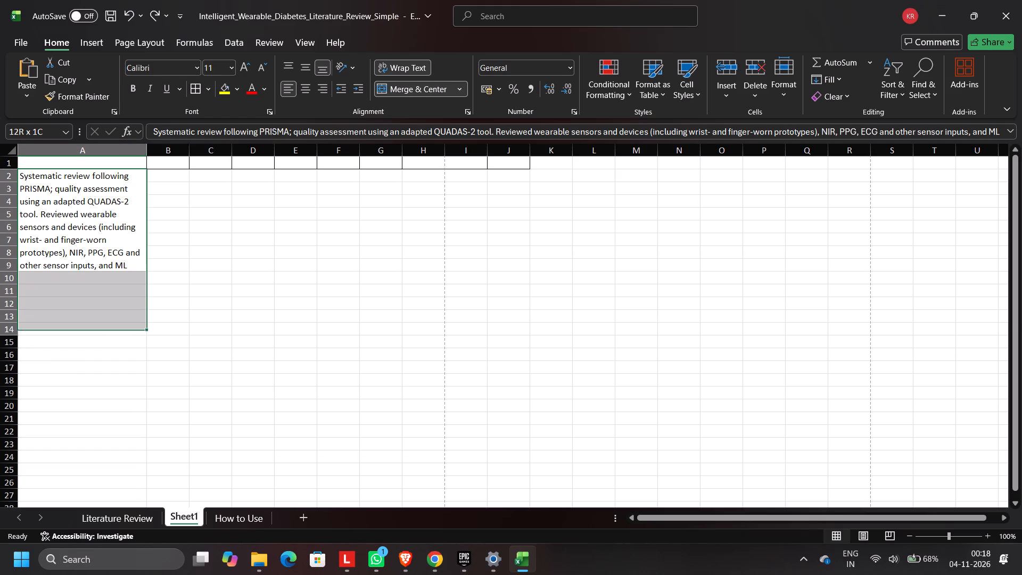
drag(128, 330, 123, 346)
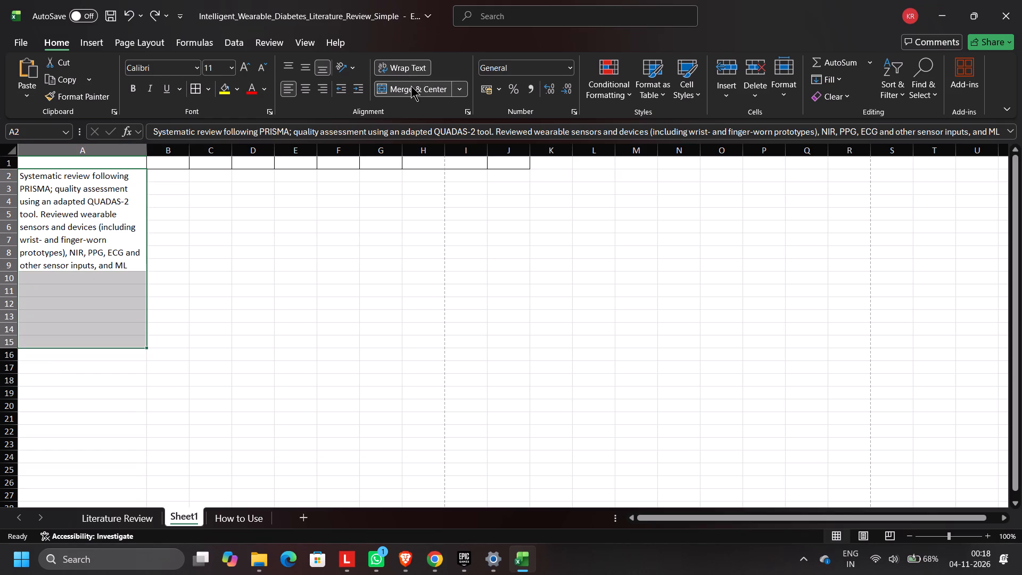
click(411, 86)
click(411, 86)
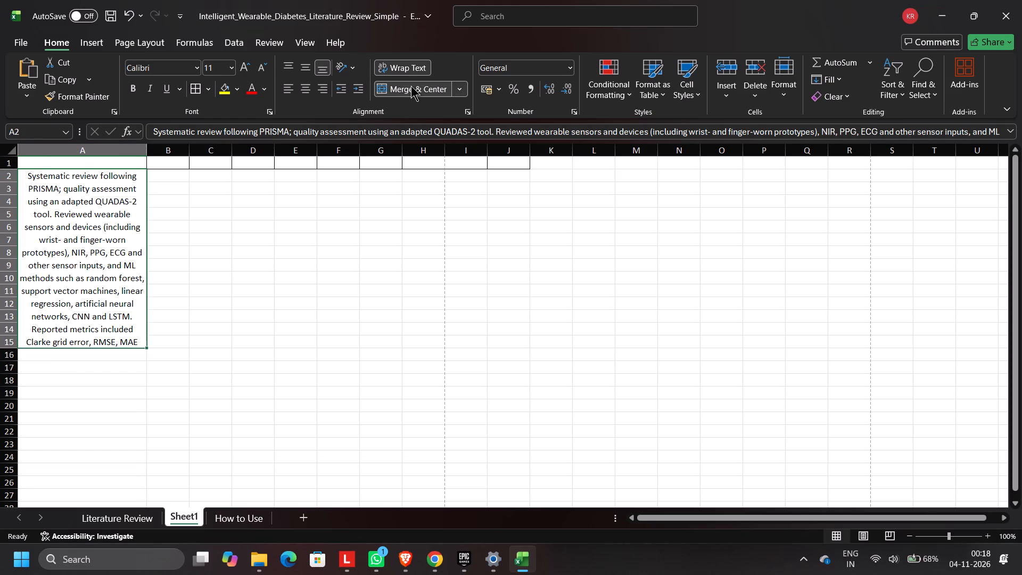
Widen column A on Sheet1 to about 32 and widen column B to slightly less than column A.
click(162, 185)
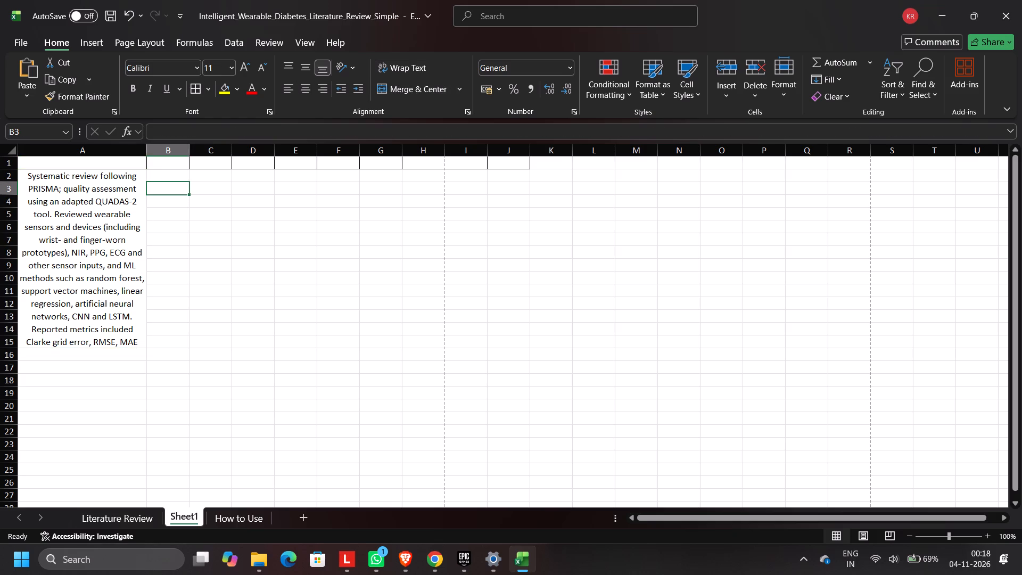
drag(146, 151, 175, 150)
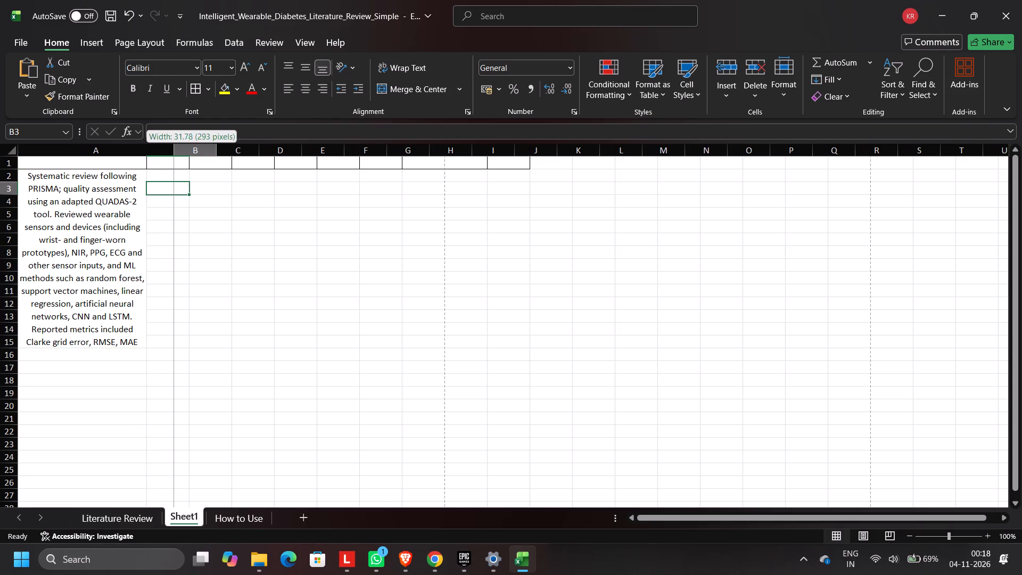
drag(175, 150, 175, 150)
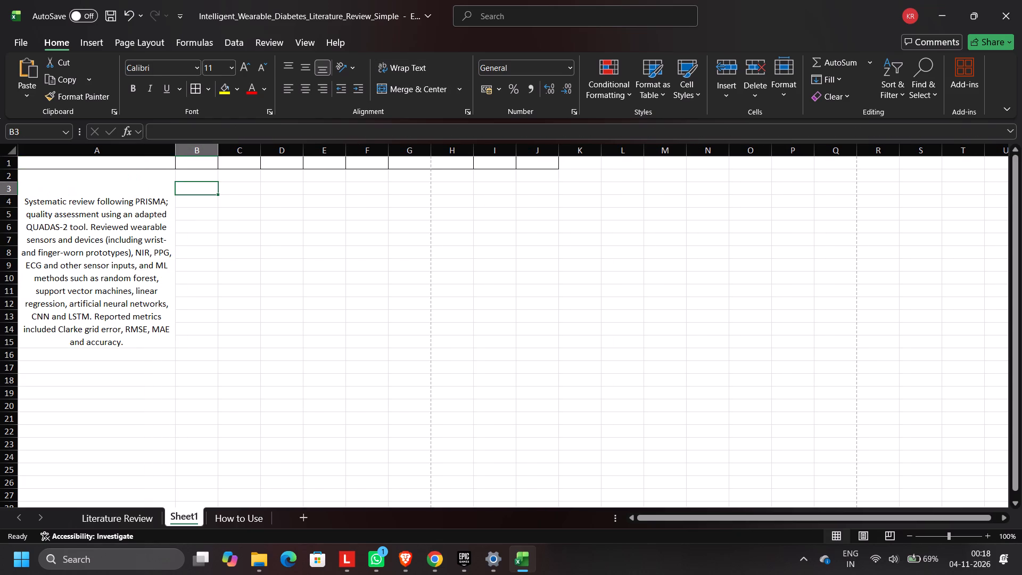
drag(217, 150, 304, 151)
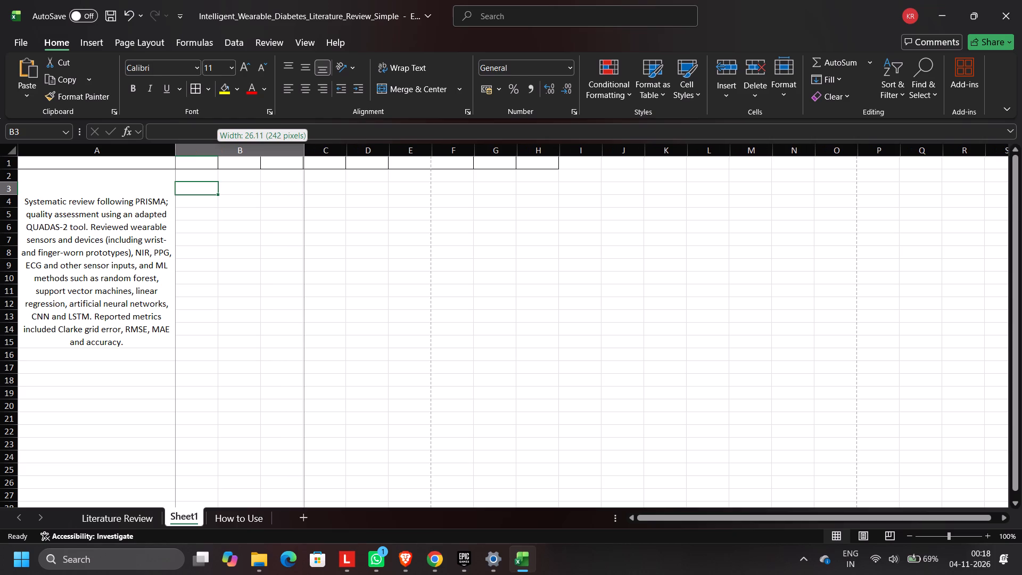
drag(304, 151, 315, 157)
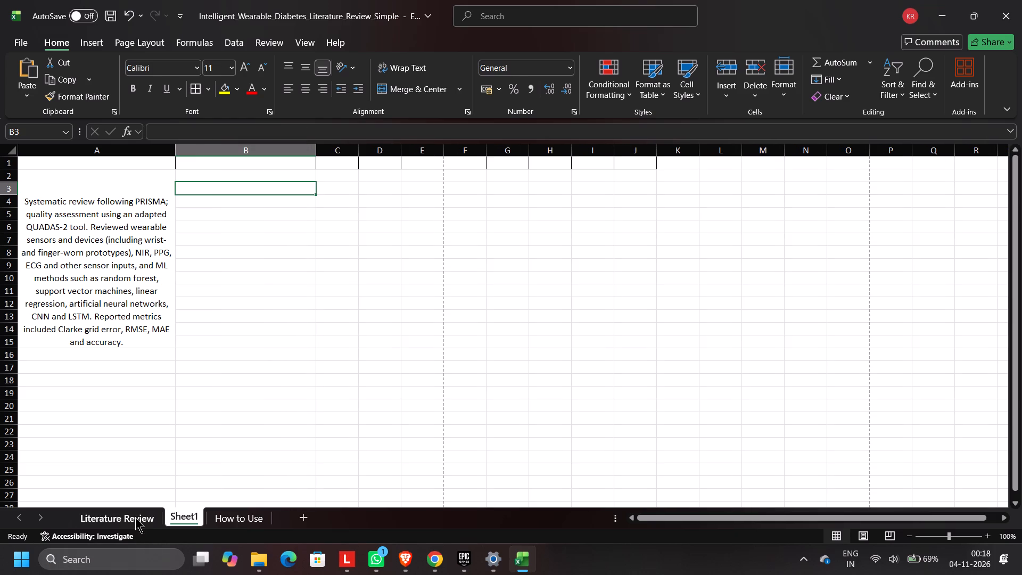
Copy the full Advantages / Key Findings text from cell G2 of the Literature Review sheet.
click(135, 517)
click(281, 247)
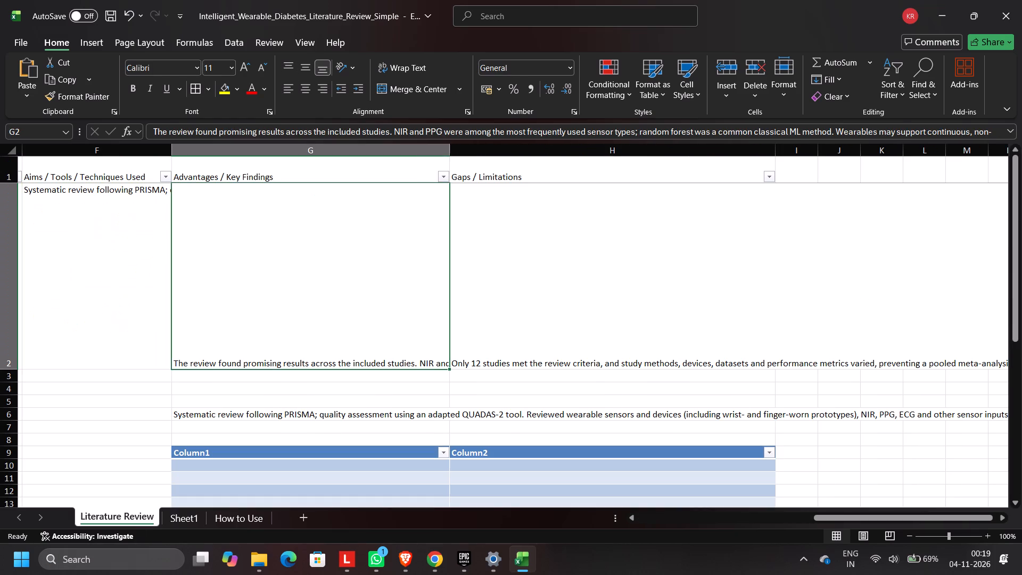
click(520, 127)
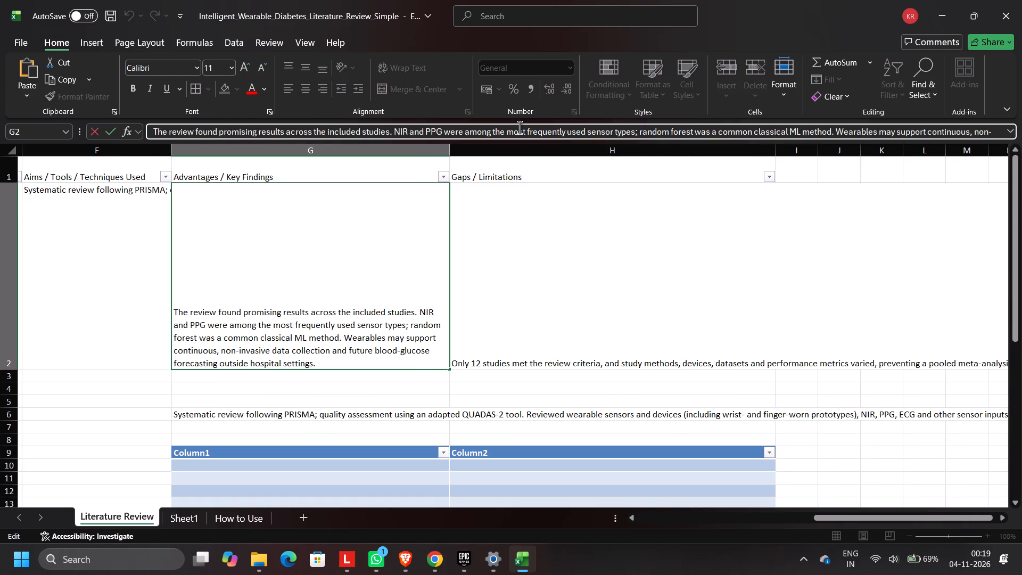
key(ctrl+a)
key(ctrl+c)
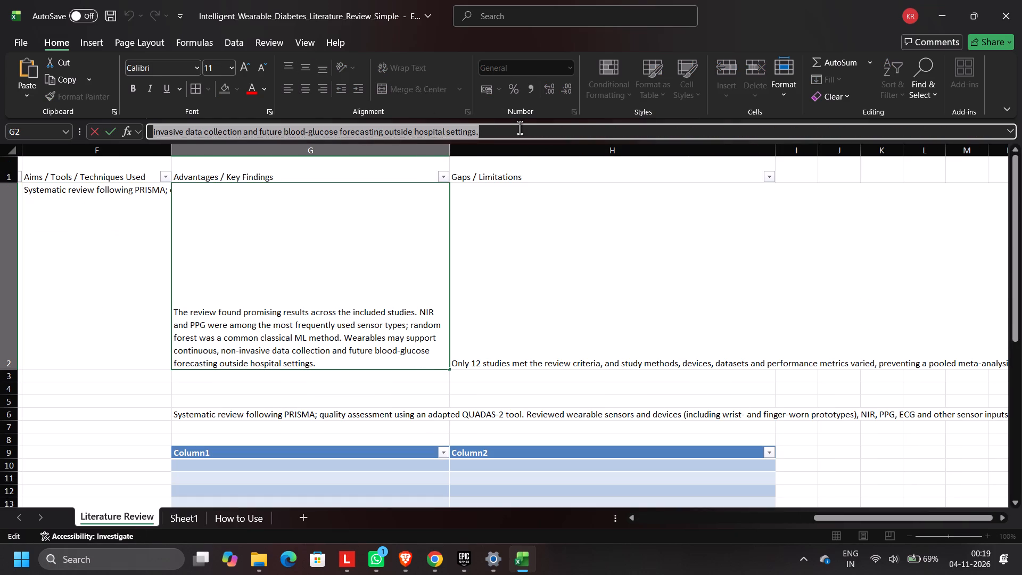
On Sheet1, merge and center the range B4:B15 beside the Aims / Tools / Techniques Used text.
click(242, 513)
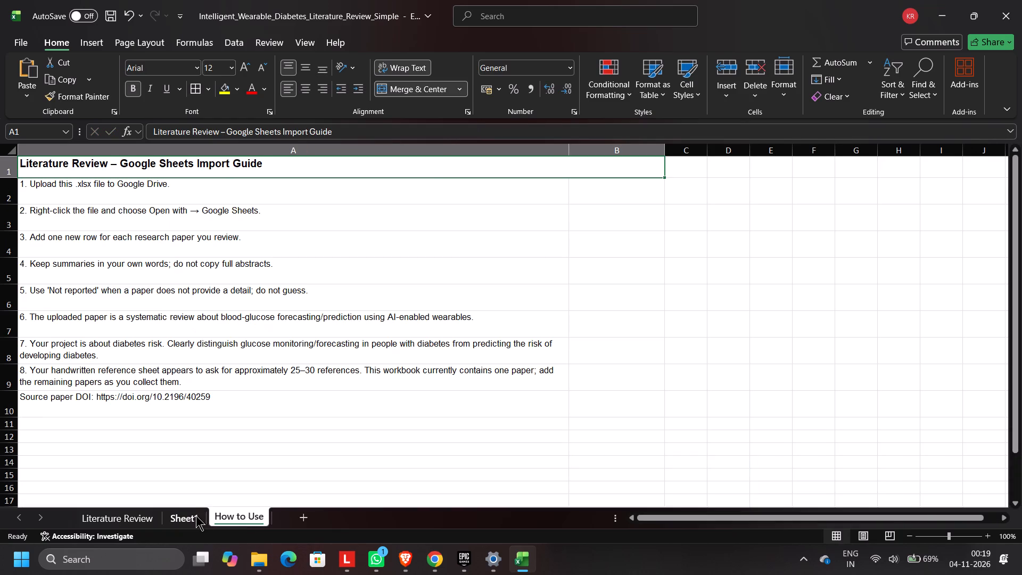
click(196, 515)
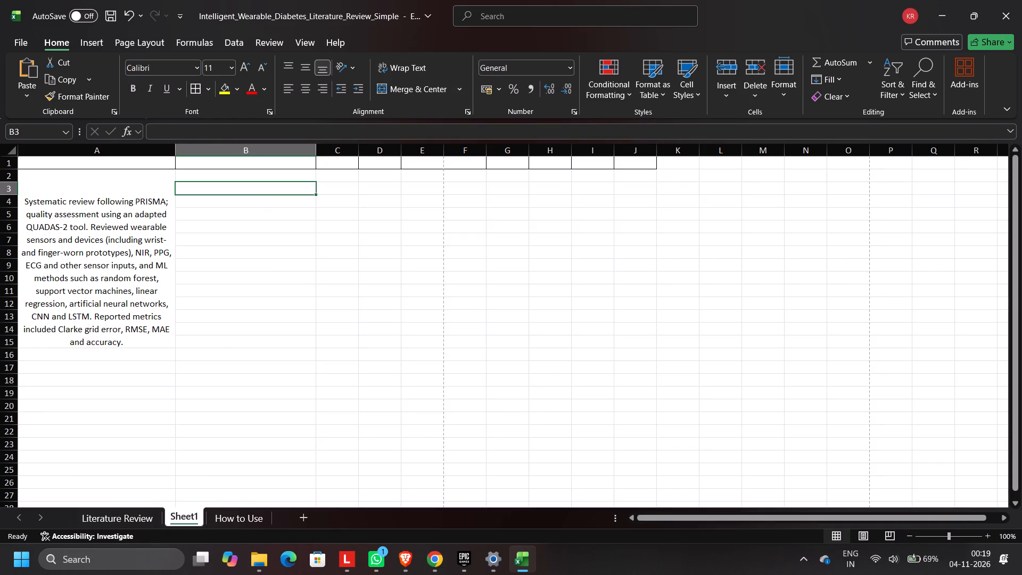
drag(202, 201, 240, 328)
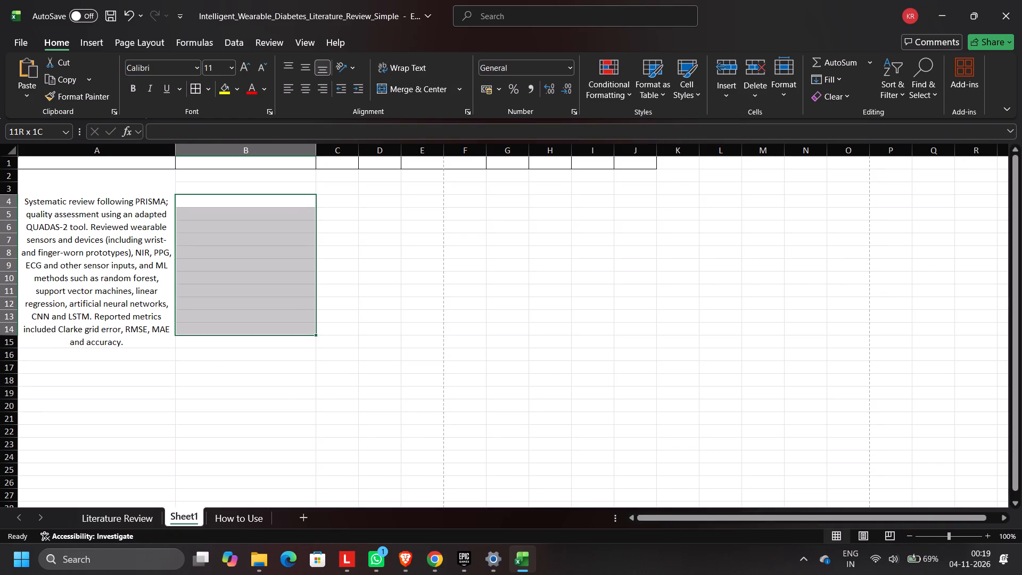
drag(240, 328, 243, 346)
click(399, 83)
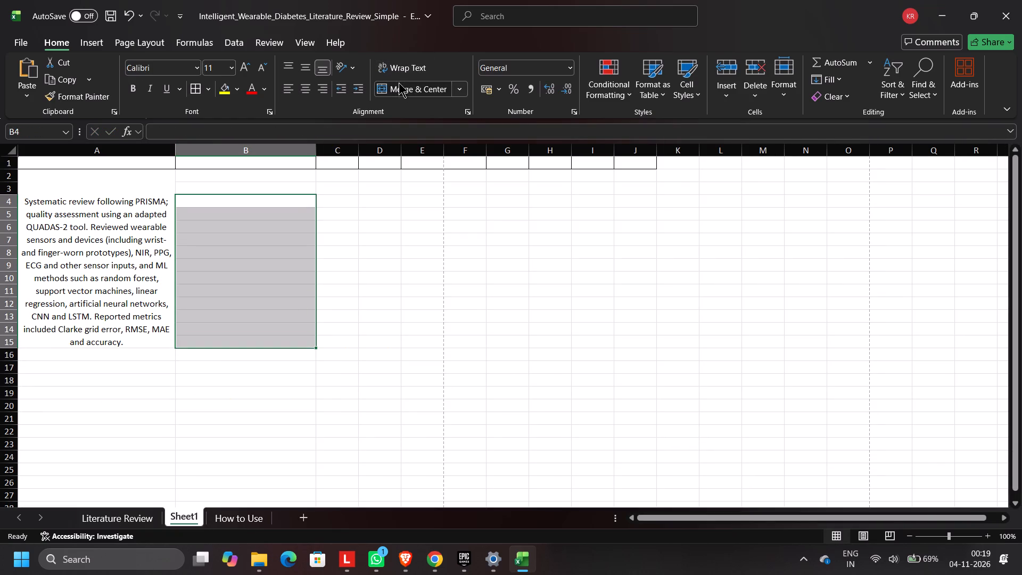
click(230, 255)
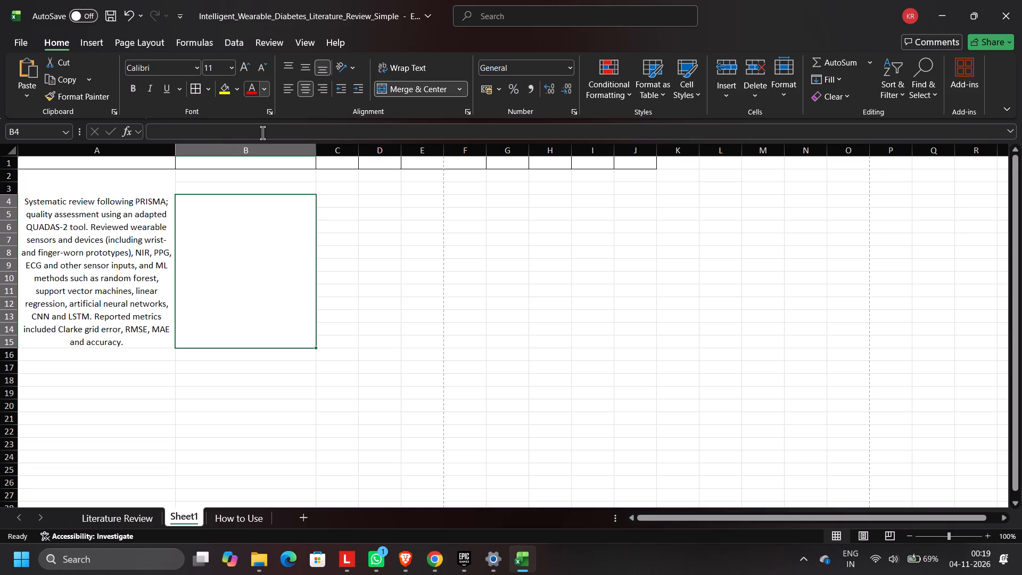
Paste the copied Advantages / Key Findings text into the merged cell B4:B15.
click(263, 133)
key(ctrl+v)
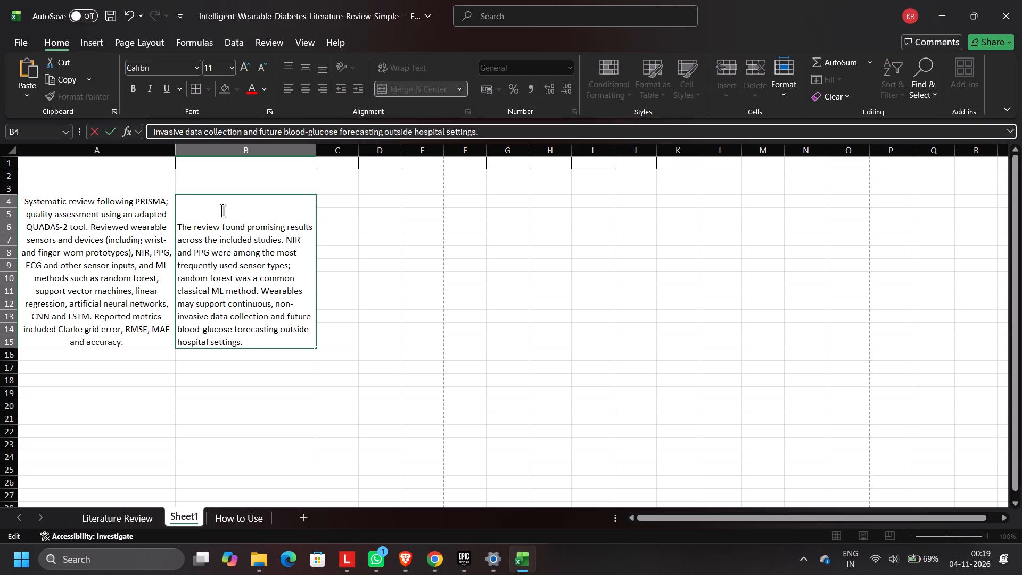
click(120, 133)
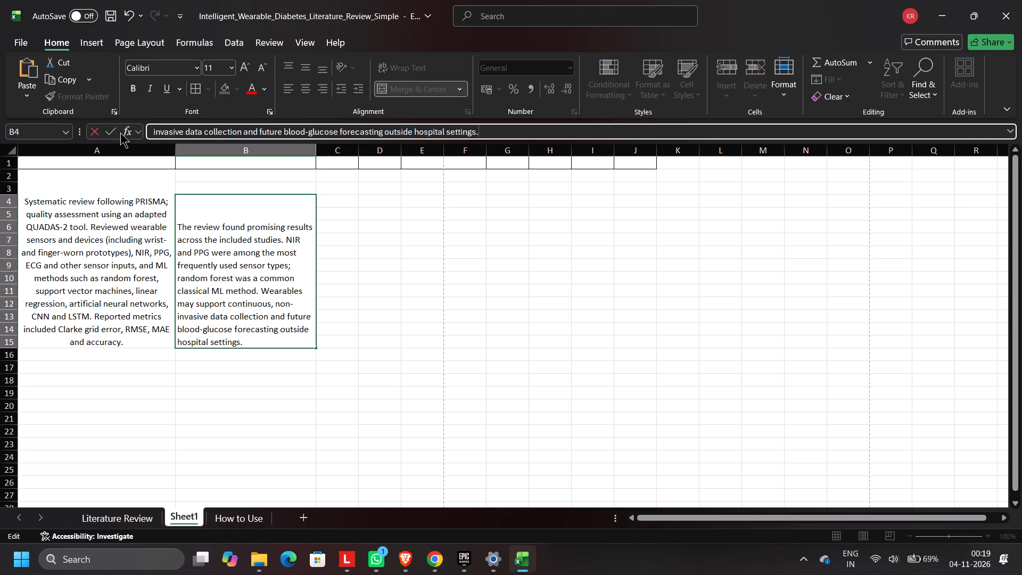
click(111, 133)
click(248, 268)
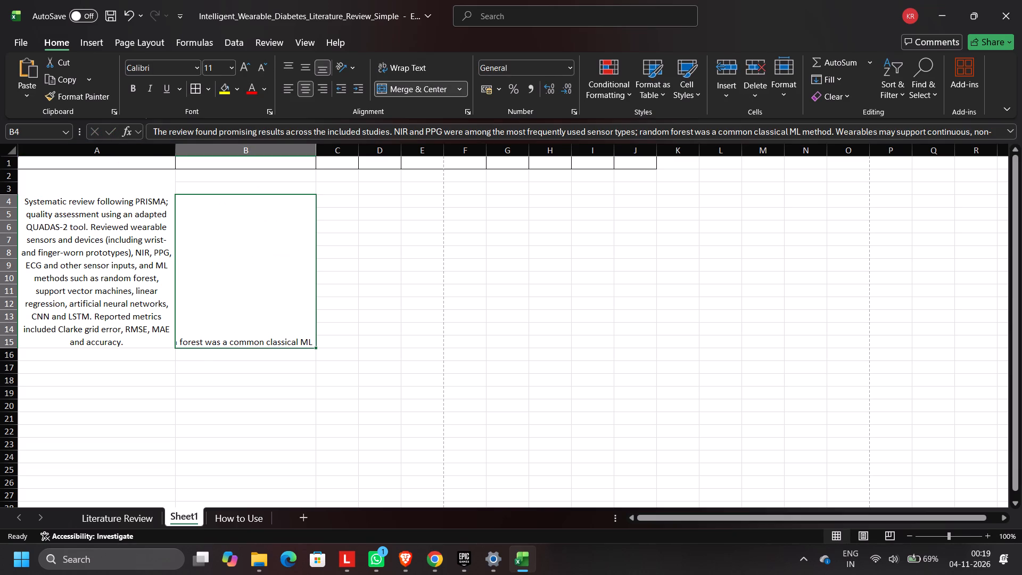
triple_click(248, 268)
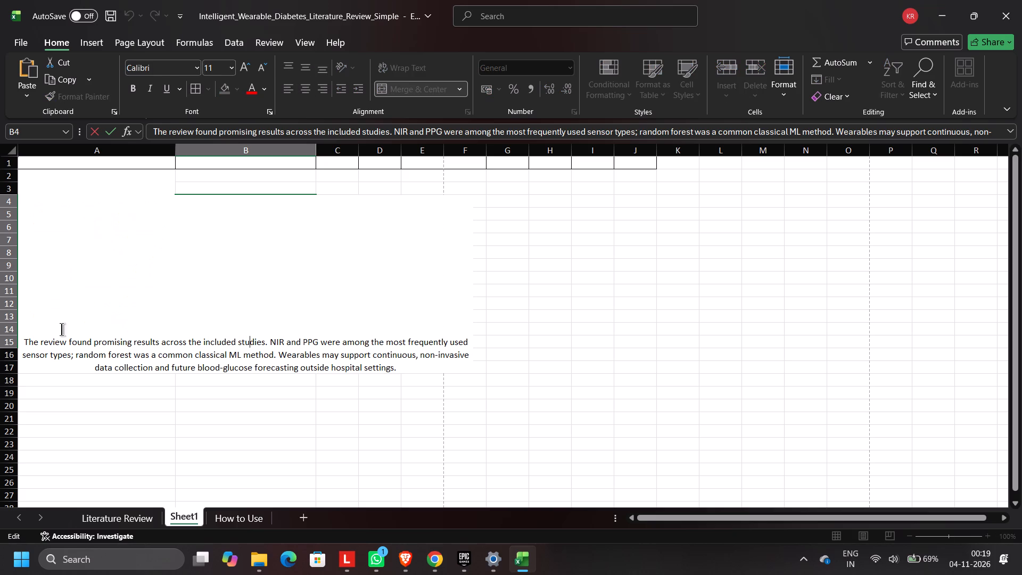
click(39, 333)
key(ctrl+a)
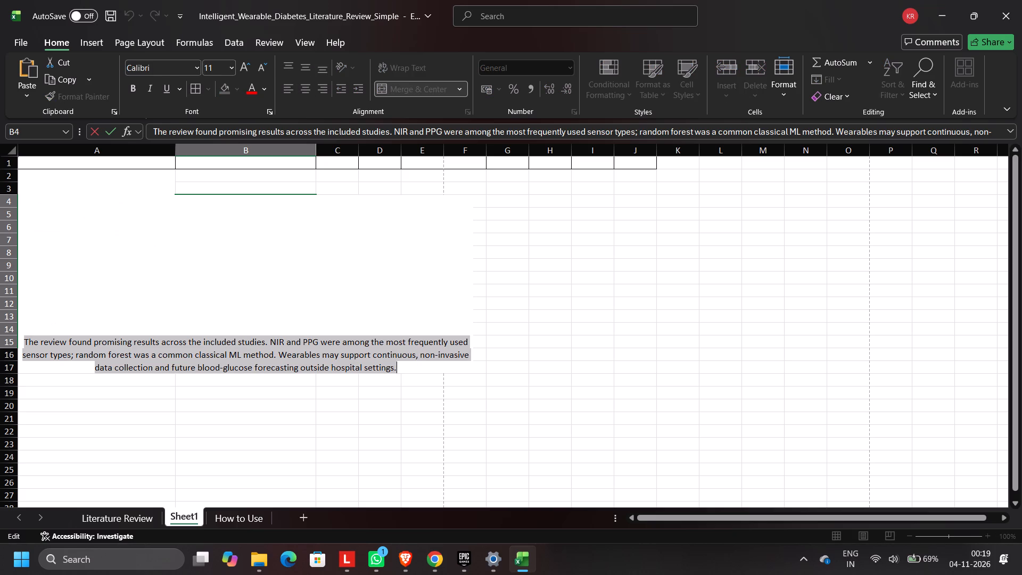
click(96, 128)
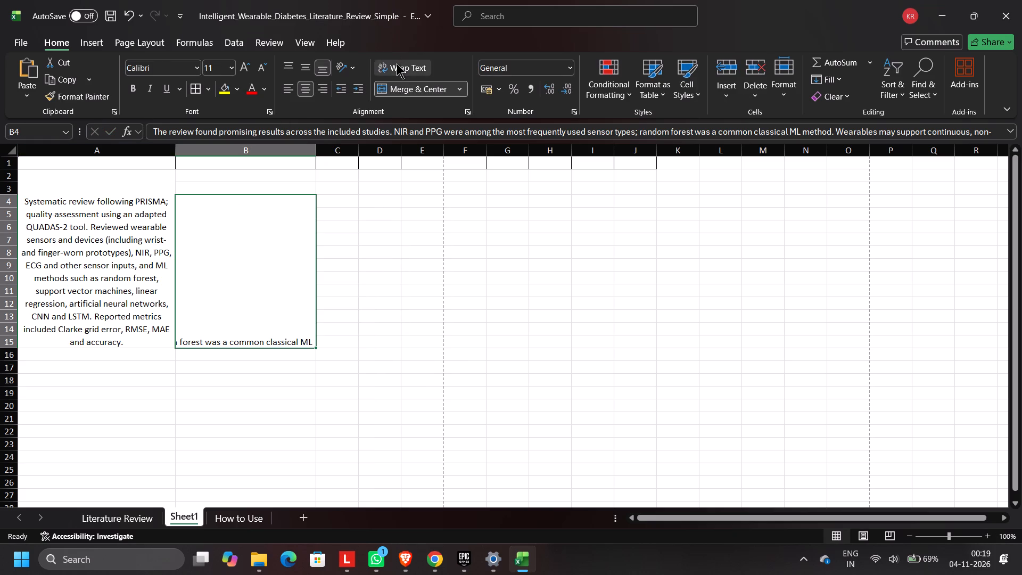
Wrap the Advantages / Key Findings text in the merged cell B4:B15.
click(397, 63)
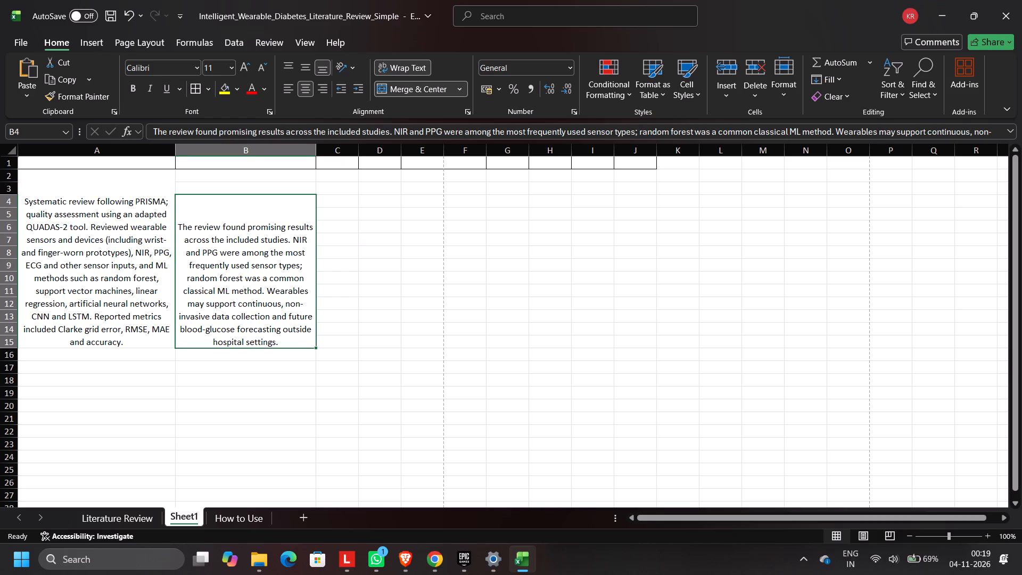
Widen column C on Sheet1 to roughly two-thirds of column B's width.
click(333, 209)
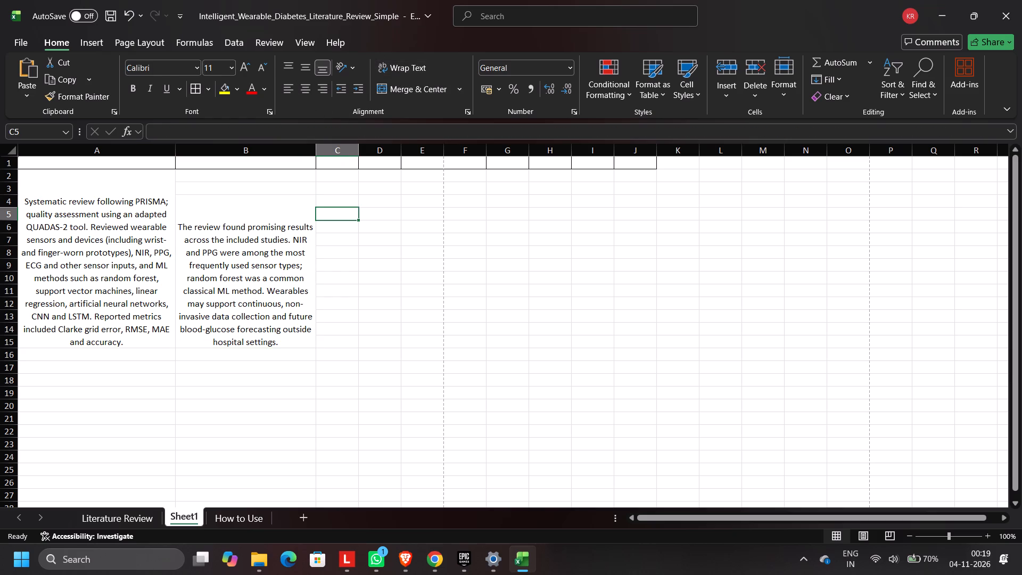
drag(356, 151, 404, 152)
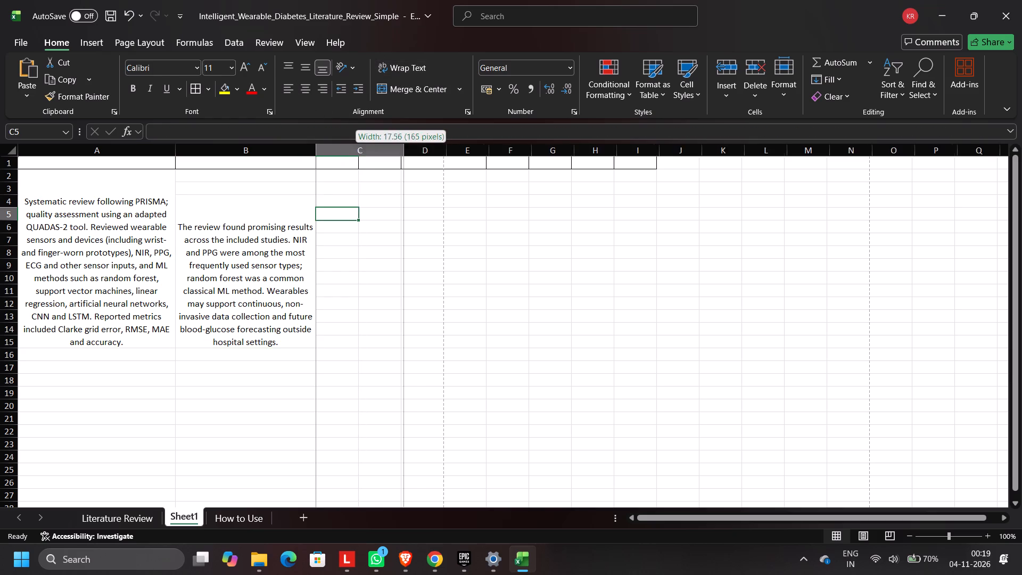
drag(404, 152, 412, 155)
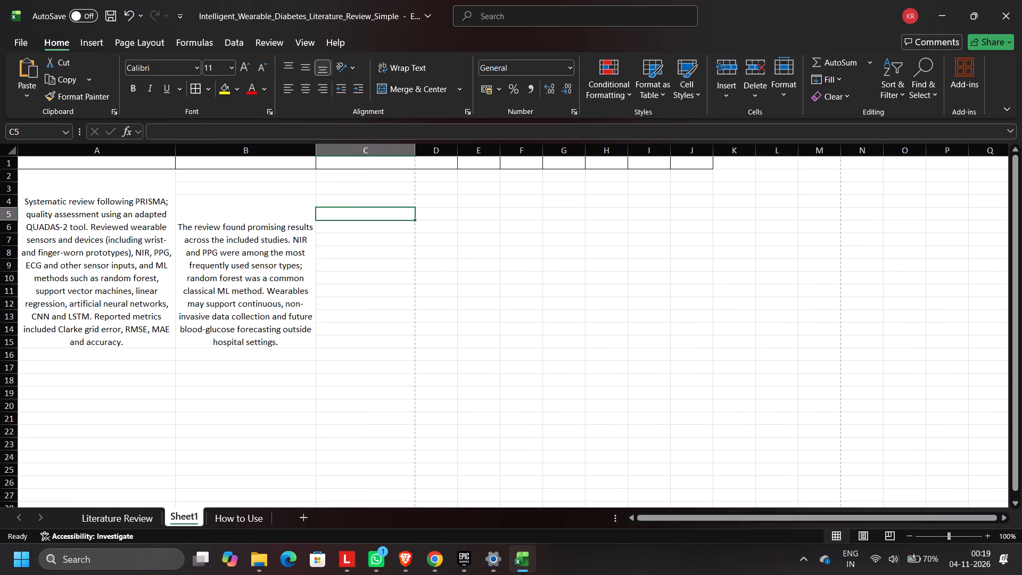
Copy the full Gaps / Limitations text from cell H2 of the Literature Review sheet.
click(119, 512)
click(630, 253)
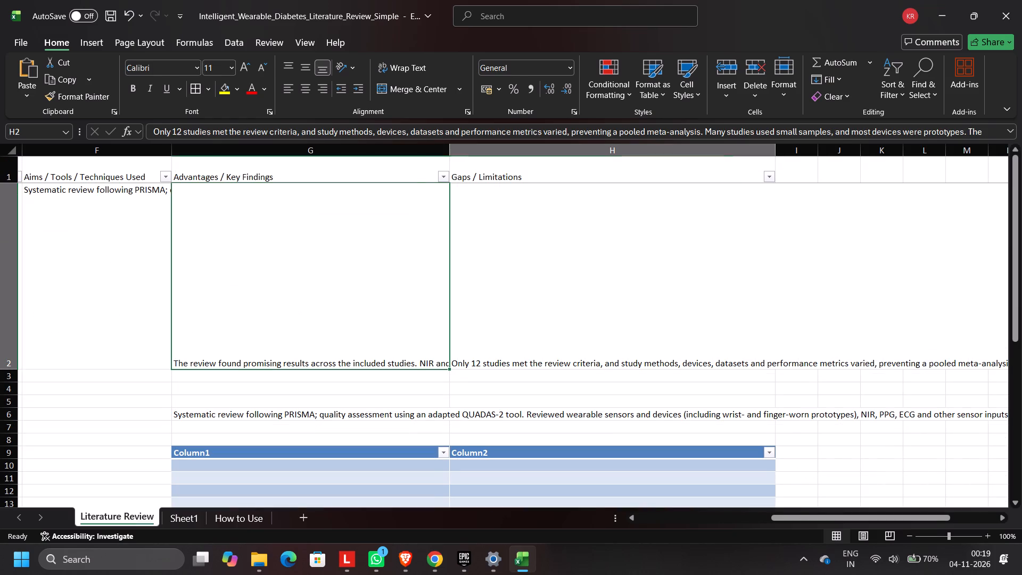
click(304, 133)
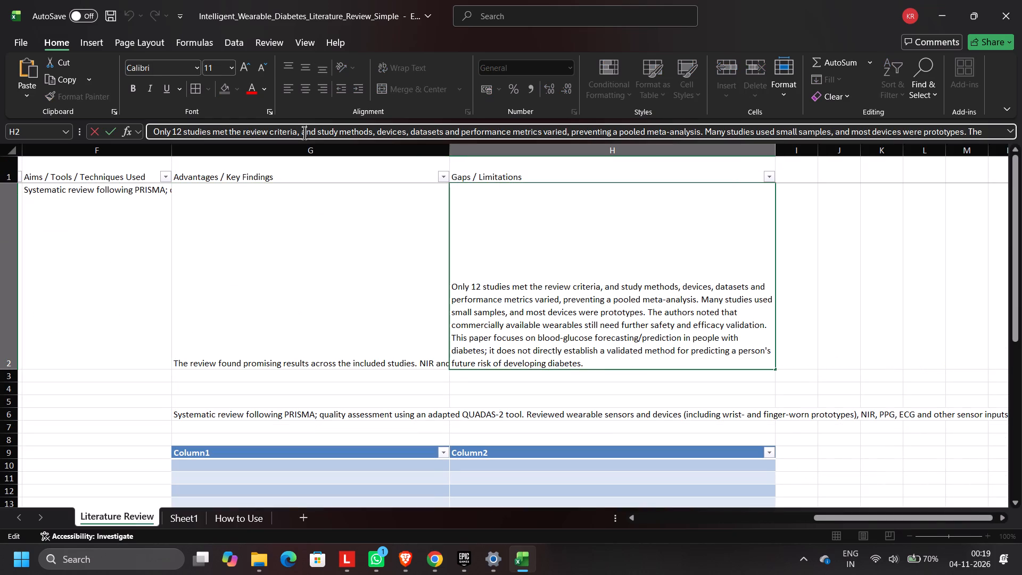
click(558, 261)
key(ctrl+a)
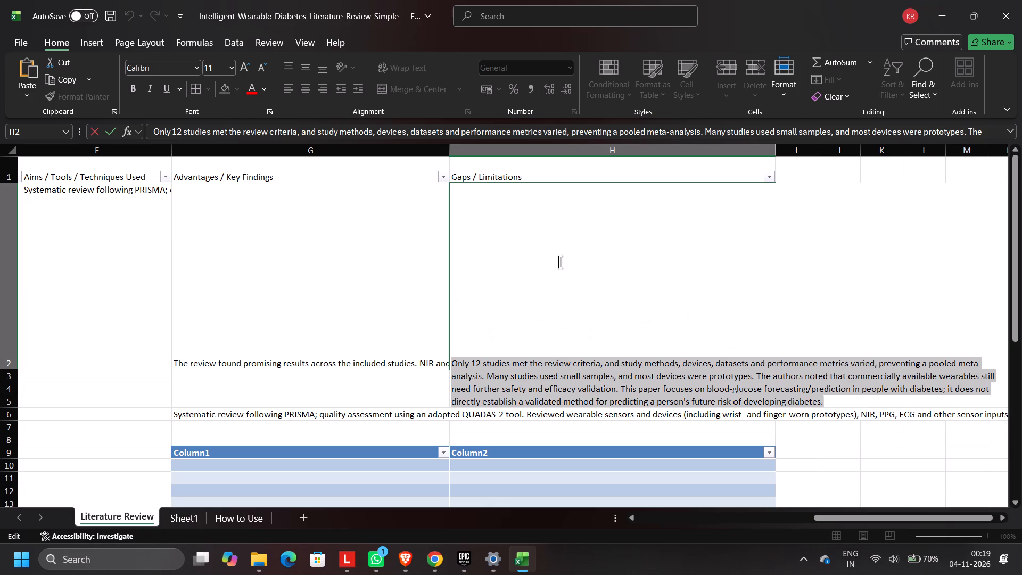
key(ctrl+c)
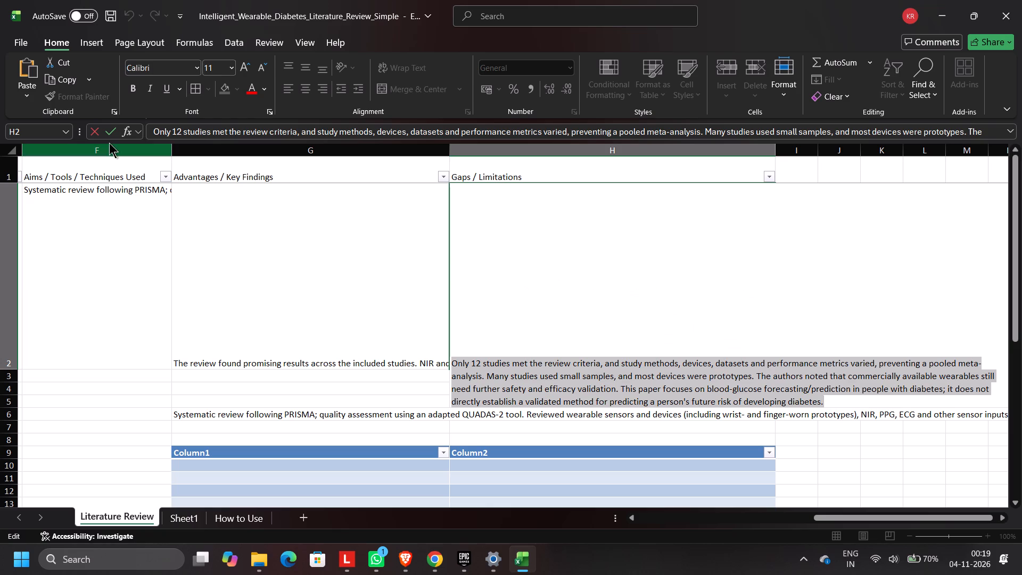
click(110, 128)
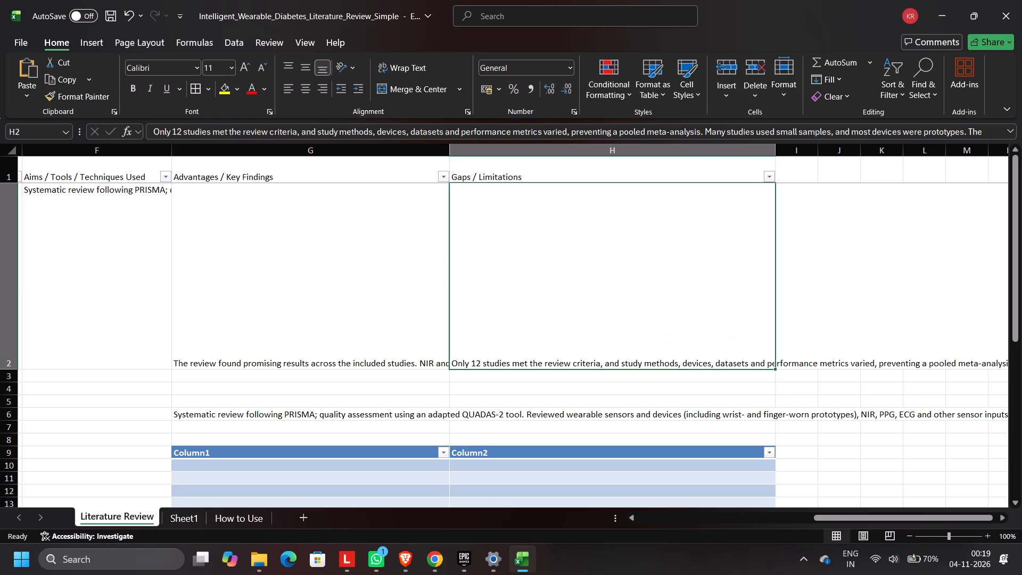
Merge and centre cells C5:C15 on Sheet1 and turn on text wrapping for the merged cell.
click(196, 524)
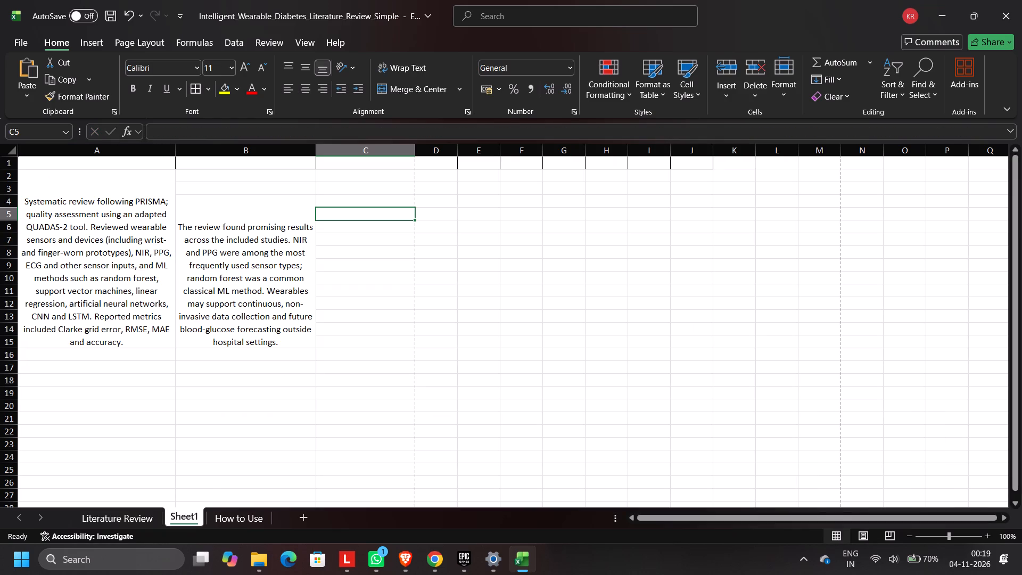
click(327, 203)
drag(327, 203, 355, 311)
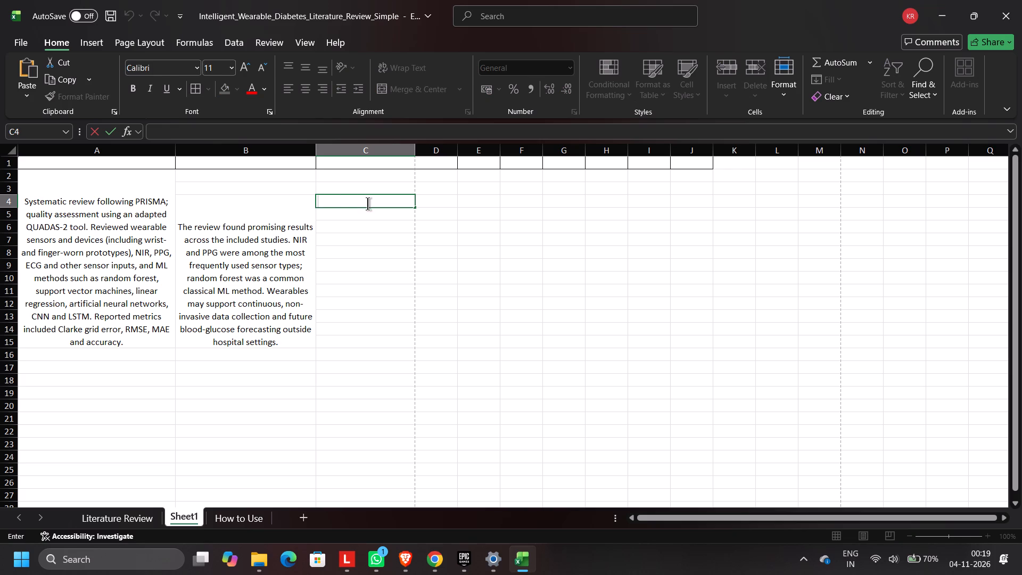
drag(400, 202, 403, 292)
drag(429, 208, 367, 296)
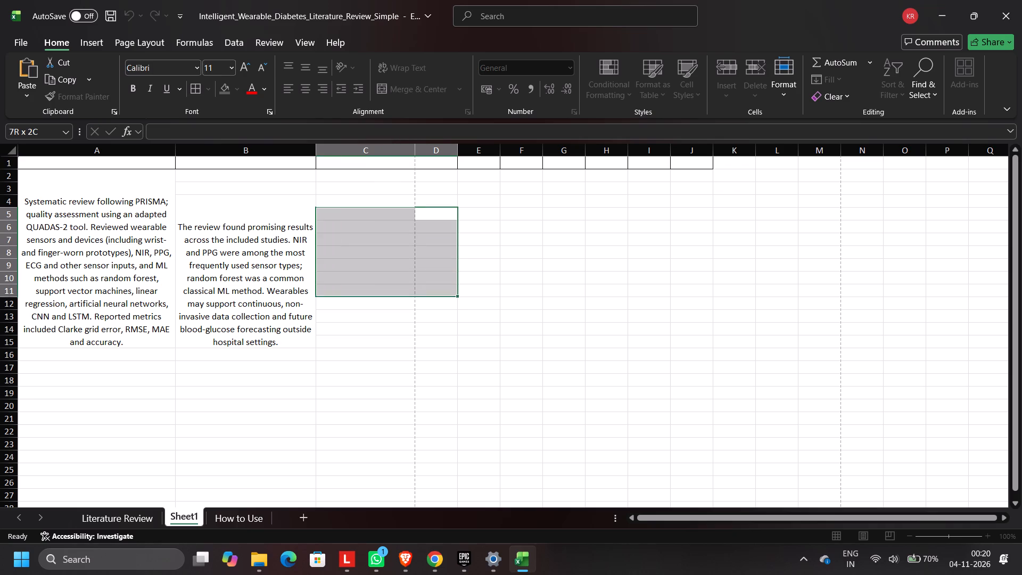
drag(367, 296, 364, 342)
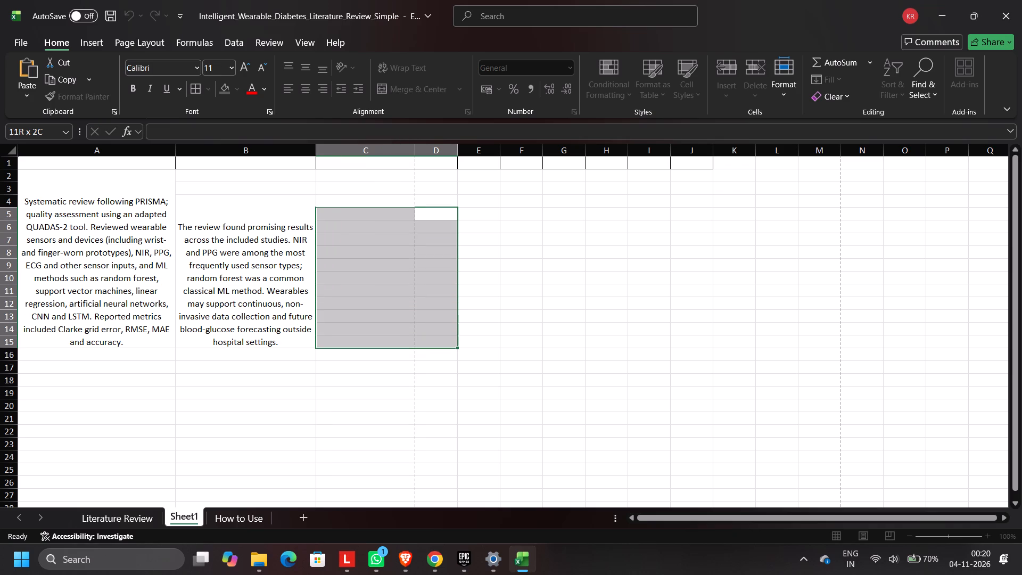
drag(364, 342, 374, 342)
drag(374, 342, 375, 343)
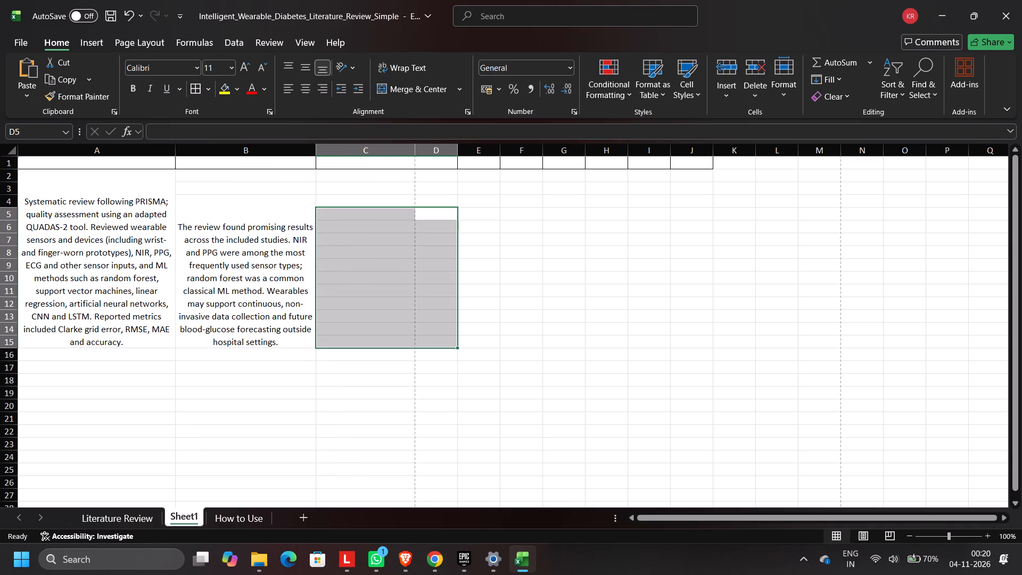
drag(455, 344, 402, 342)
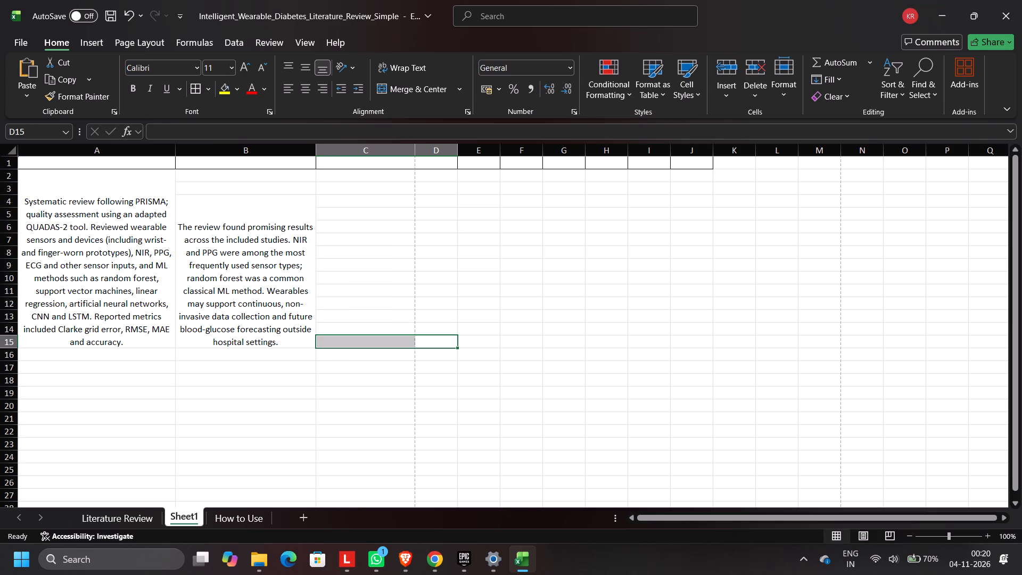
drag(319, 215, 365, 331)
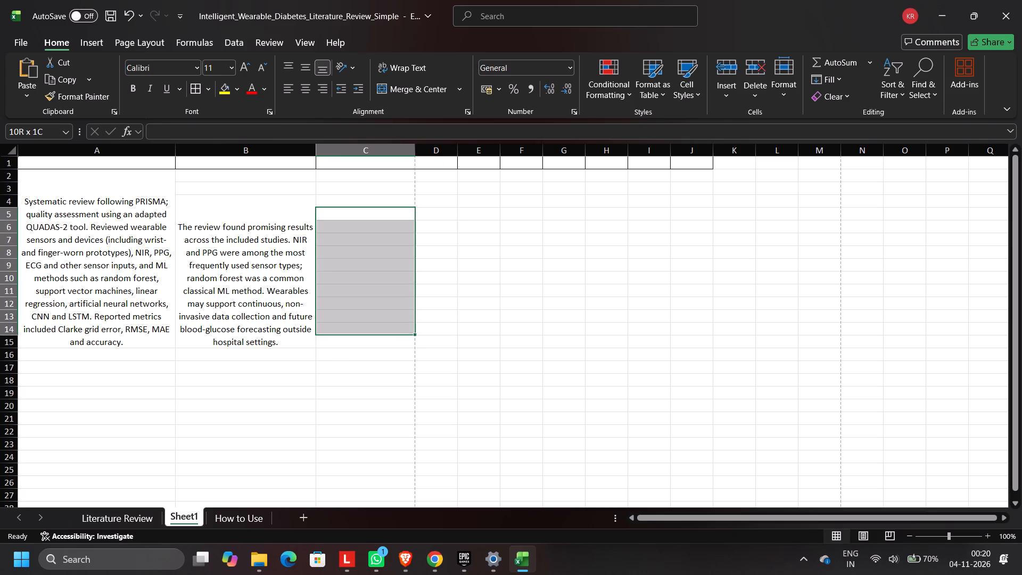
drag(365, 331, 367, 342)
click(411, 88)
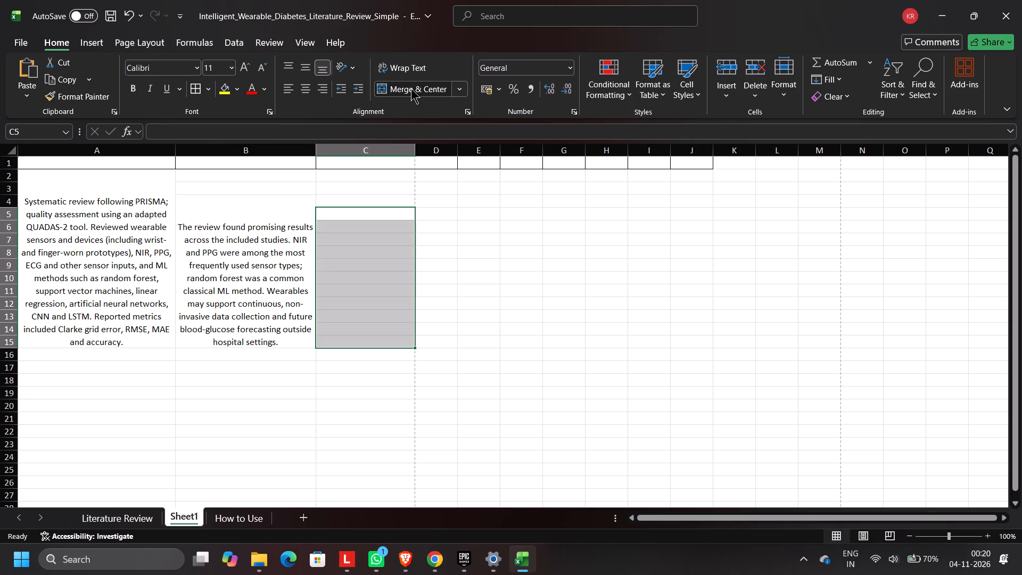
click(400, 63)
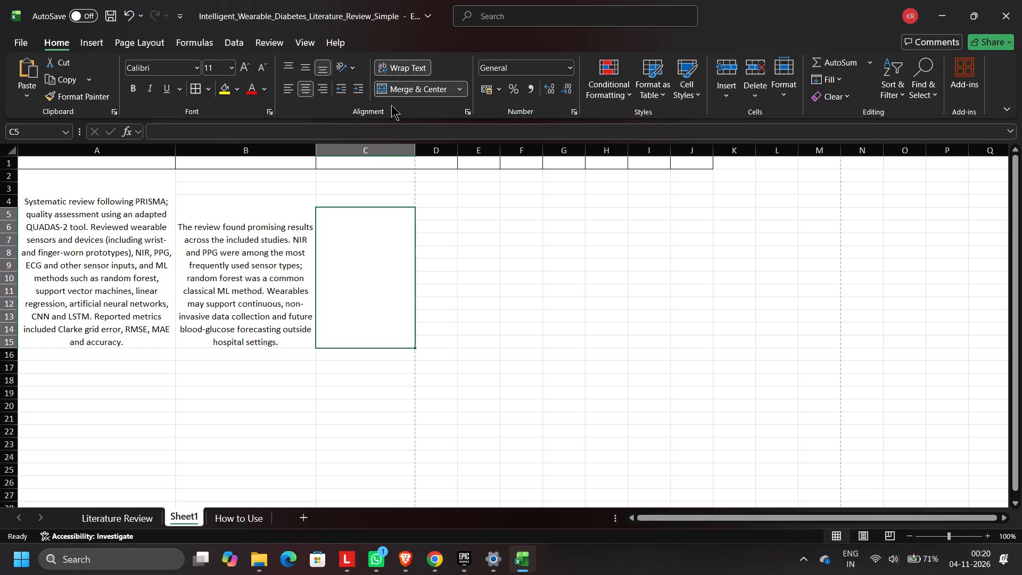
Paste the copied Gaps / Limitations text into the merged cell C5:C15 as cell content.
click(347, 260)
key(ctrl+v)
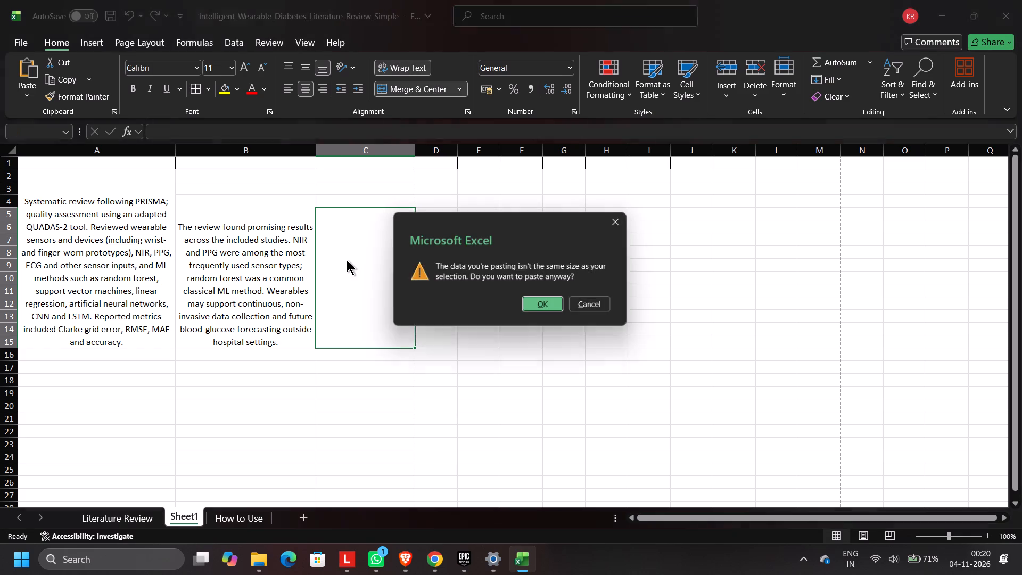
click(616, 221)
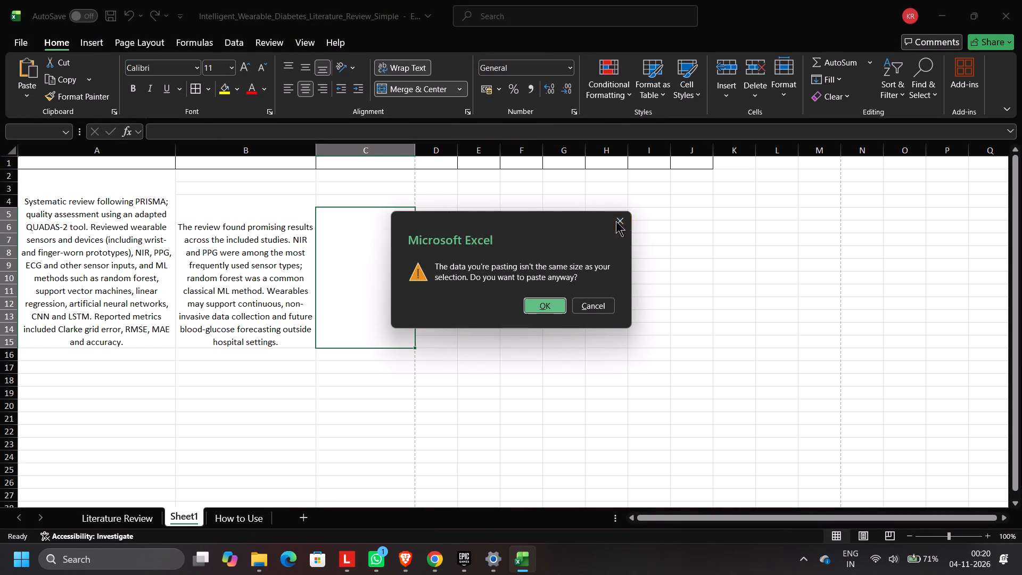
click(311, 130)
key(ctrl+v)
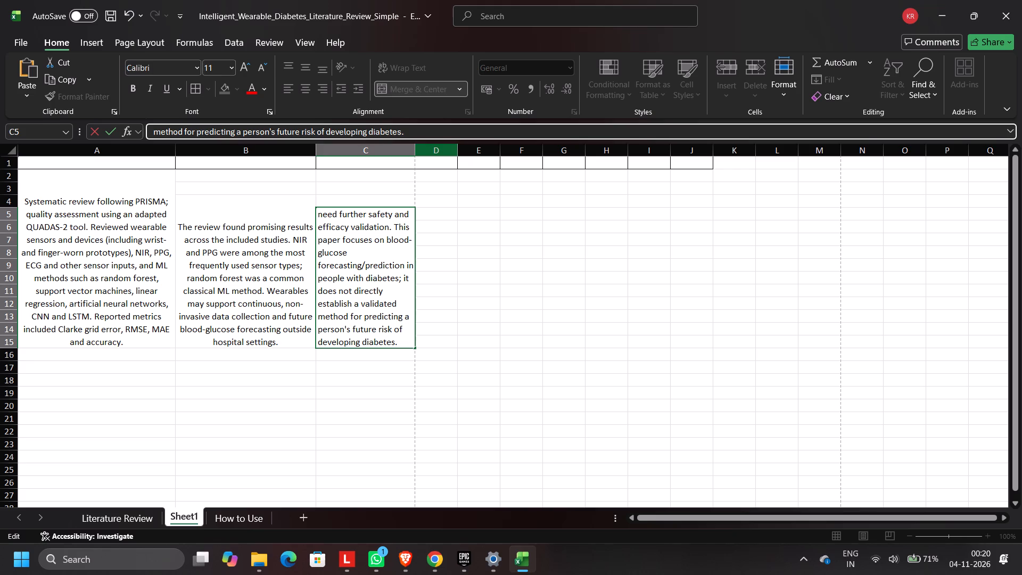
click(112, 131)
Widen column C on Sheet1 to nearly the width of column B.
drag(417, 151, 452, 158)
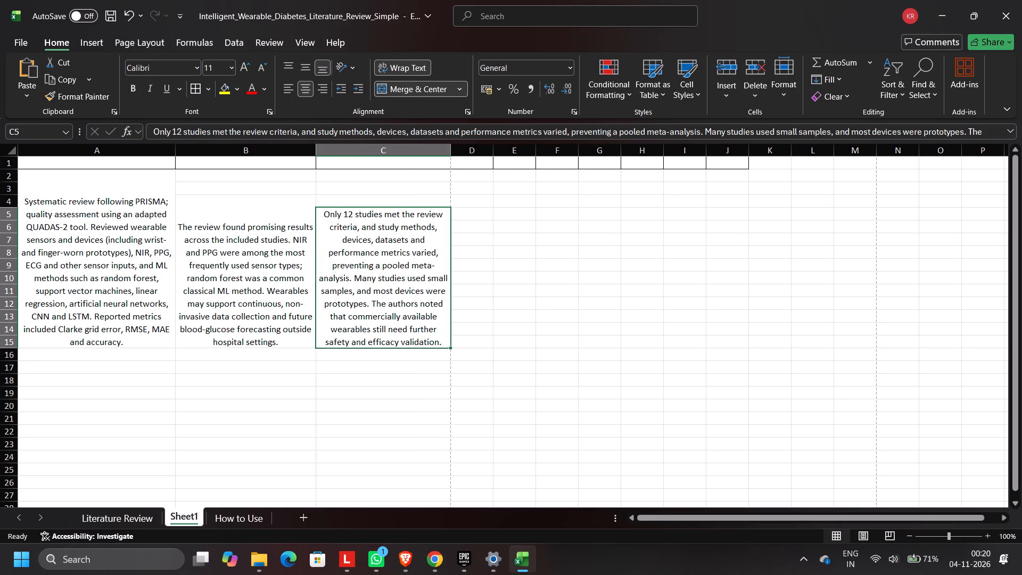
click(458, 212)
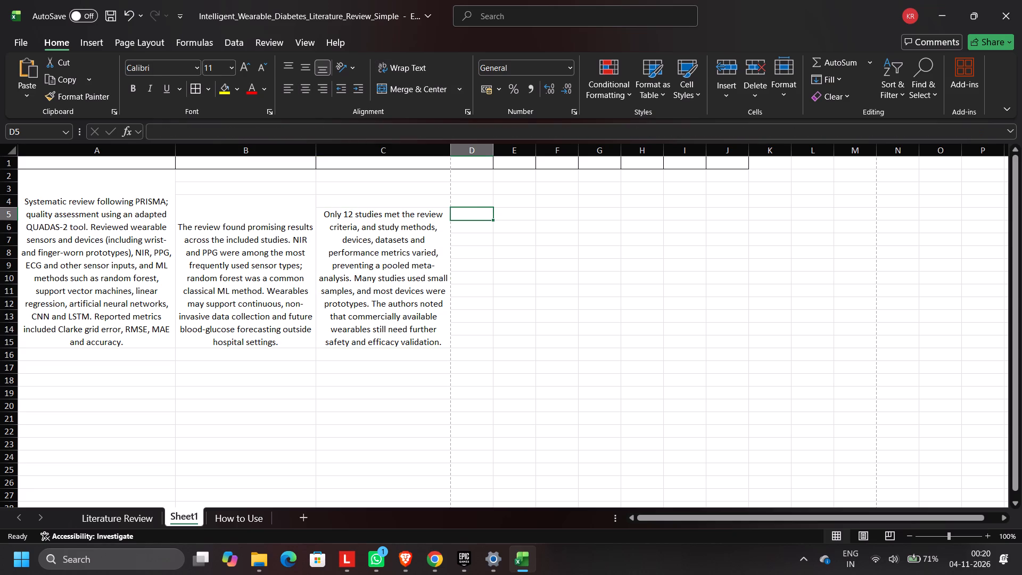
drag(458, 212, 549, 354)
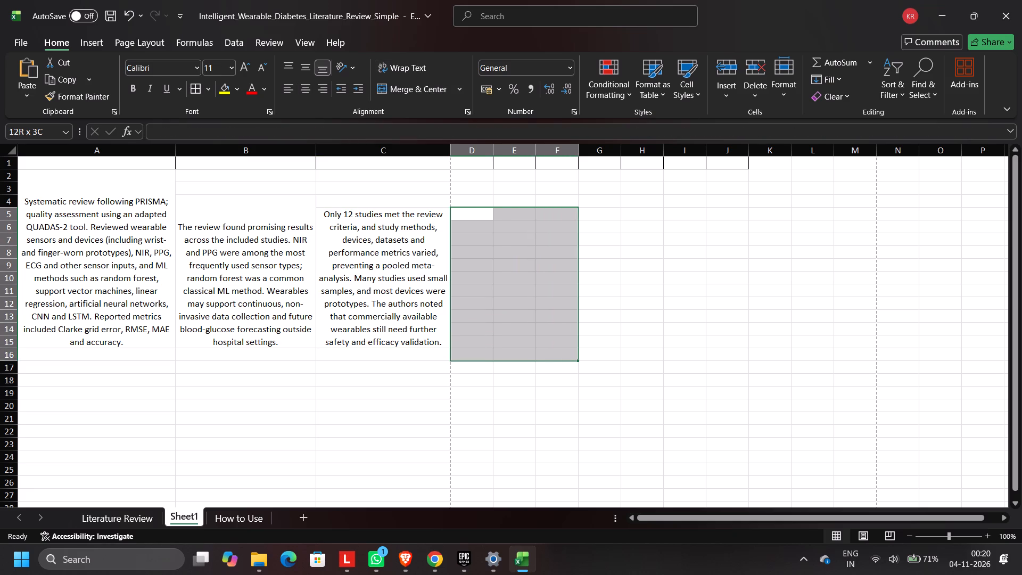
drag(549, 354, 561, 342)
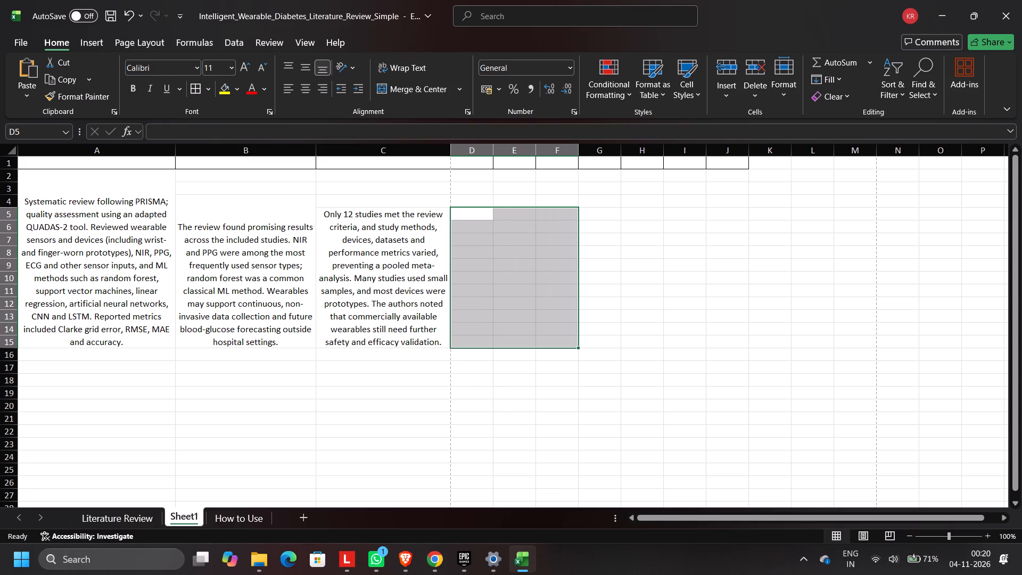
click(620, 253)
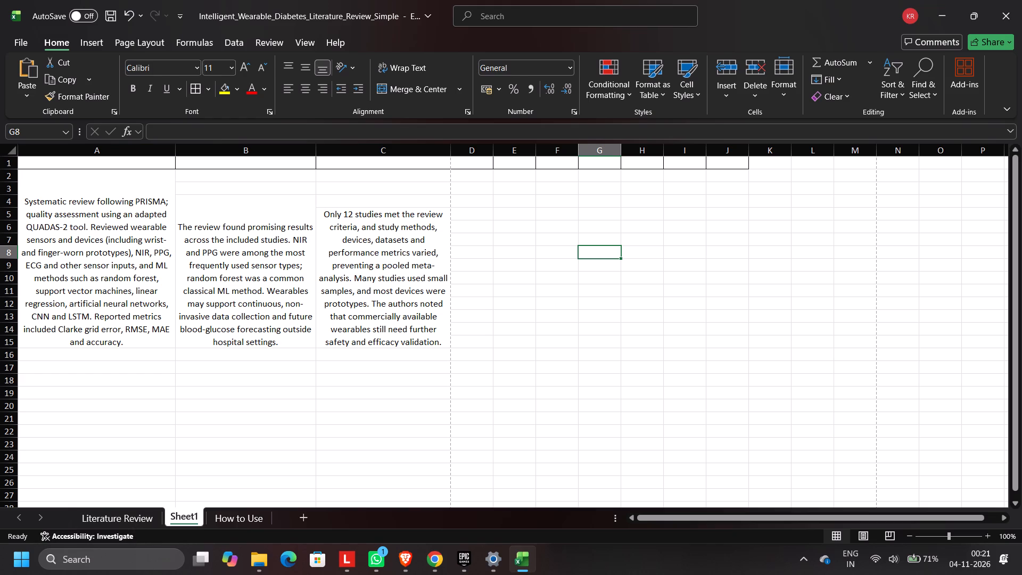
Clear the text from the merged cells A2:A15, B4:B15 and C5:C15 on Sheet1.
drag(34, 193, 41, 200)
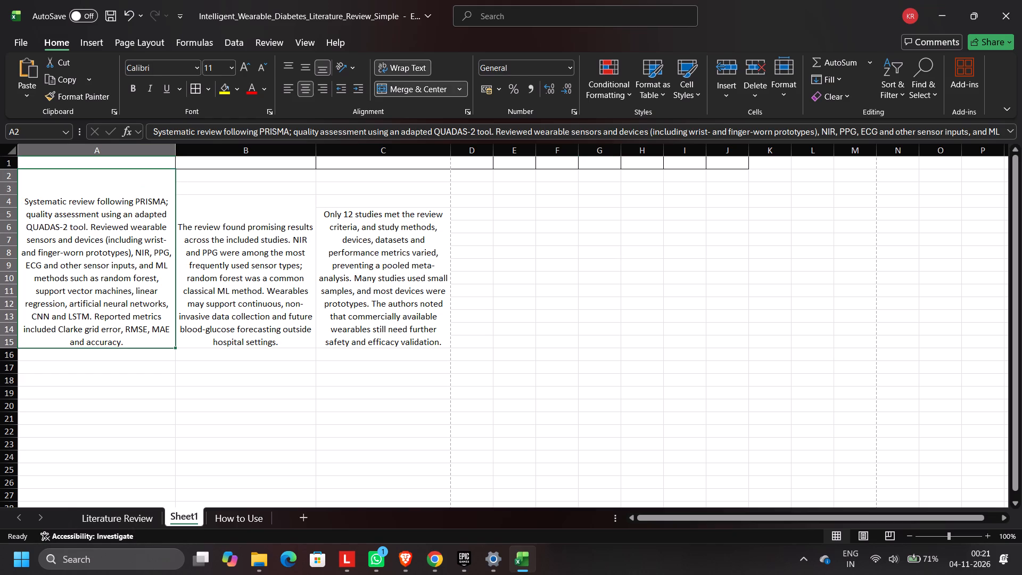
click(41, 200)
key(BackSpace)
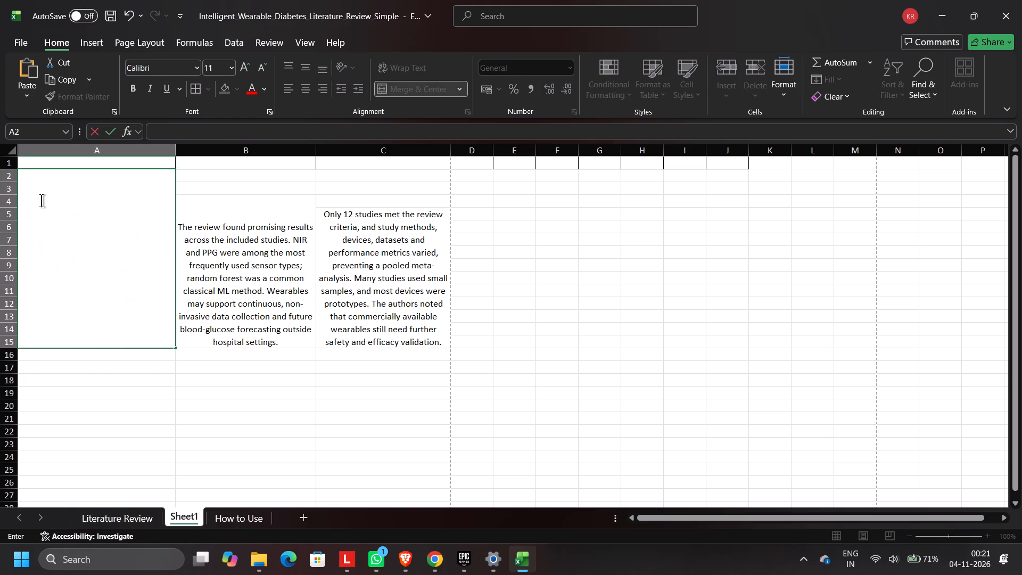
click(233, 260)
key(BackSpace)
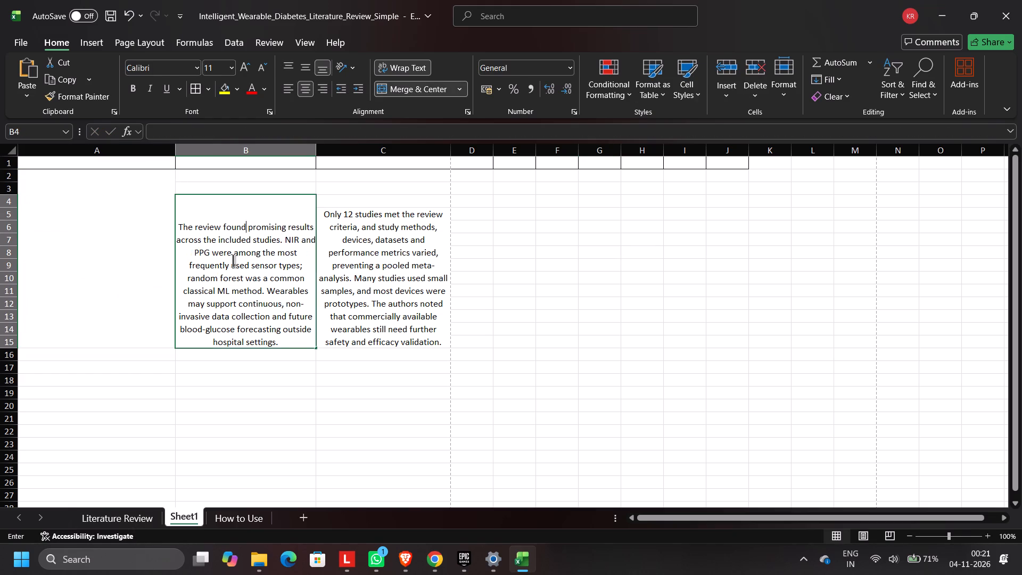
click(370, 283)
key(BackSpace)
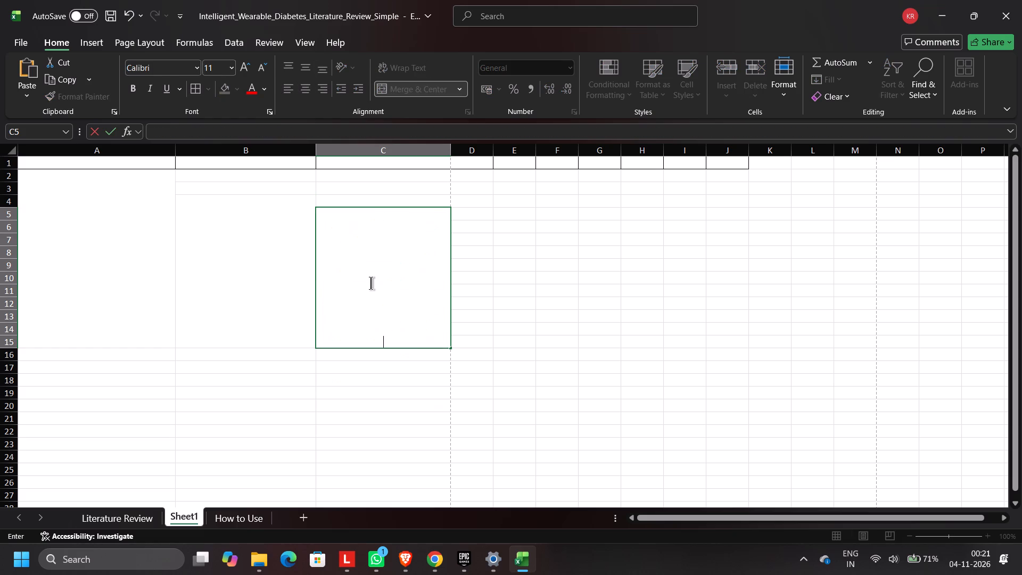
click(69, 165)
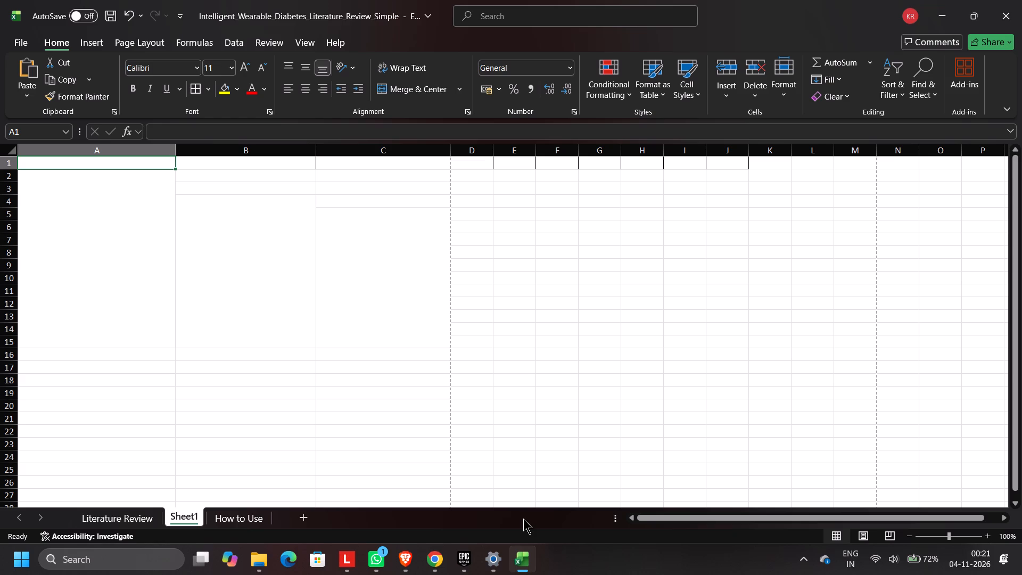
Return to the Literature Review sheet and select the Citation header cell A1.
click(142, 514)
scroll(63, 205, up, 1)
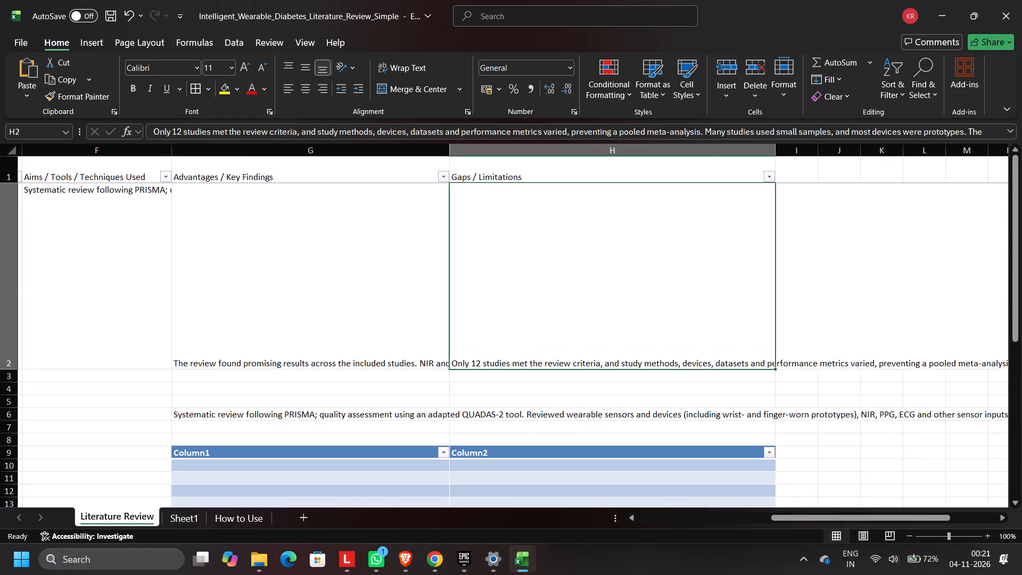
key(Down)
key(Left)
key(Left)
key(Left)
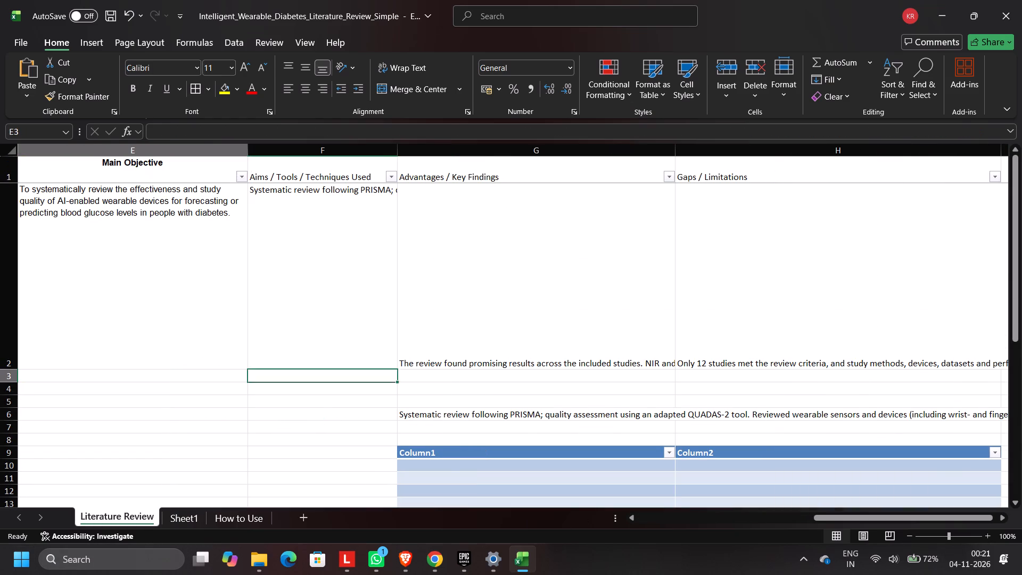
key(Left)
key(Left)
key(Left)
key(Left)
key(Left)
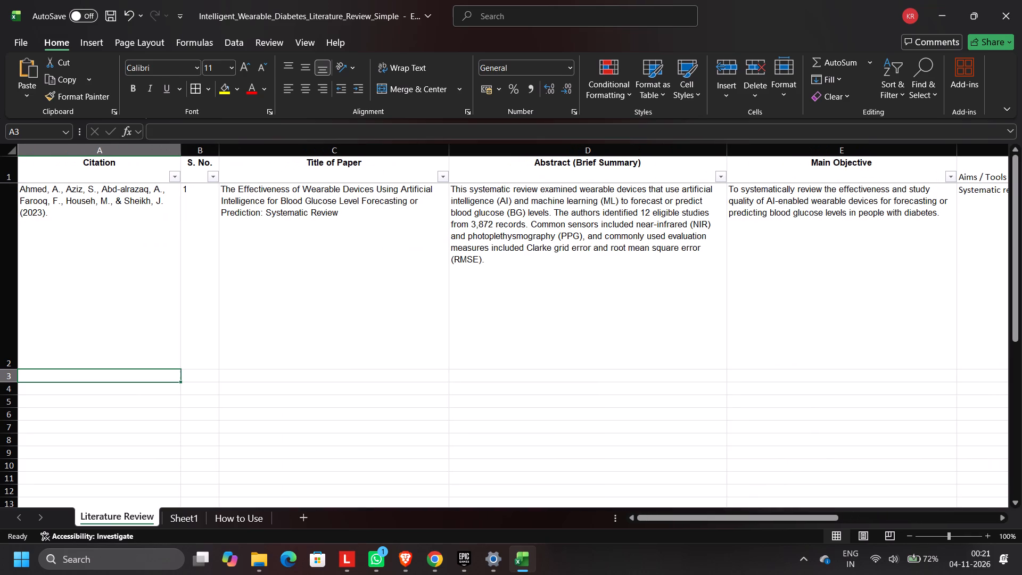
key(Left)
key(Left)
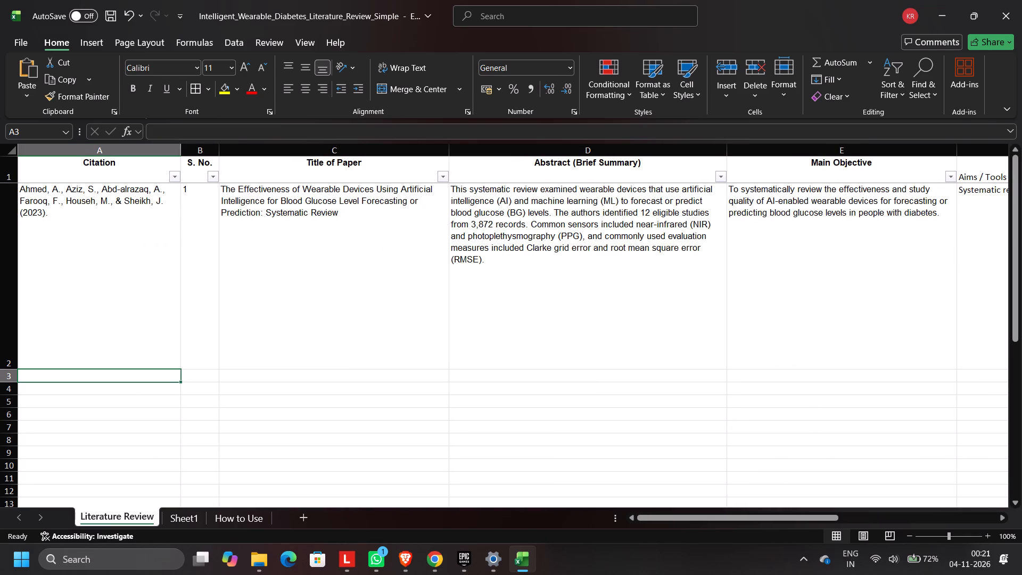
click(104, 170)
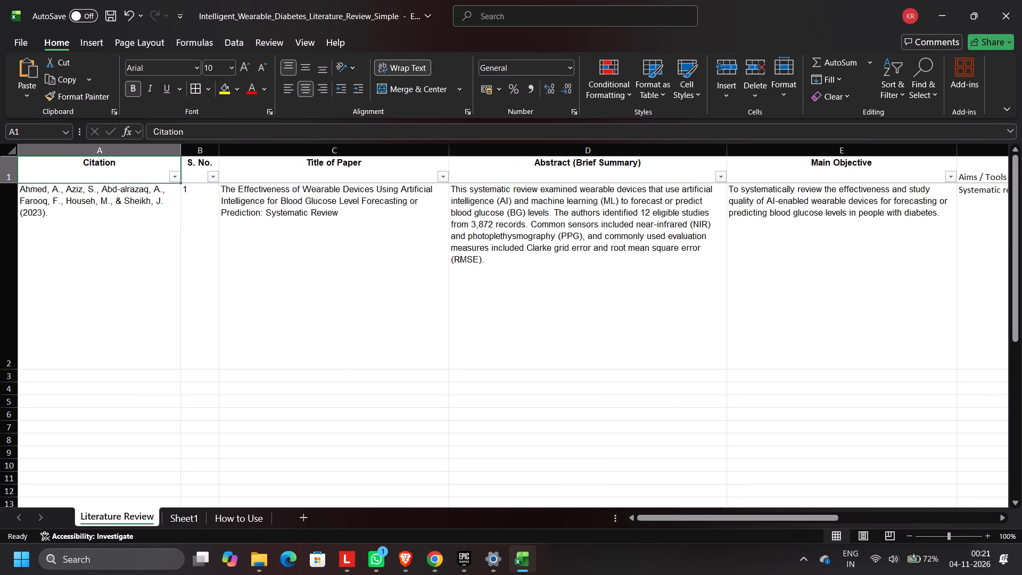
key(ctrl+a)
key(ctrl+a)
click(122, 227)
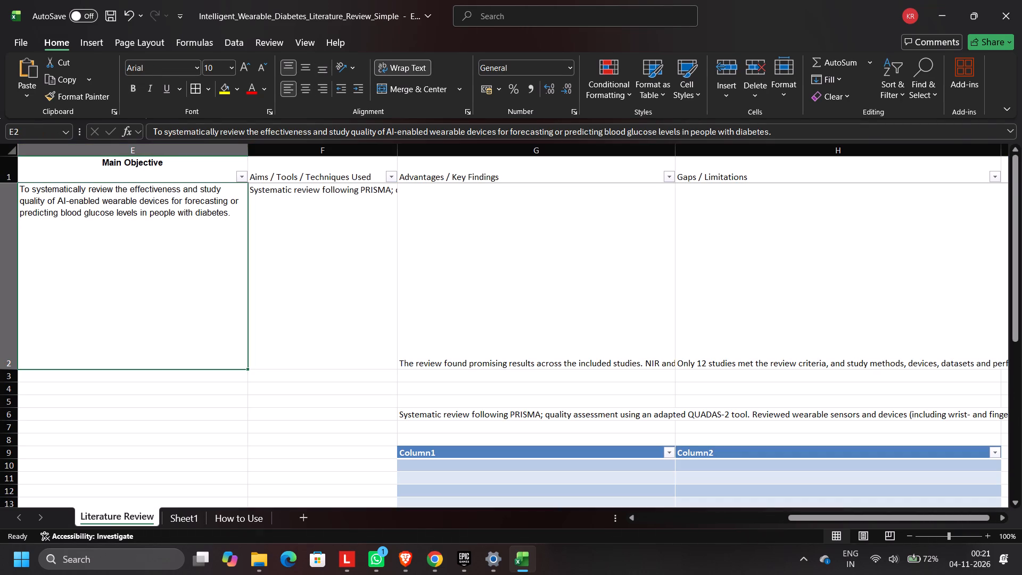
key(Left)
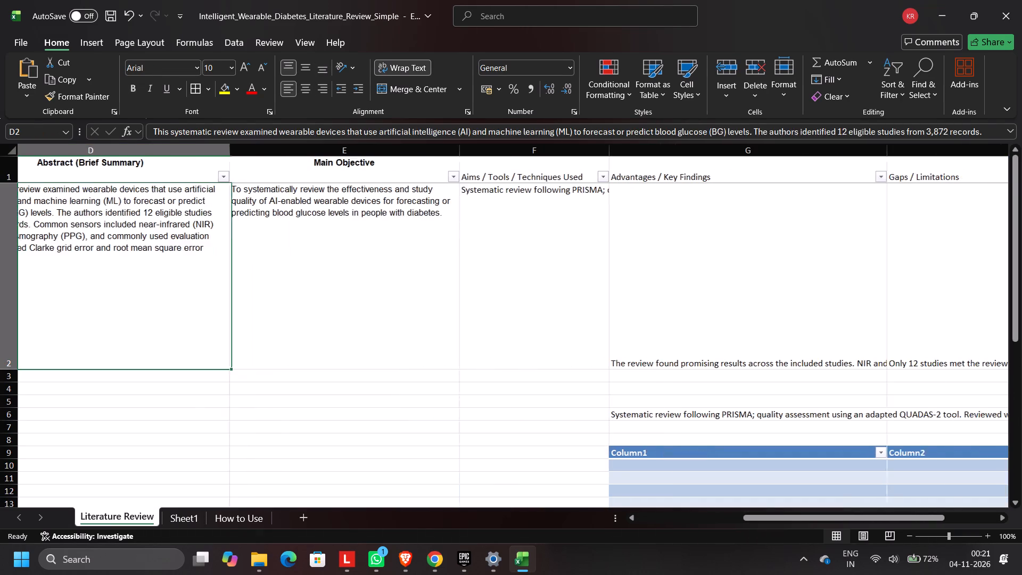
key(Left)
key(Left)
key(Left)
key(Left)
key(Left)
Copy the Citation header text from cell A1 of the Literature Review sheet and switch to Sheet1.
click(119, 171)
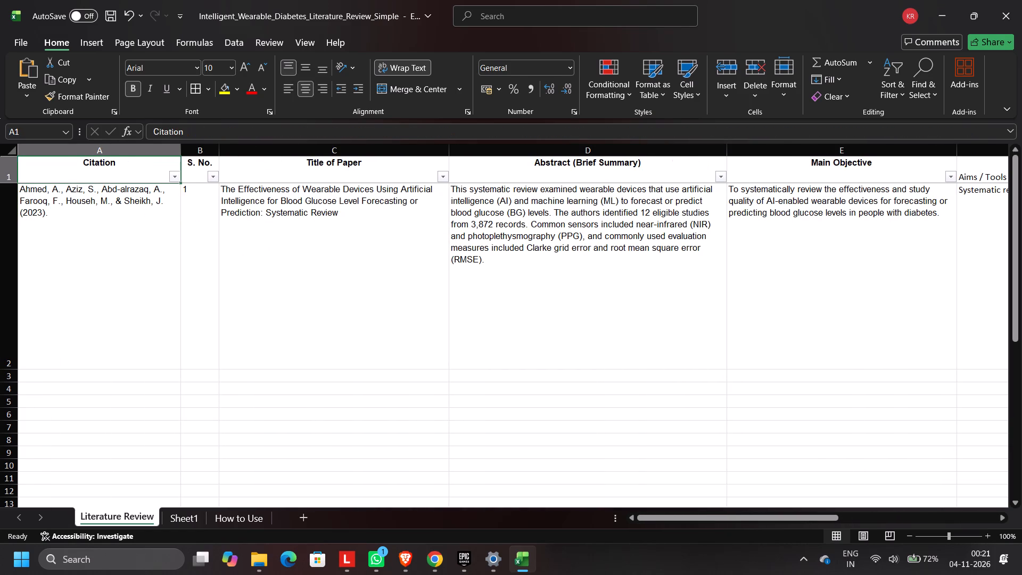
key(ctrl+a)
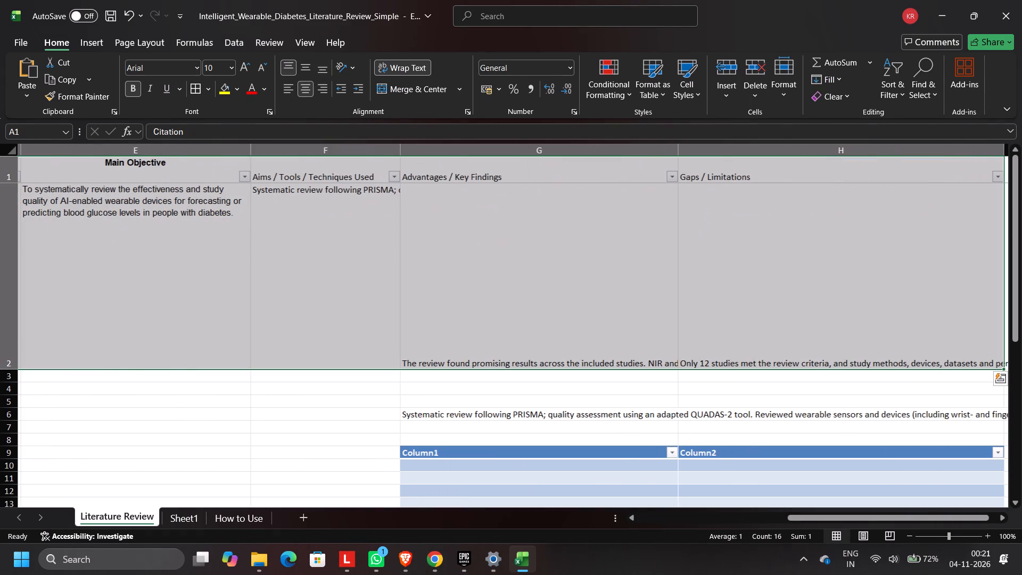
key(Left)
key(Left)
key(Left)
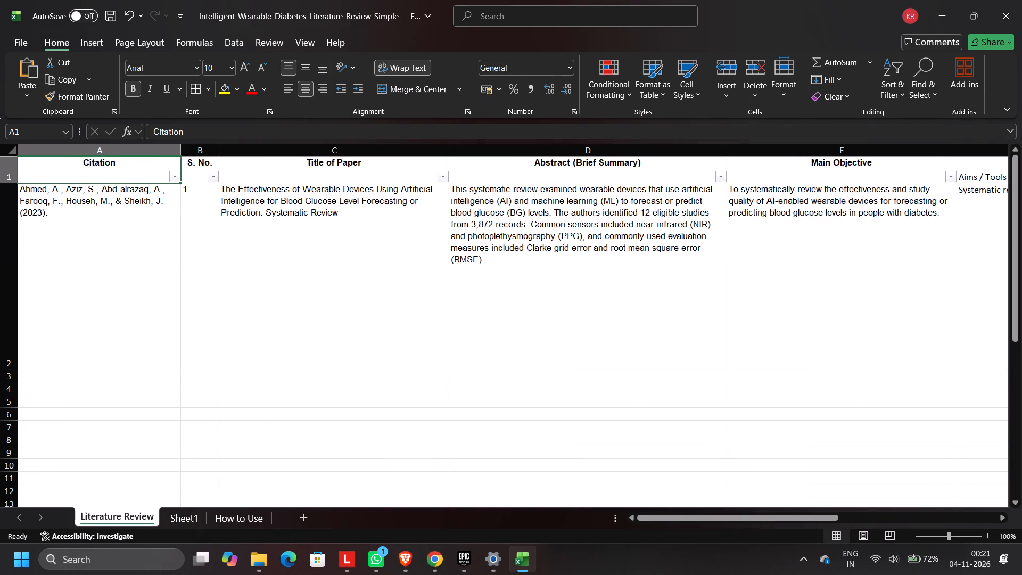
click(115, 177)
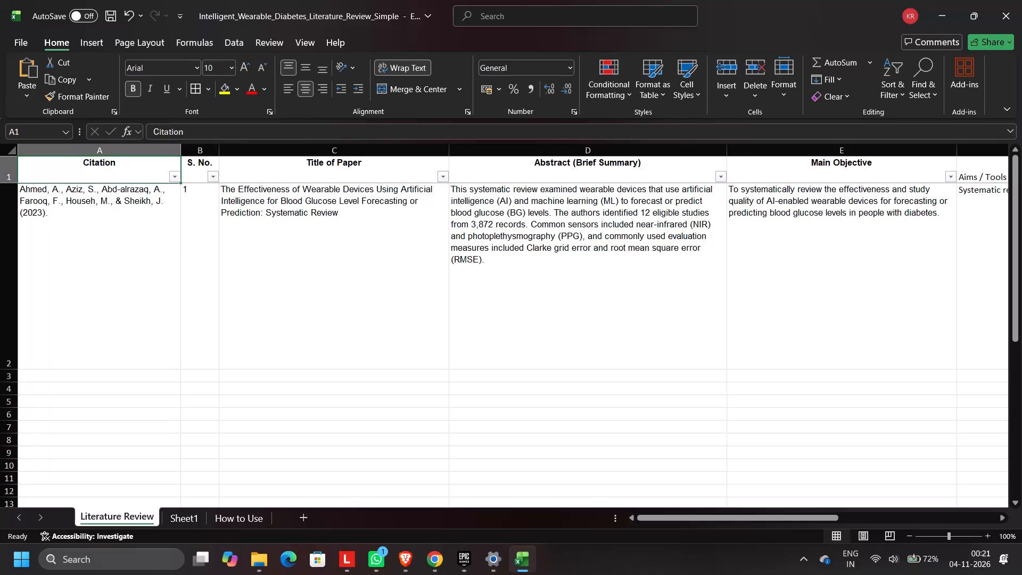
click(192, 139)
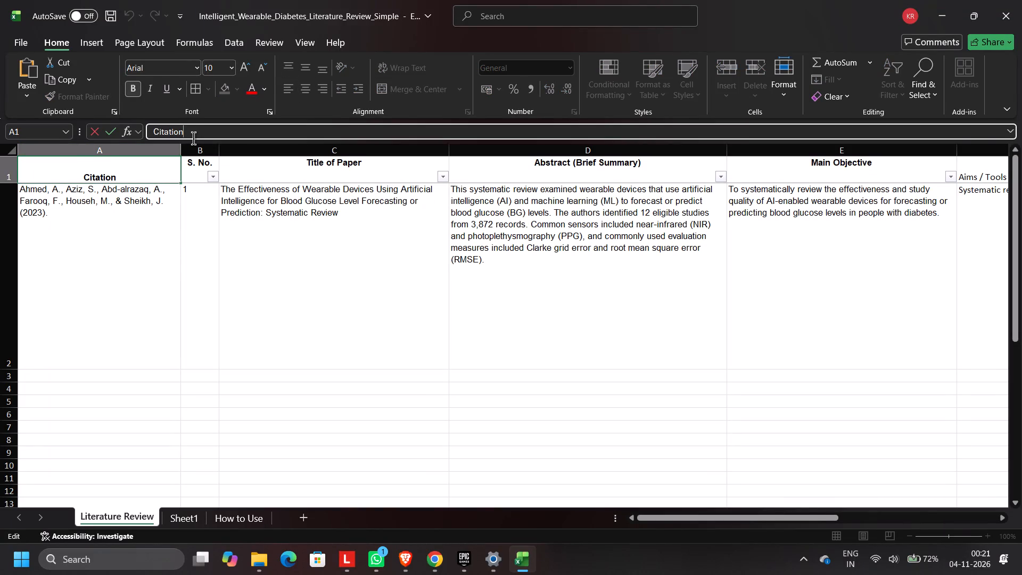
key(ctrl+a)
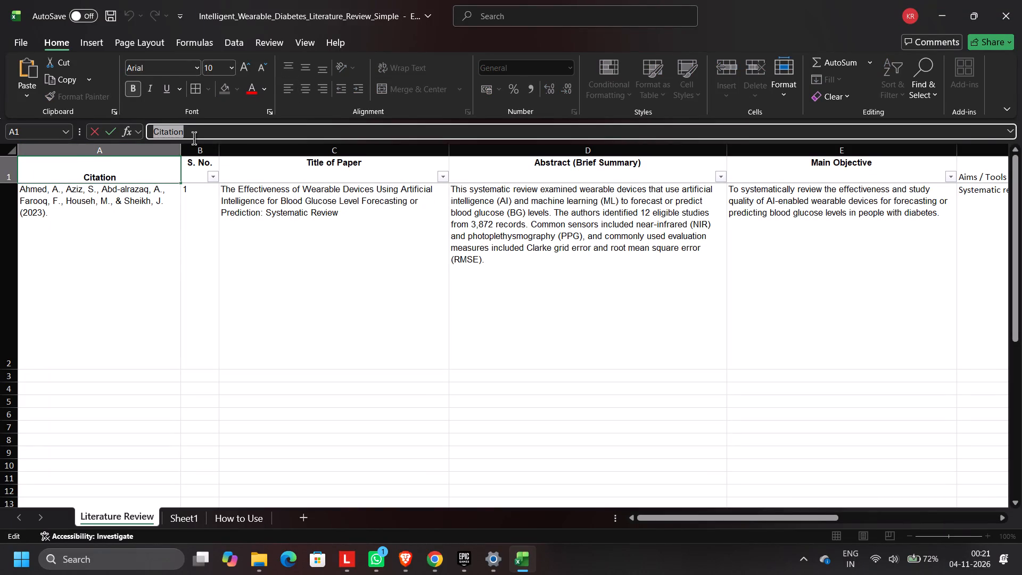
key(ctrl+c)
click(179, 519)
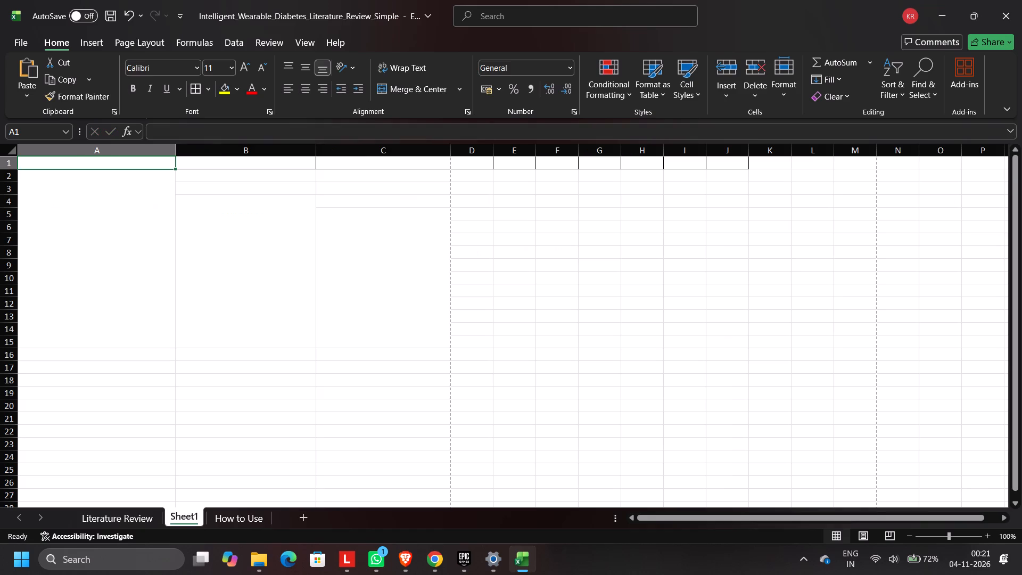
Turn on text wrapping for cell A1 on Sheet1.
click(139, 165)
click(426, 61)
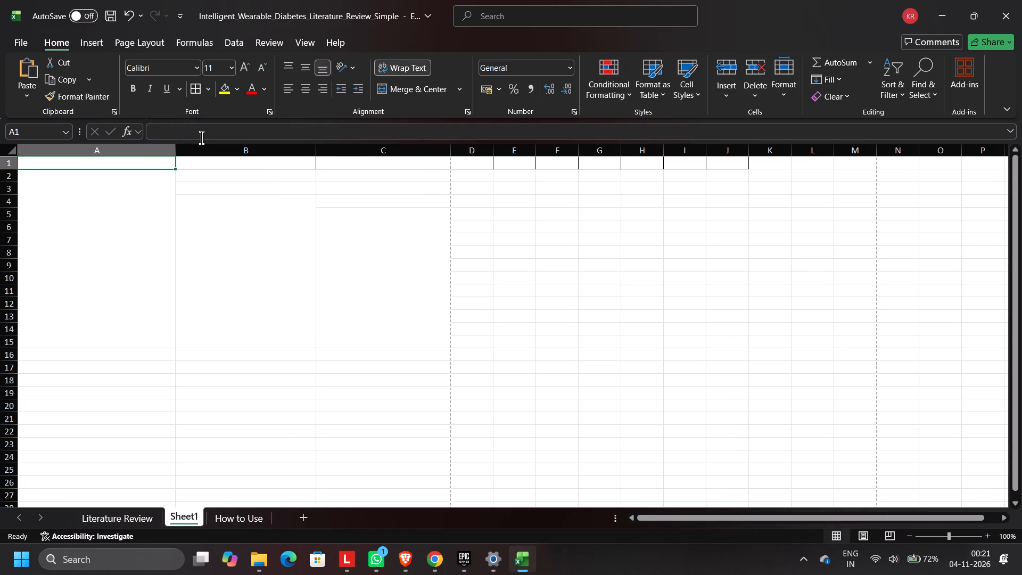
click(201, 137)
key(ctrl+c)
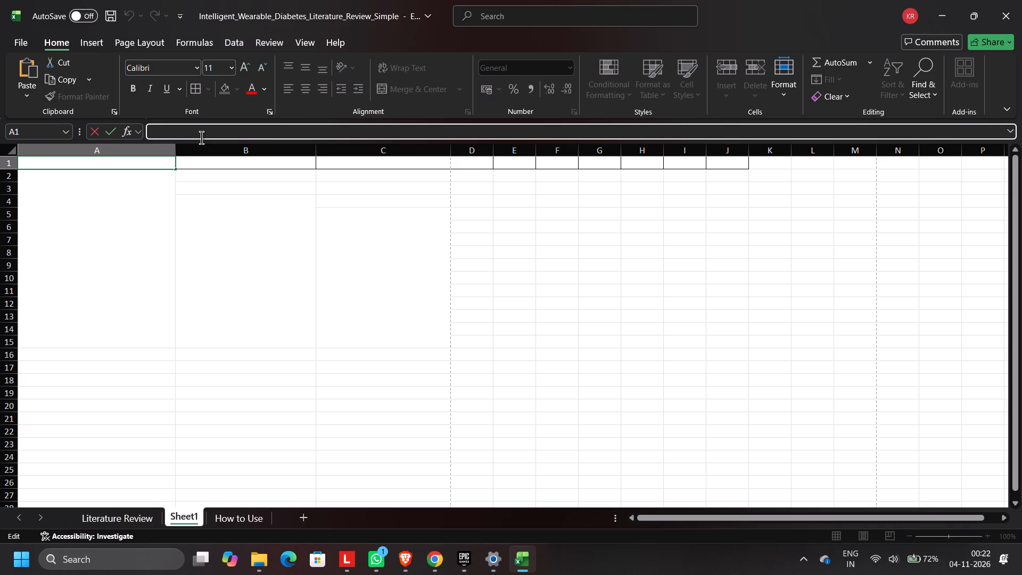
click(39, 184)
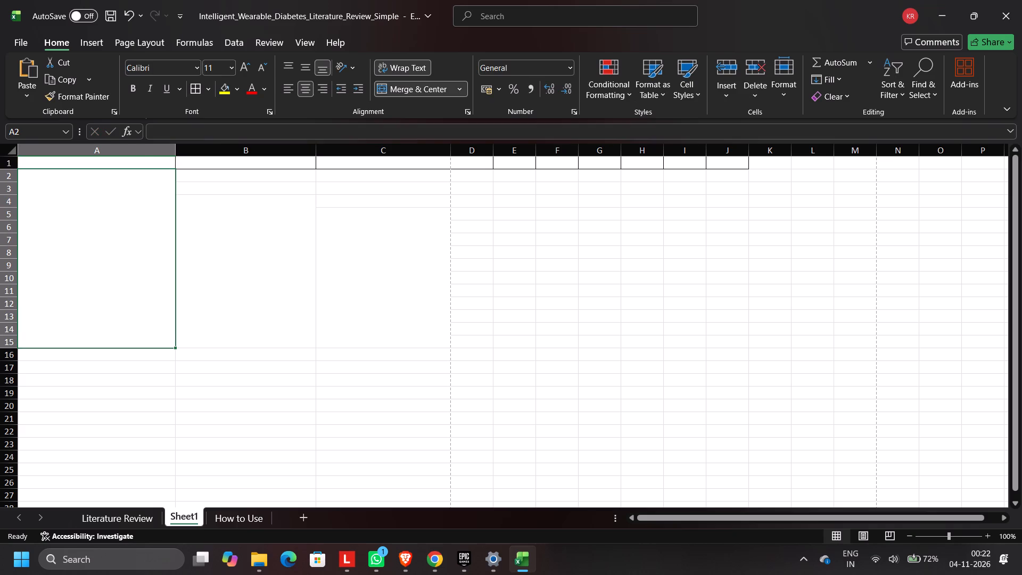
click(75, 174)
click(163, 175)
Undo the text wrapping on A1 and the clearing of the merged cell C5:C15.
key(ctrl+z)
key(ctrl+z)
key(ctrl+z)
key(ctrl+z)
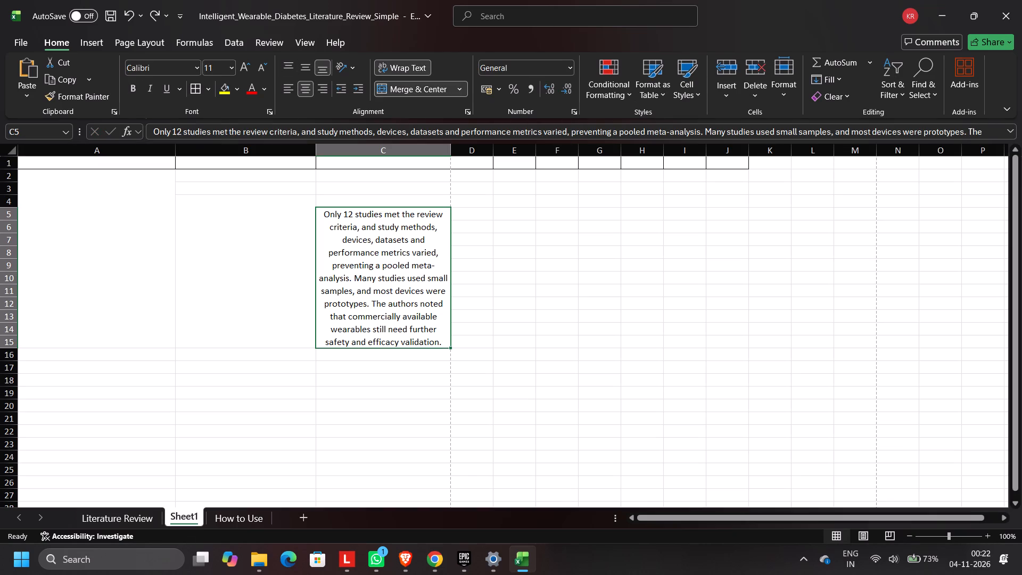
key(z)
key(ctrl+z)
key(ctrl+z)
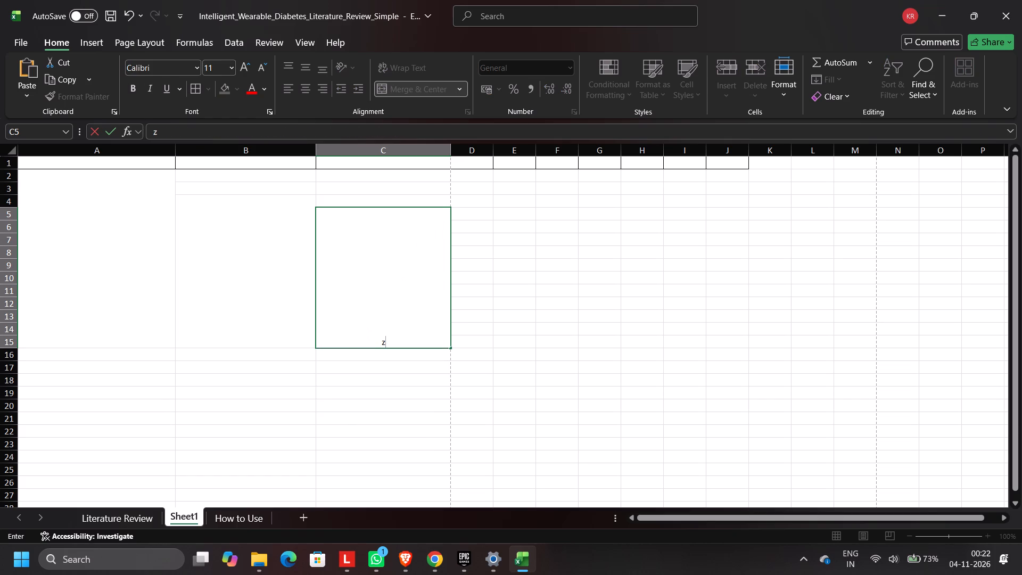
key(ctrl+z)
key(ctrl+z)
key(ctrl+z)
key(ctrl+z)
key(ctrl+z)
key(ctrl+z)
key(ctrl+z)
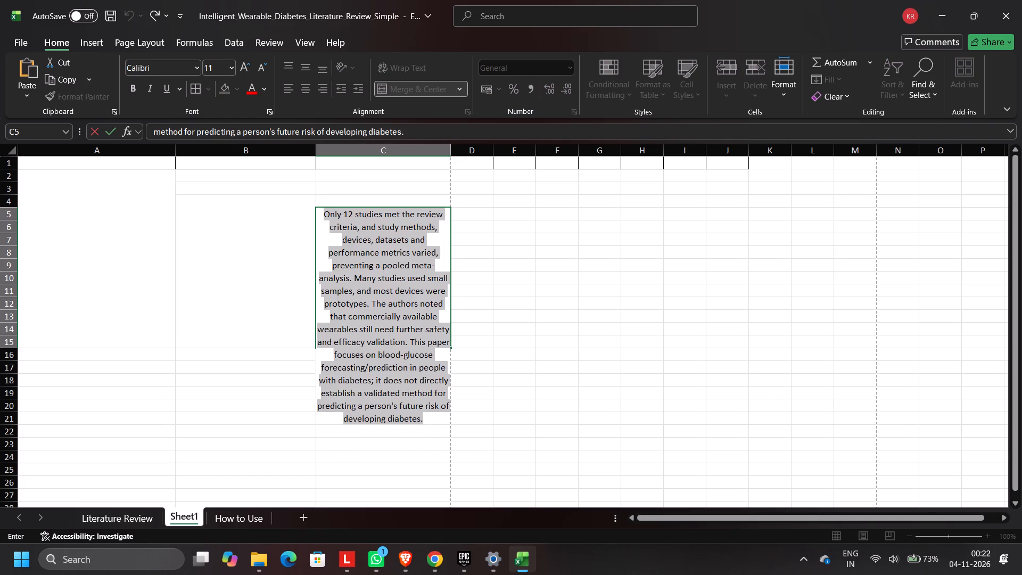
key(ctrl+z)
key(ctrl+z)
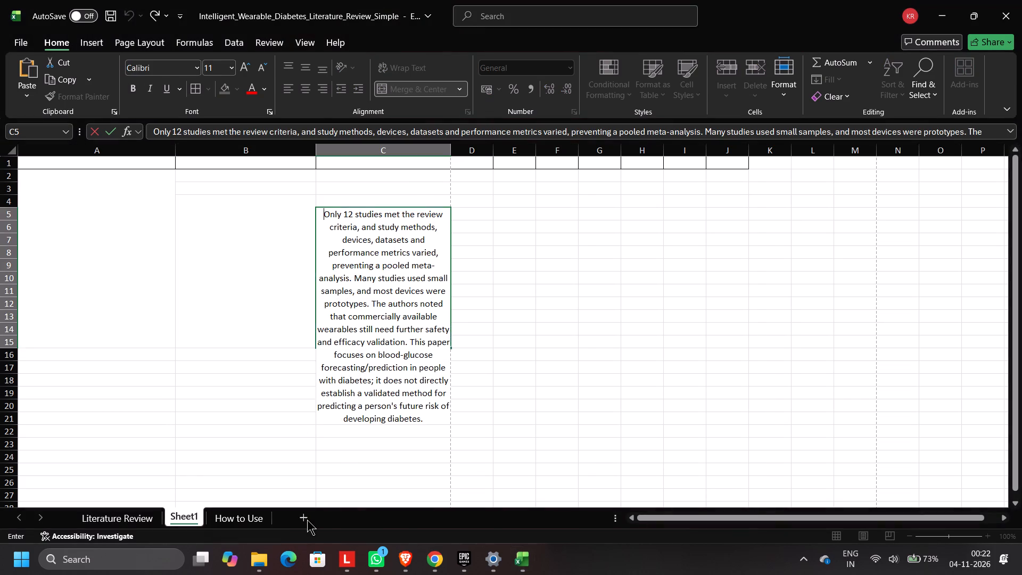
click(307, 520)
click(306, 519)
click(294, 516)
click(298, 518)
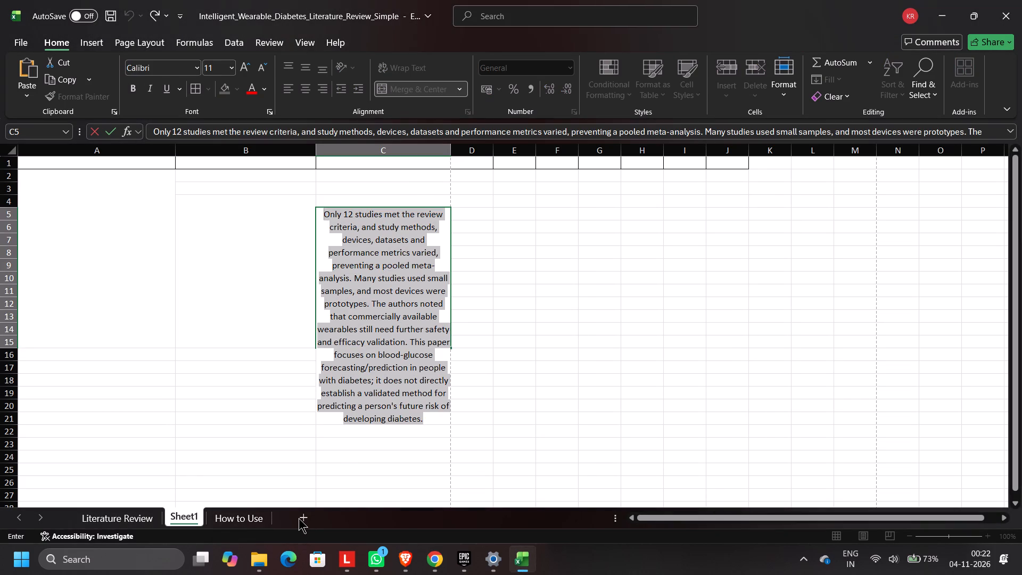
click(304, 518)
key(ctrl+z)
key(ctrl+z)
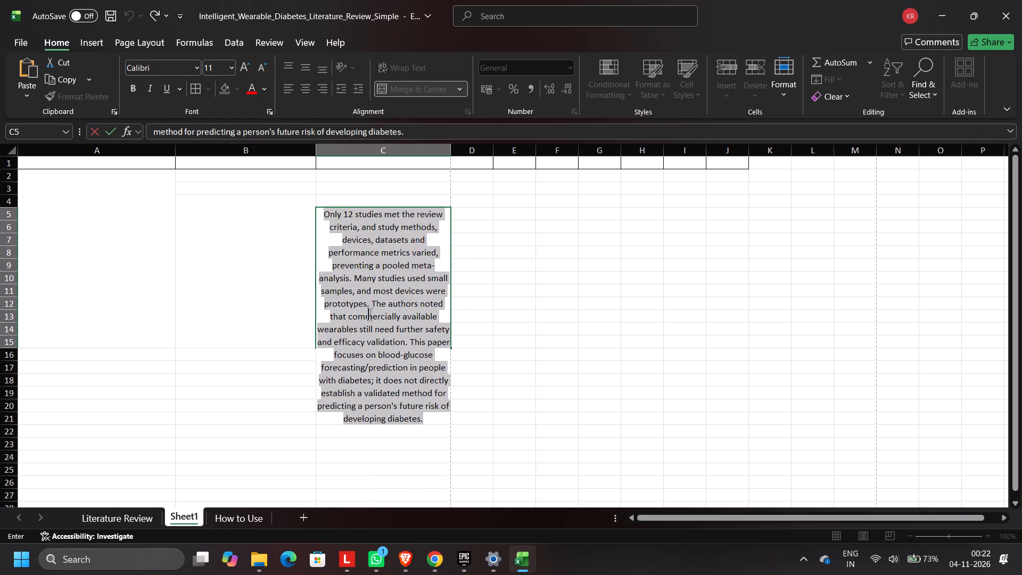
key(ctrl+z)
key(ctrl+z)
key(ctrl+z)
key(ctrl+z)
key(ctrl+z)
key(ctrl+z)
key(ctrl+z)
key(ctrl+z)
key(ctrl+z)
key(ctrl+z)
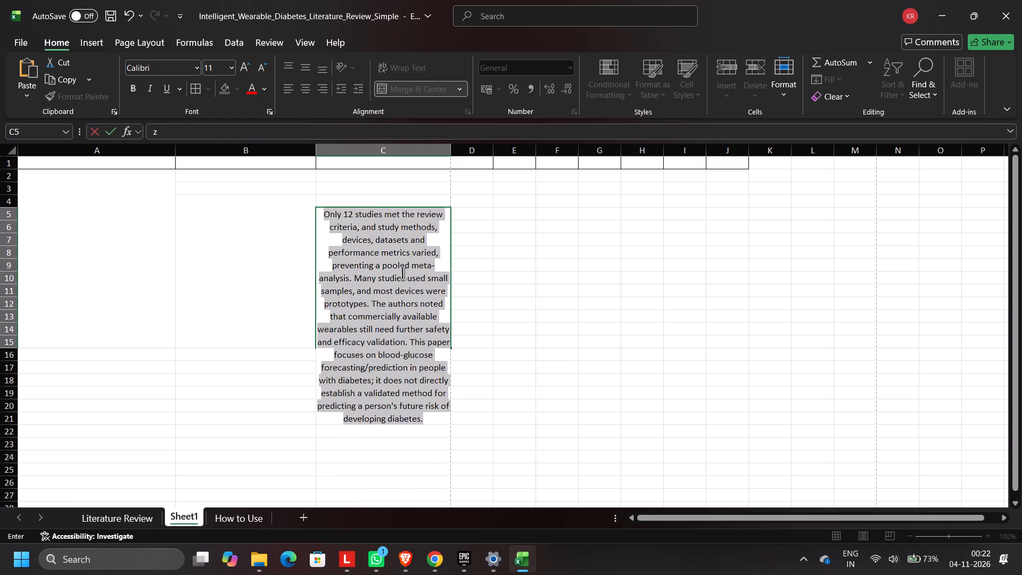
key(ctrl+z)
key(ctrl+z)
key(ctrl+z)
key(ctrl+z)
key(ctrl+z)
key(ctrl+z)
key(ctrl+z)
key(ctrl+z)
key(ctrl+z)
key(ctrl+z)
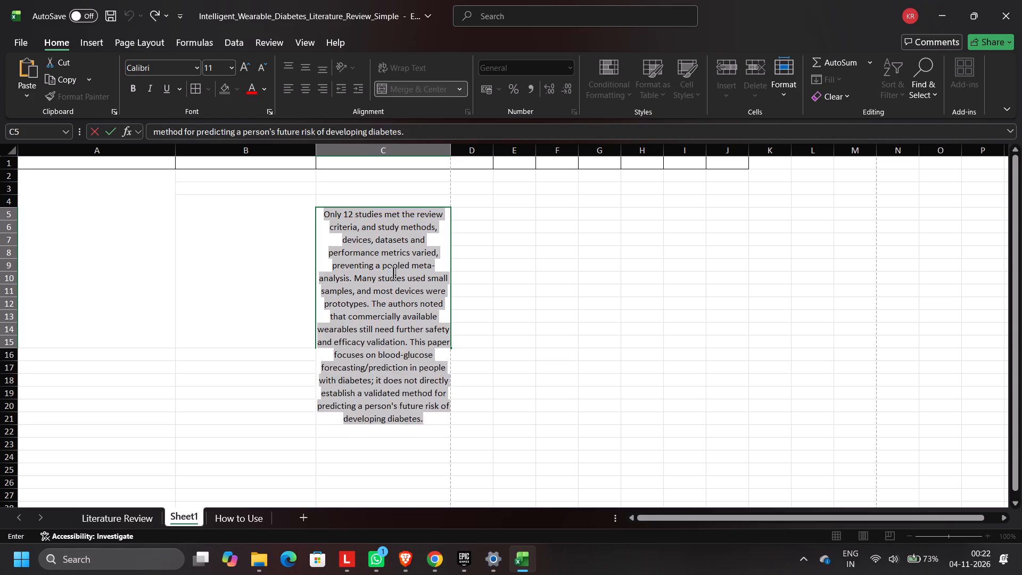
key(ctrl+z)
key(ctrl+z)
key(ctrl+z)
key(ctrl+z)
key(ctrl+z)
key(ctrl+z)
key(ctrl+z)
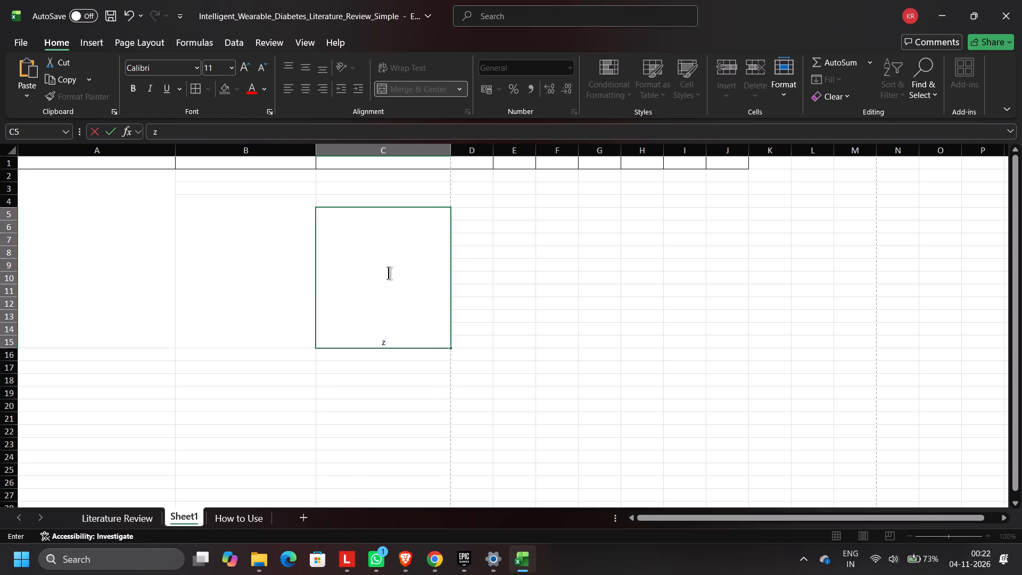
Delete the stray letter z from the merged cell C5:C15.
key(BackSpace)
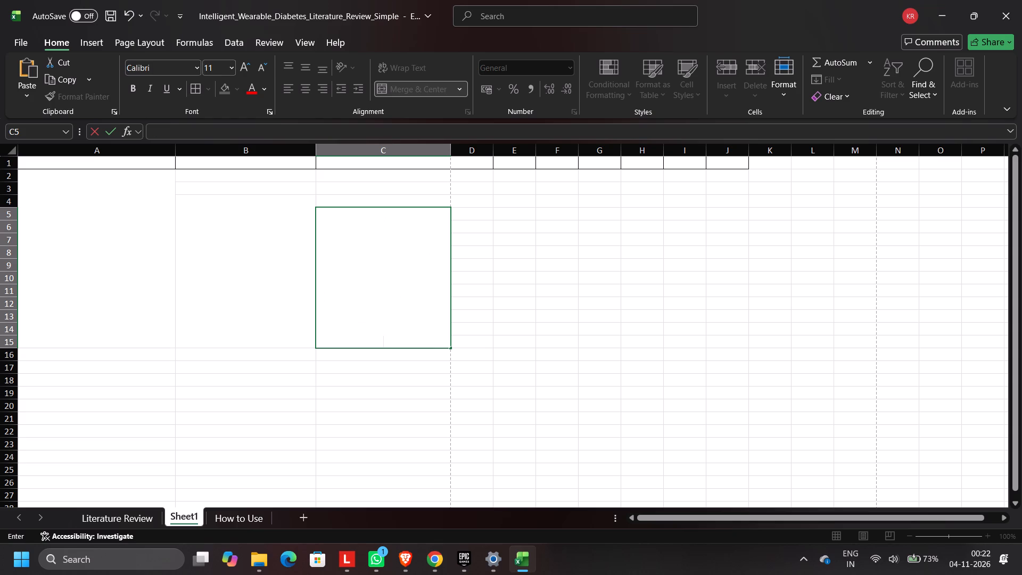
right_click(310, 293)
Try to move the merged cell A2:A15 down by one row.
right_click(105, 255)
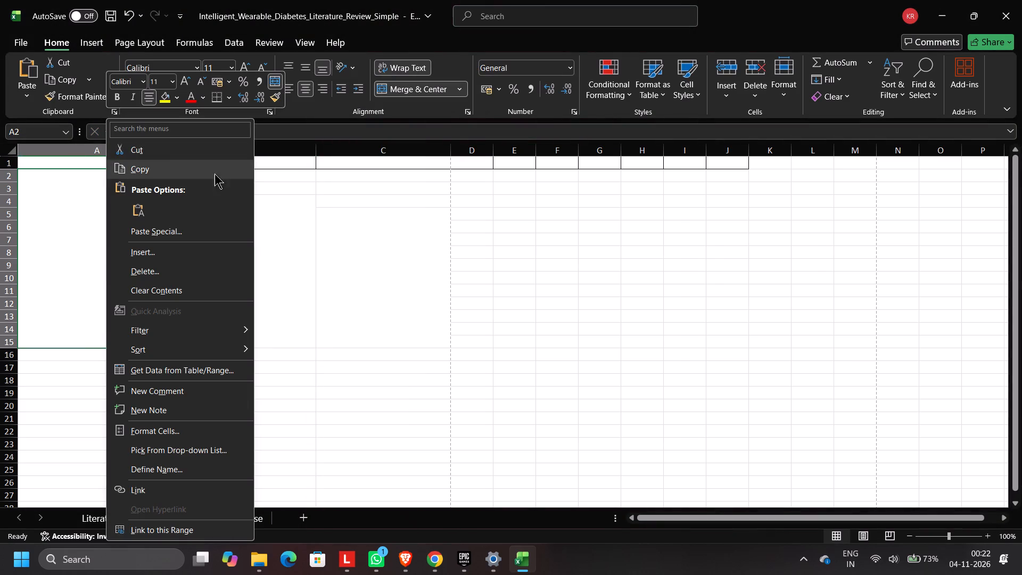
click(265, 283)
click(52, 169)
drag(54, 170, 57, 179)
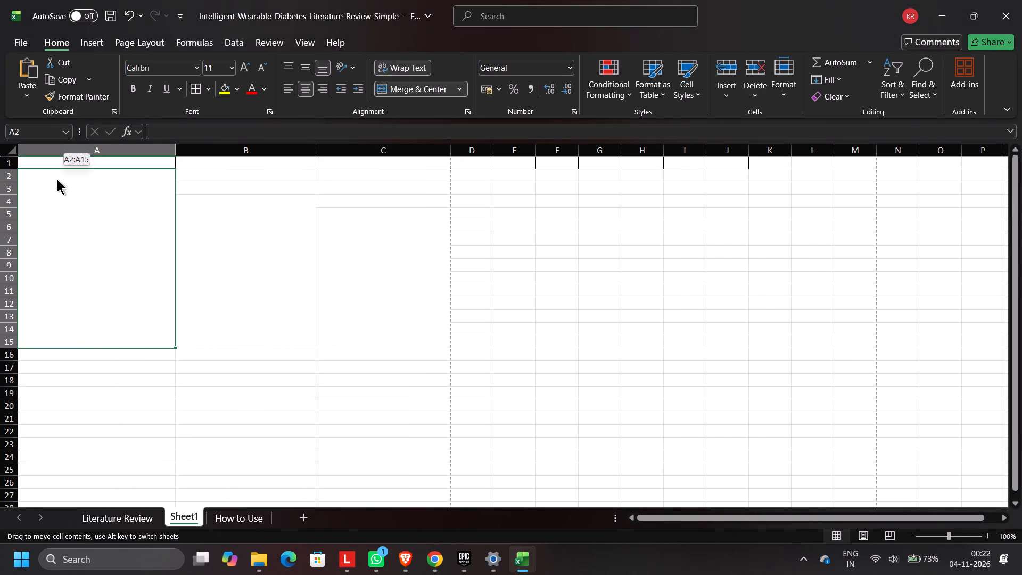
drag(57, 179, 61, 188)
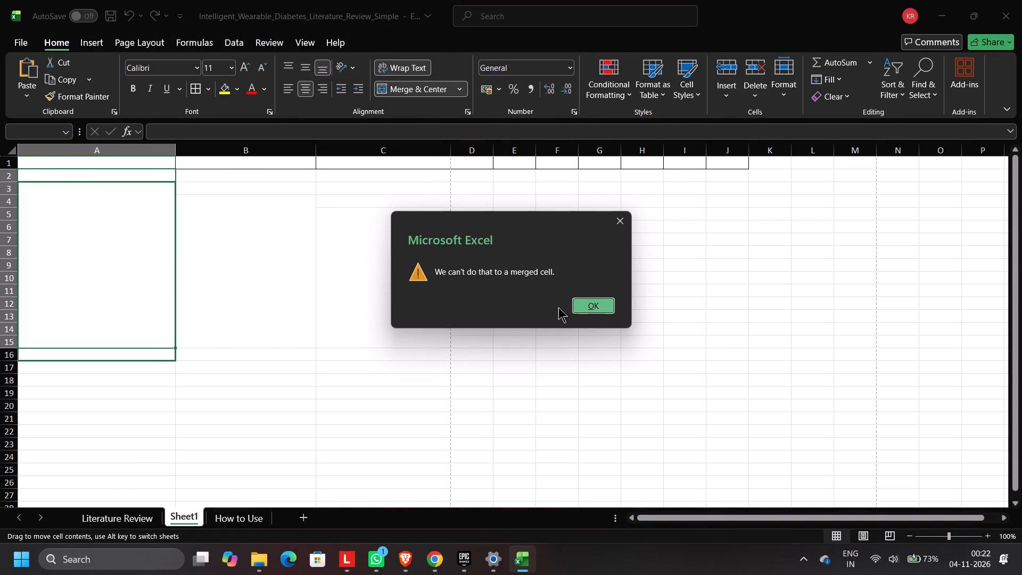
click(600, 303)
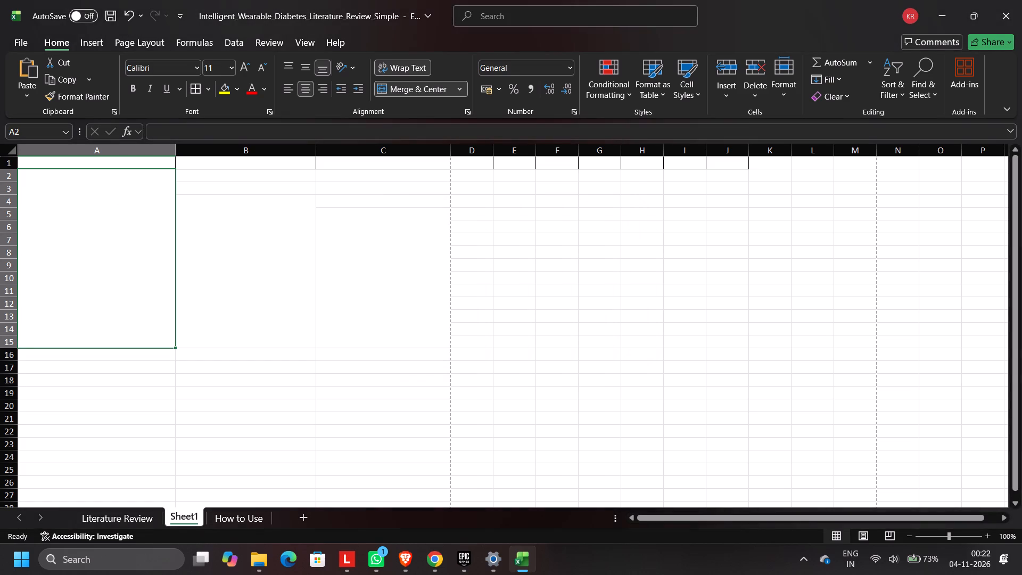
Unmerge the cell block A2:A15 on Sheet1.
right_click(108, 211)
click(327, 159)
click(440, 86)
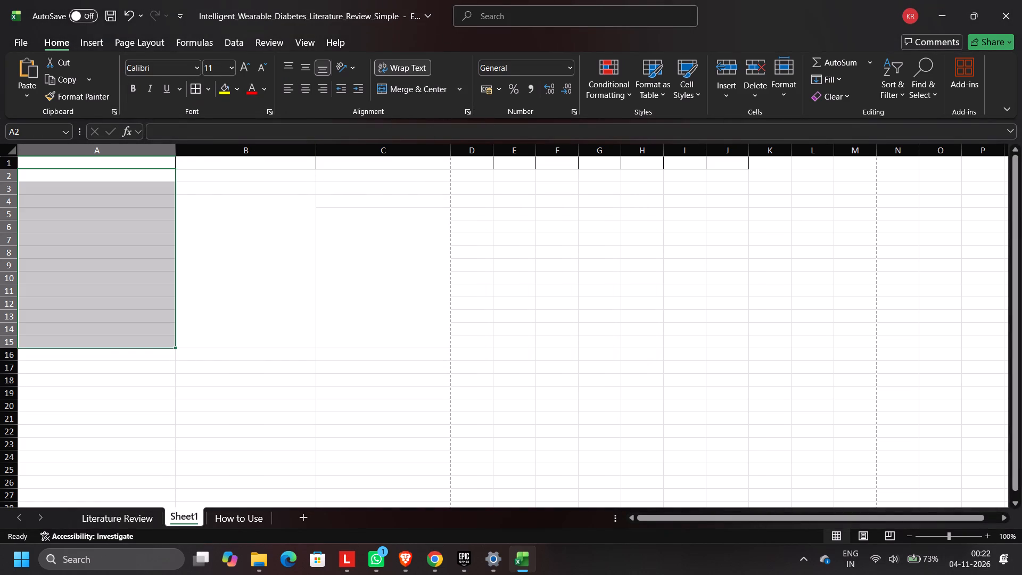
Merge and center A1:A2, B1:B2 and C1:C2 on Sheet1 as three separate two-row header cells.
click(135, 197)
click(138, 183)
click(139, 165)
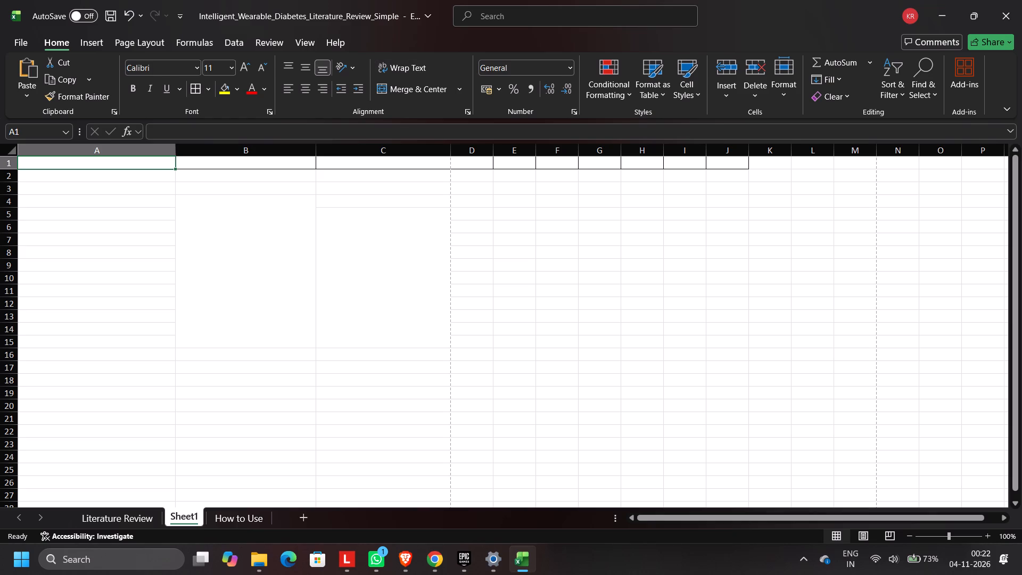
click(224, 179)
click(257, 193)
click(146, 180)
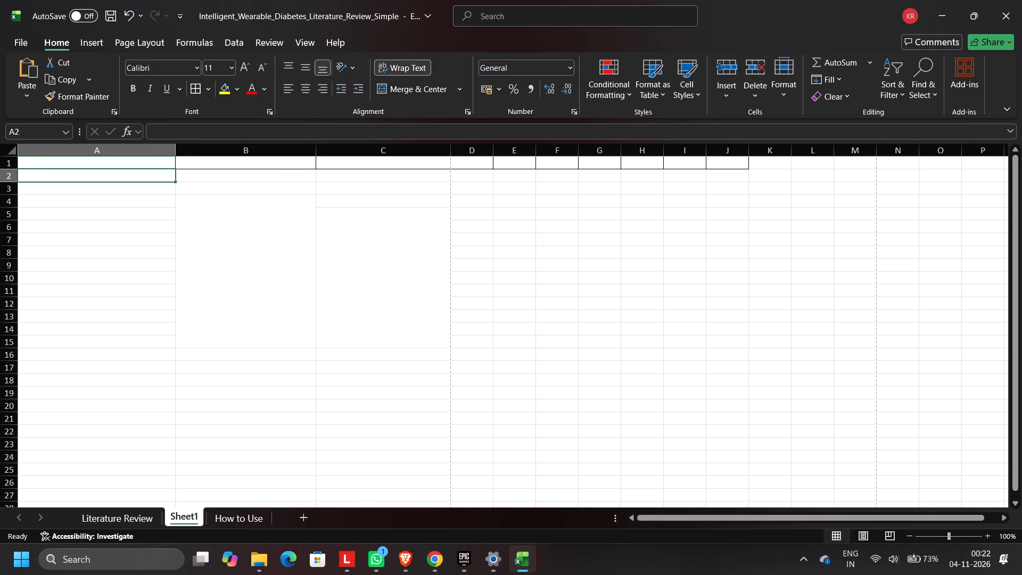
drag(118, 163, 122, 174)
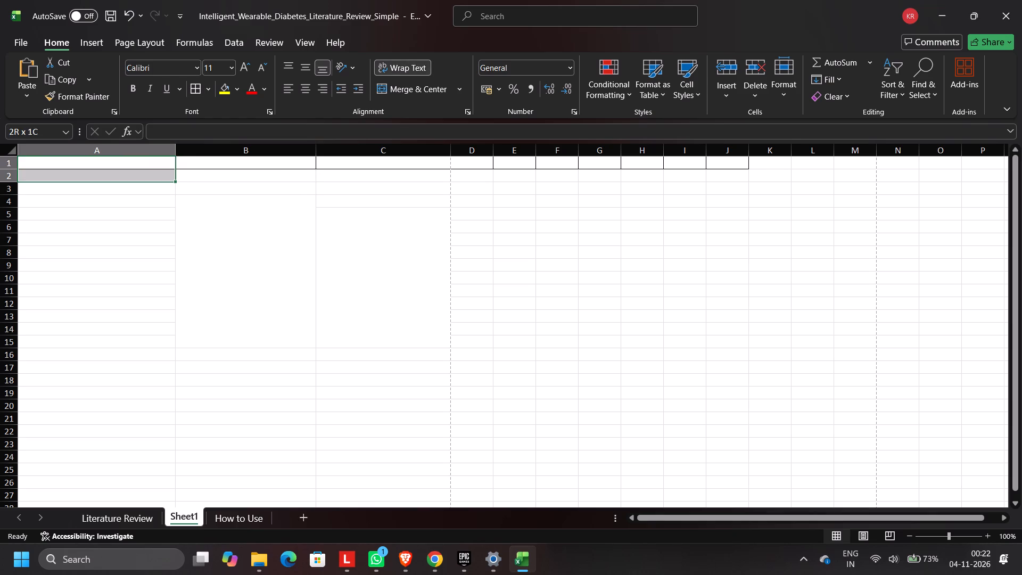
drag(122, 174, 124, 171)
click(402, 88)
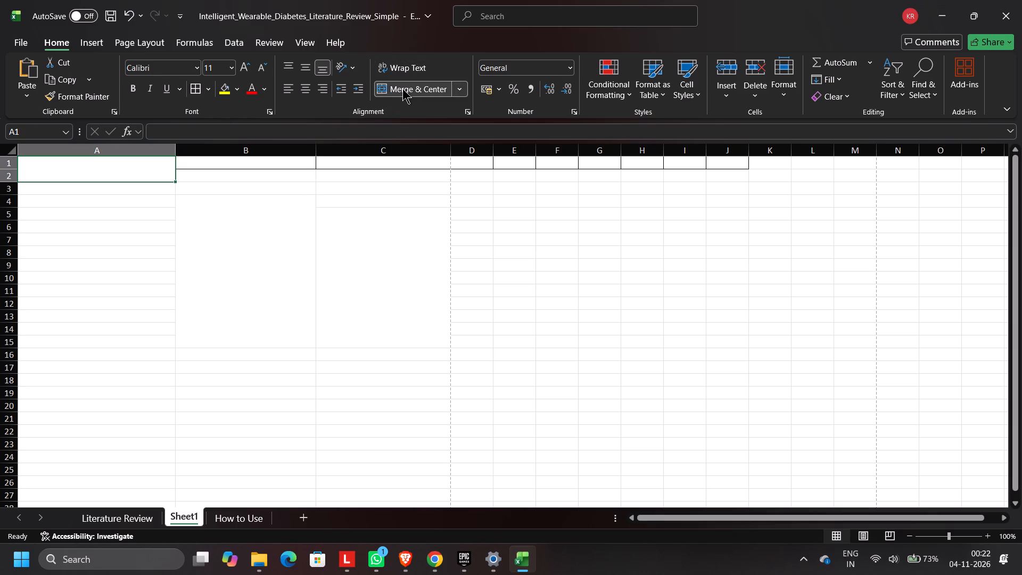
drag(239, 161, 243, 173)
click(443, 88)
drag(386, 166, 389, 176)
click(413, 88)
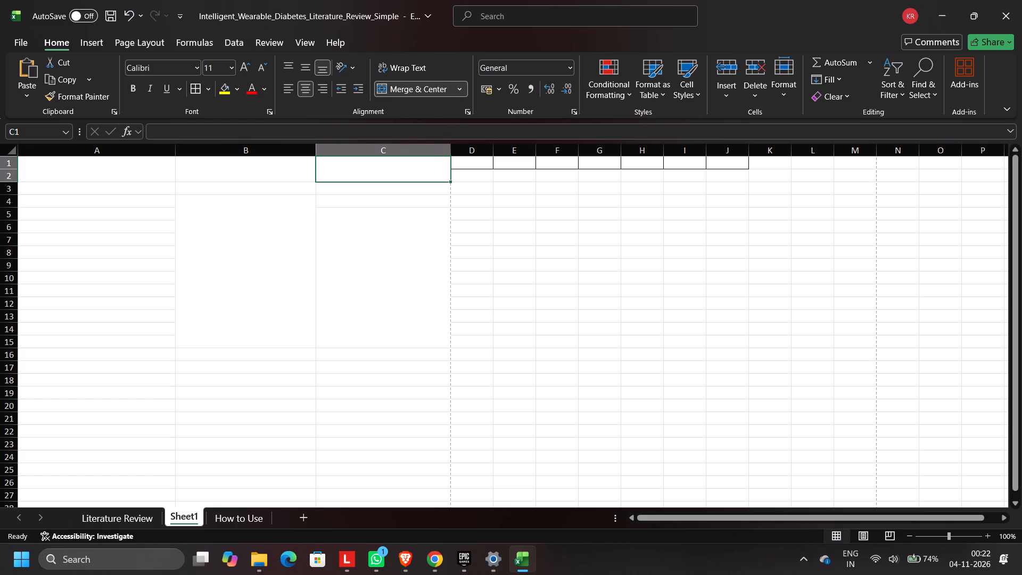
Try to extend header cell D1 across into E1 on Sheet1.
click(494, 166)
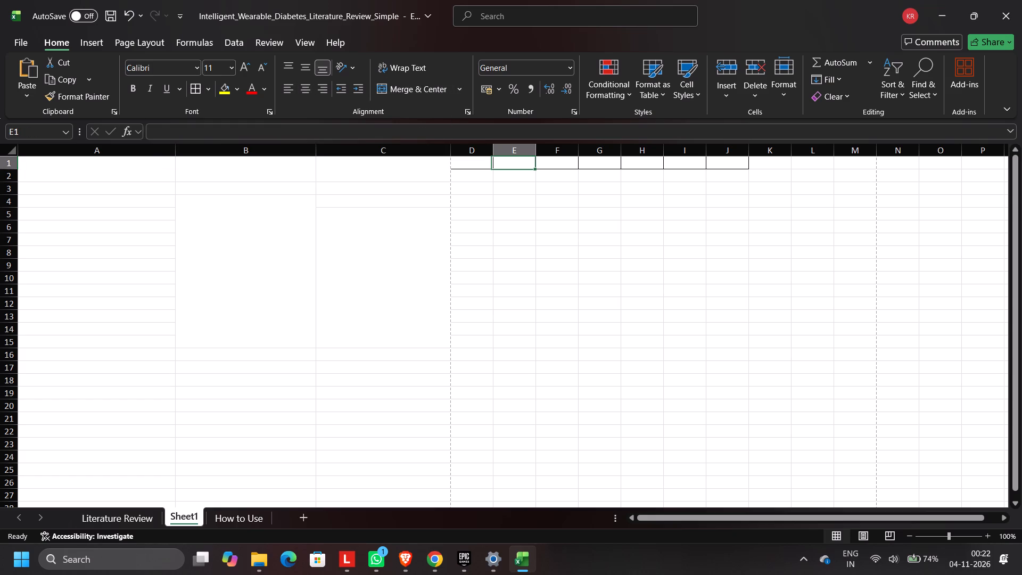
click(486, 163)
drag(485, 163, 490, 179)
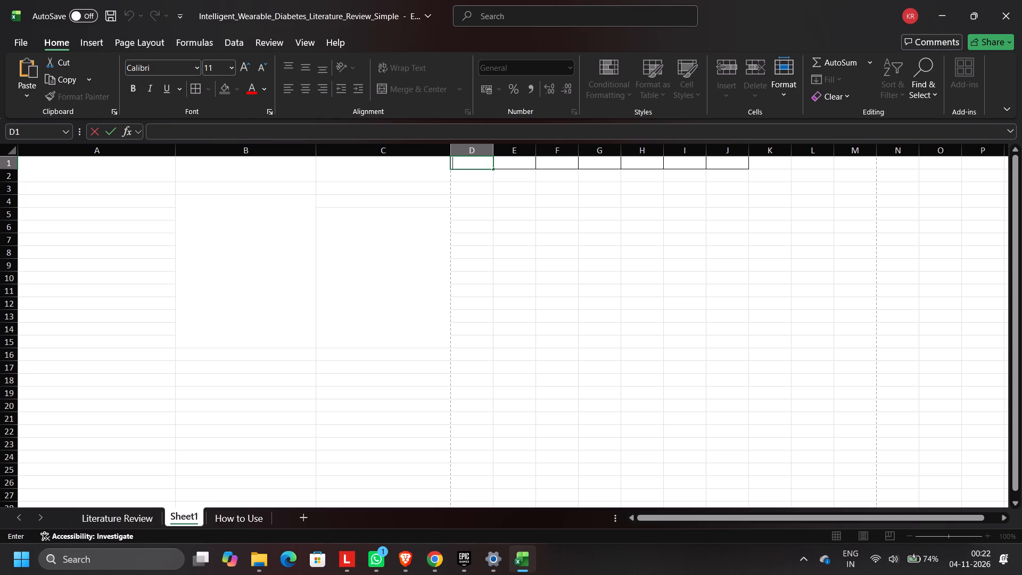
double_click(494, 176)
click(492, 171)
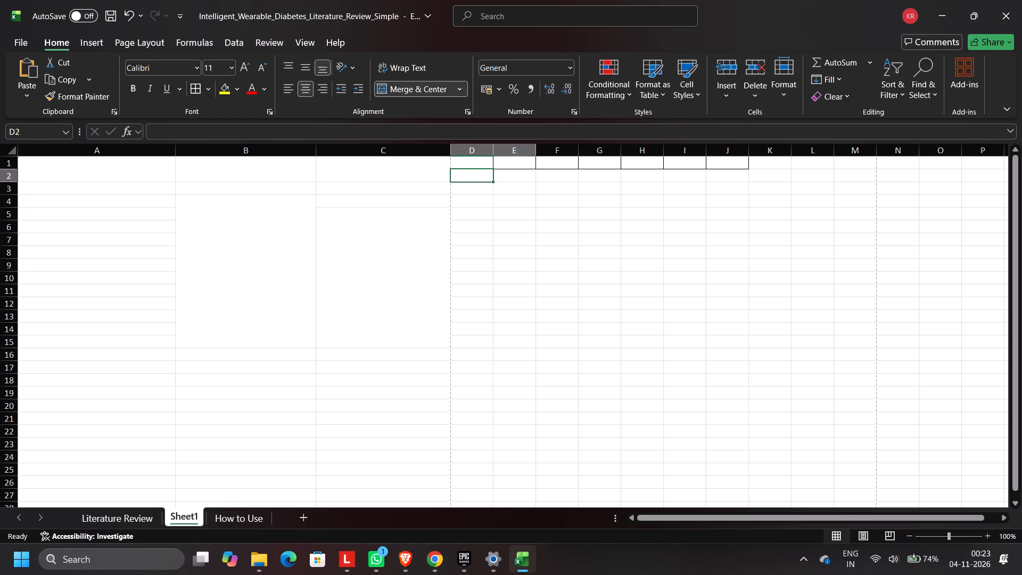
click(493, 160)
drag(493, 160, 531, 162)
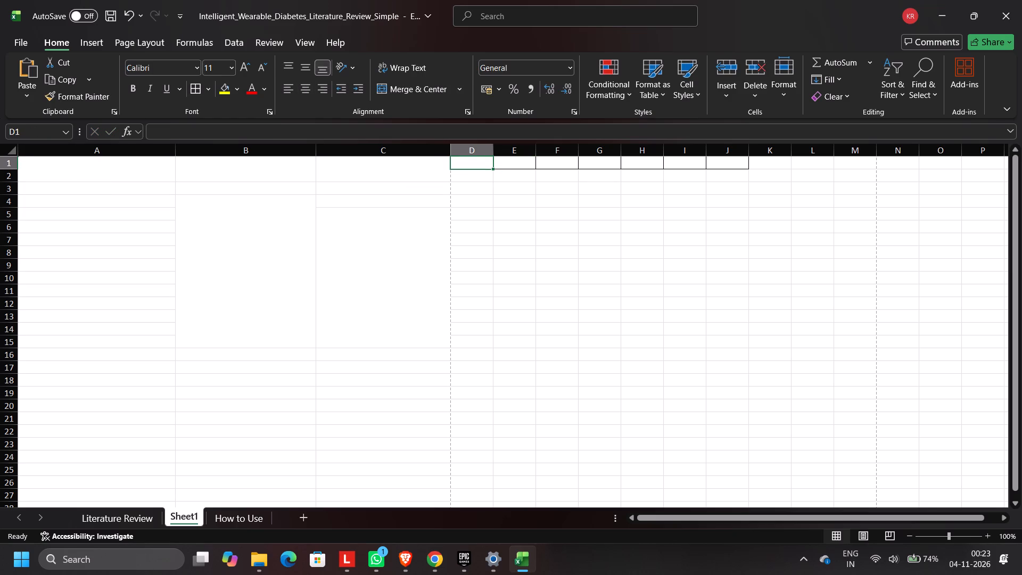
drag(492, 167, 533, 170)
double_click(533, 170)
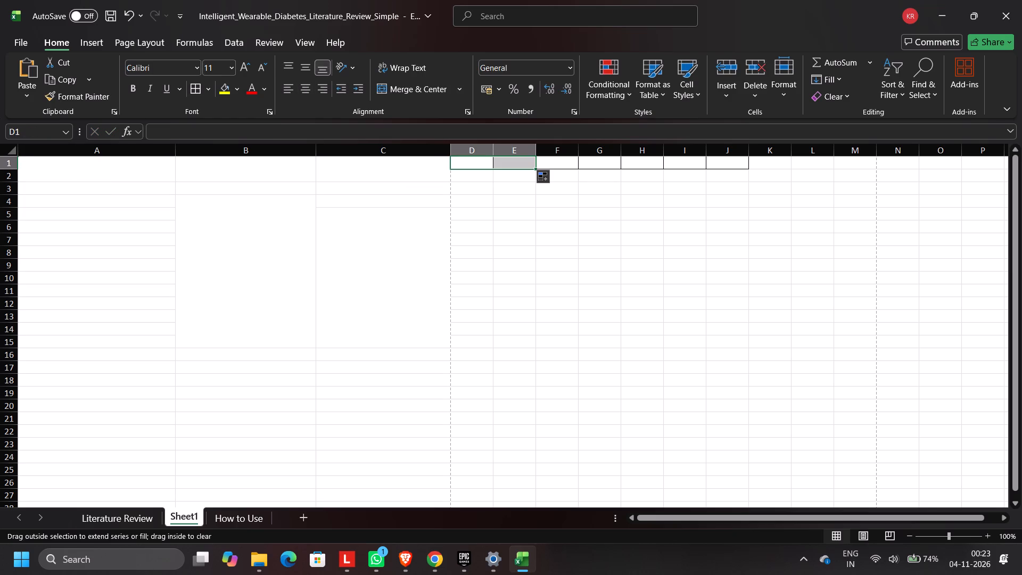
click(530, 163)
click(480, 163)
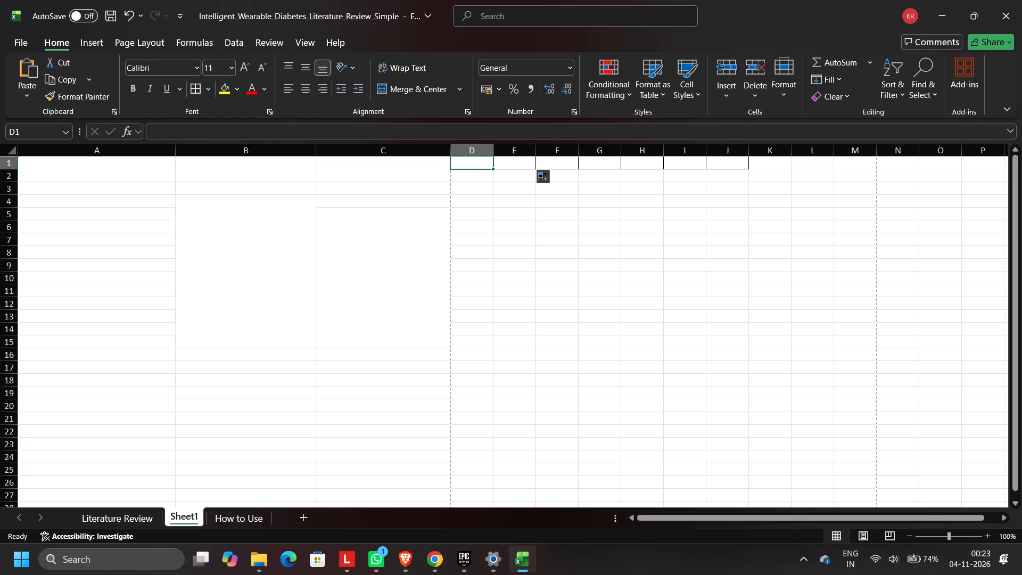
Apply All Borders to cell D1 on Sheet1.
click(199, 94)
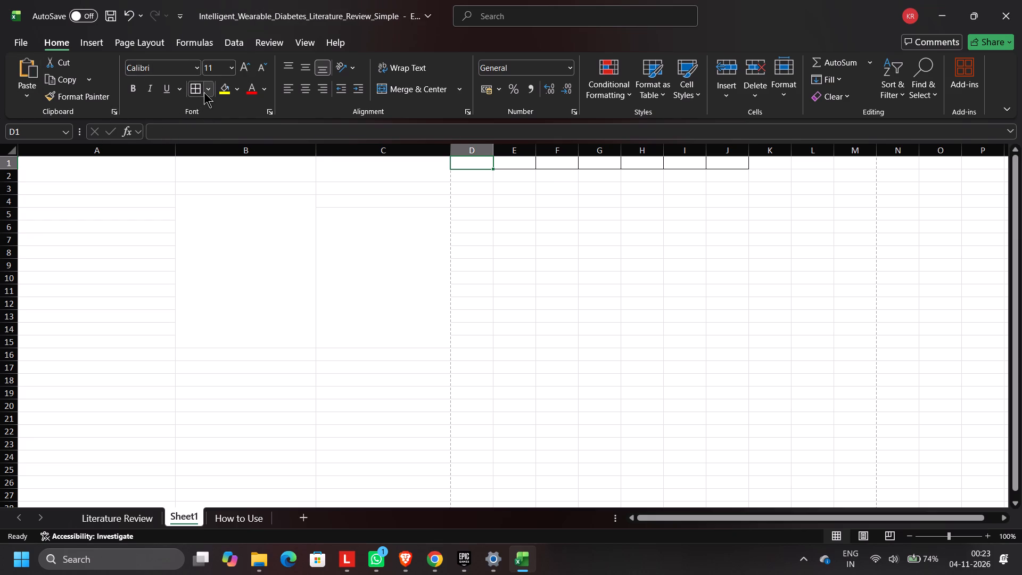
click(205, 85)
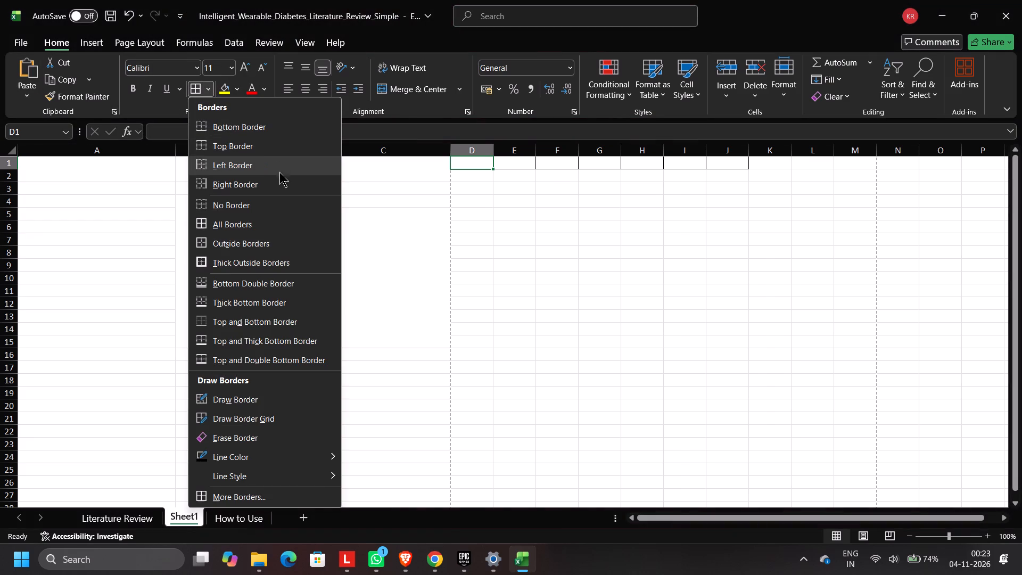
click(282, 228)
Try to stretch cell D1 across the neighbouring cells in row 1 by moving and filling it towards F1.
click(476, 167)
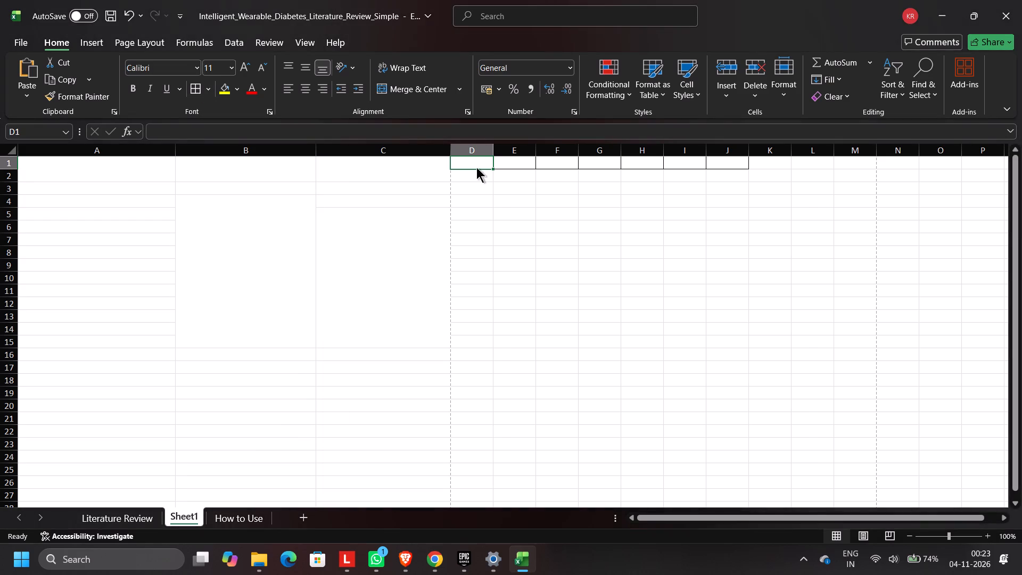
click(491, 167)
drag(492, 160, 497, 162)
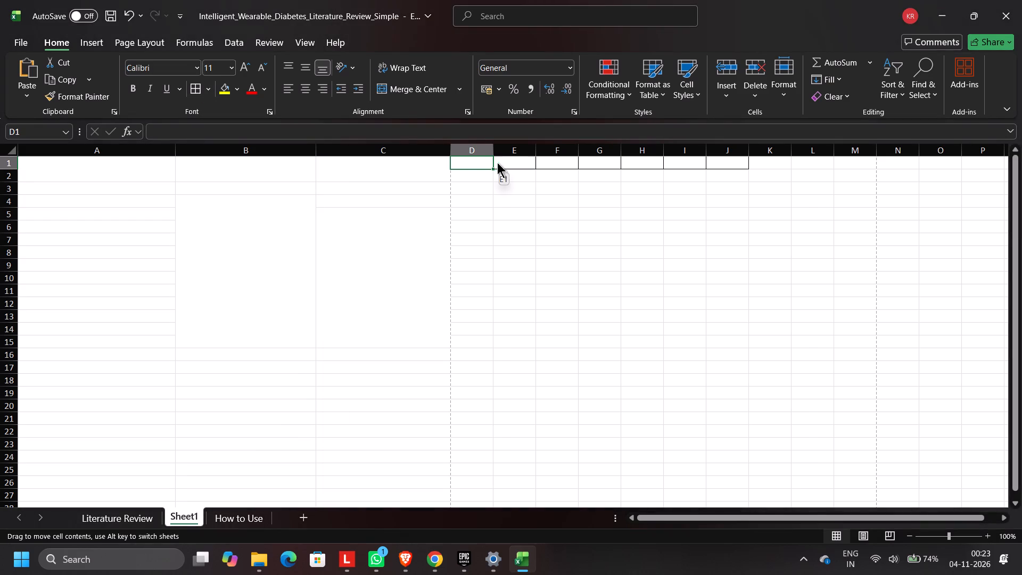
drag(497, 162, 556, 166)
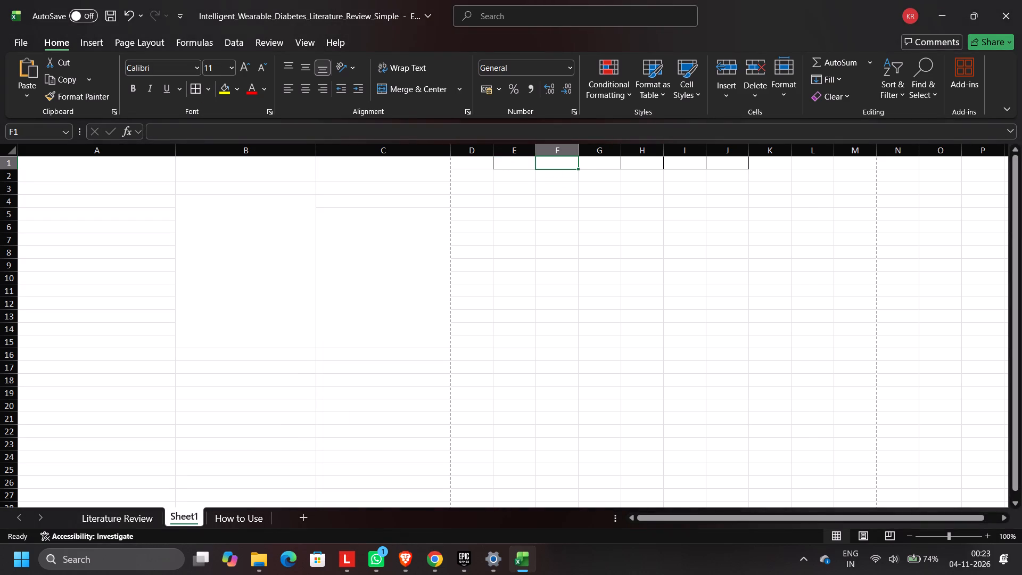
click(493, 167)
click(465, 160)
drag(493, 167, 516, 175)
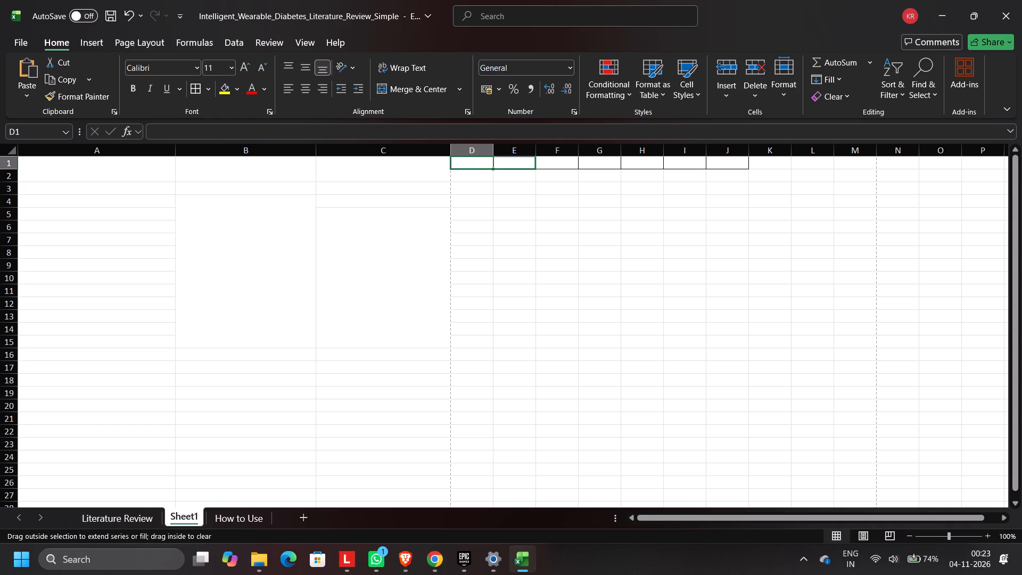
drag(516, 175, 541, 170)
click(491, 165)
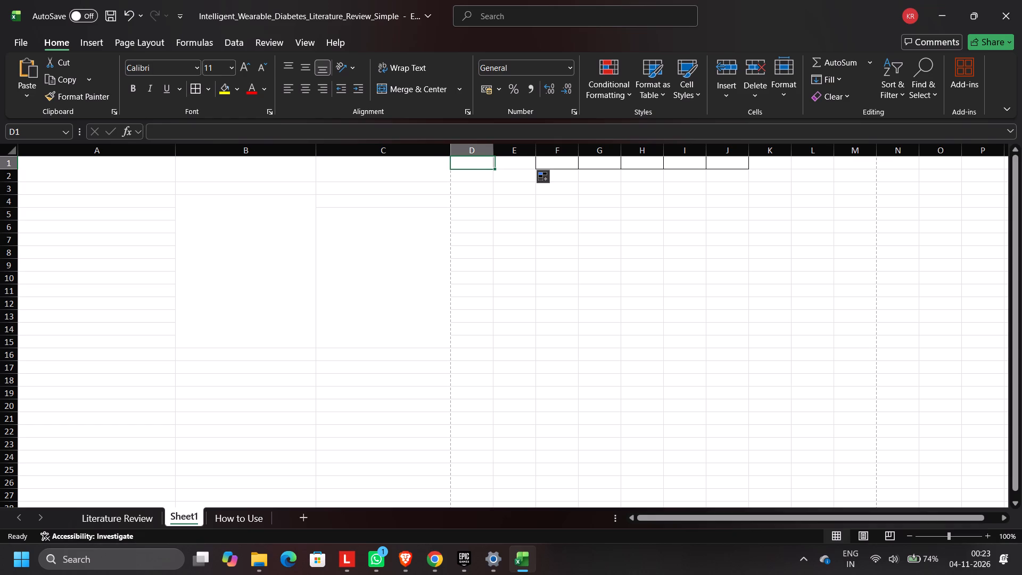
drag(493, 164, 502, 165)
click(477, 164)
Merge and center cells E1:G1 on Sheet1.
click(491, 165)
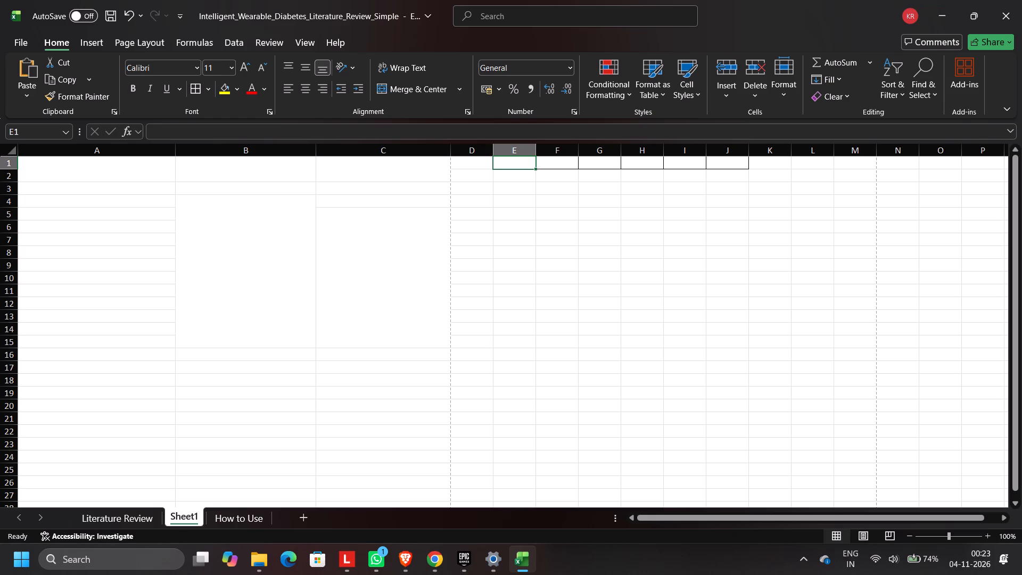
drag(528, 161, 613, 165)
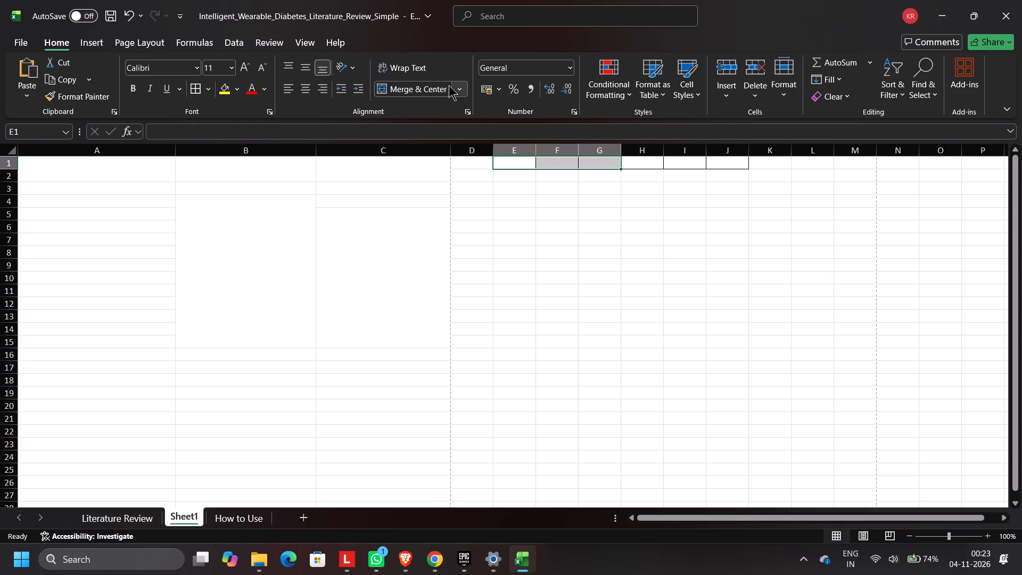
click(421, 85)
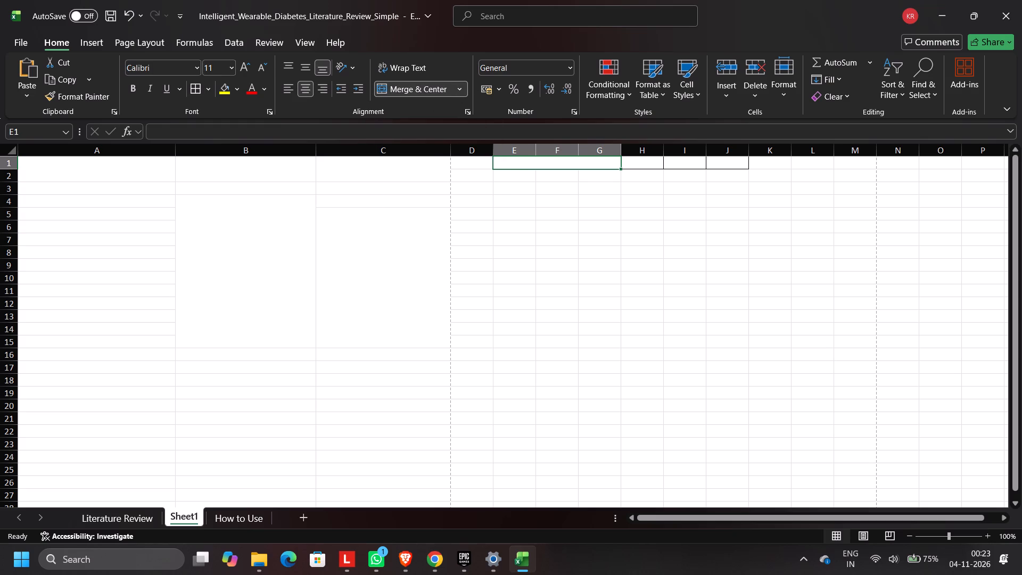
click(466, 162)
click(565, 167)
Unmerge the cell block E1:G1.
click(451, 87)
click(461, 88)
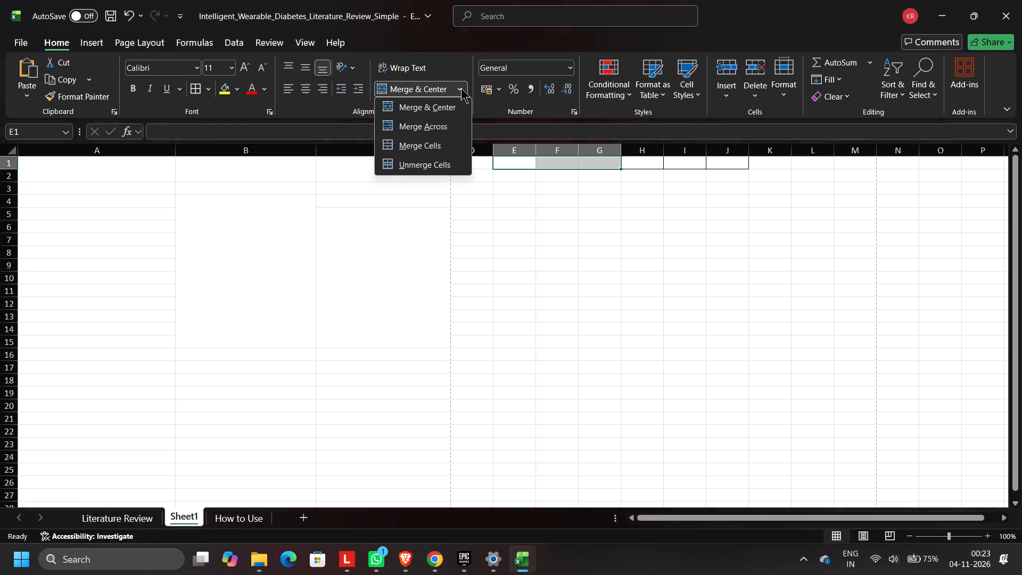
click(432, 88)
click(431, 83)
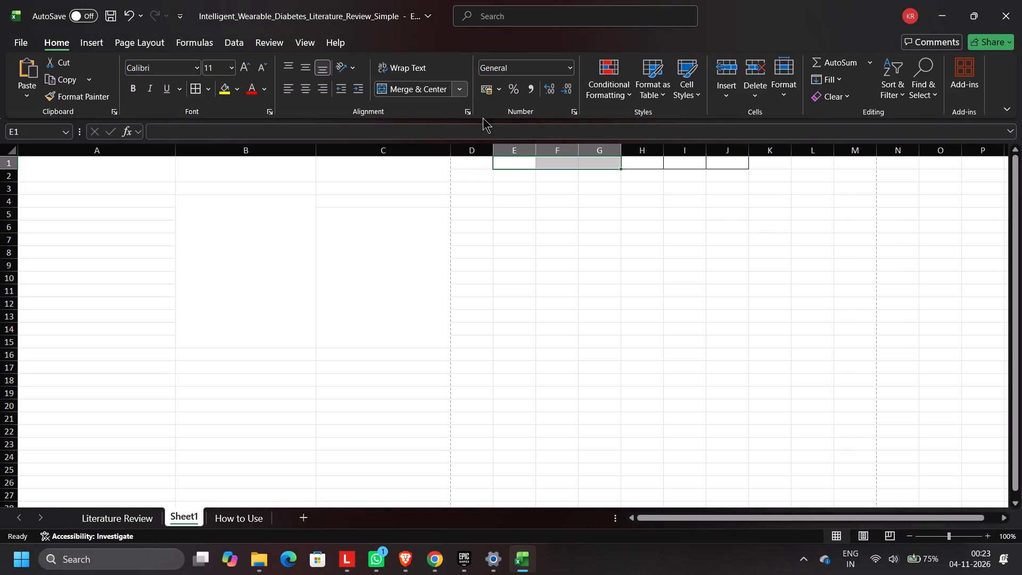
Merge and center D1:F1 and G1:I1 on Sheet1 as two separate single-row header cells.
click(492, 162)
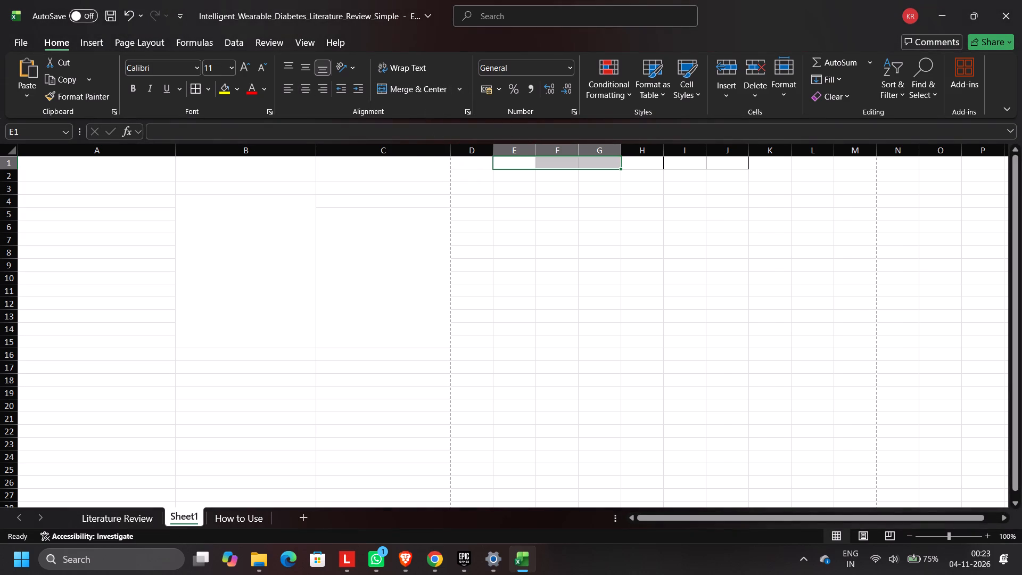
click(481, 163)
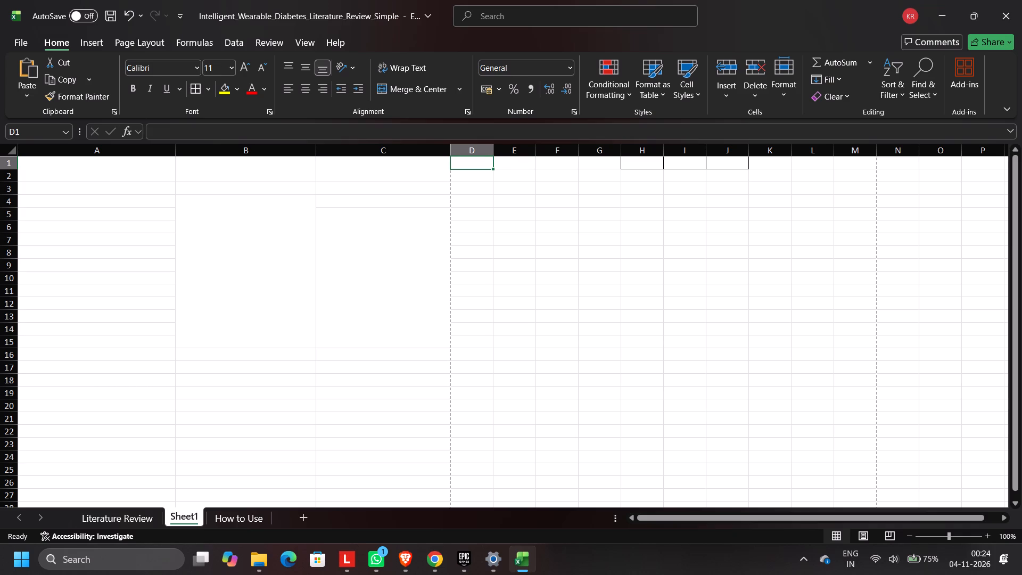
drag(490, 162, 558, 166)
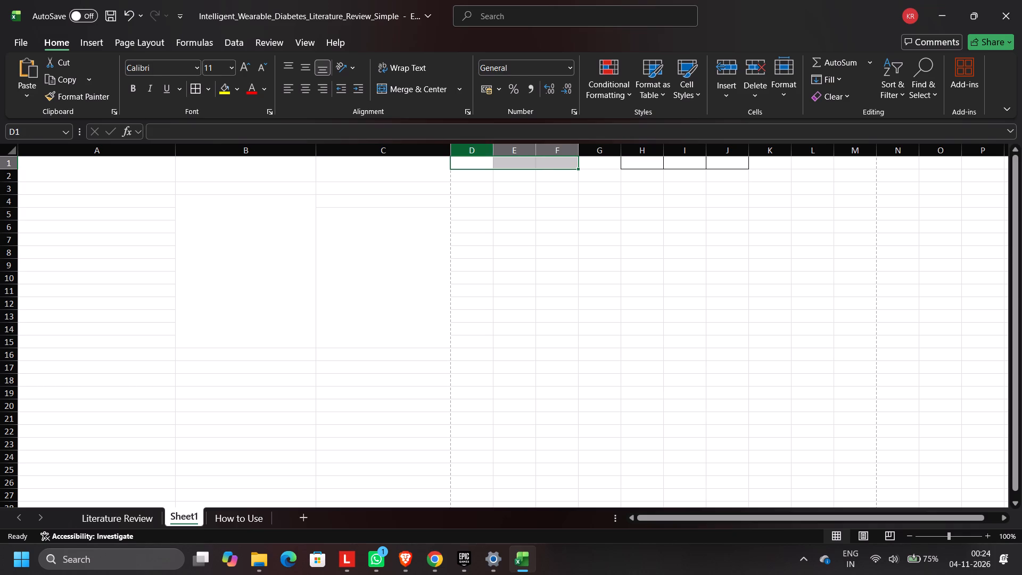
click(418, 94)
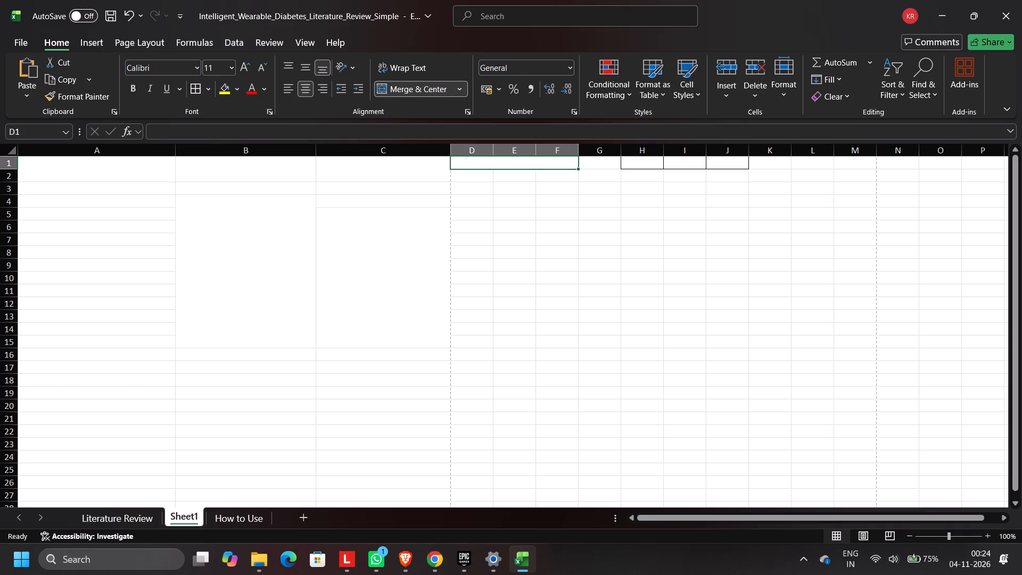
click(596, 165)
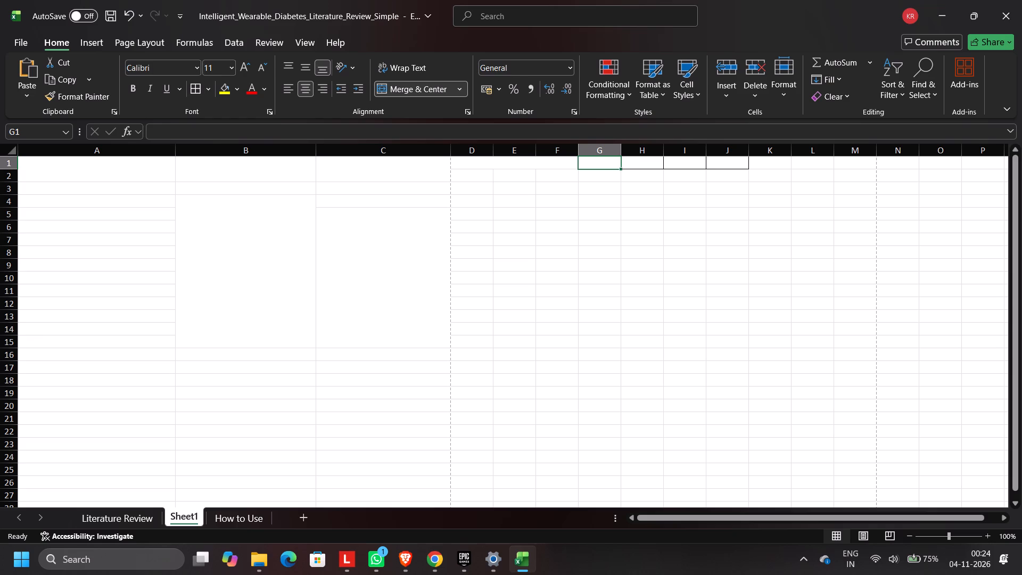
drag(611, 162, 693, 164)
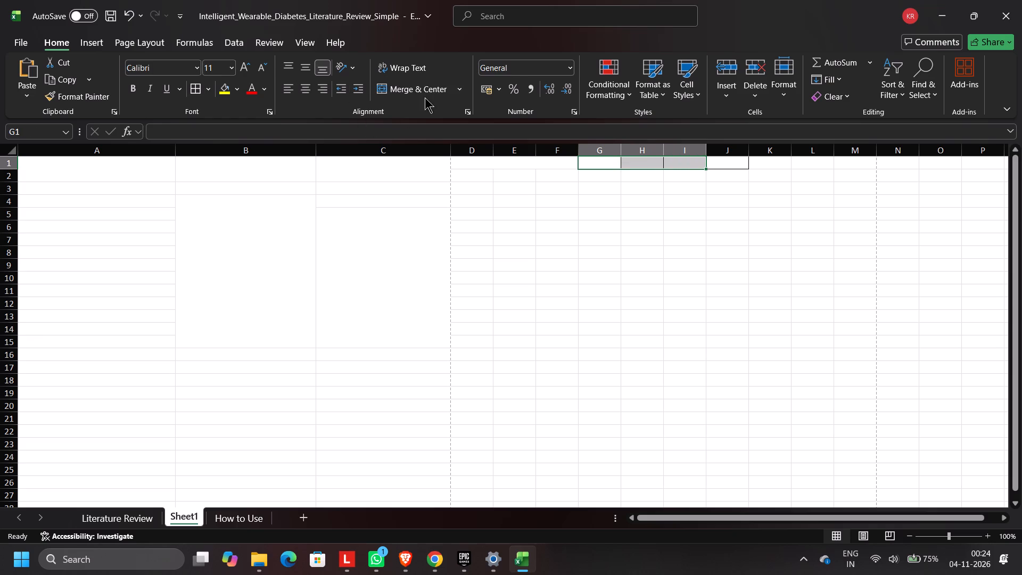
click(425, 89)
Replace the merged cell D1:F1 with a two-row header cell by merging and centering D1:F2.
drag(472, 173, 493, 199)
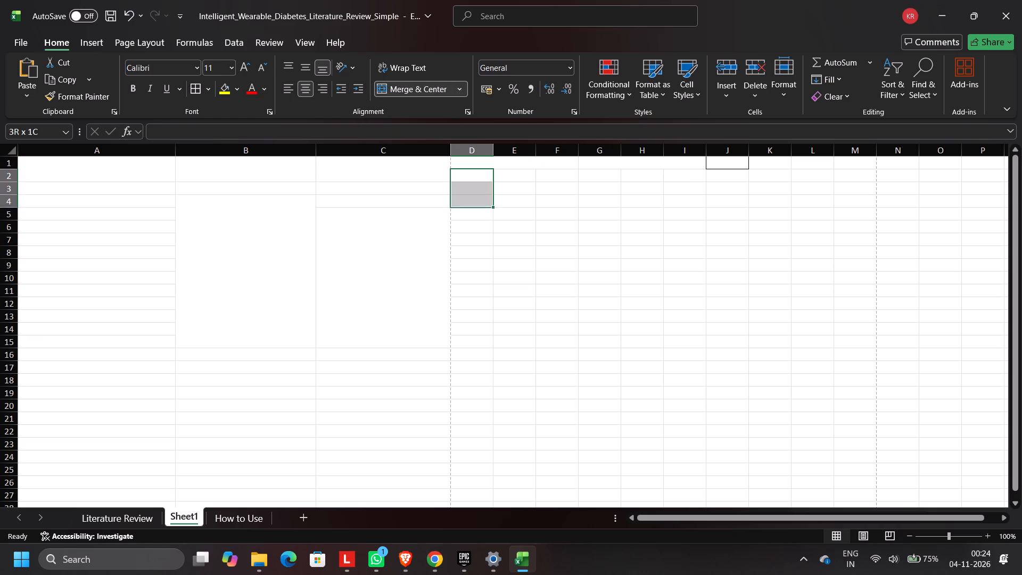
drag(493, 199, 459, 172)
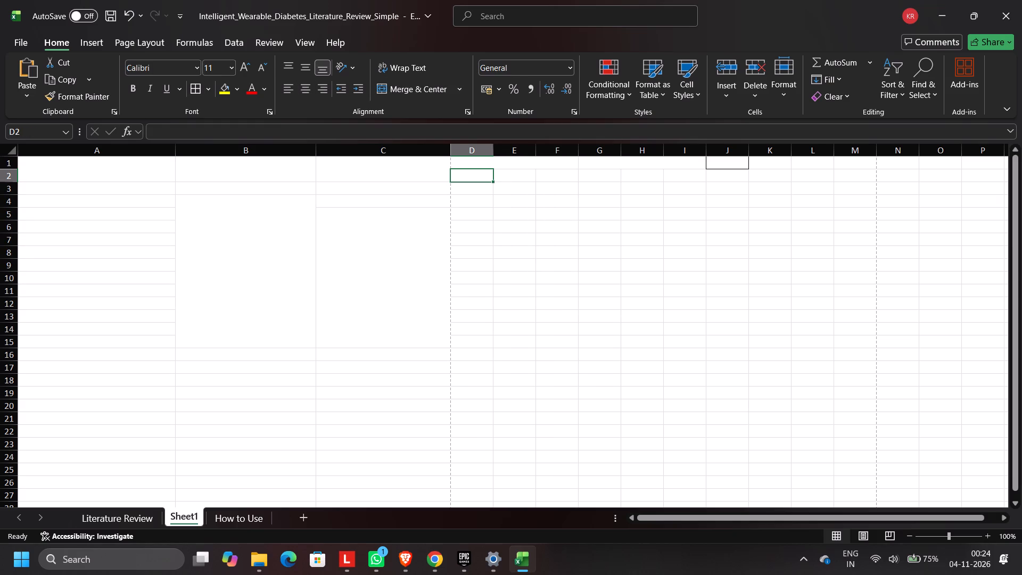
click(479, 197)
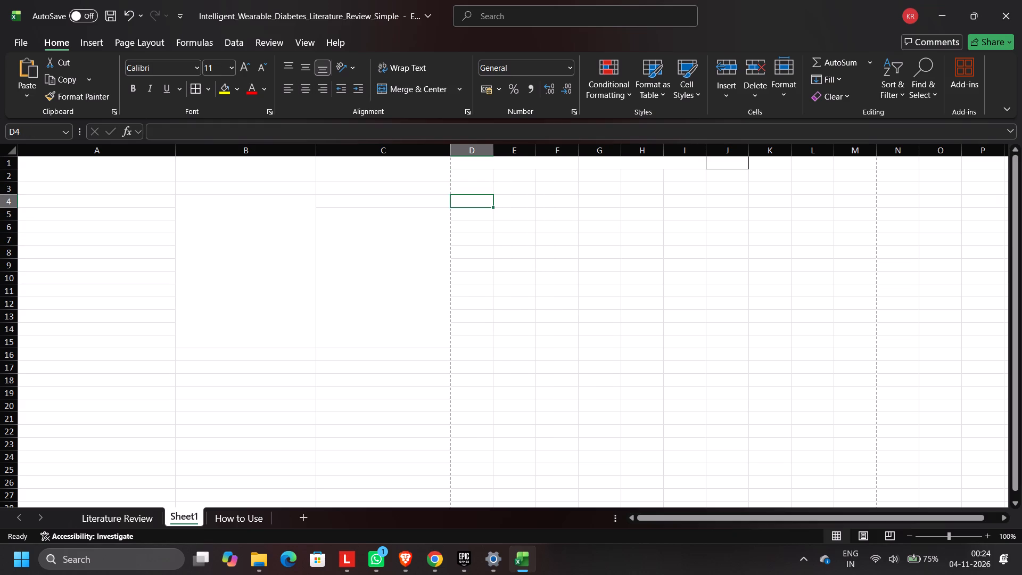
drag(481, 167, 564, 179)
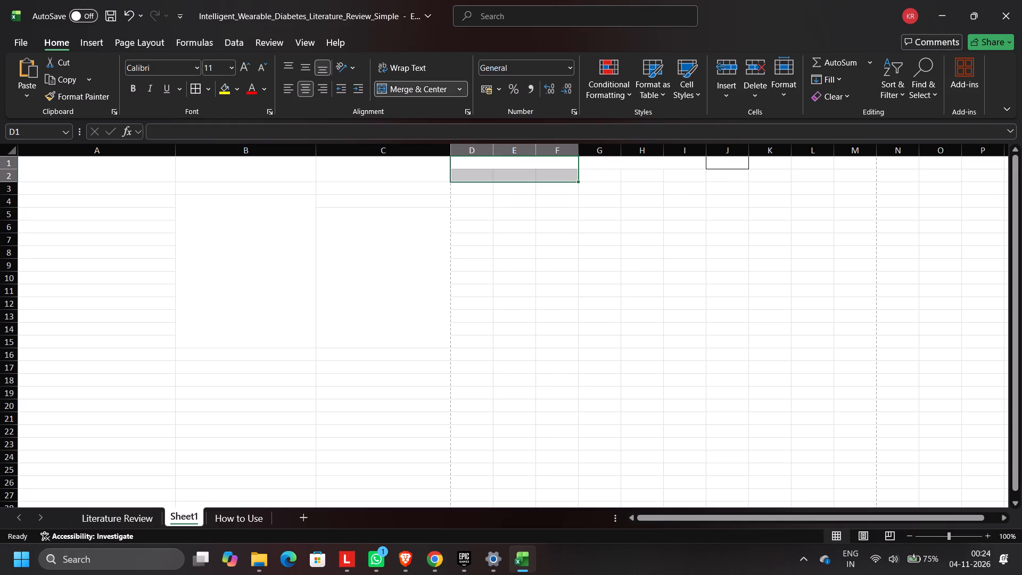
click(430, 89)
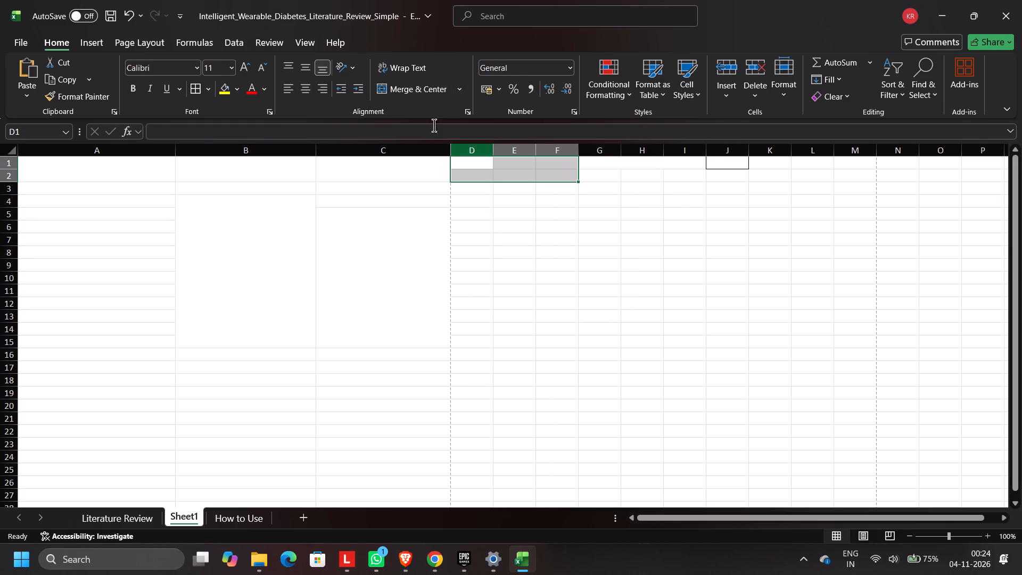
click(414, 89)
Replace the single-row merged cell G1:I1 with a two-row header cell by merging and centering G1:I2.
click(595, 169)
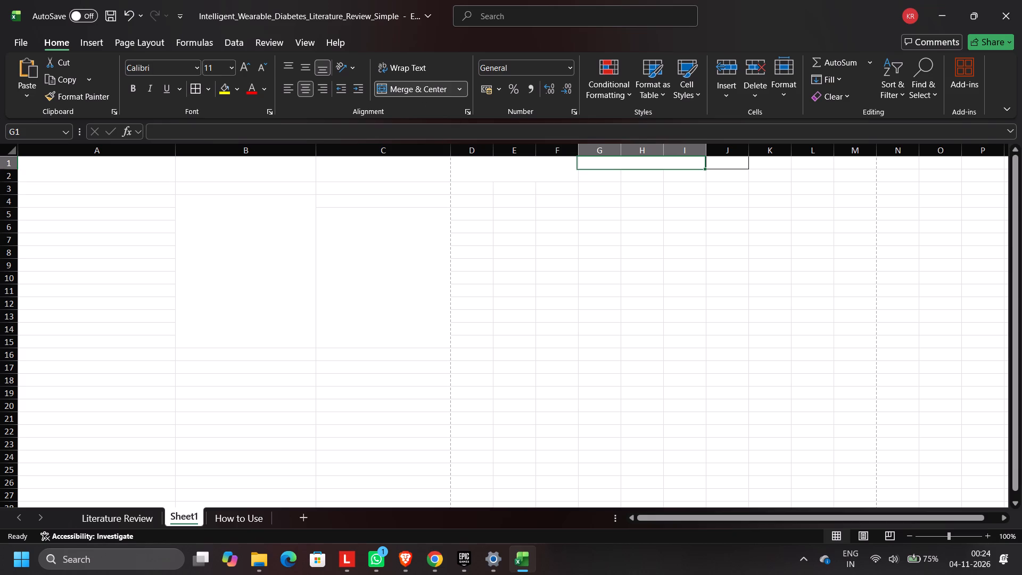
drag(595, 168, 627, 179)
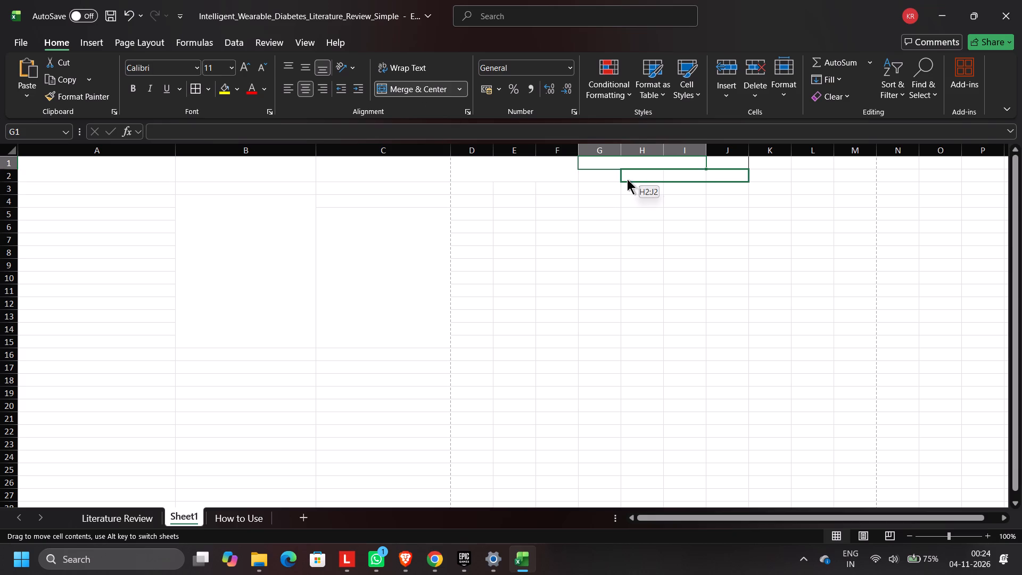
drag(627, 179, 605, 179)
drag(598, 159, 609, 173)
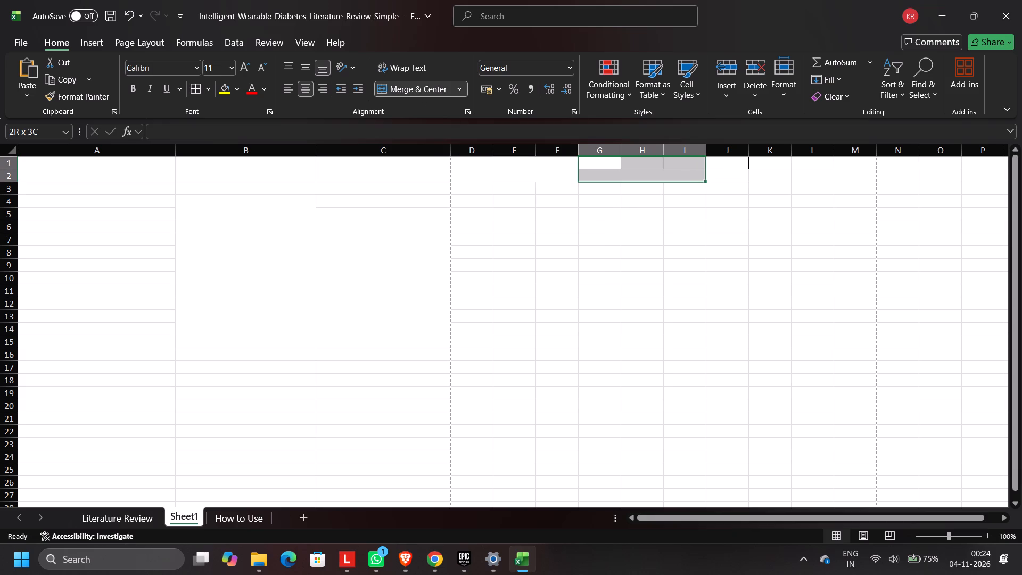
drag(609, 173, 632, 178)
click(429, 91)
double_click(429, 91)
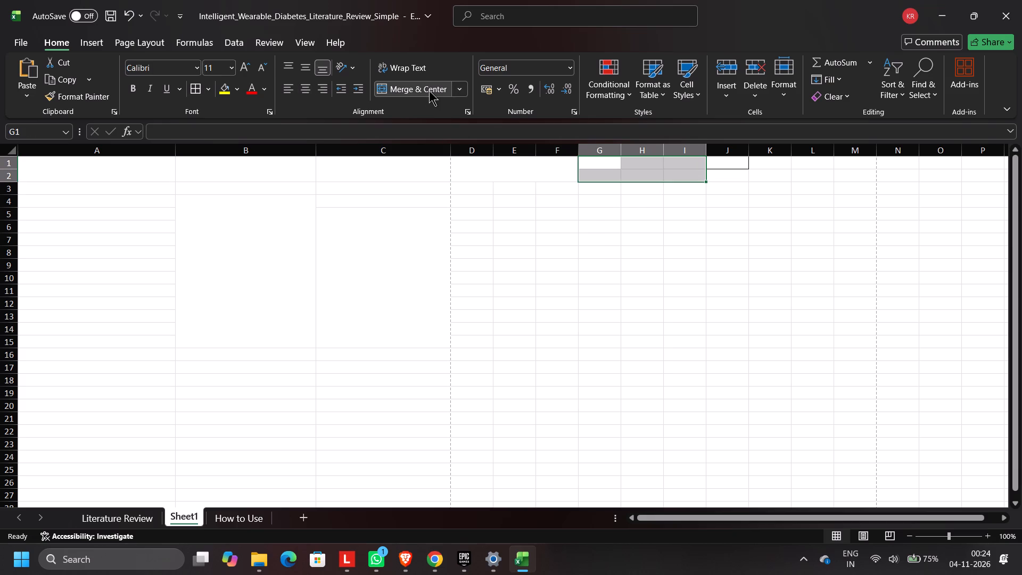
click(429, 91)
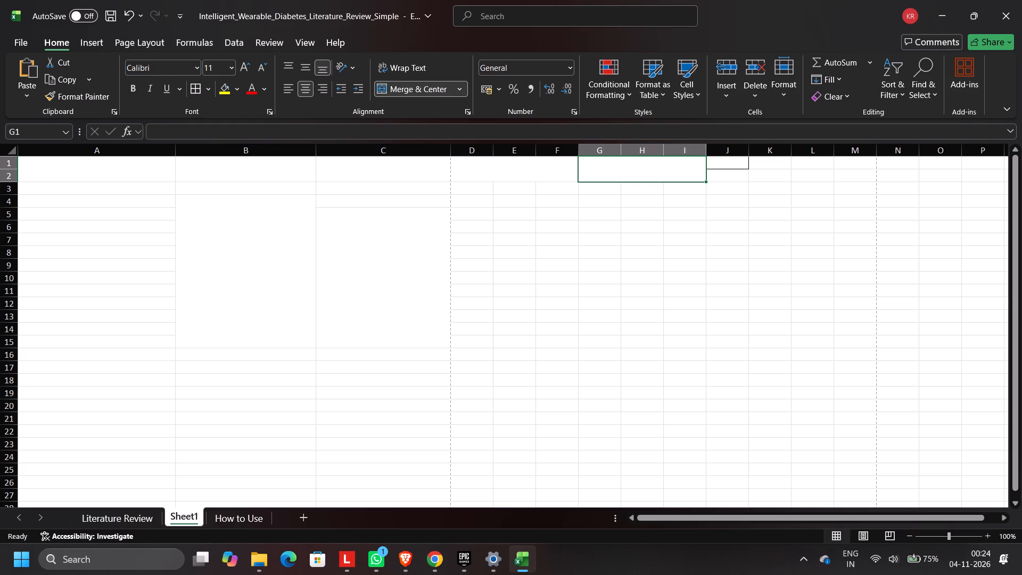
click(623, 178)
click(728, 169)
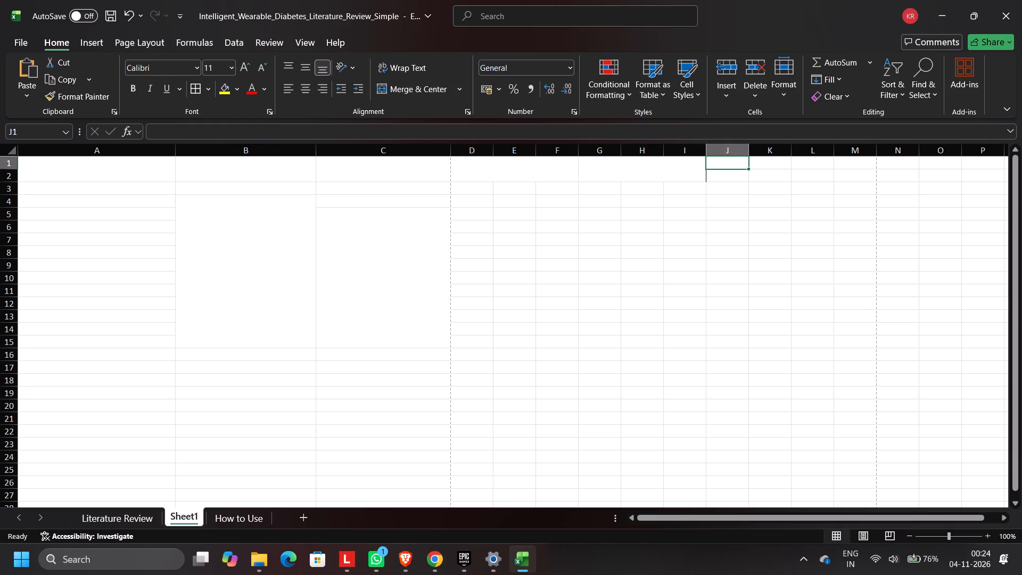
Merge and center rows 3 to 17 separately in columns A, B and C on Sheet1.
click(128, 190)
drag(147, 191, 155, 277)
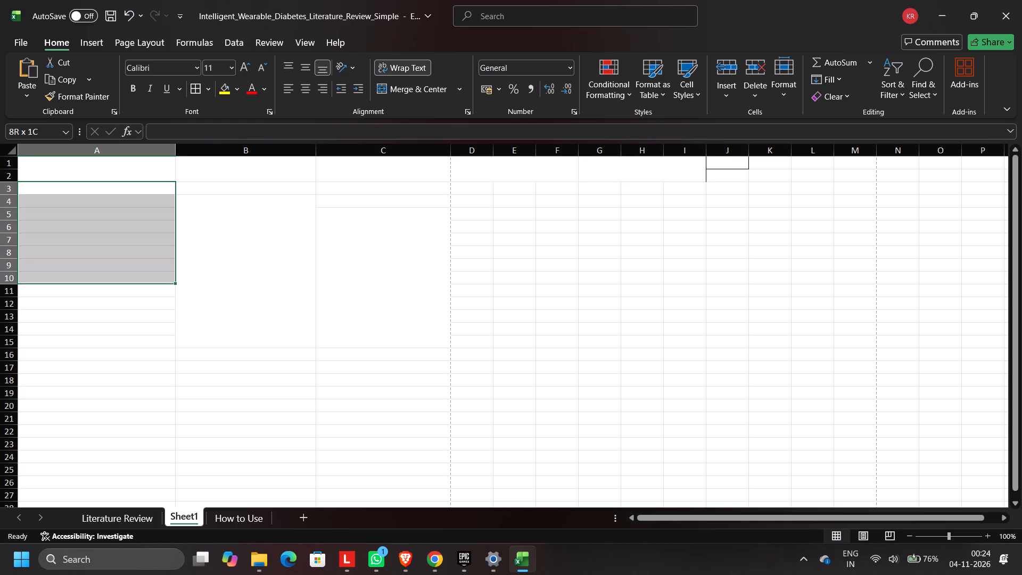
drag(155, 277, 155, 362)
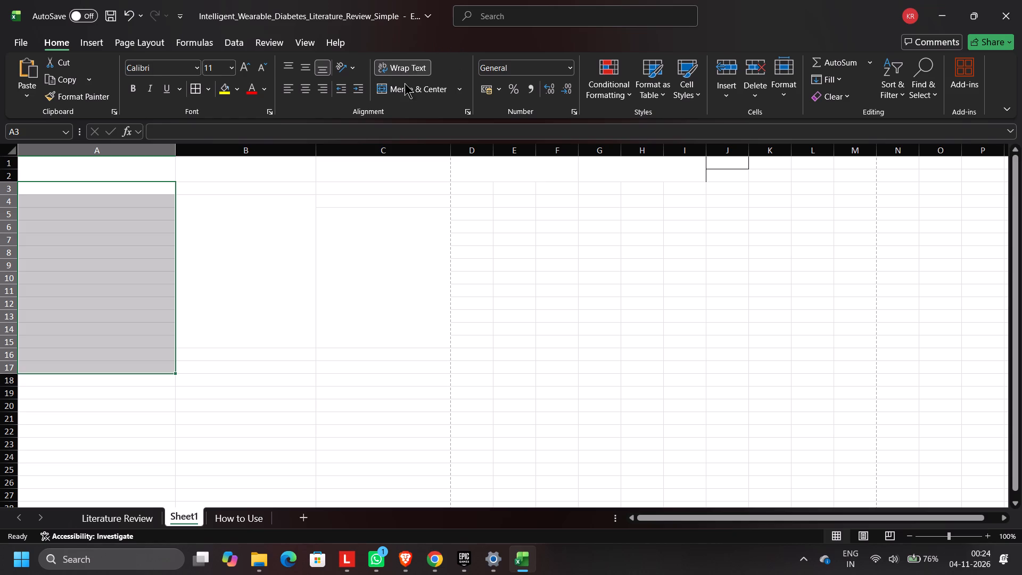
click(405, 85)
click(250, 193)
drag(250, 193, 278, 272)
drag(293, 188, 297, 283)
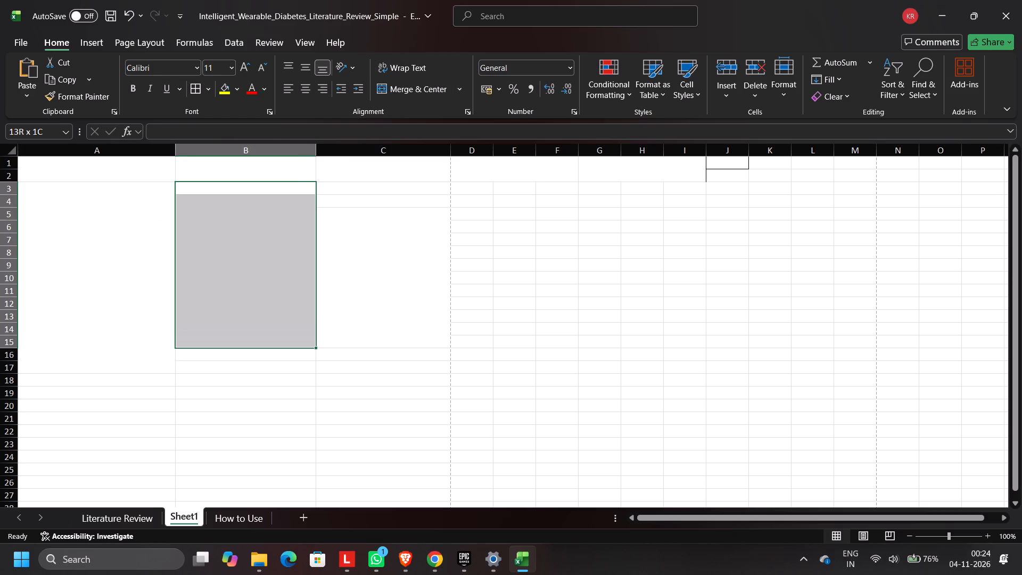
drag(297, 283, 284, 363)
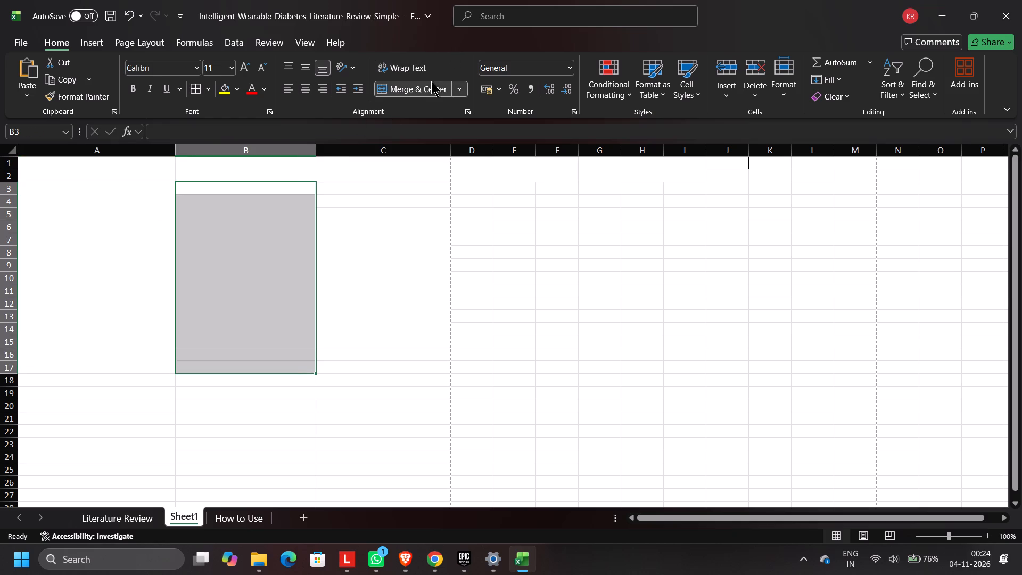
click(429, 83)
click(409, 88)
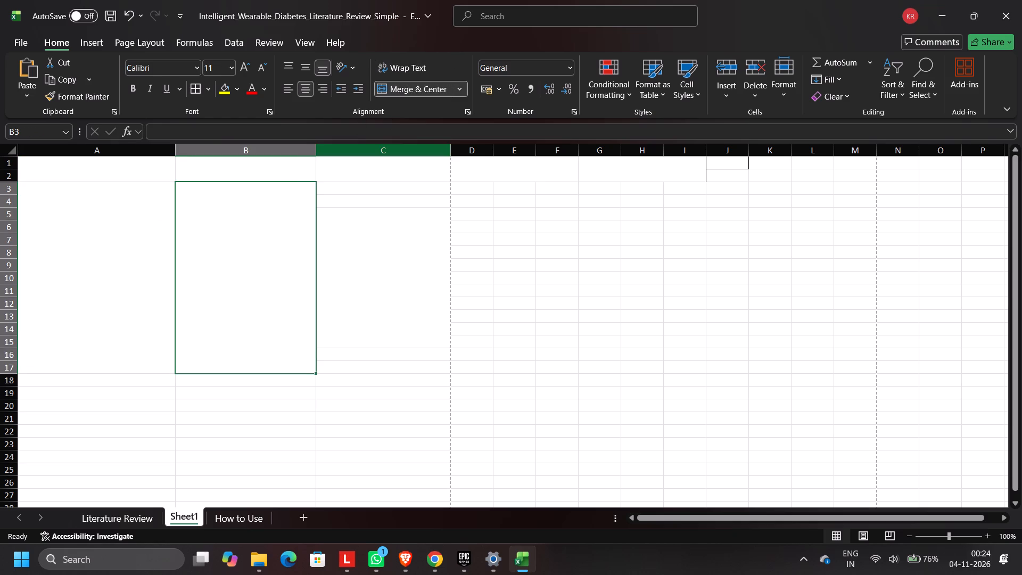
drag(387, 186, 405, 366)
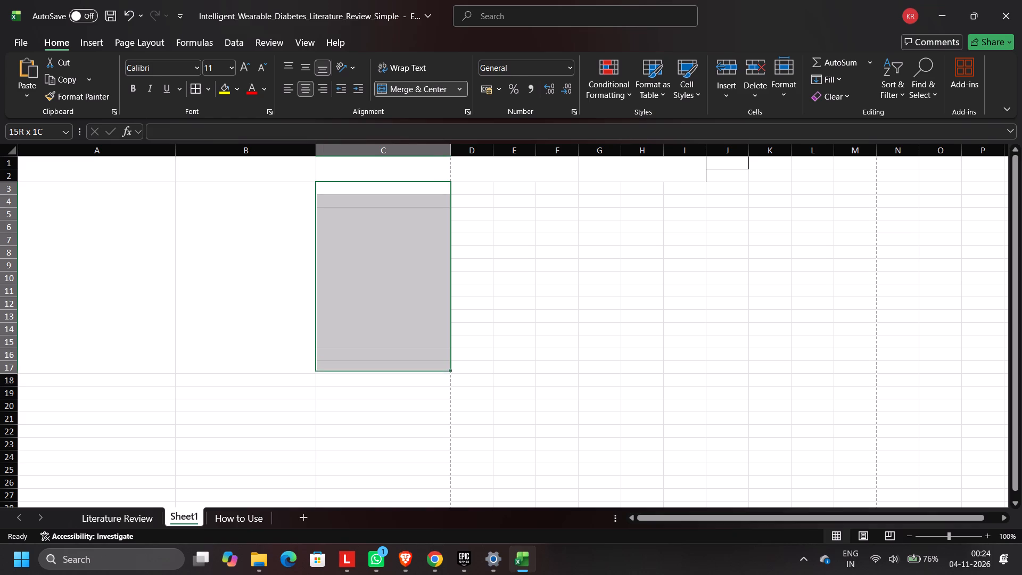
drag(405, 366, 405, 368)
click(423, 86)
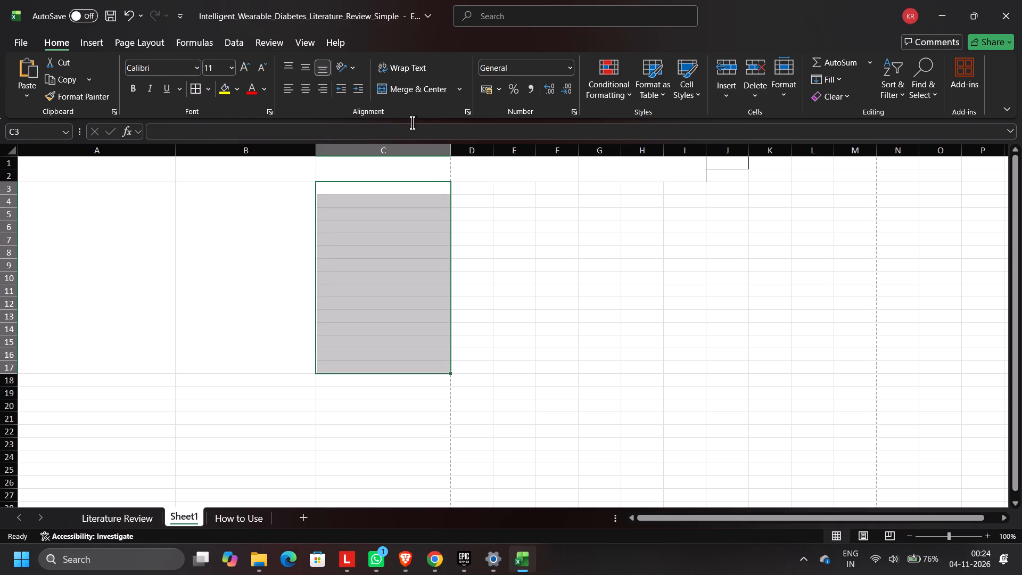
click(409, 91)
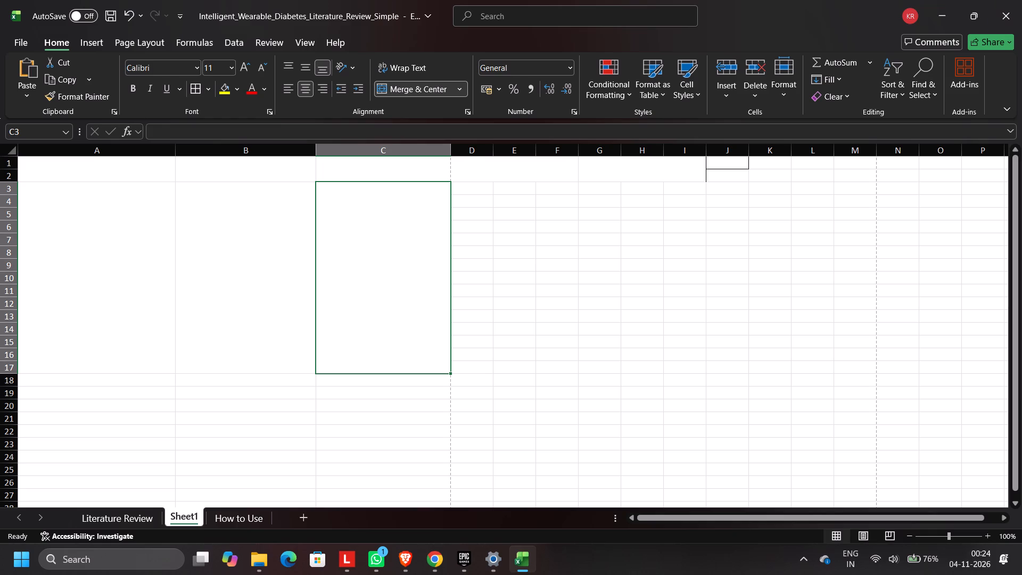
Merge and center D3:F17 and G3:I17 as two separate body cells below their headers.
drag(485, 191, 572, 366)
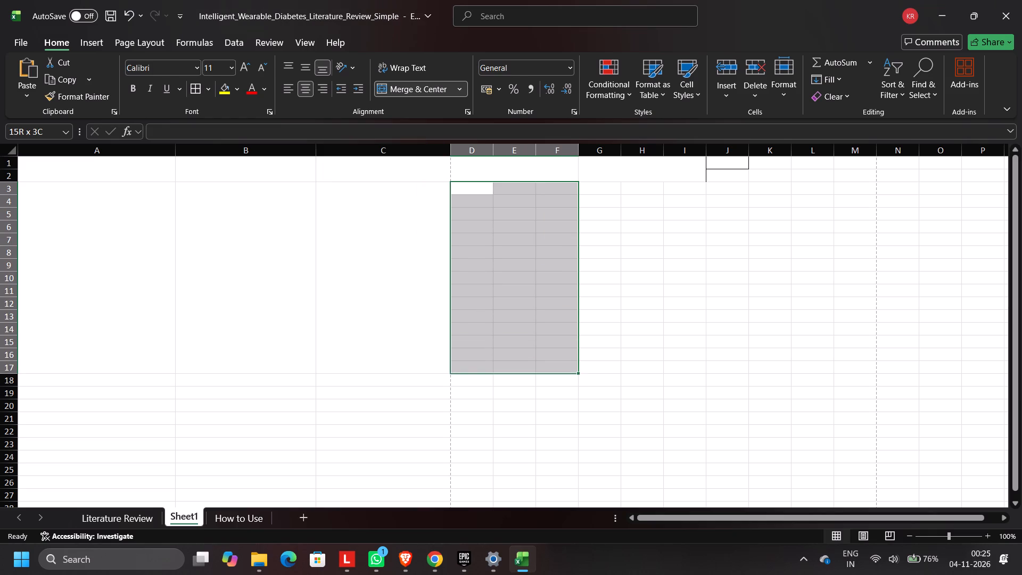
drag(572, 366, 571, 365)
click(432, 88)
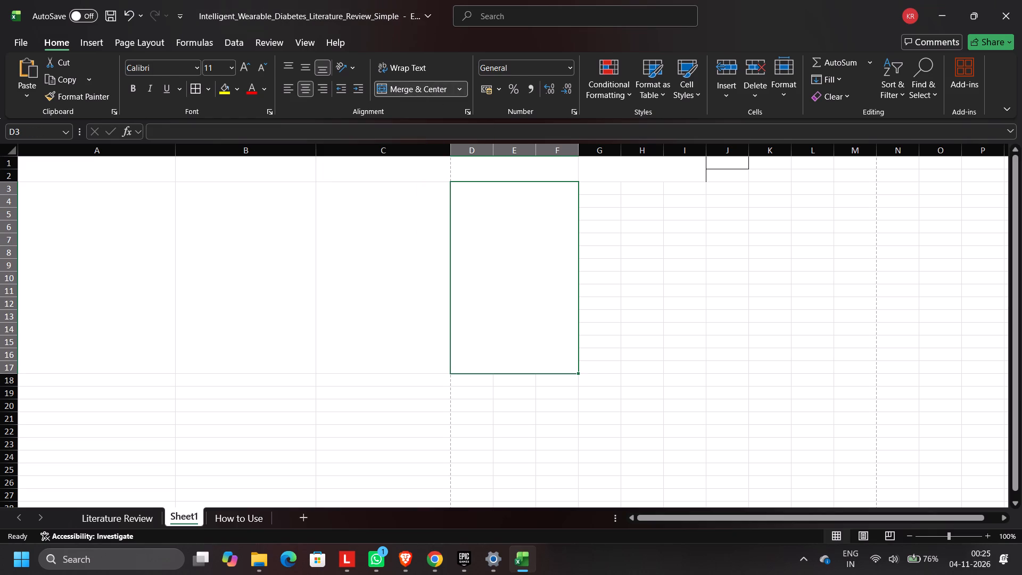
drag(603, 192, 696, 362)
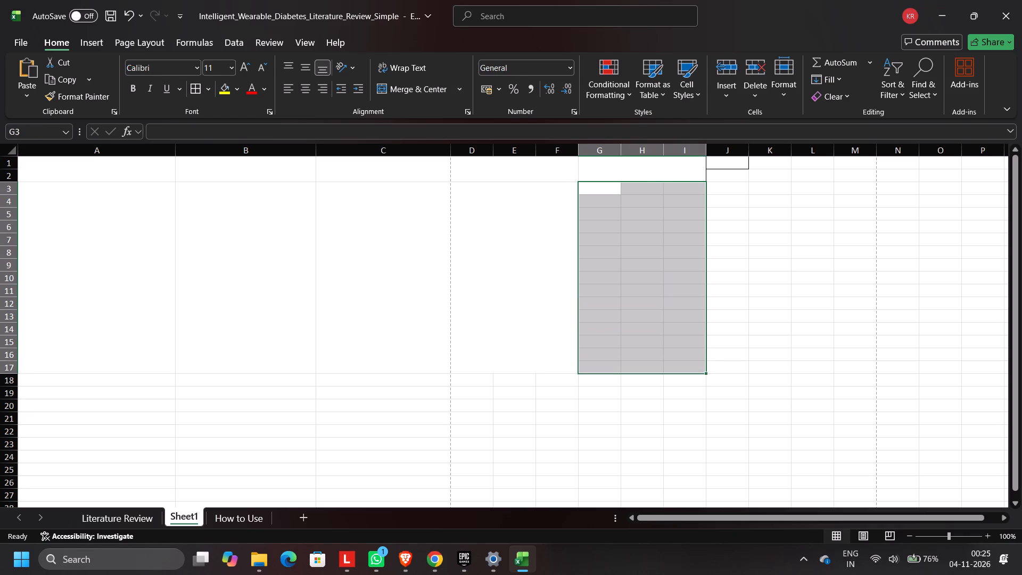
click(422, 87)
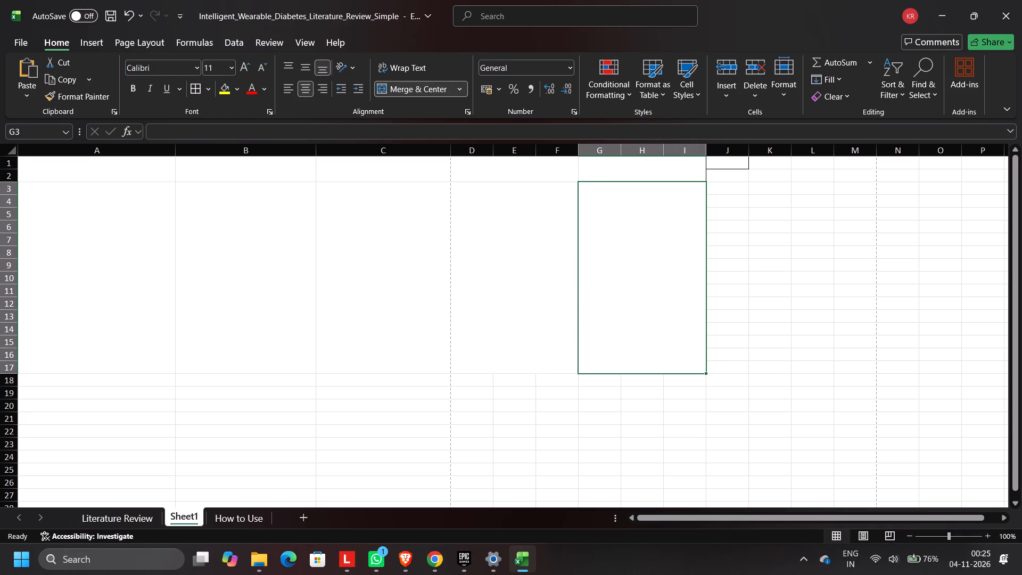
Merge and center J1:L2 as another two-row header cell.
drag(724, 164, 838, 175)
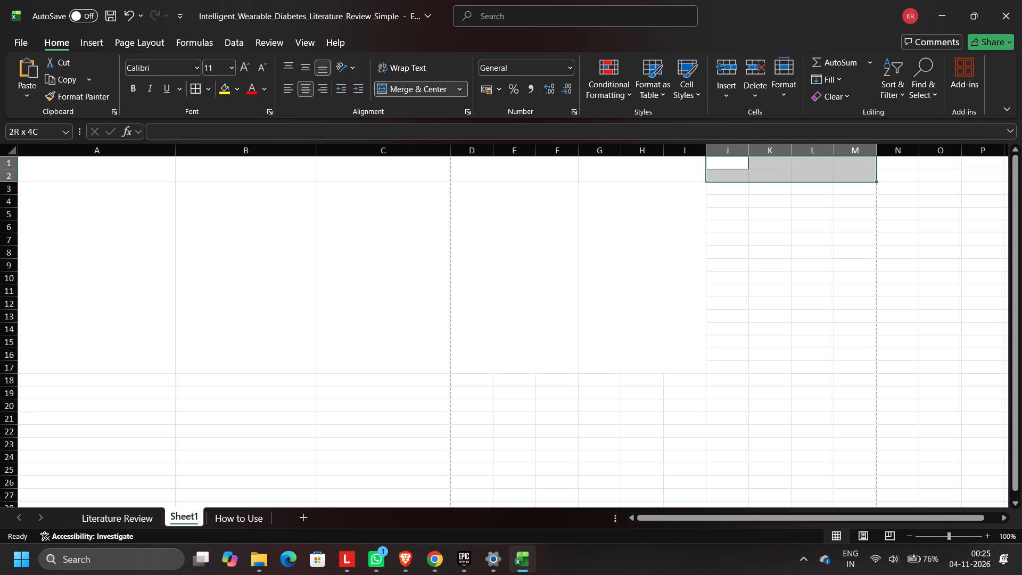
drag(838, 175, 820, 178)
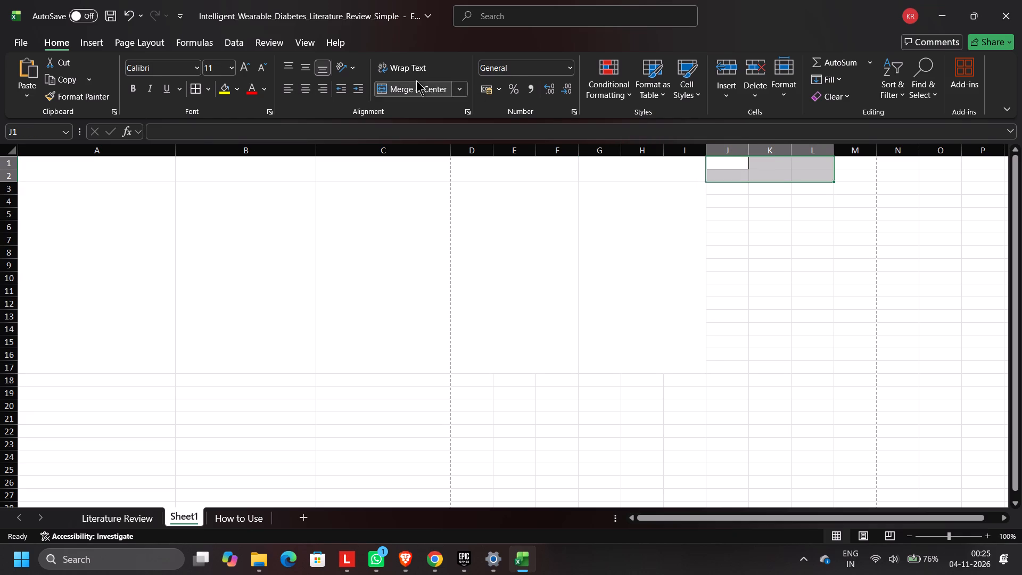
double_click(421, 84)
click(418, 89)
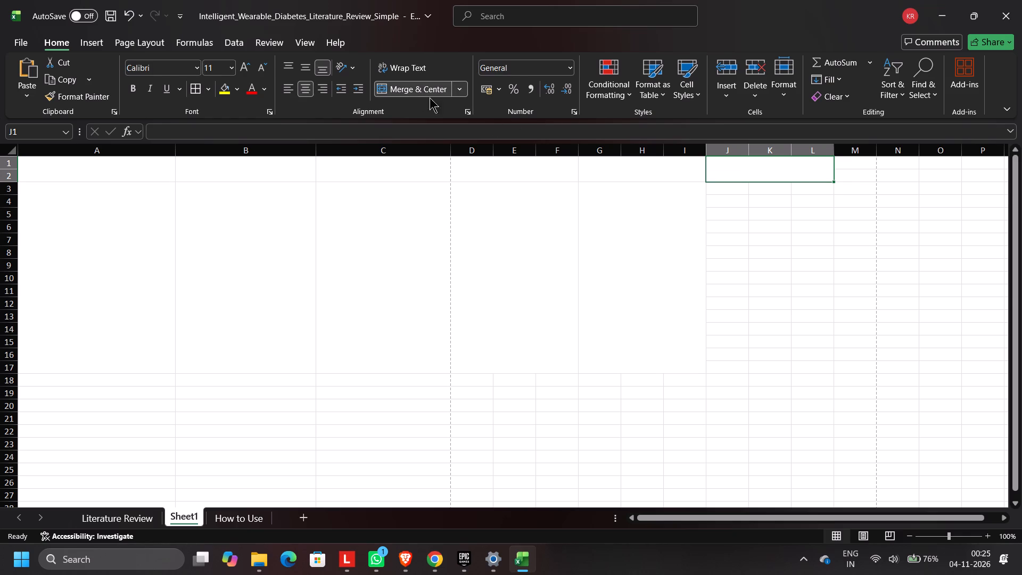
Merge and center J3:L17 as the body cell below the J1:L2 header.
click(730, 185)
drag(730, 193, 785, 266)
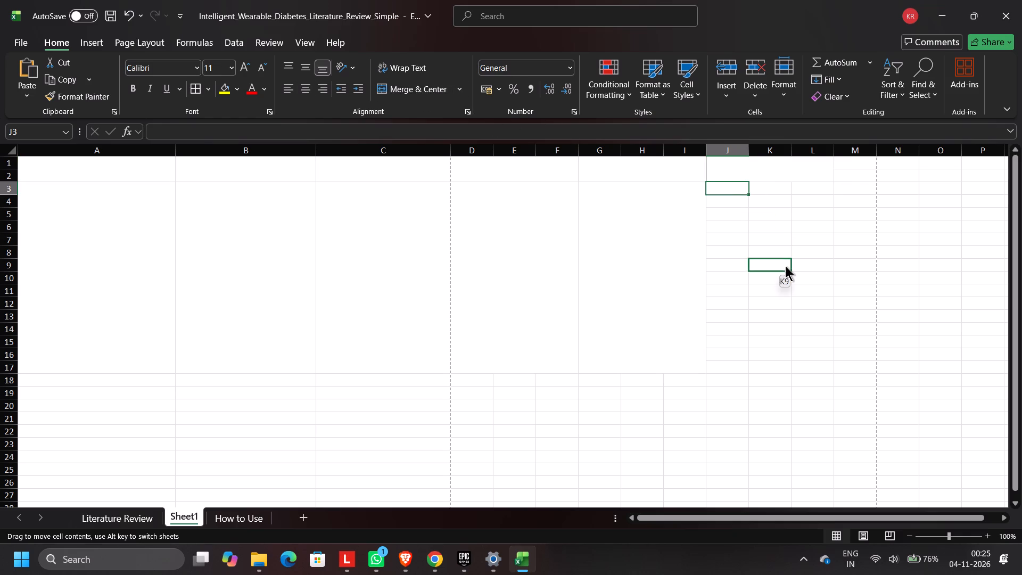
drag(785, 266, 720, 179)
click(723, 171)
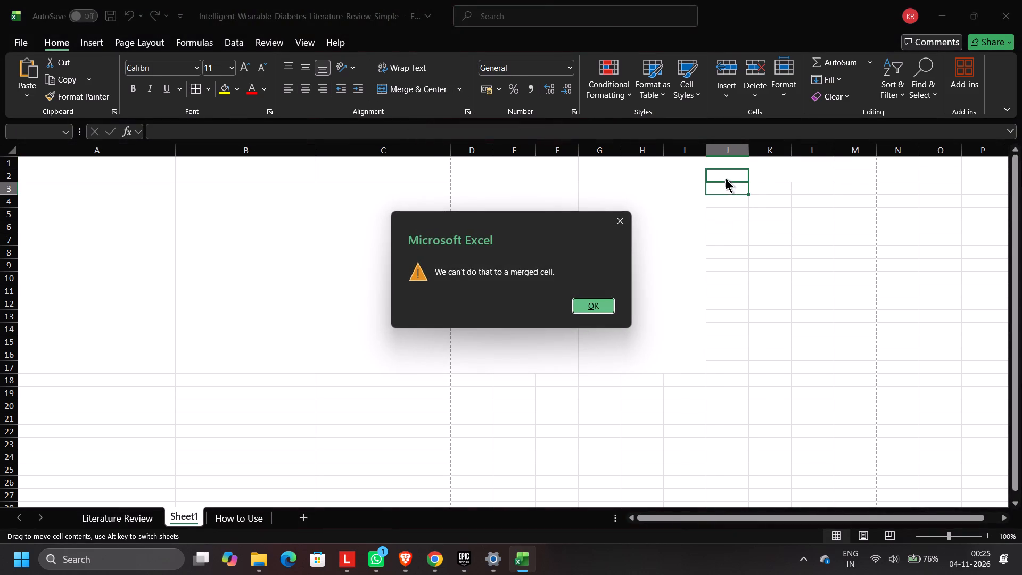
click(605, 307)
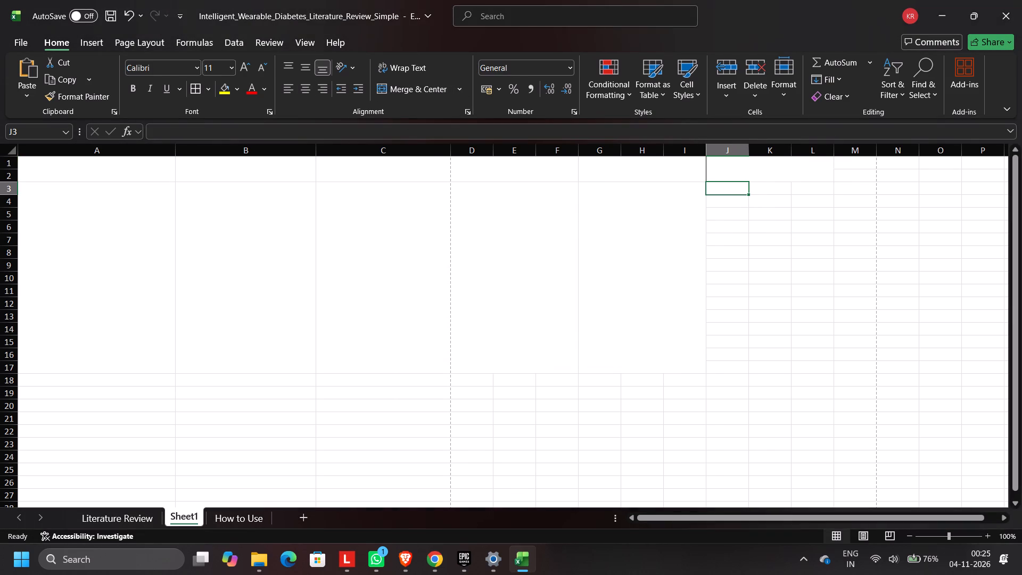
drag(735, 192, 812, 344)
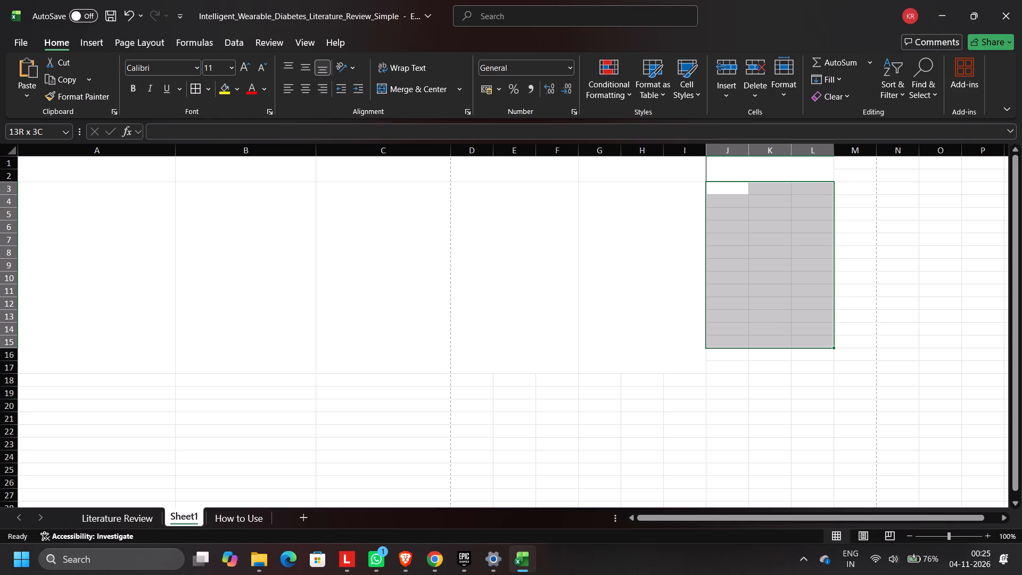
drag(812, 344, 814, 366)
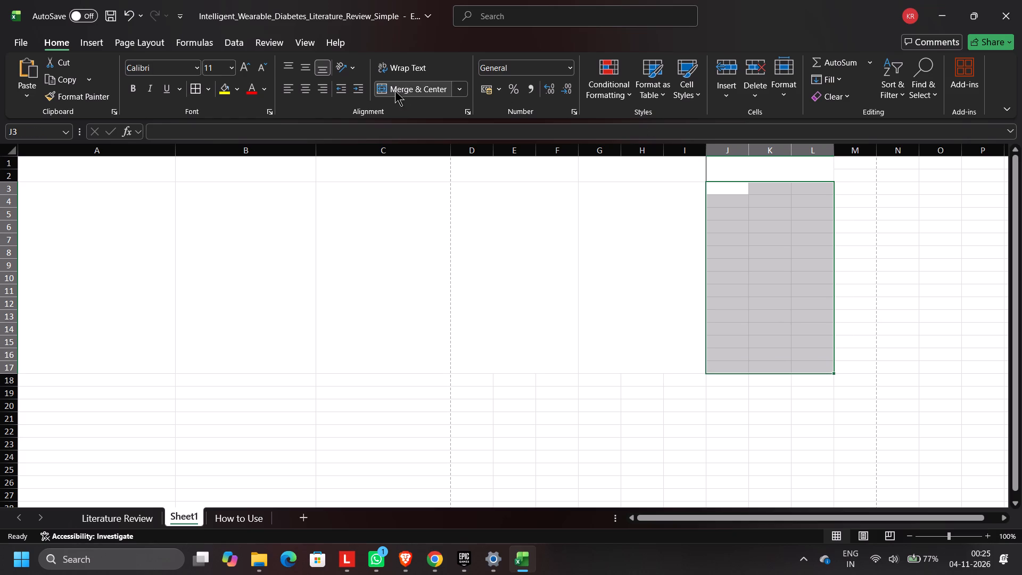
click(395, 91)
Copy the header text "Citation" from cell A1 of the Literature Review sheet into merged cell A1 on Sheet1.
click(72, 176)
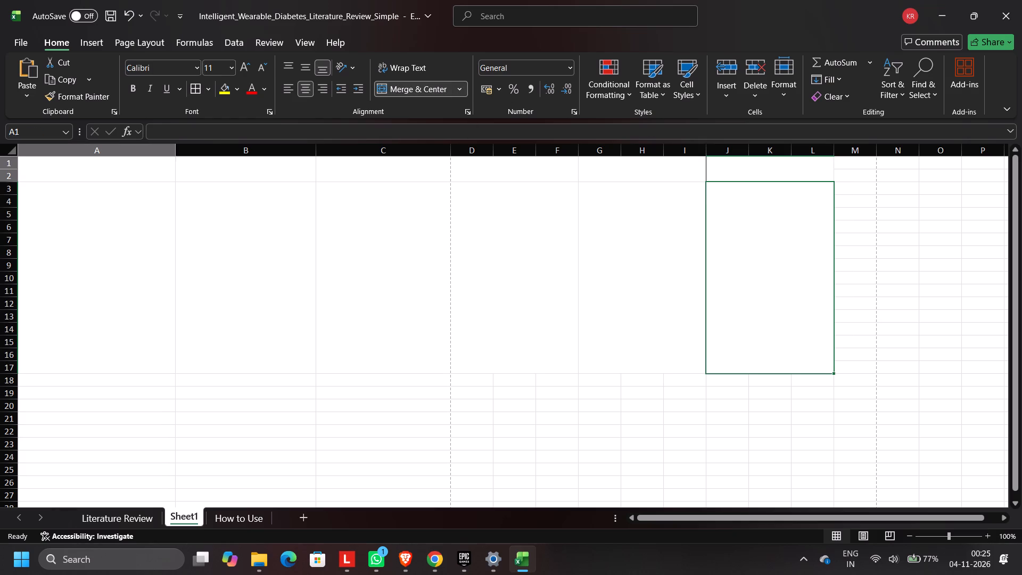
click(130, 515)
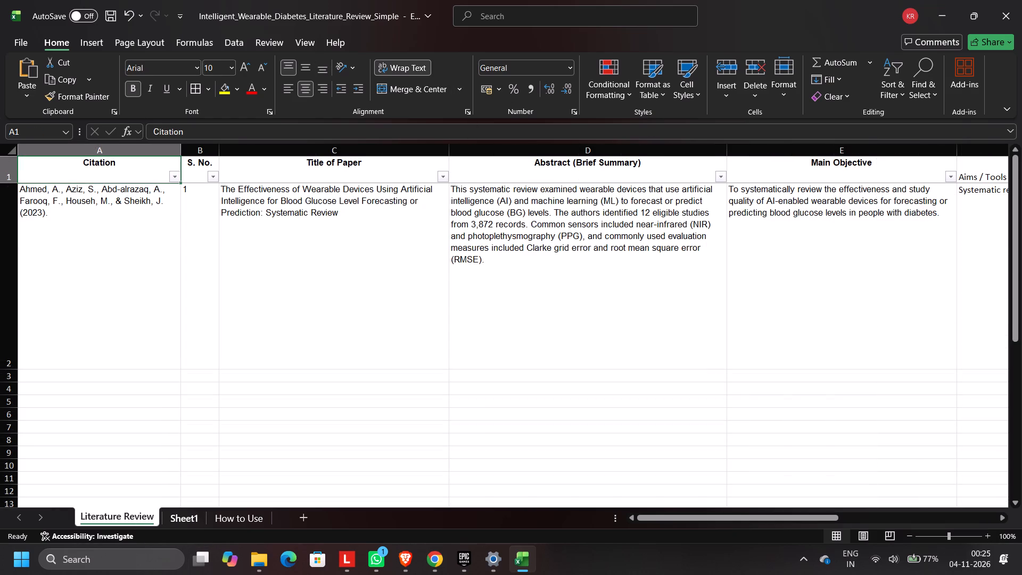
double_click(105, 166)
click(194, 140)
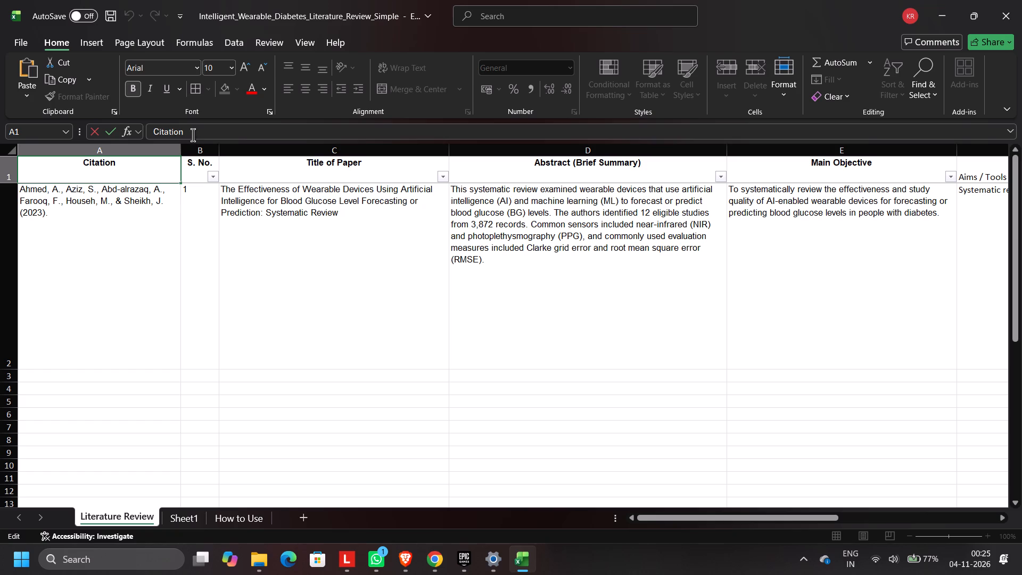
drag(193, 135, 161, 130)
click(201, 131)
drag(185, 134, 95, 135)
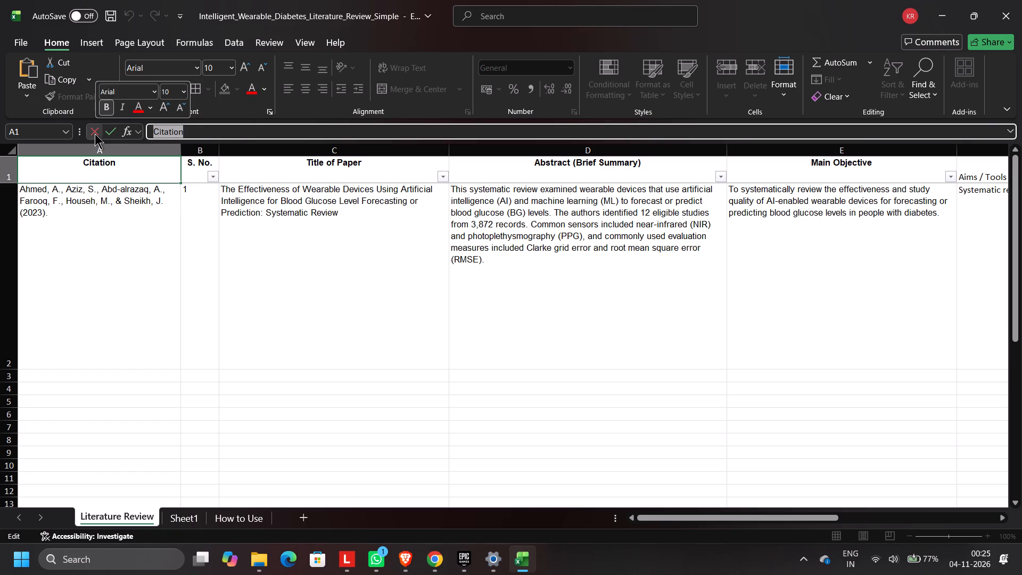
key(ctrl+c)
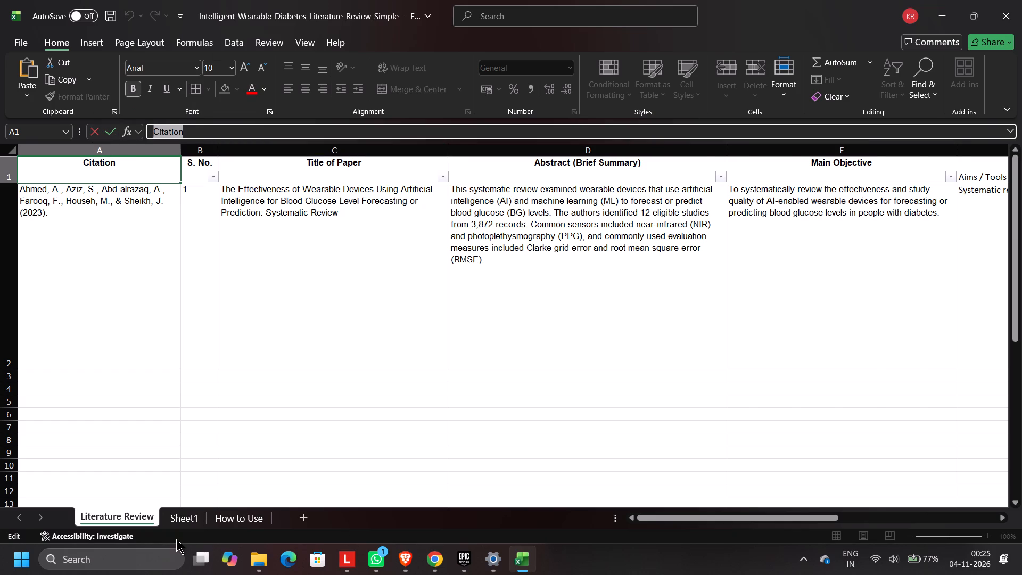
click(191, 514)
click(114, 167)
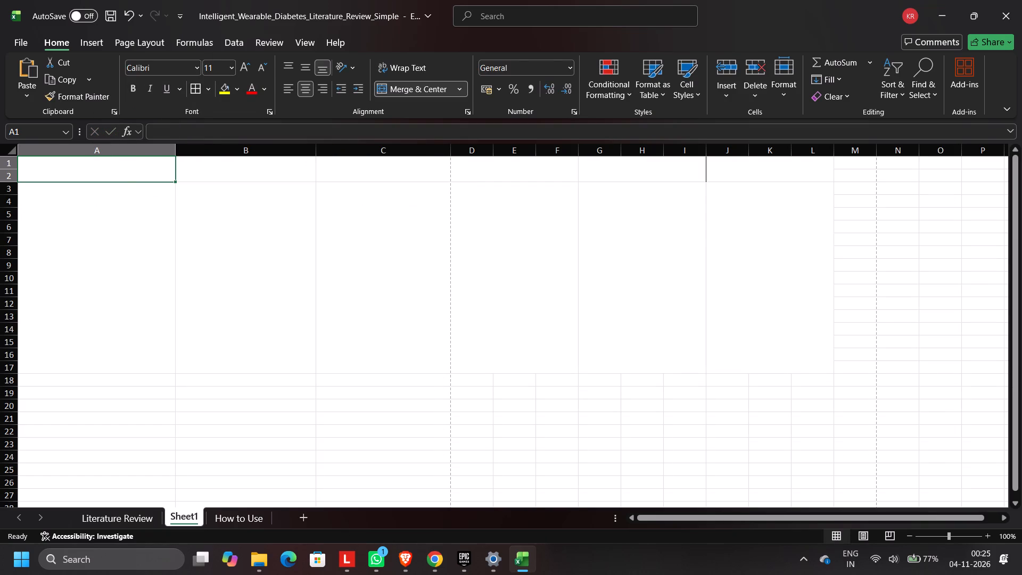
key(ctrl+v)
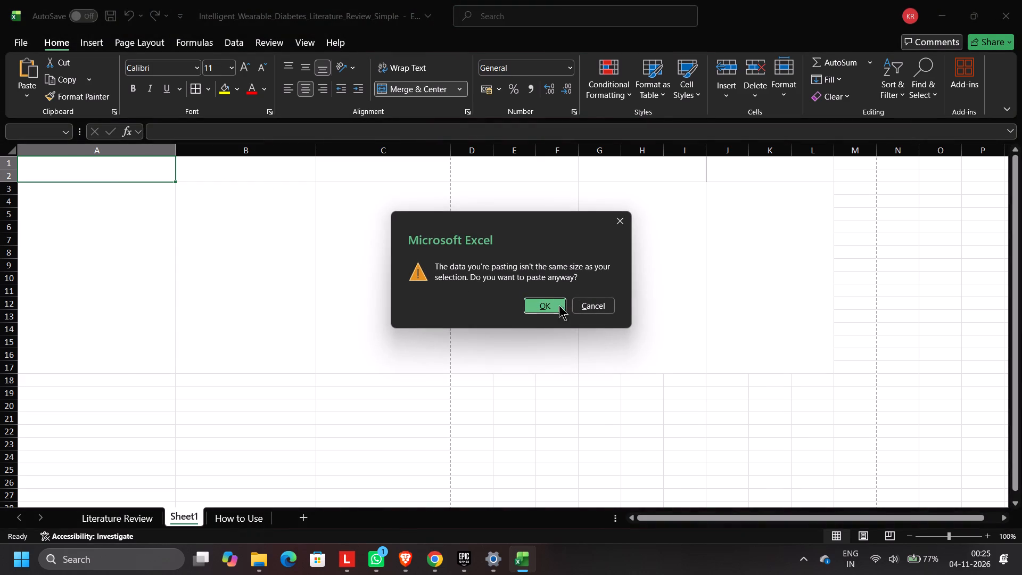
click(610, 223)
click(172, 133)
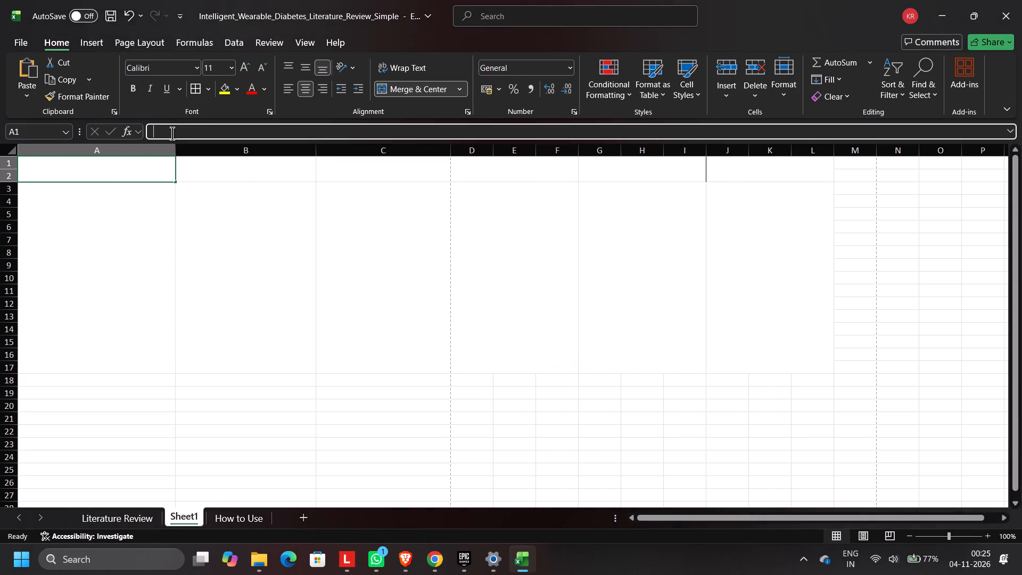
key(ctrl+v)
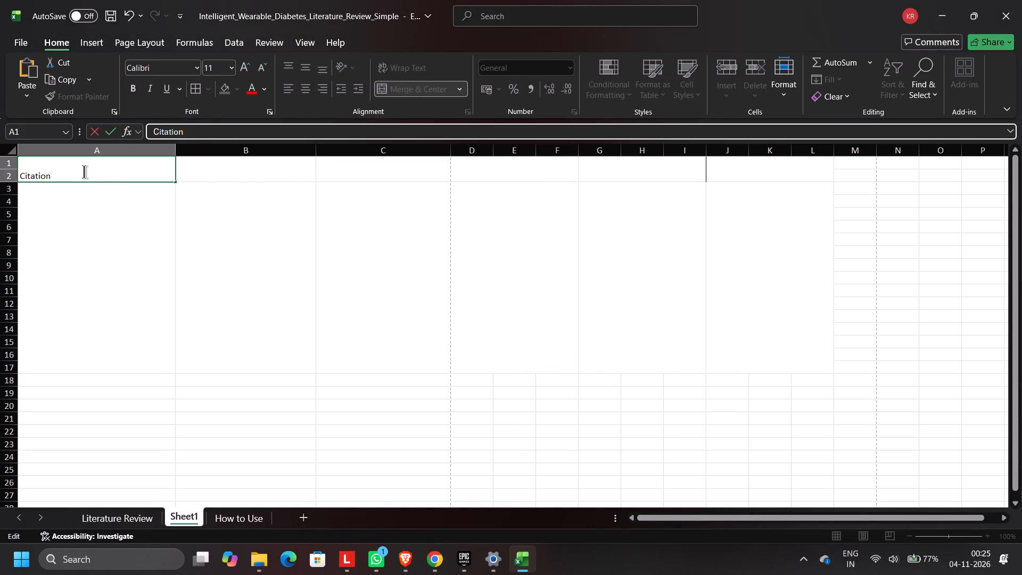
Pad the "Citation" header in merged cell A1 with leading spaces to shift the text along the cell.
click(84, 171)
click(153, 131)
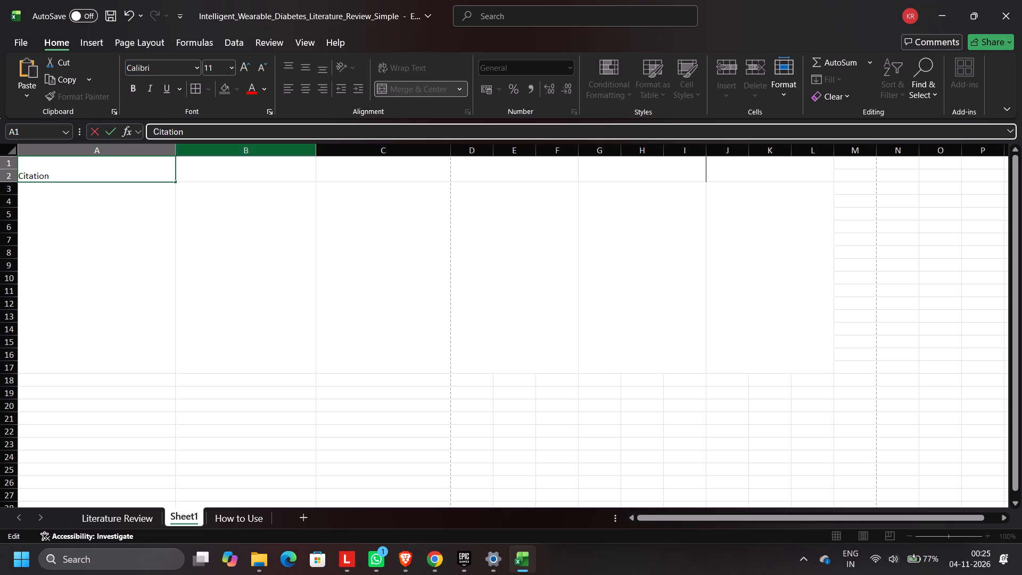
key(space)
key(space)
key(space)
key(space)
key(space)
key(space)
key(space)
key(space)
key(space)
key(space)
key(space)
key(space)
key(space)
key(space)
key(space)
key(space)
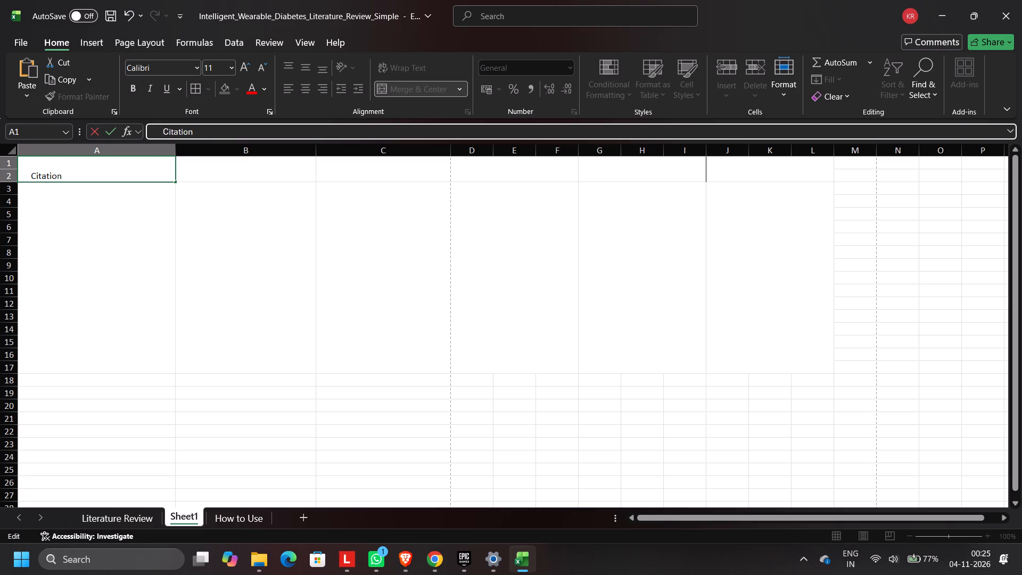
key(space)
key(space)
key(space)
click(229, 135)
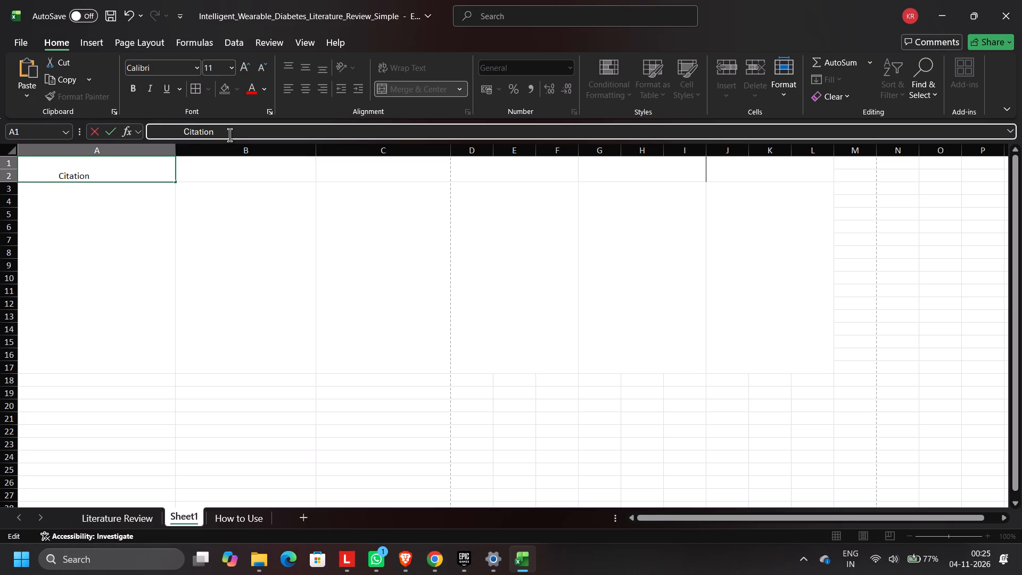
click(228, 131)
key(Return)
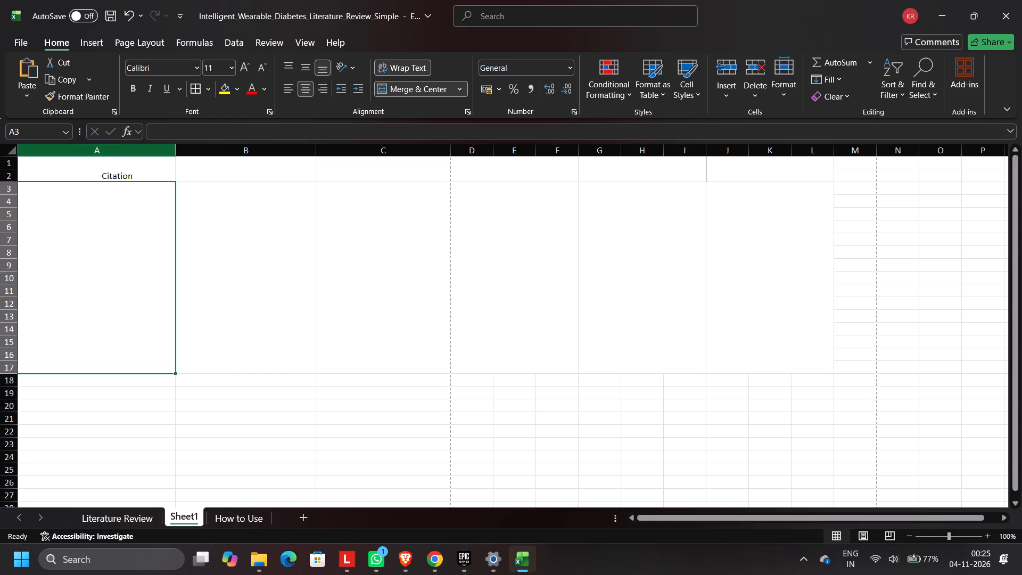
Remove most of the leading spaces before "Citation" in merged cell A1, bringing the header nearer the cell's centre.
click(136, 175)
click(182, 129)
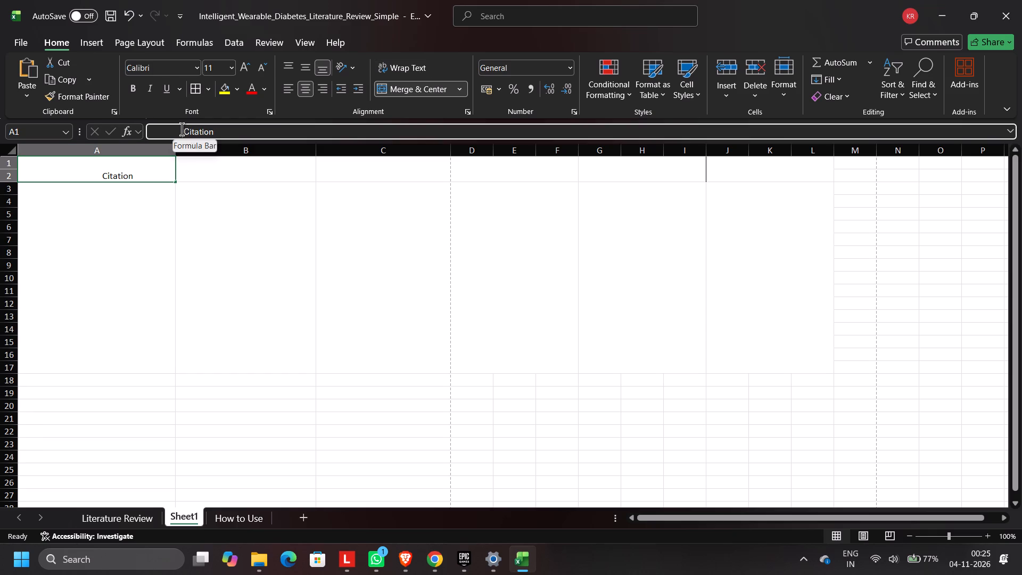
key(BackSpace)
key(BackSpace)
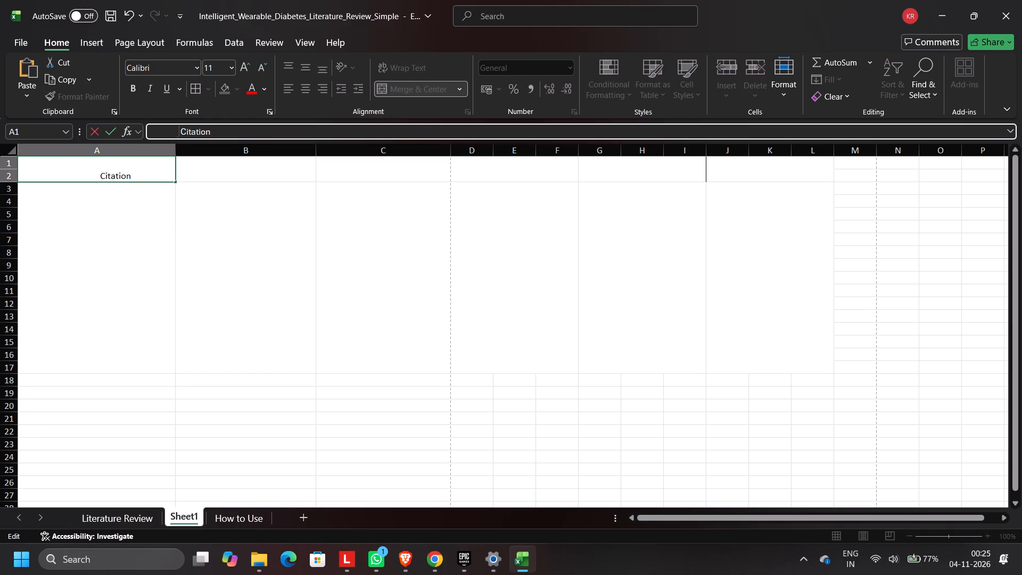
key(BackSpace)
key(BackSpace)
key(BackSpace)
key(BackSpace)
key(BackSpace)
key(BackSpace)
key(BackSpace)
key(BackSpace)
key(BackSpace)
key(BackSpace)
key(BackSpace)
key(BackSpace)
key(BackSpace)
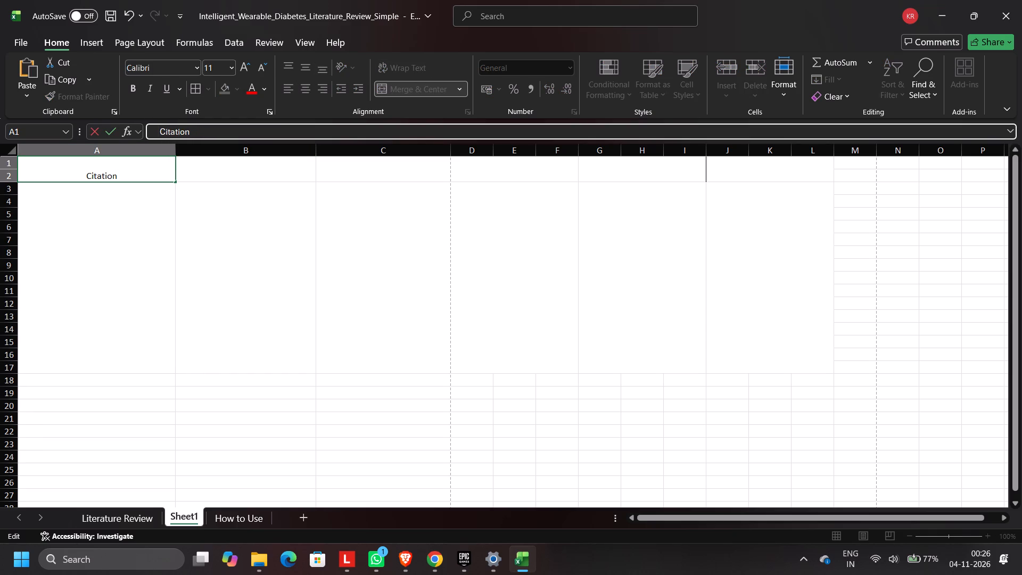
key(BackSpace)
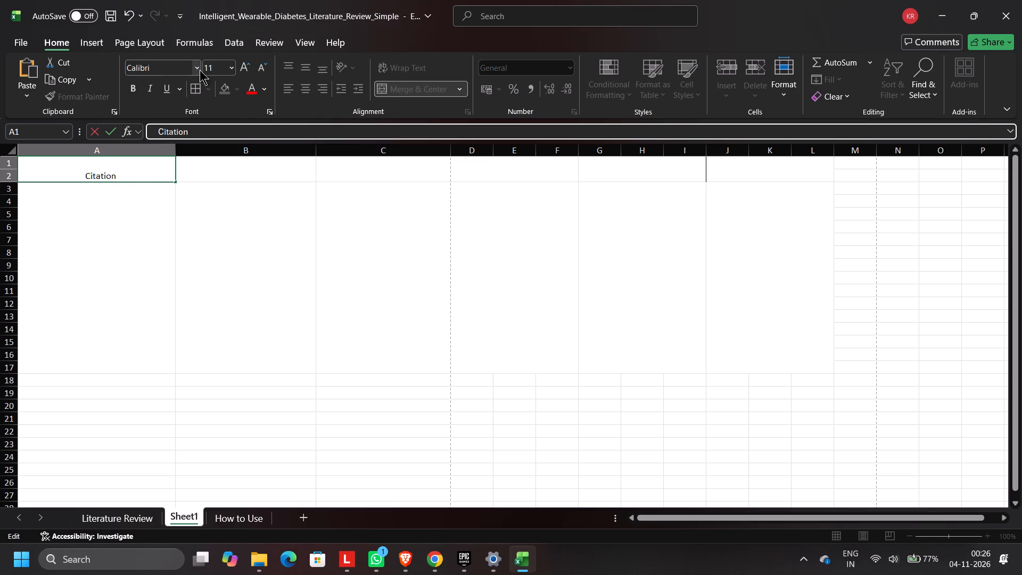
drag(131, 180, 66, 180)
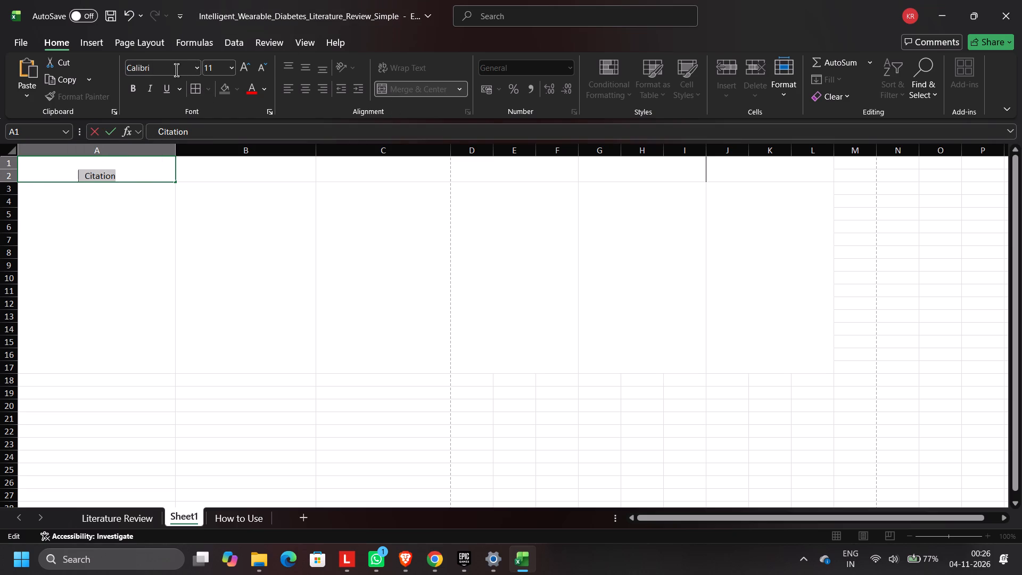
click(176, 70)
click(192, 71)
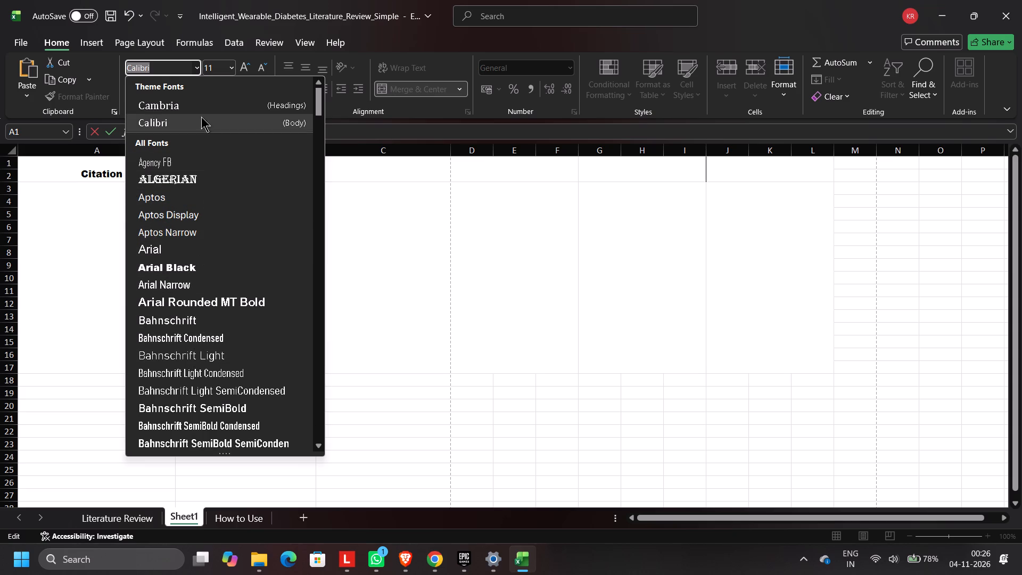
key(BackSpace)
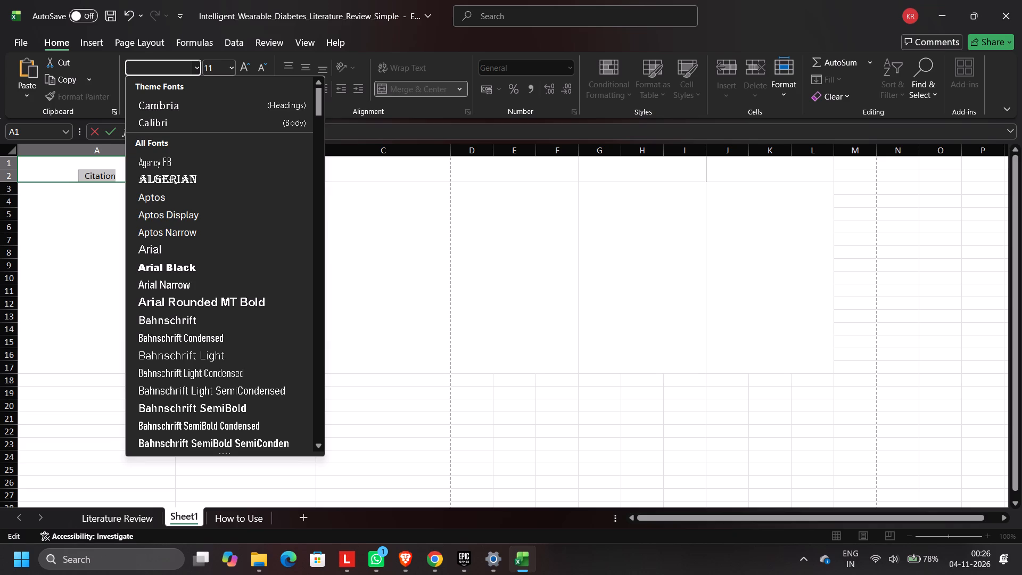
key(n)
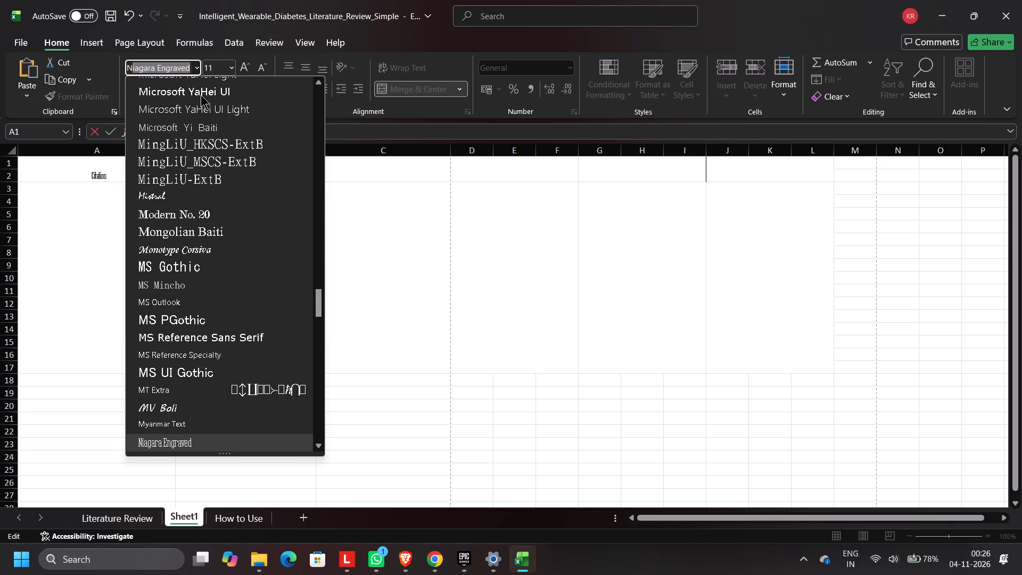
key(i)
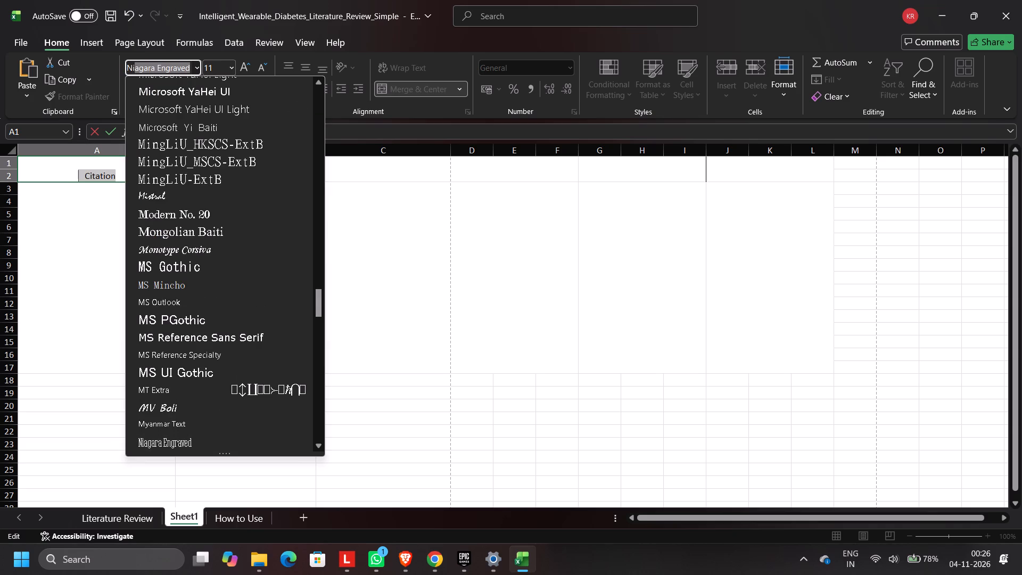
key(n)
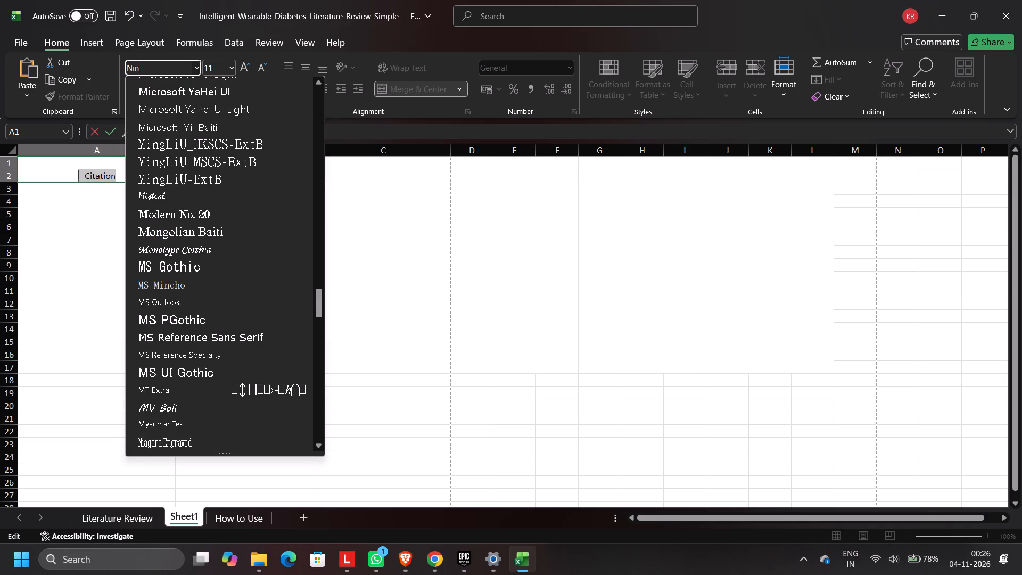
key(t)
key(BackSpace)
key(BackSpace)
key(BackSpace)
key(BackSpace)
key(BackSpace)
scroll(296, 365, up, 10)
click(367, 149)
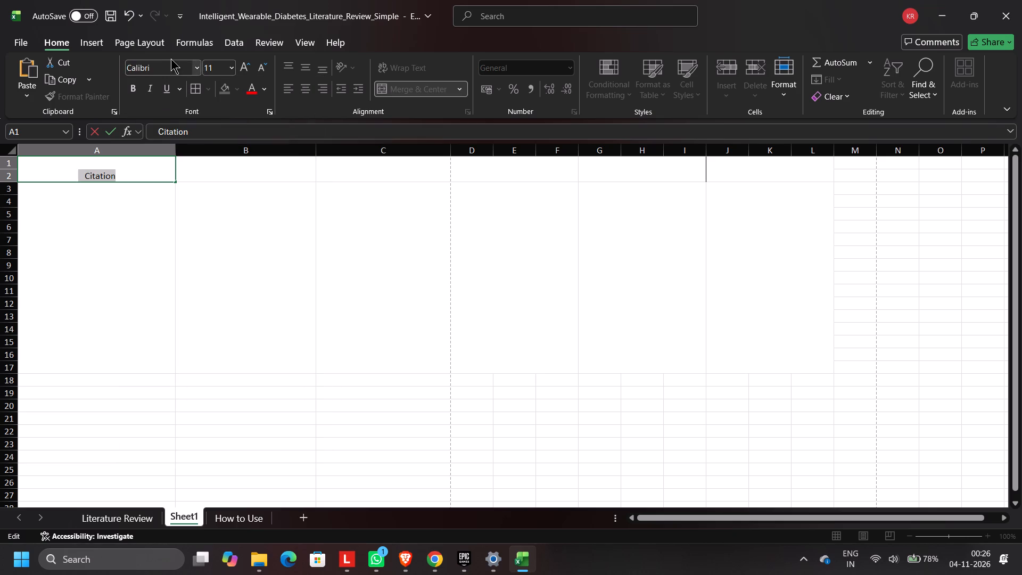
Set the font of the "Citation" header text in A1 to Bahnschrift Light.
click(198, 68)
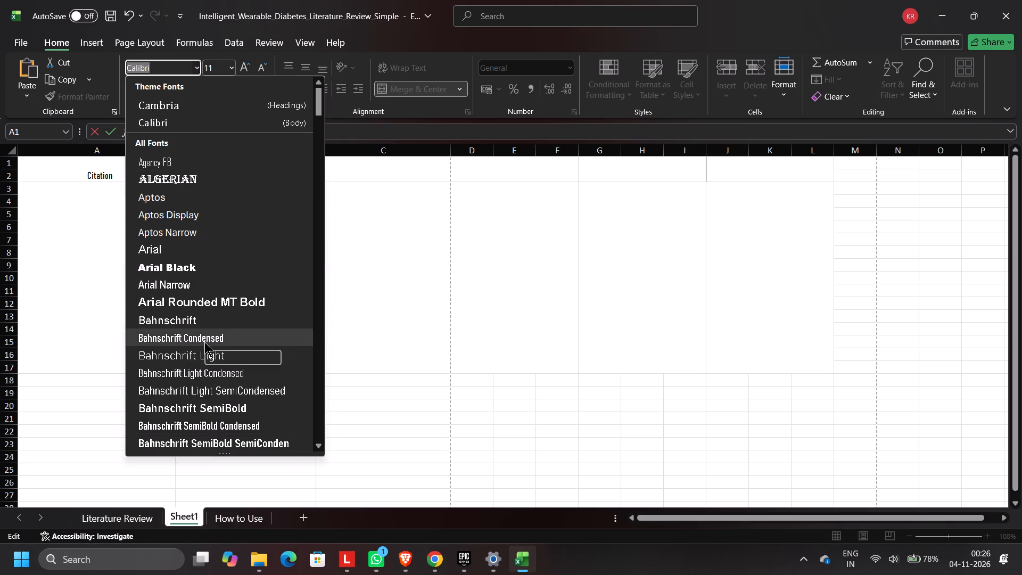
click(185, 354)
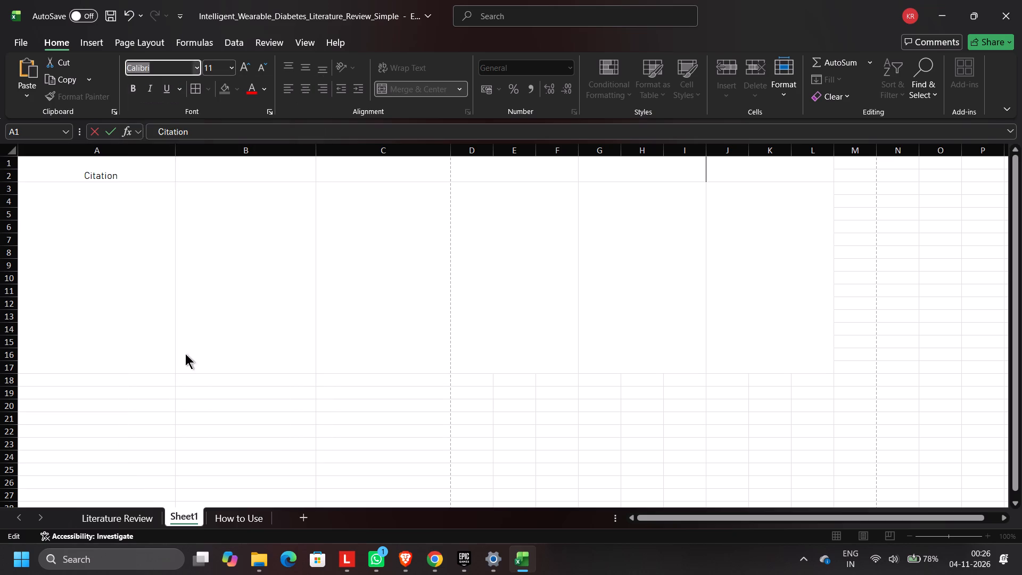
click(135, 175)
click(87, 223)
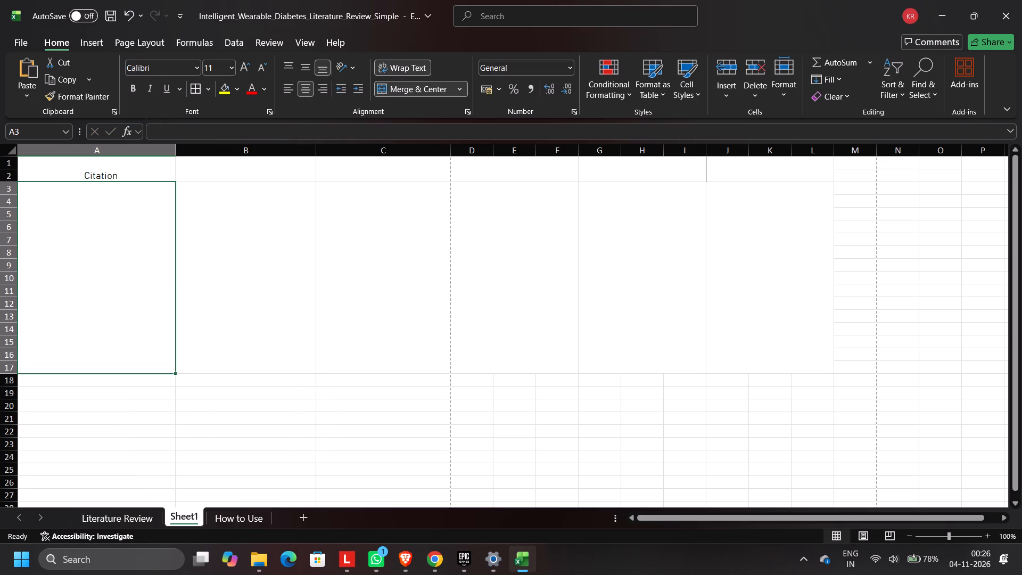
Copy the author citation from cell A2 of the Literature Review sheet into merged cell A3 on Sheet1.
click(129, 523)
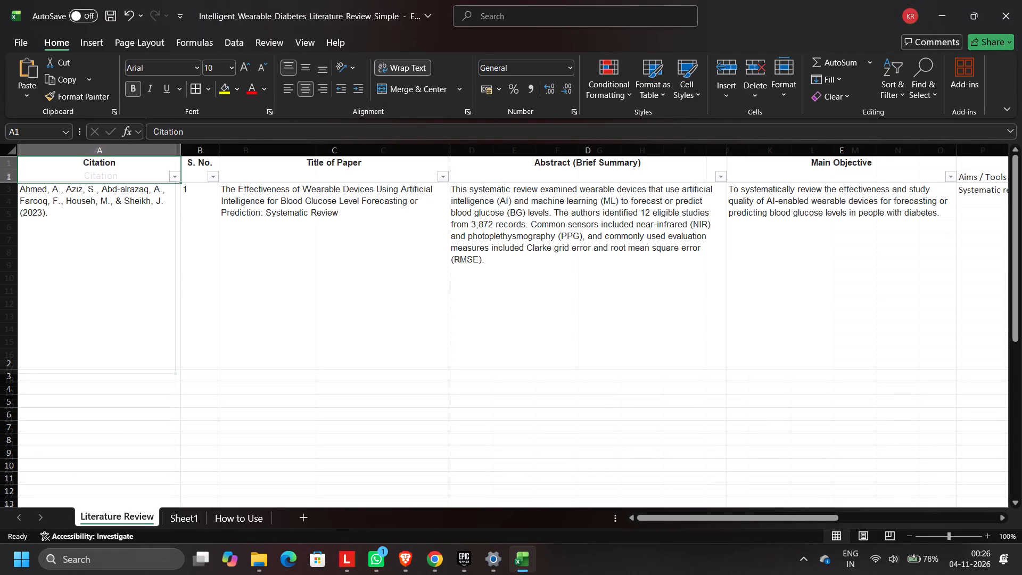
click(109, 252)
drag(153, 127, 543, 132)
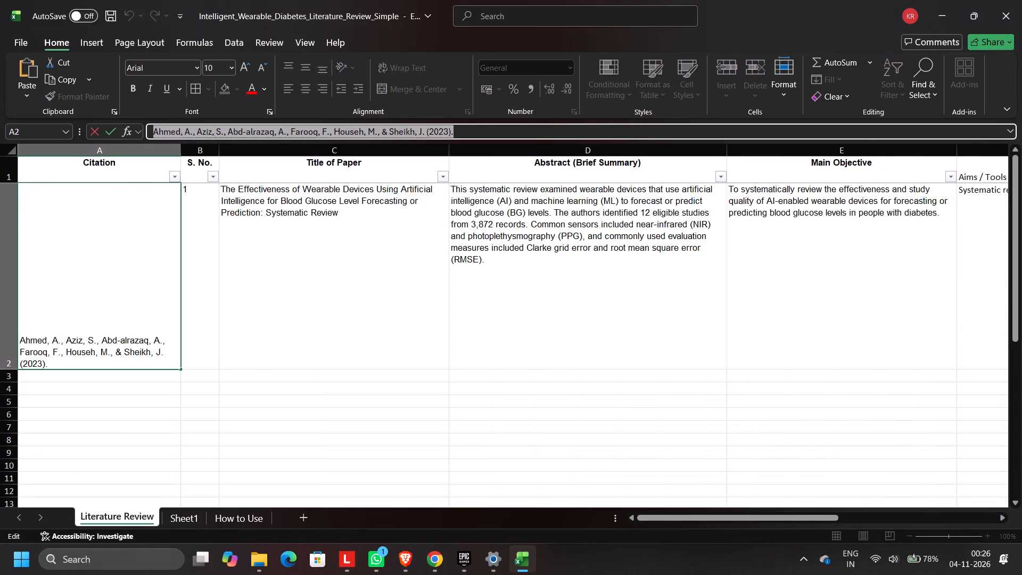
key(ctrl+c)
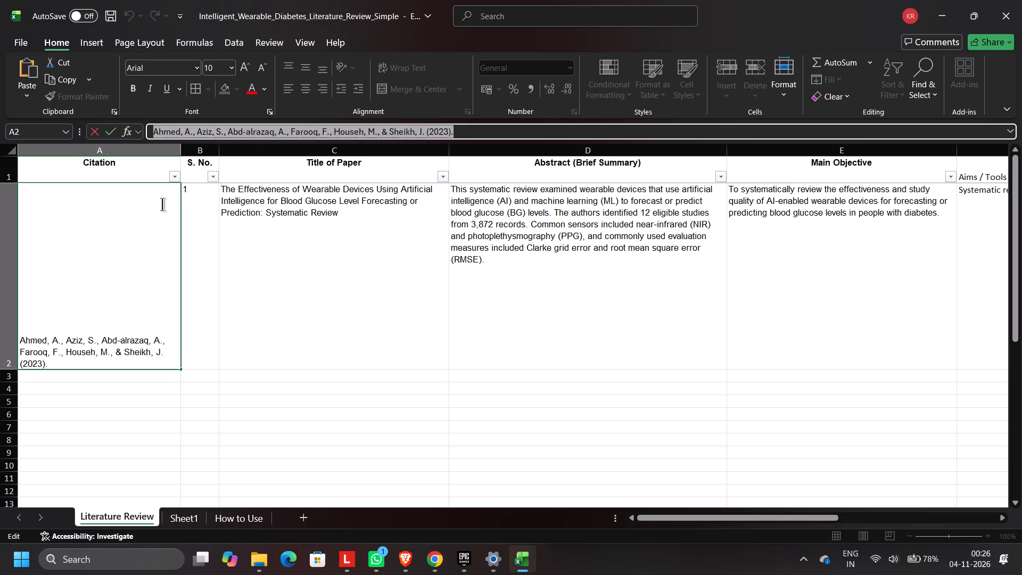
click(181, 526)
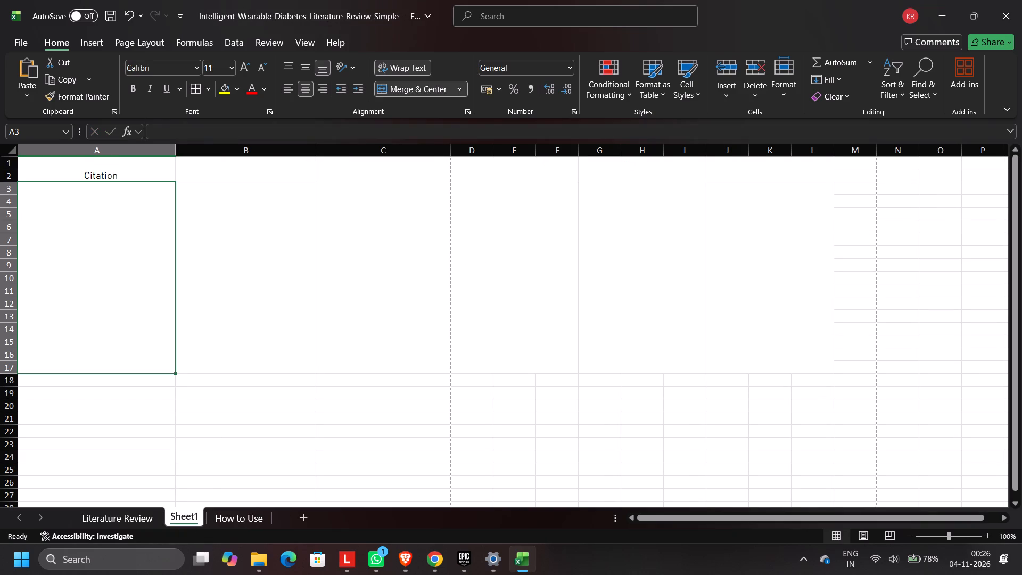
click(171, 135)
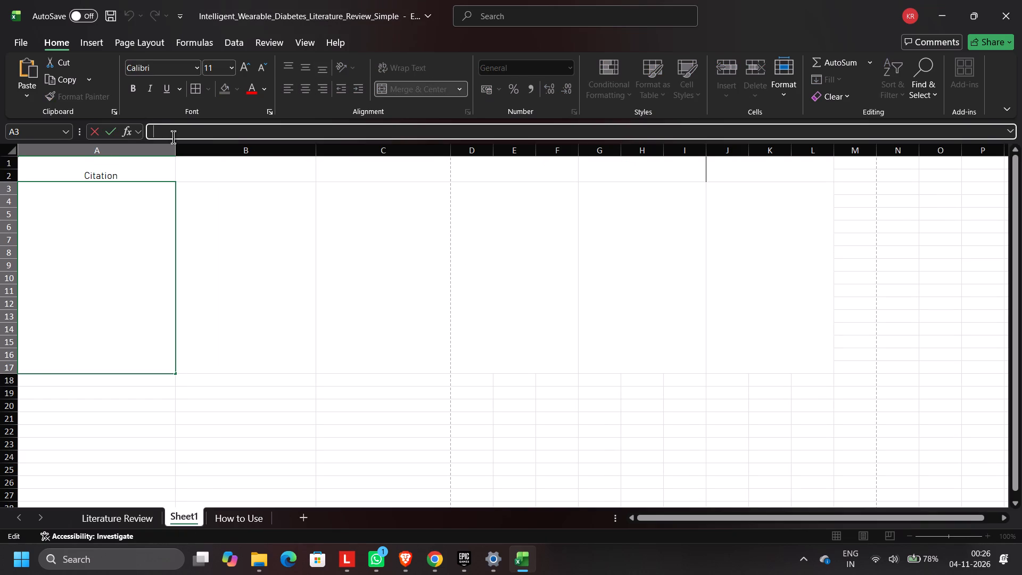
key(ctrl+v)
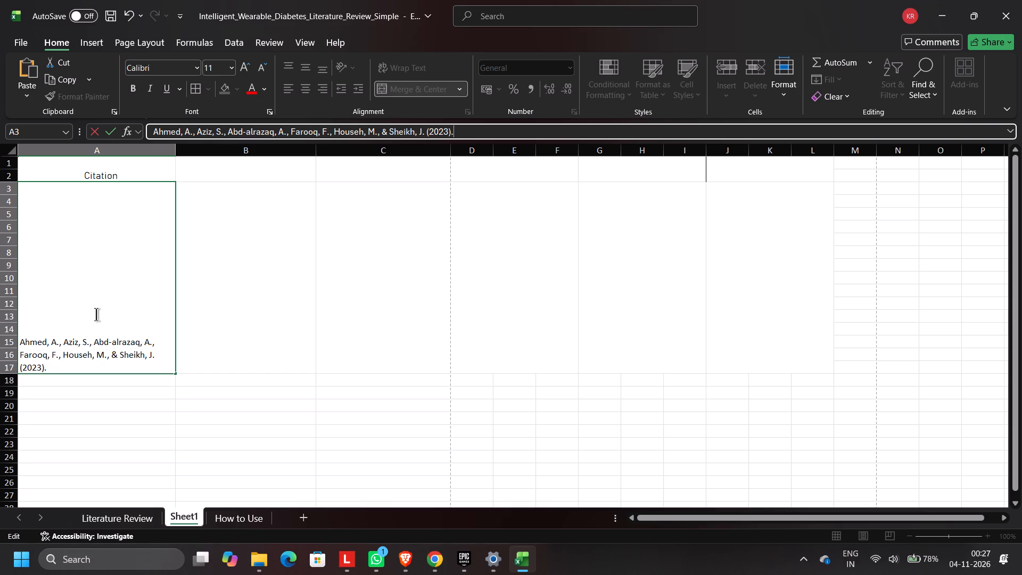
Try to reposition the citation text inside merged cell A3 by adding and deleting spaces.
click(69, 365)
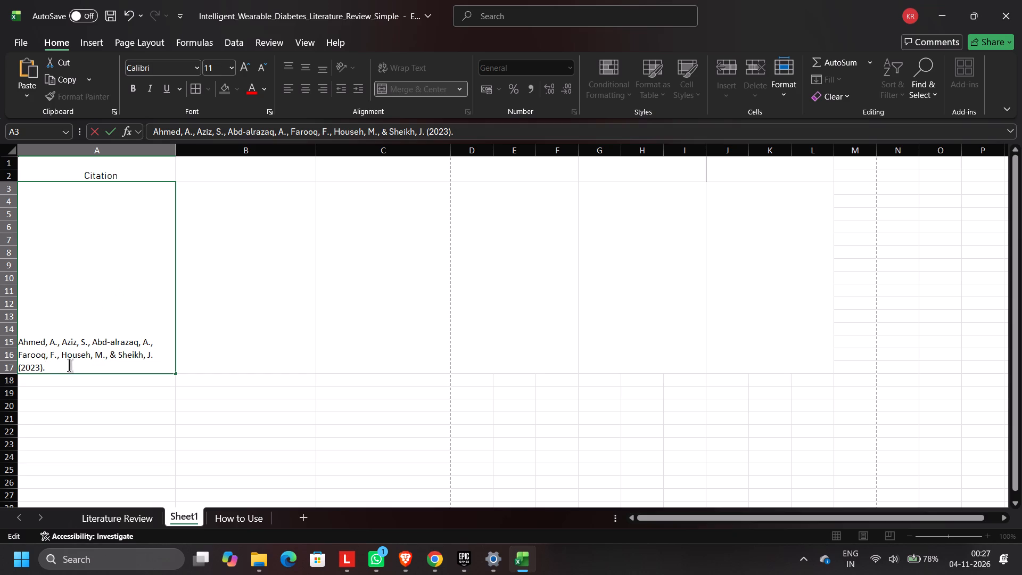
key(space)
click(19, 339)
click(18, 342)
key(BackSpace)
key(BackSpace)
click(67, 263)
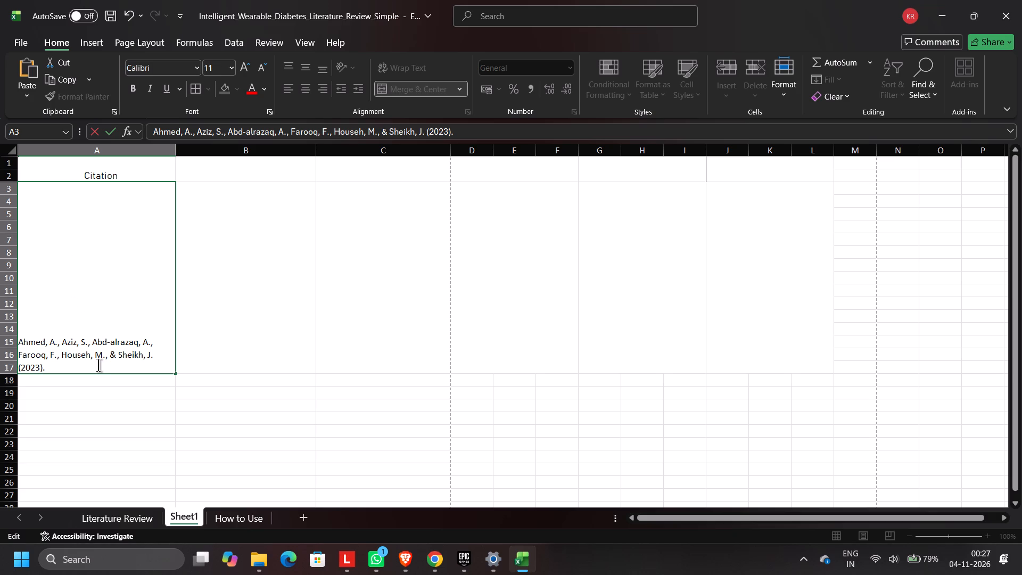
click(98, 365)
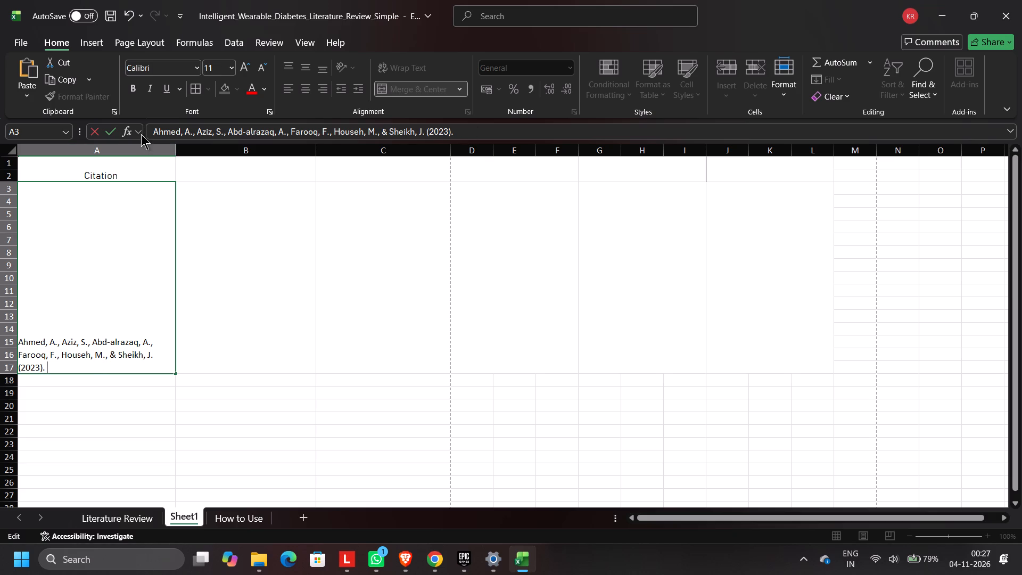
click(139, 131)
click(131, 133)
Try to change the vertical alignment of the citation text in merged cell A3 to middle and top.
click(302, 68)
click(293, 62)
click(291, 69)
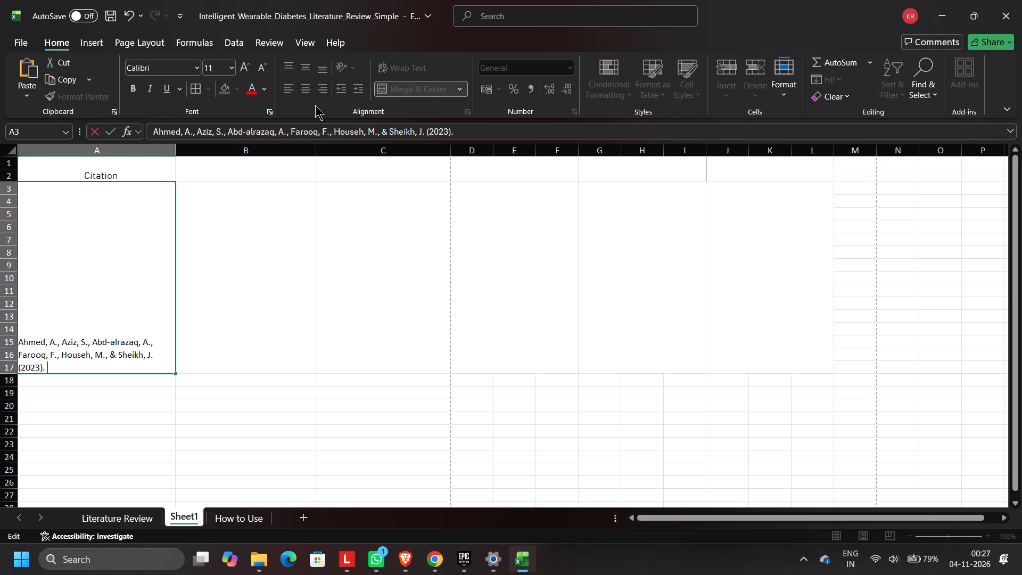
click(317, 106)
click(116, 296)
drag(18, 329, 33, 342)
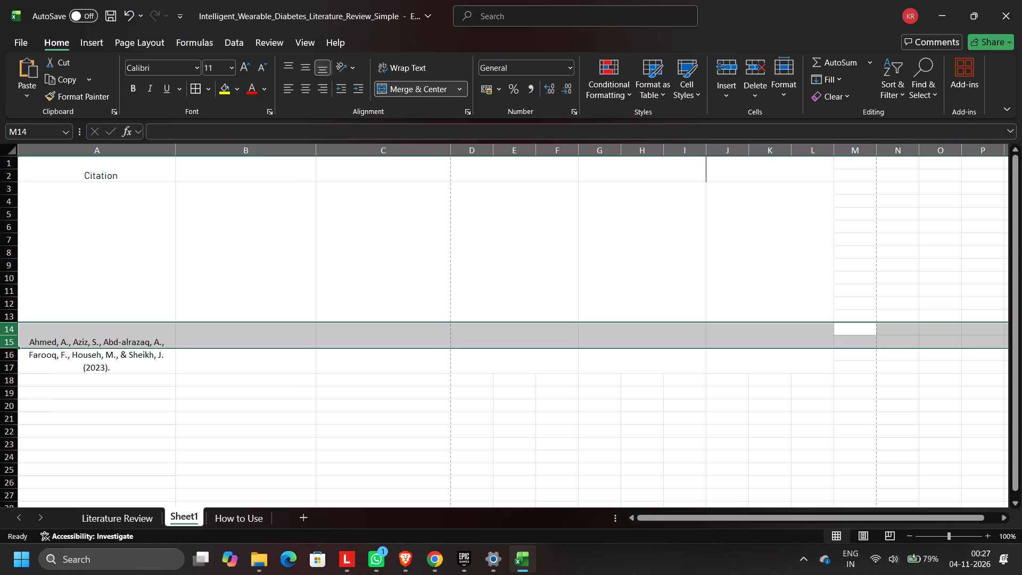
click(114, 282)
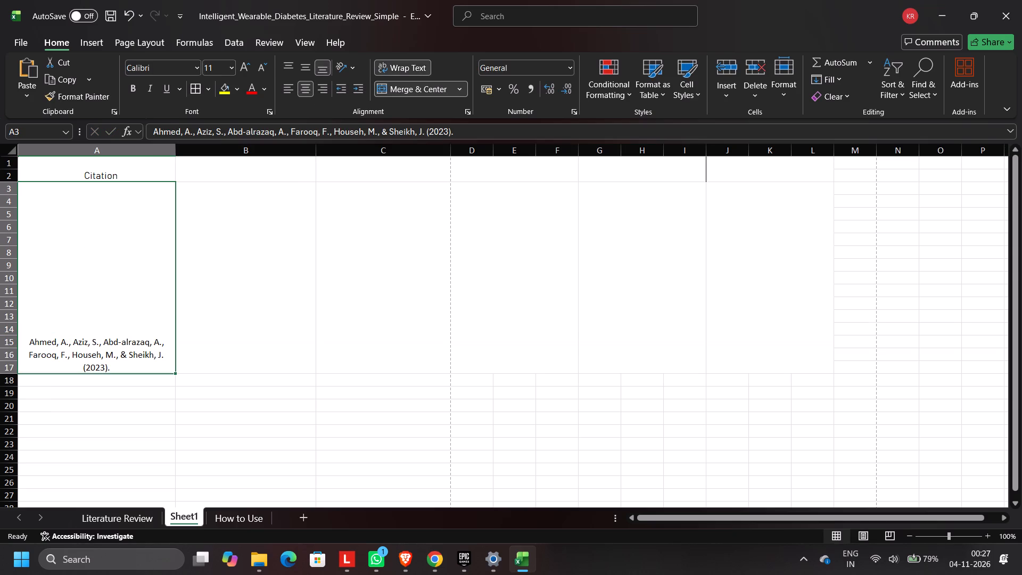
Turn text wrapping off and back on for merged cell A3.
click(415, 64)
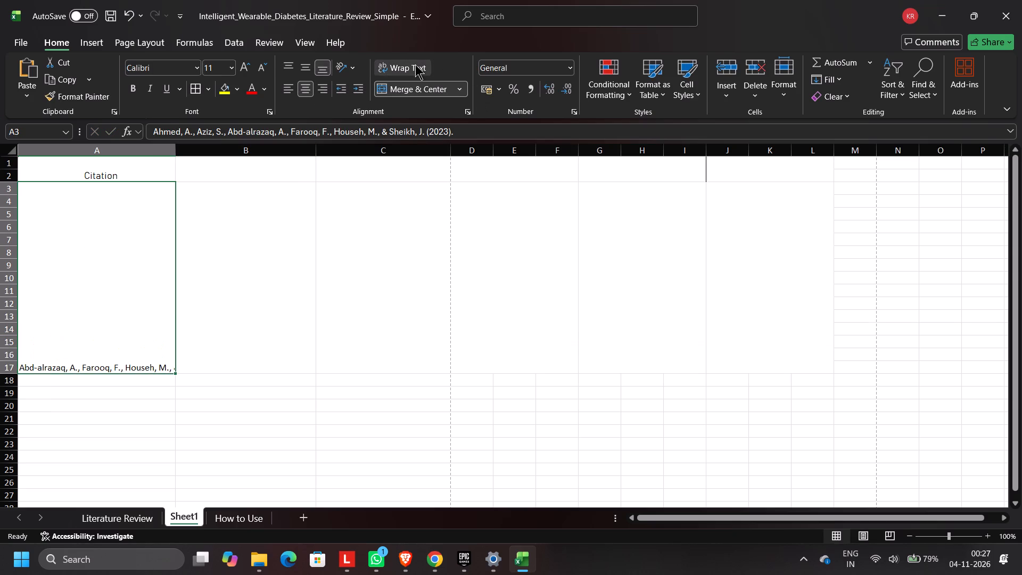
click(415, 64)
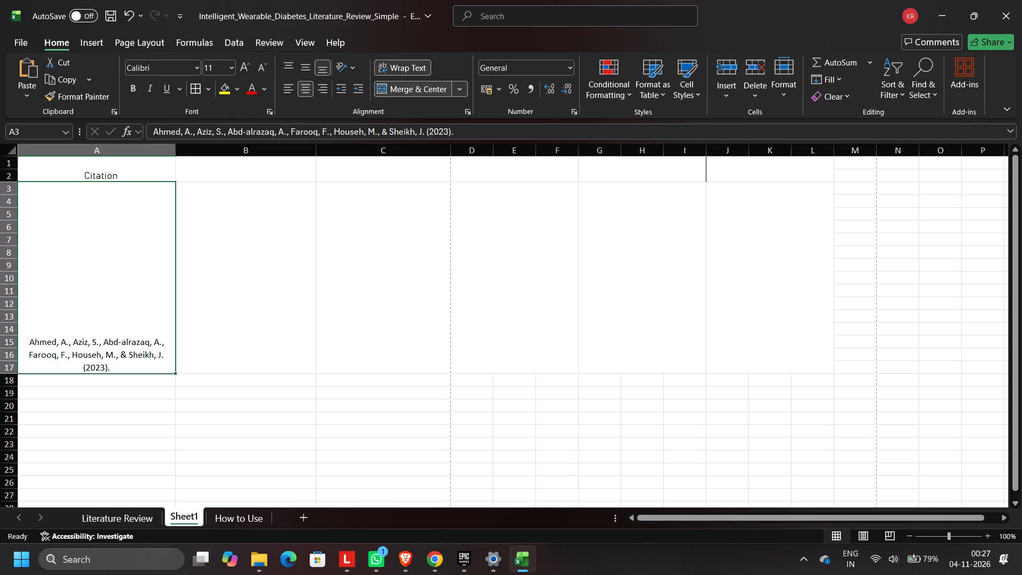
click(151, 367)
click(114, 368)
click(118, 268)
Remove the horizontal centering from the citation text in merged cell A3, toggling it to compare the two alignments.
click(301, 91)
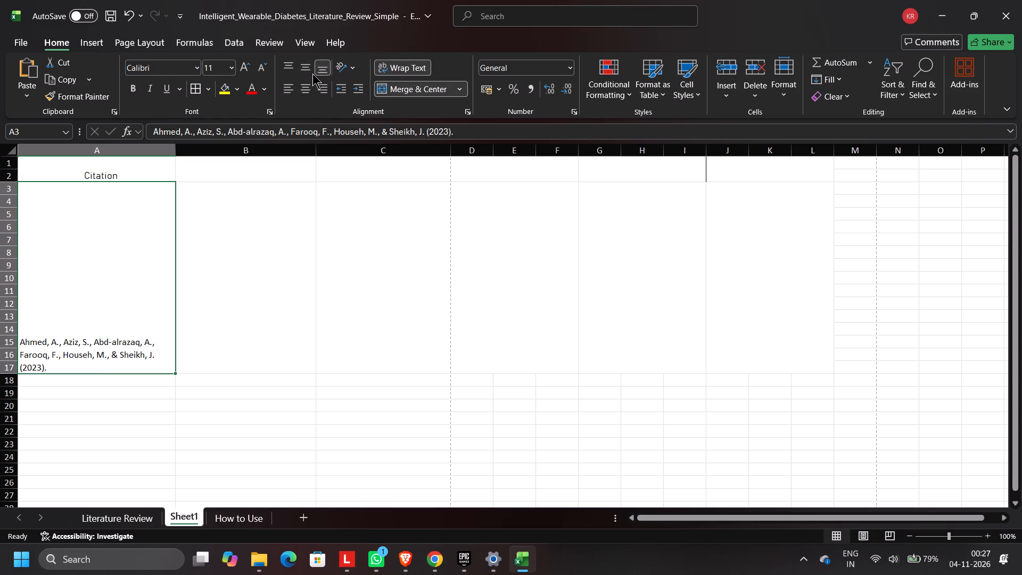
click(321, 70)
click(302, 86)
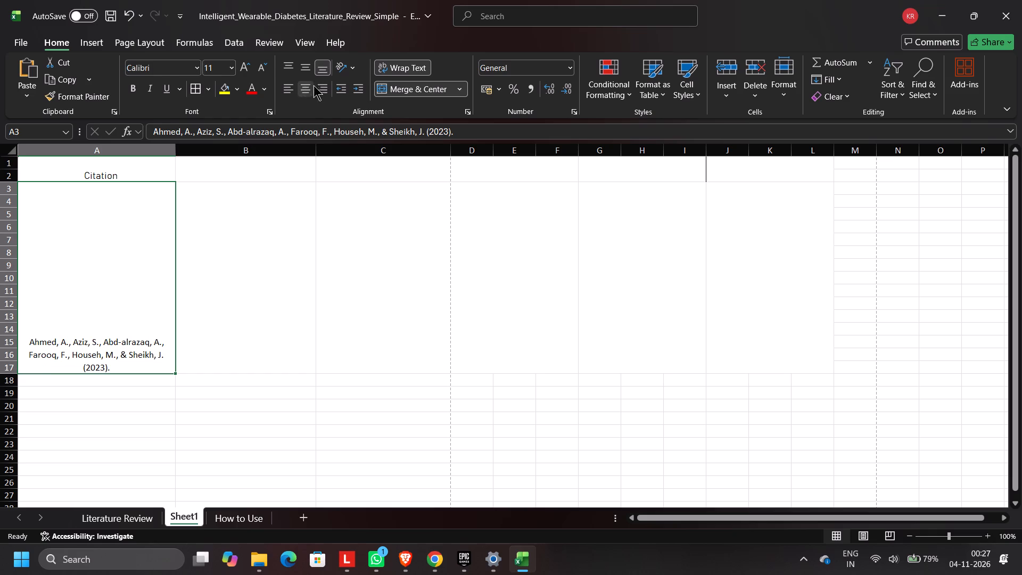
click(306, 86)
click(324, 63)
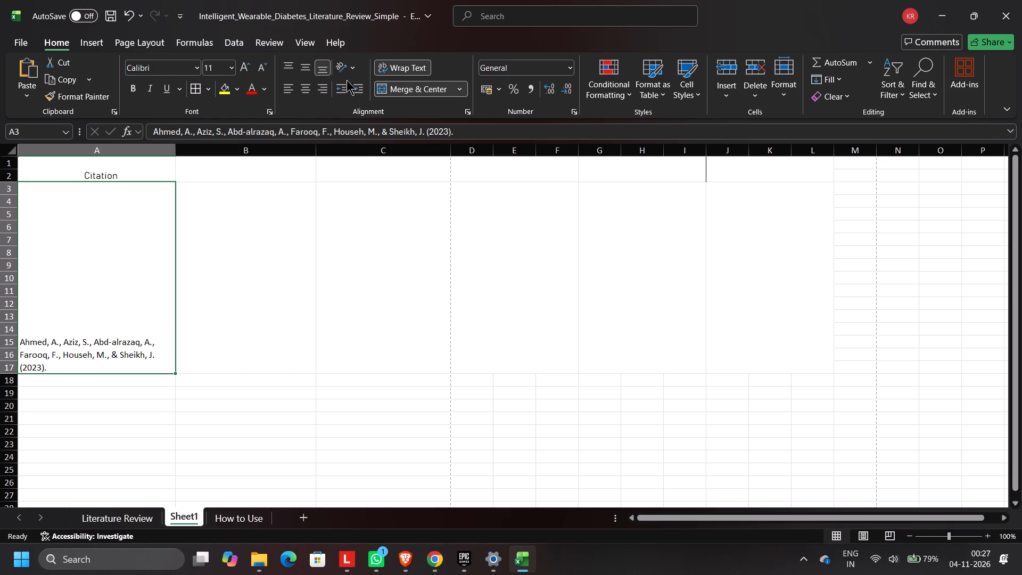
click(324, 66)
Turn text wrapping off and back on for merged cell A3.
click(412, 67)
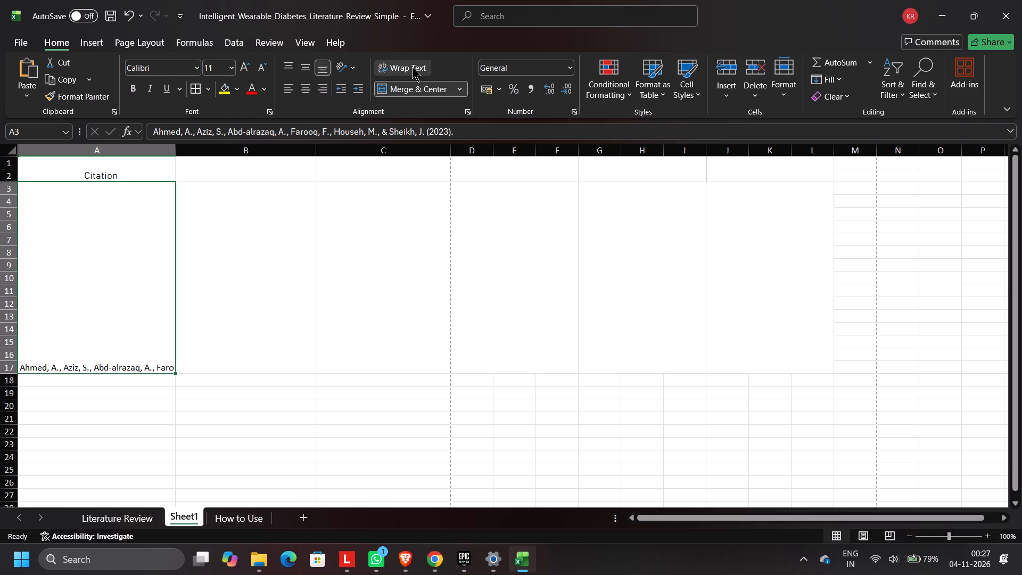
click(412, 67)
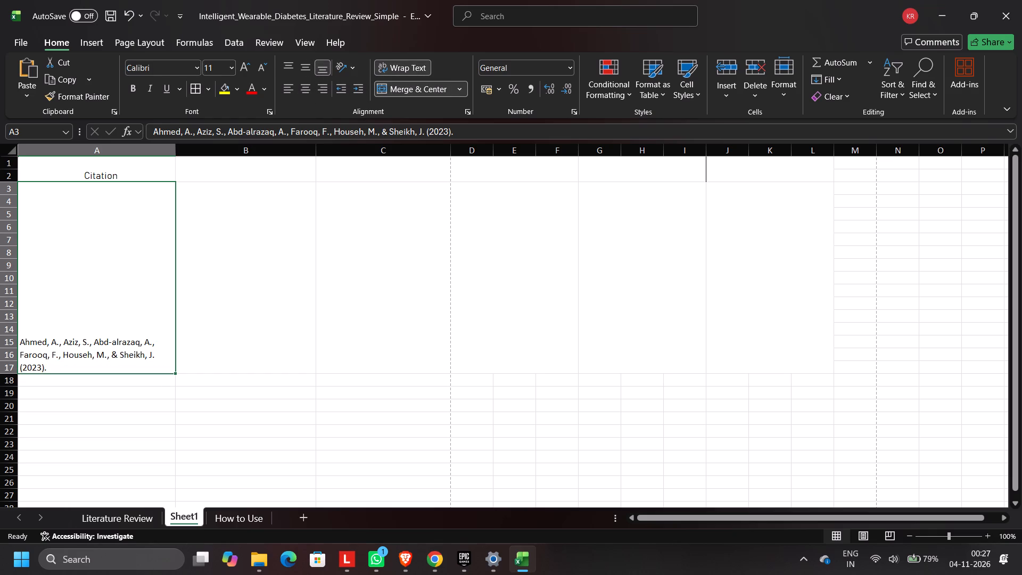
Align the citation text to the top of merged cell A3, trying middle alignment as well.
click(293, 69)
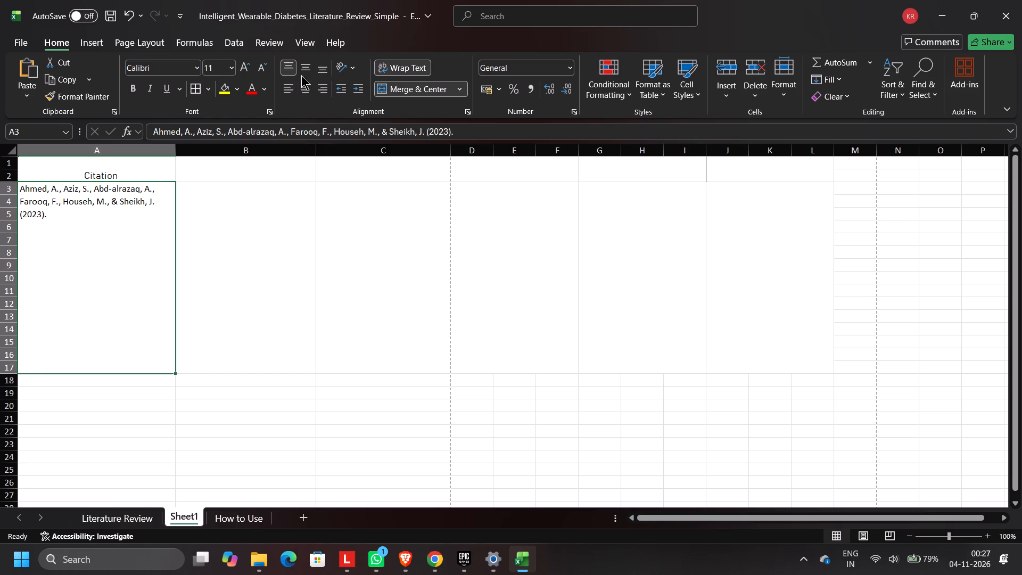
click(306, 70)
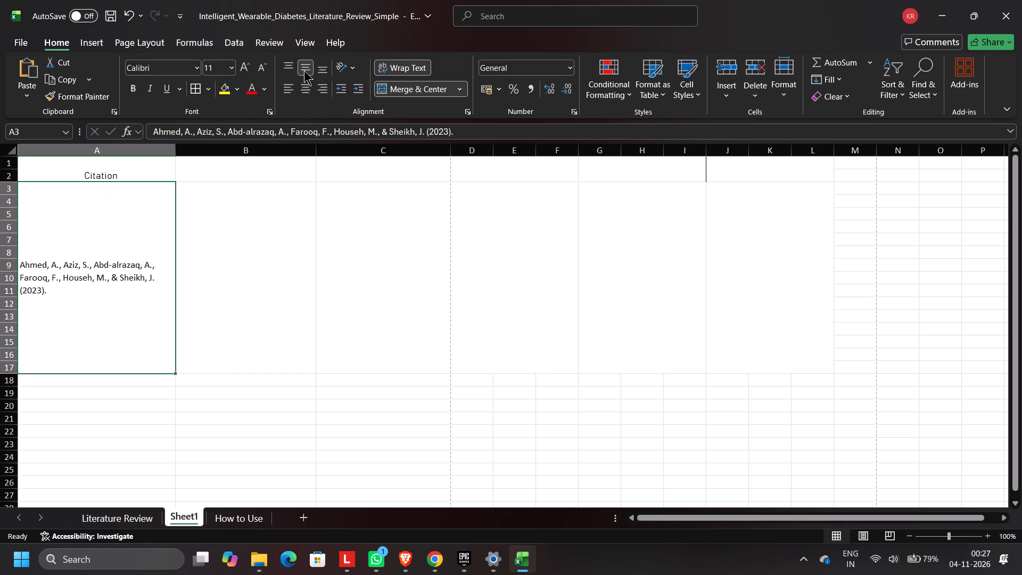
click(291, 70)
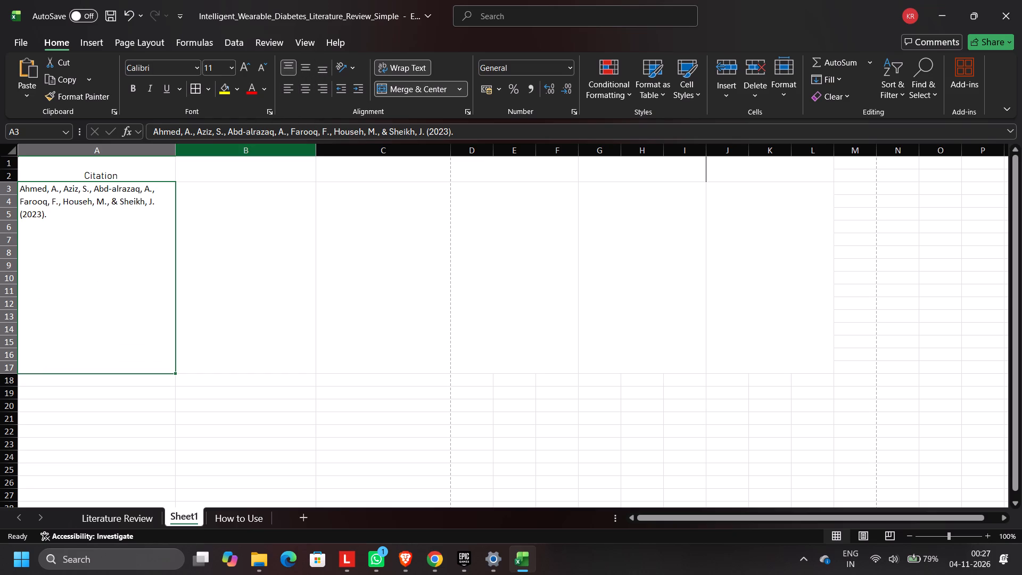
Select the empty header cell of column B on Sheet1 and switch to the Literature Review sheet.
click(229, 170)
click(135, 511)
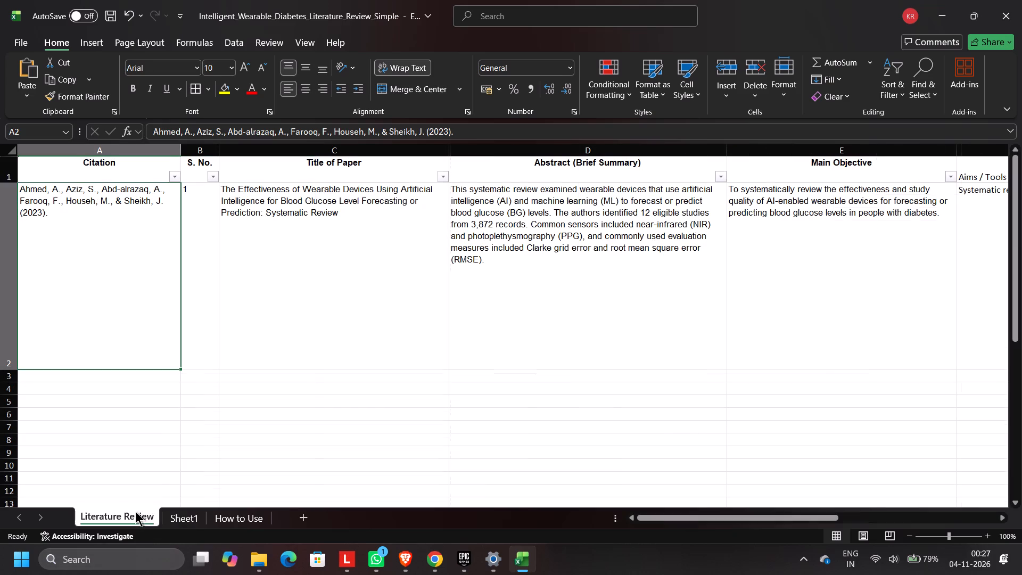
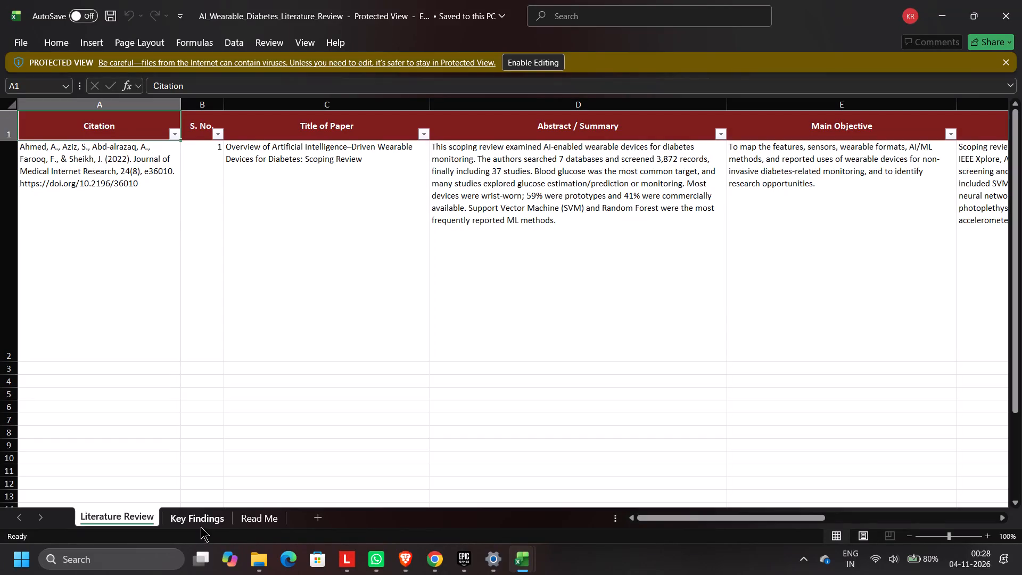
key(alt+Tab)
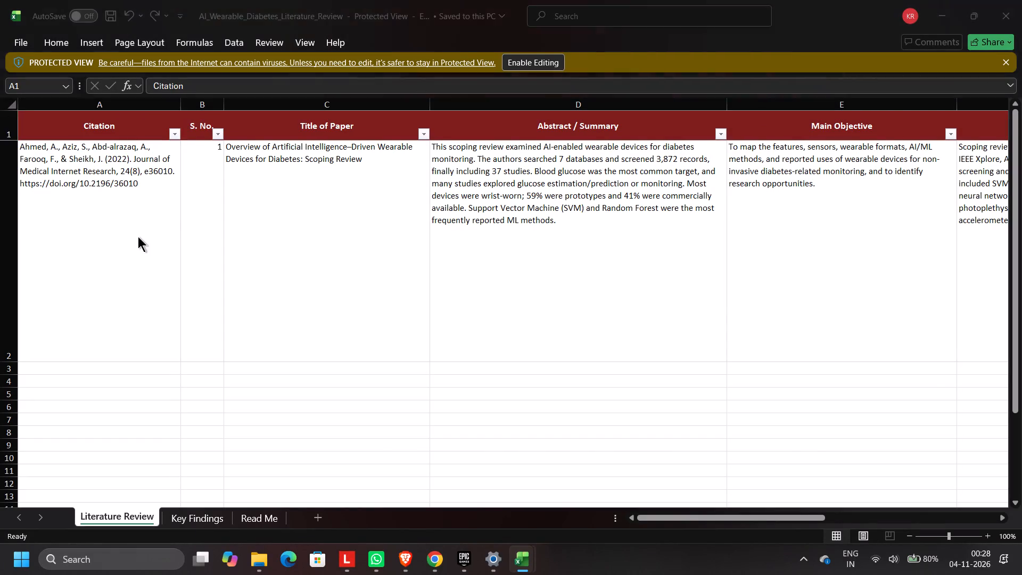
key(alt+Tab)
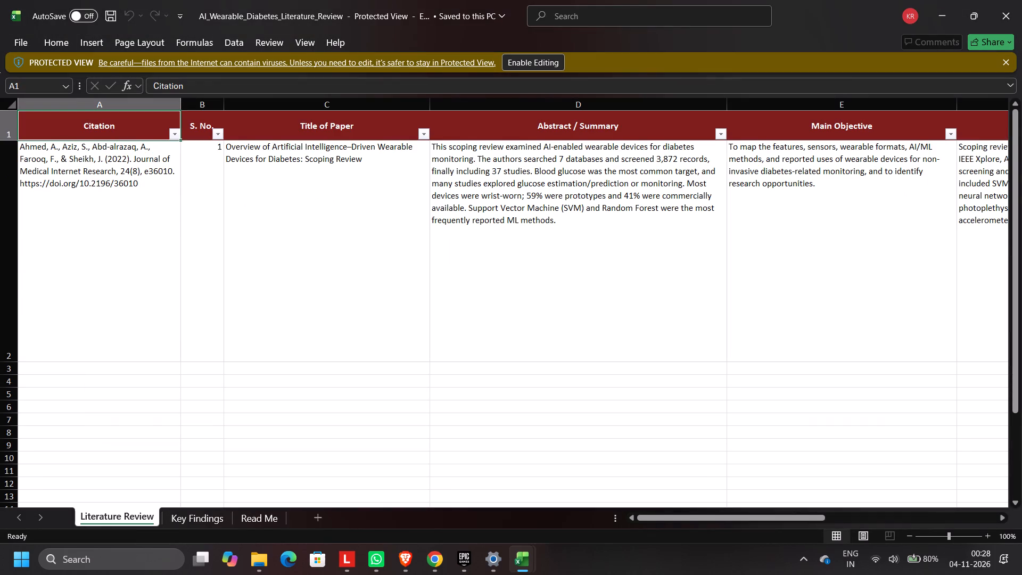
Switch from the protected-view workbook to the Intelligent_Wearable_Diabetes_Literature_Review_Simple workbook.
key(alt+Tab)
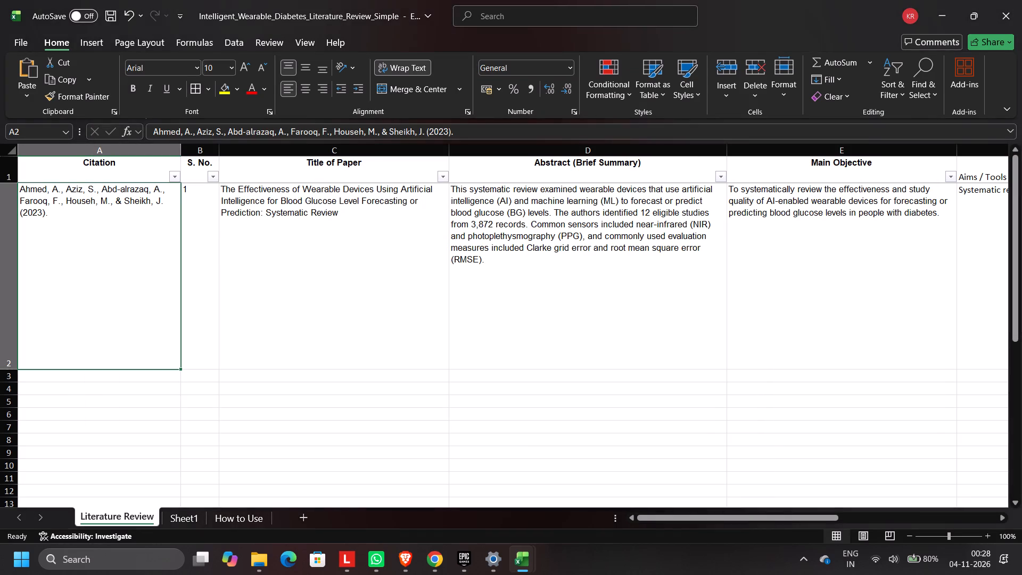
key(alt+Tab)
key(alt+Tab)
key(alt+Tab)
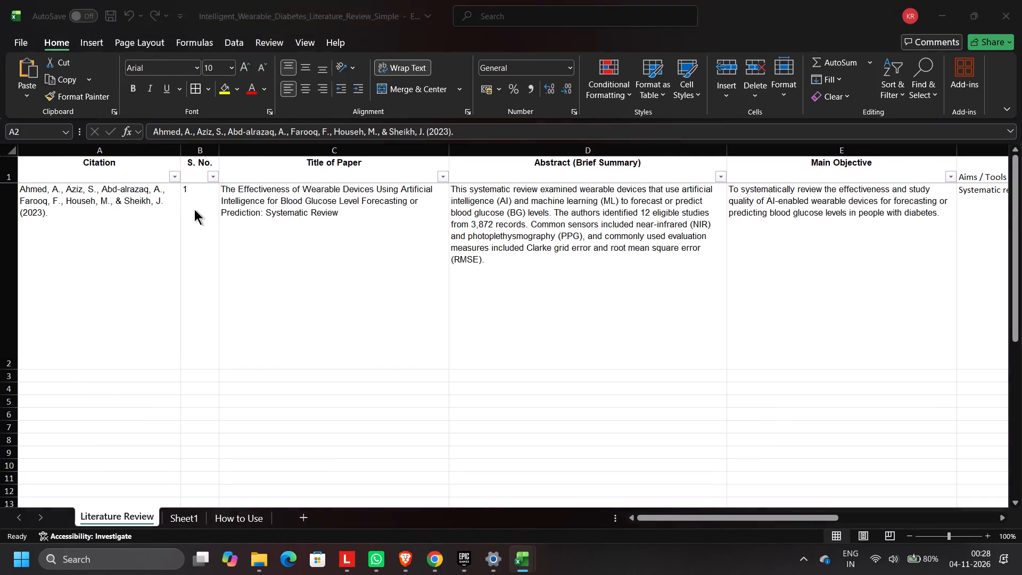
key(alt+Tab)
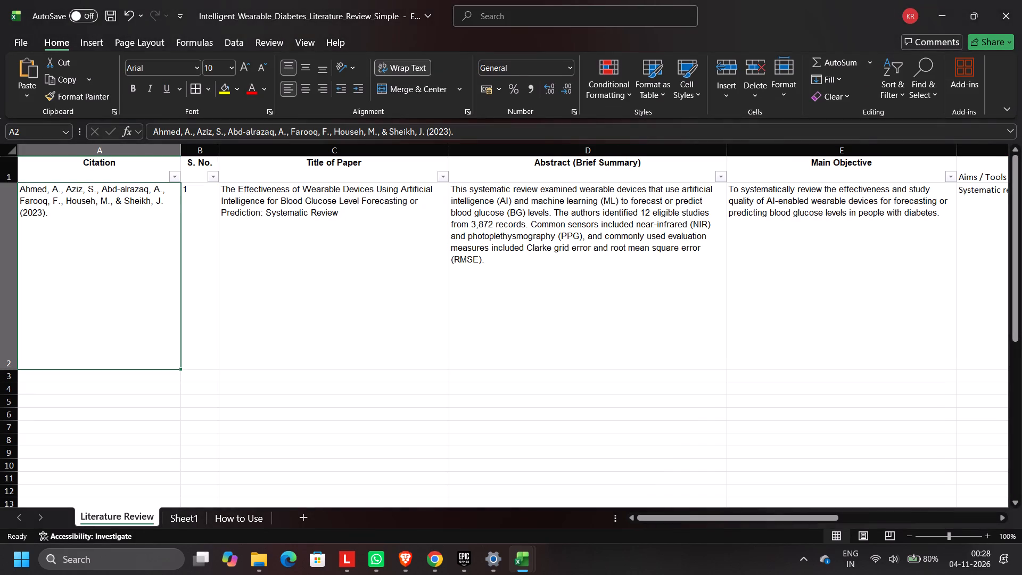
key(alt+Tab)
key(alt+Tab)
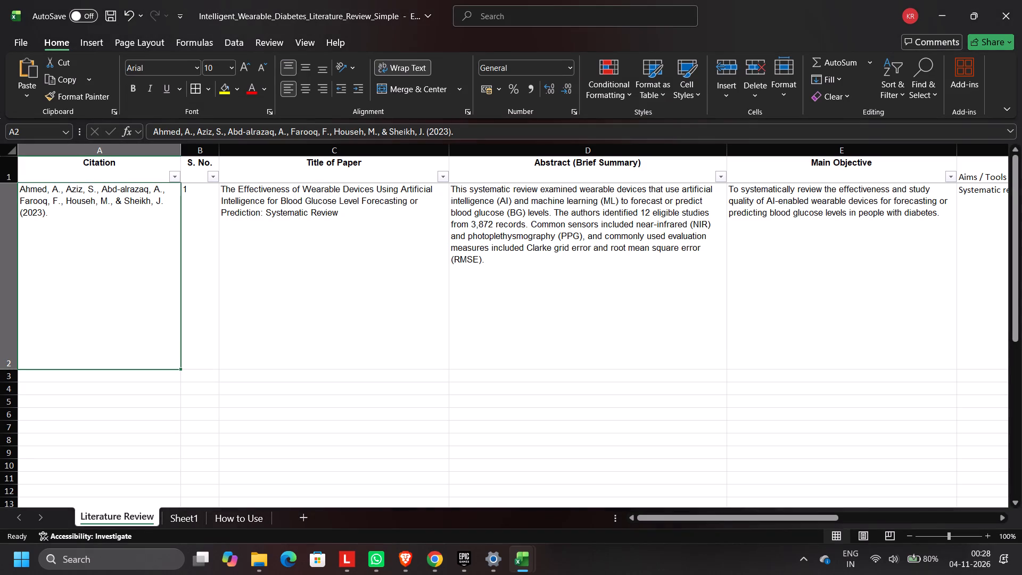
Copy the header text "S. No." from cell B1 of the Literature Review sheet and return to Sheet1.
click(193, 517)
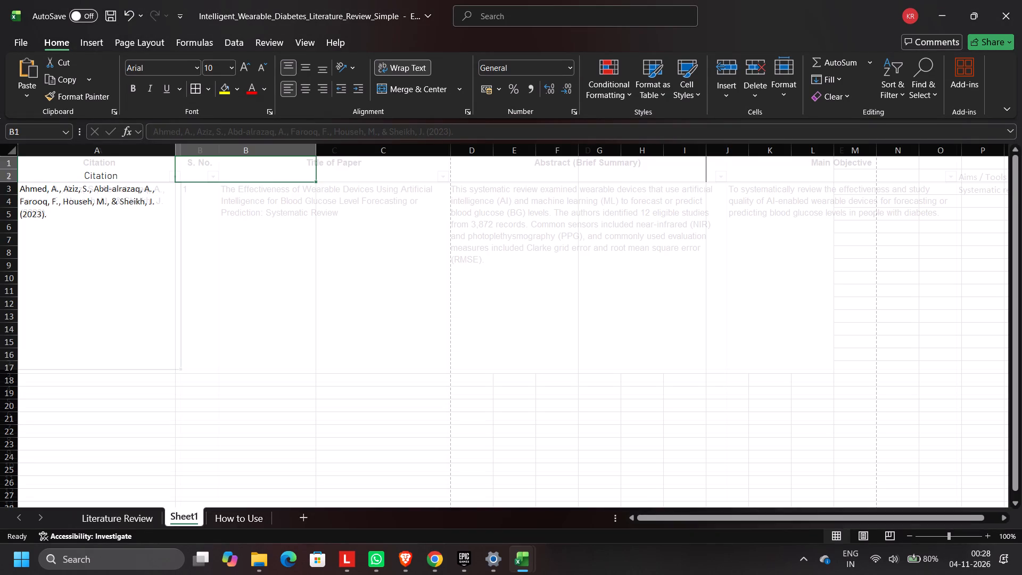
click(130, 521)
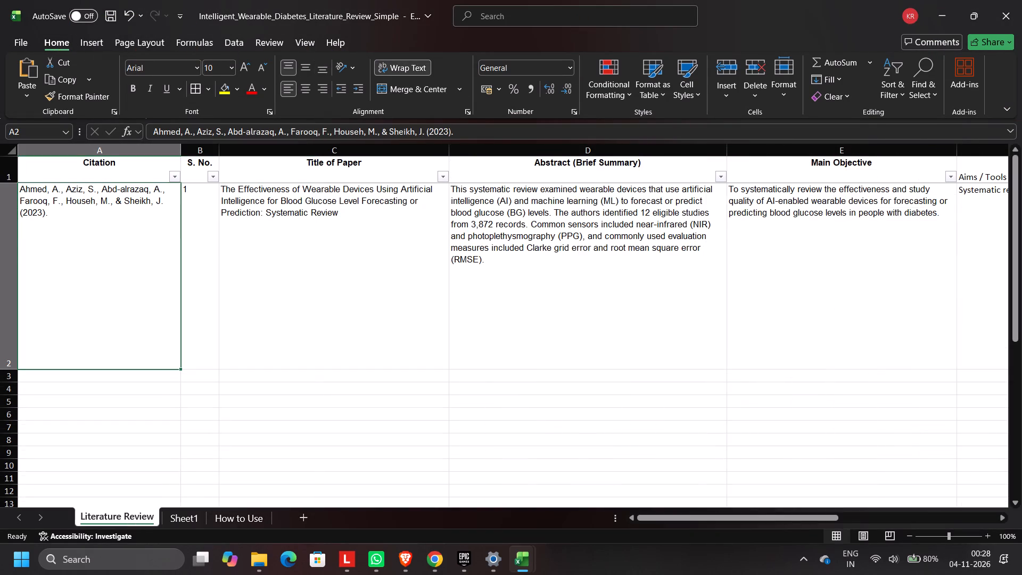
click(191, 169)
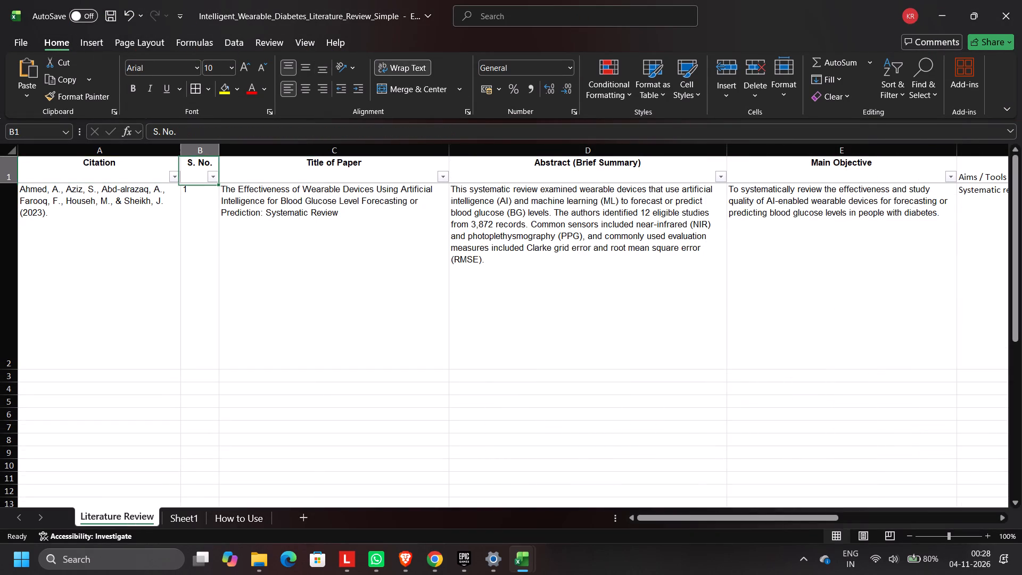
drag(186, 132, 126, 126)
key(ctrl+c)
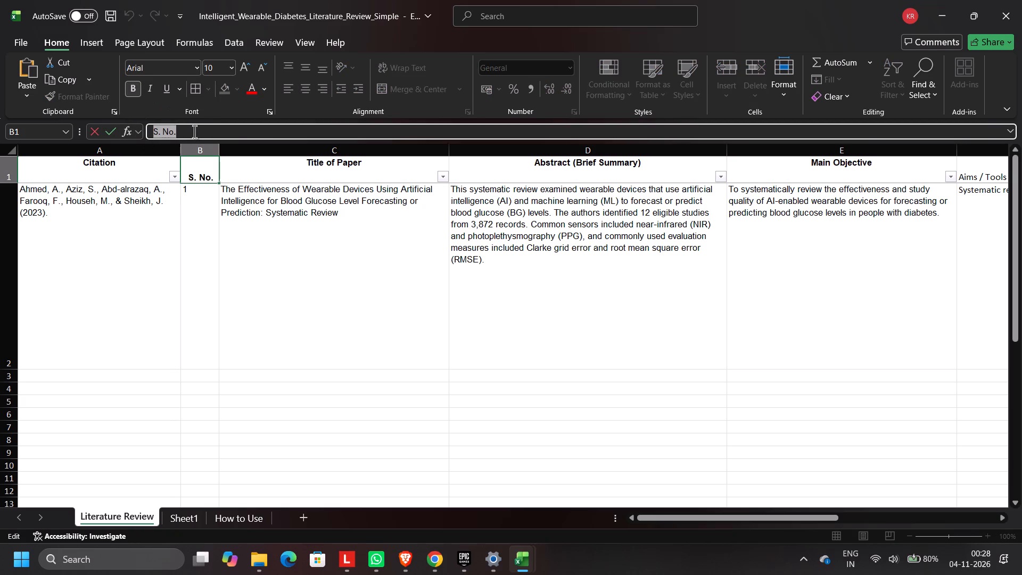
click(183, 523)
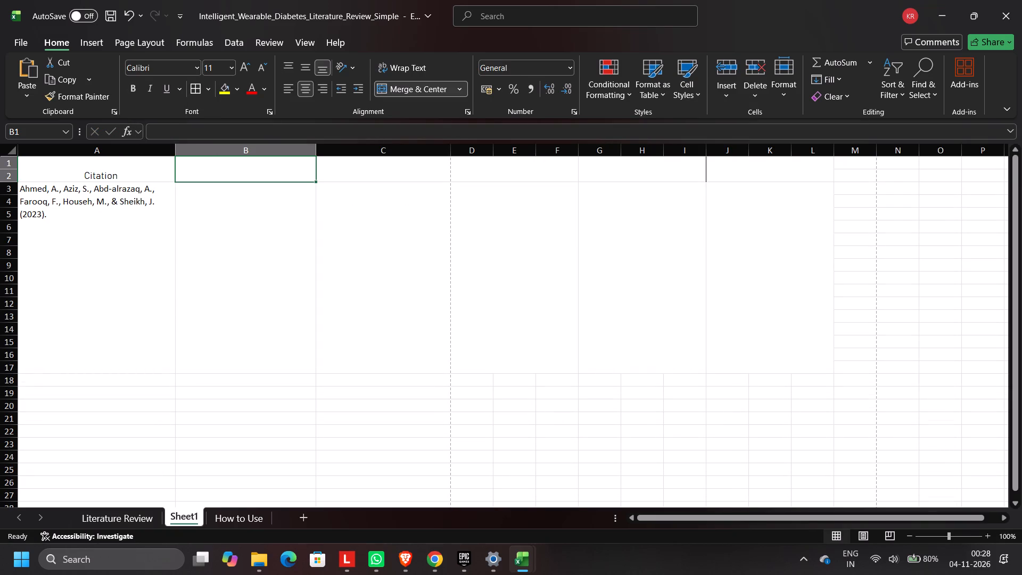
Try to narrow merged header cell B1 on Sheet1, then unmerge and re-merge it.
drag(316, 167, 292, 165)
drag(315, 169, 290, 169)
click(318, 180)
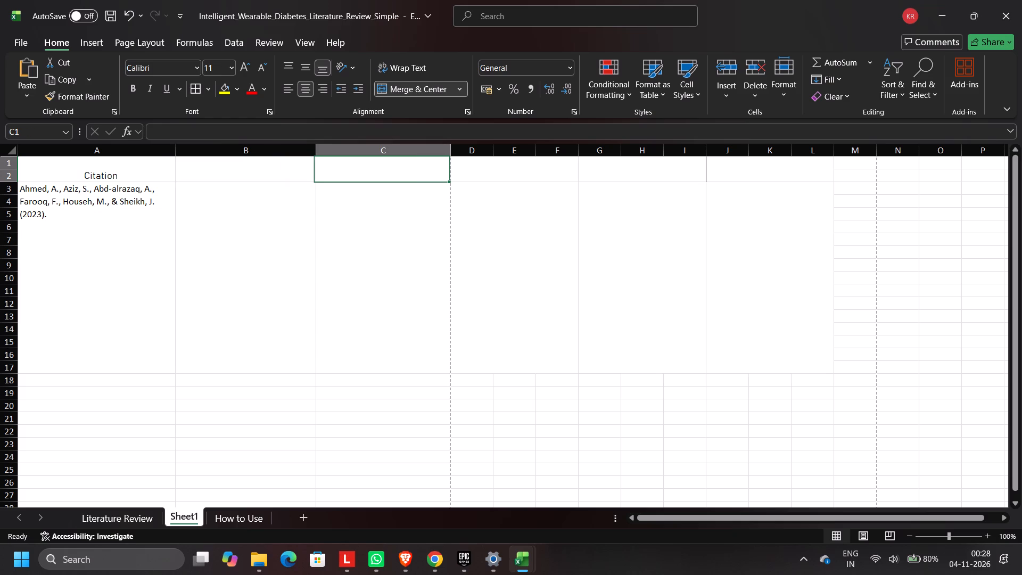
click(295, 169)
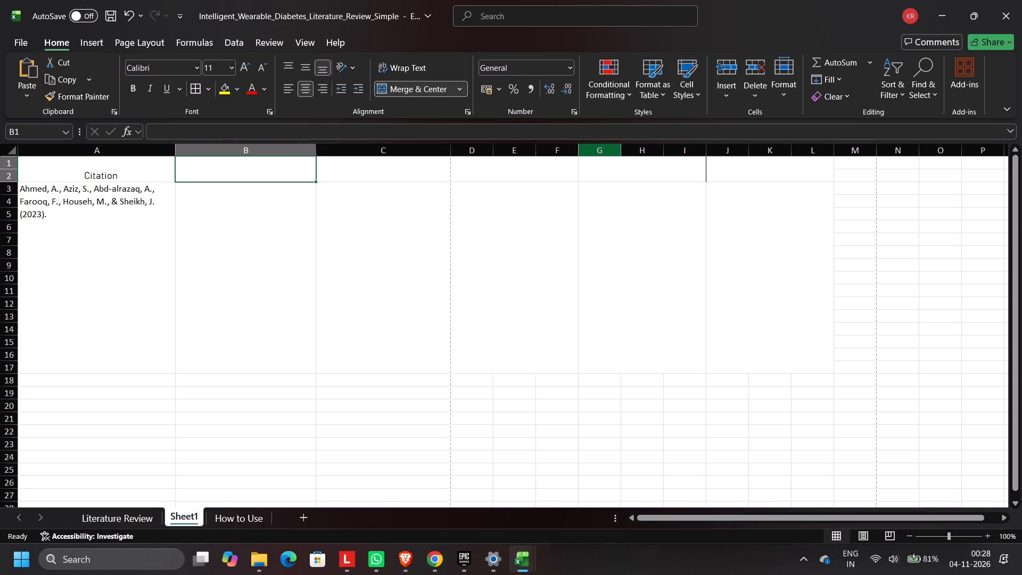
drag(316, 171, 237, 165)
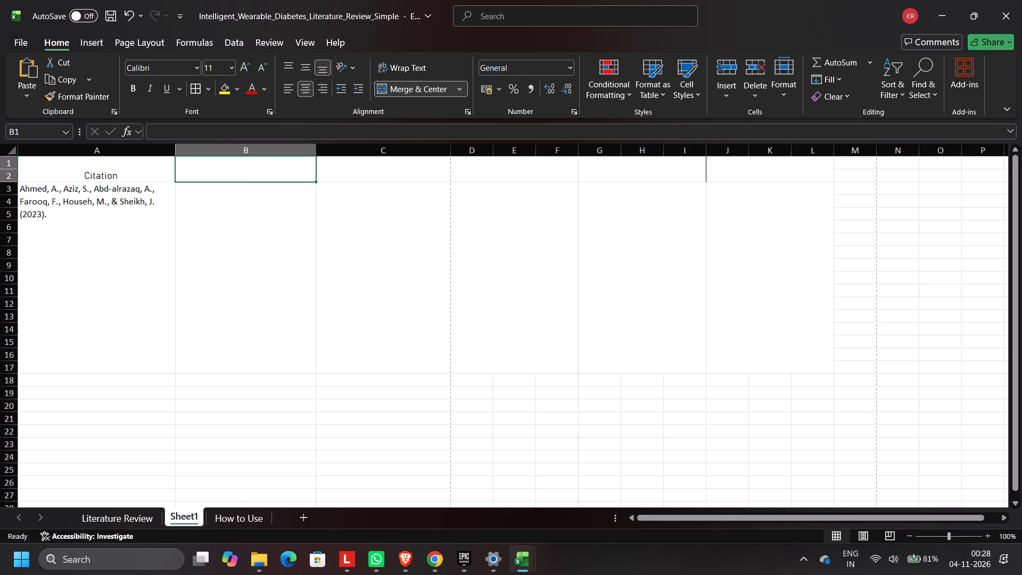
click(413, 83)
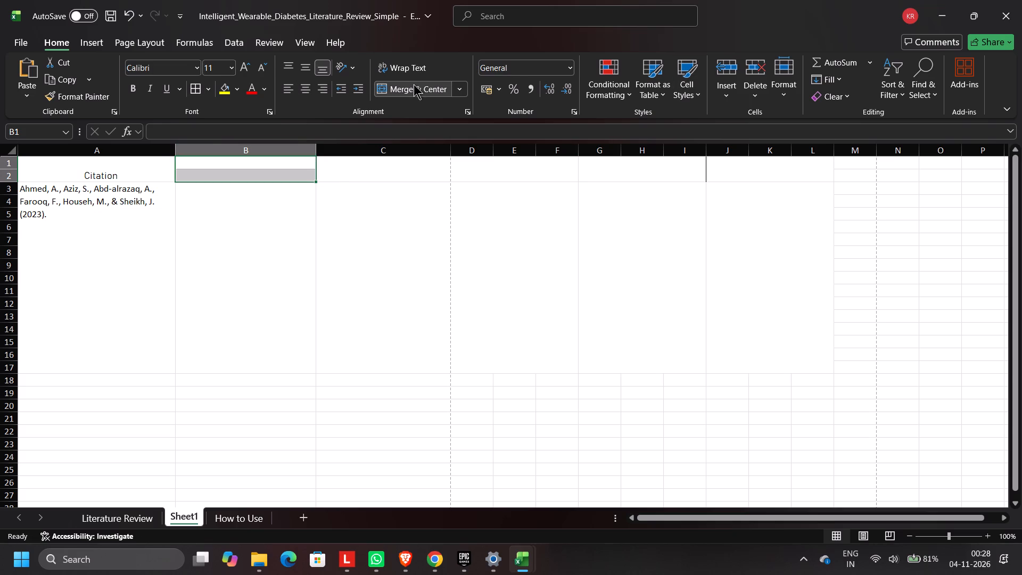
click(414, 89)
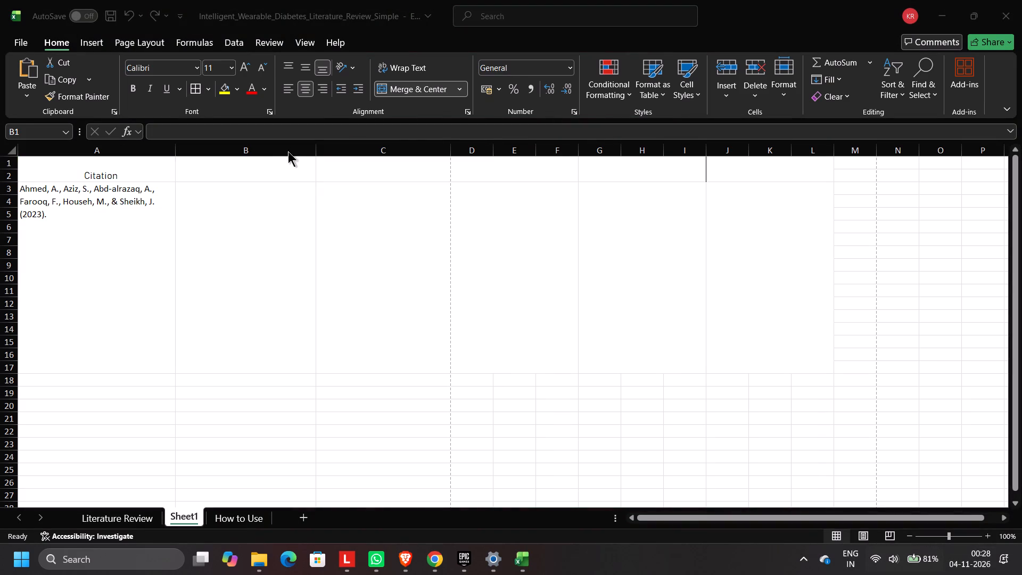
Paste the copied header text "S. No." into merged cell B1 on Sheet1.
click(277, 163)
click(240, 134)
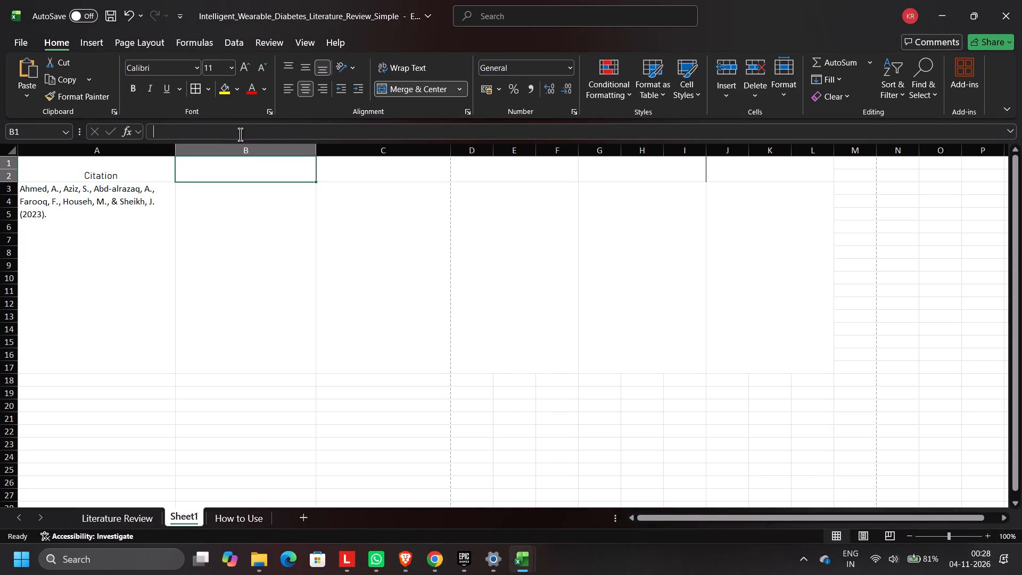
key(ctrl+v)
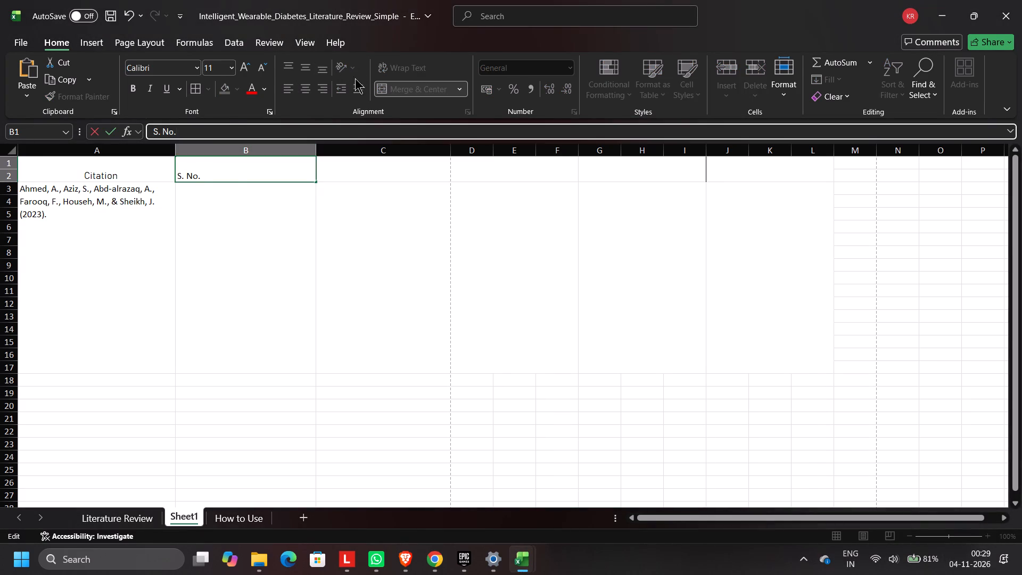
Enter serial number 1 in merged cell B3 on Sheet1 and align it to the top of the cell.
click(245, 210)
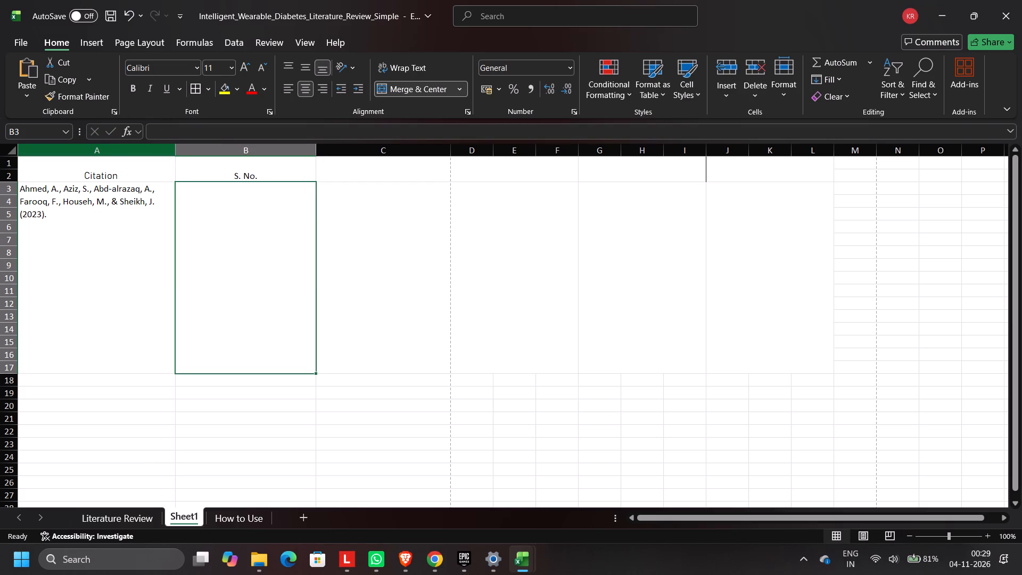
key(1)
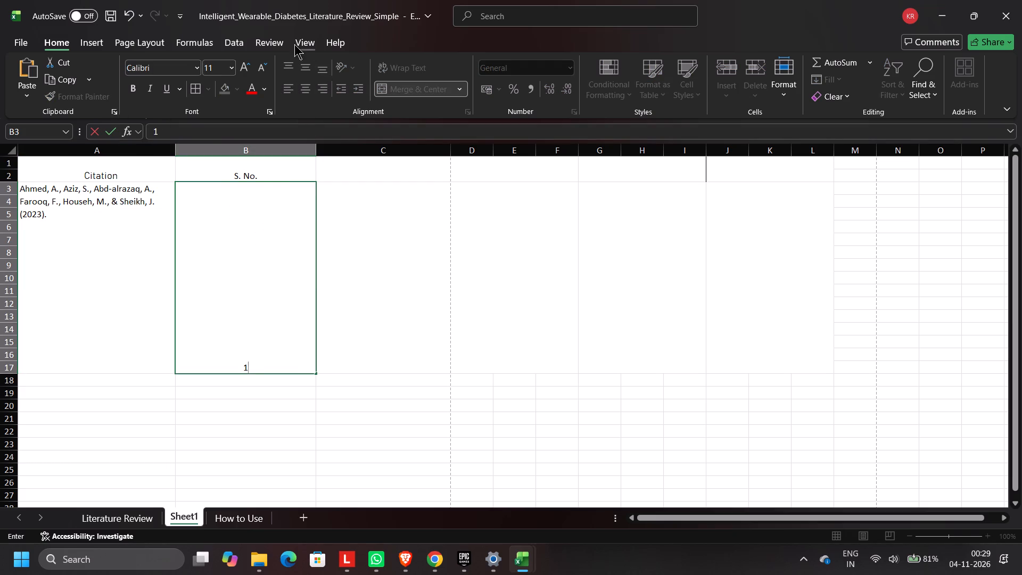
click(291, 68)
click(261, 281)
click(269, 174)
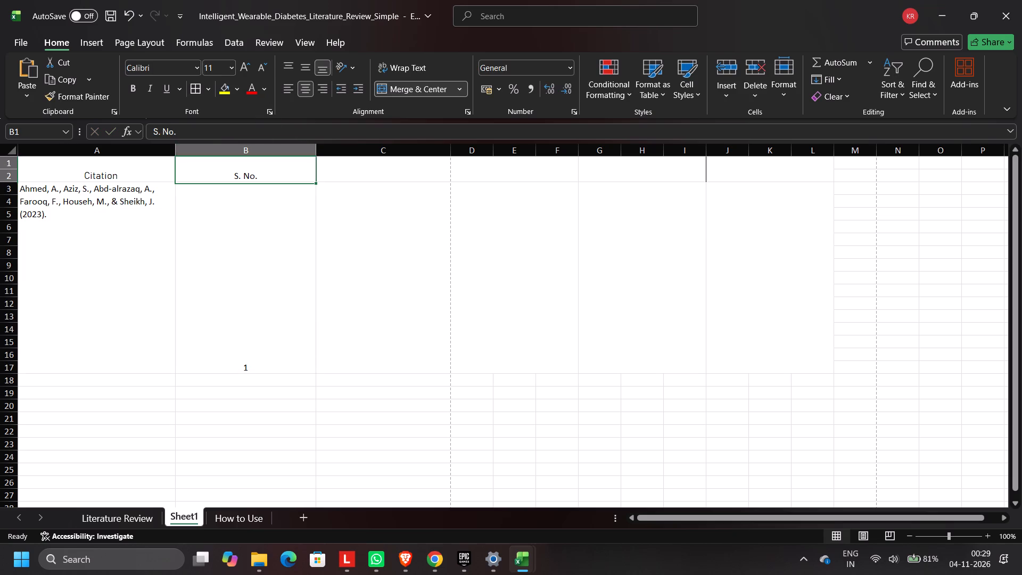
click(269, 255)
click(291, 69)
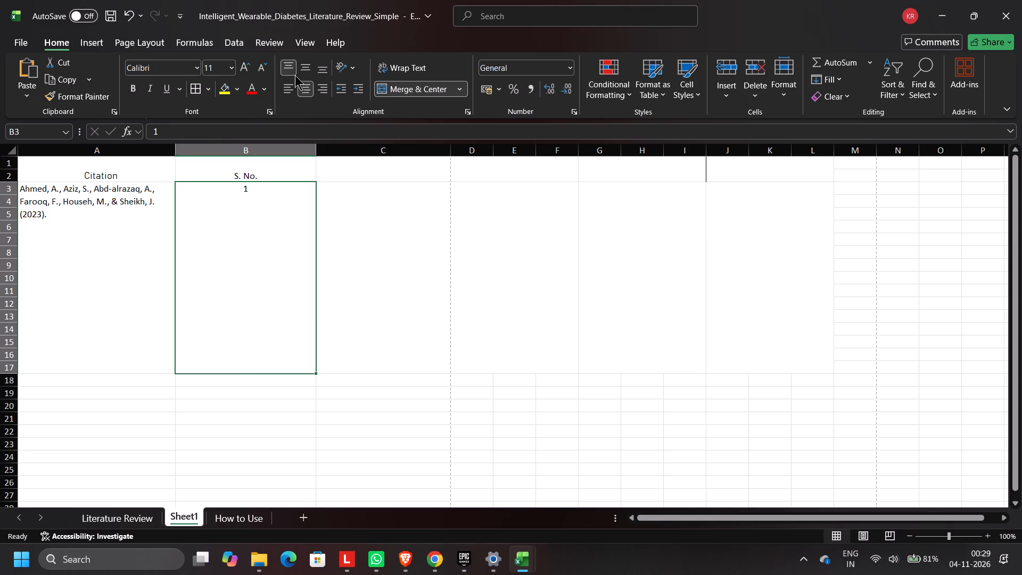
Copy the header text "Title of Paper" from cell C1 of the Literature Review sheet and return to Sheet1.
click(390, 177)
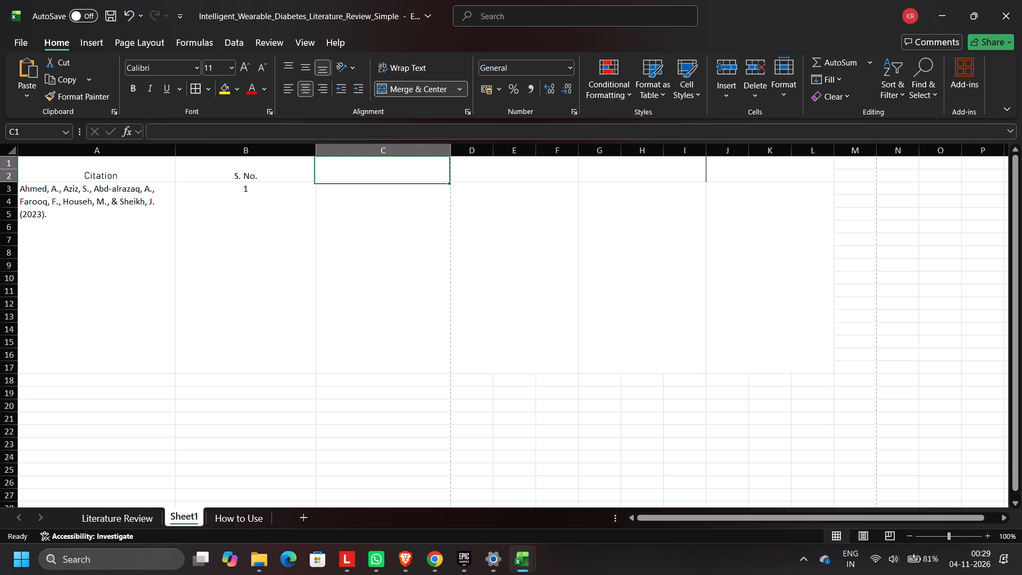
click(136, 517)
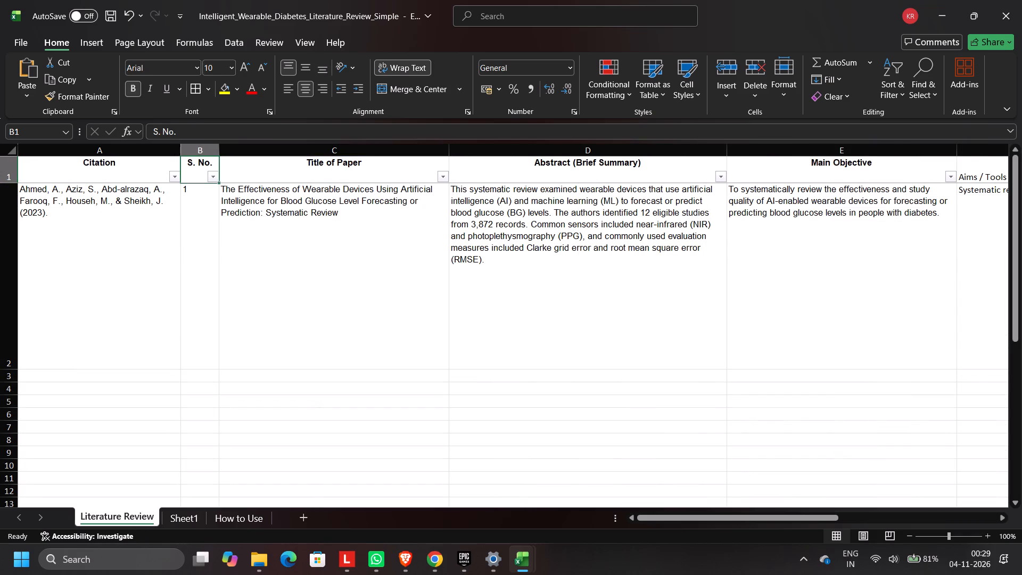
click(322, 171)
drag(253, 123, 133, 111)
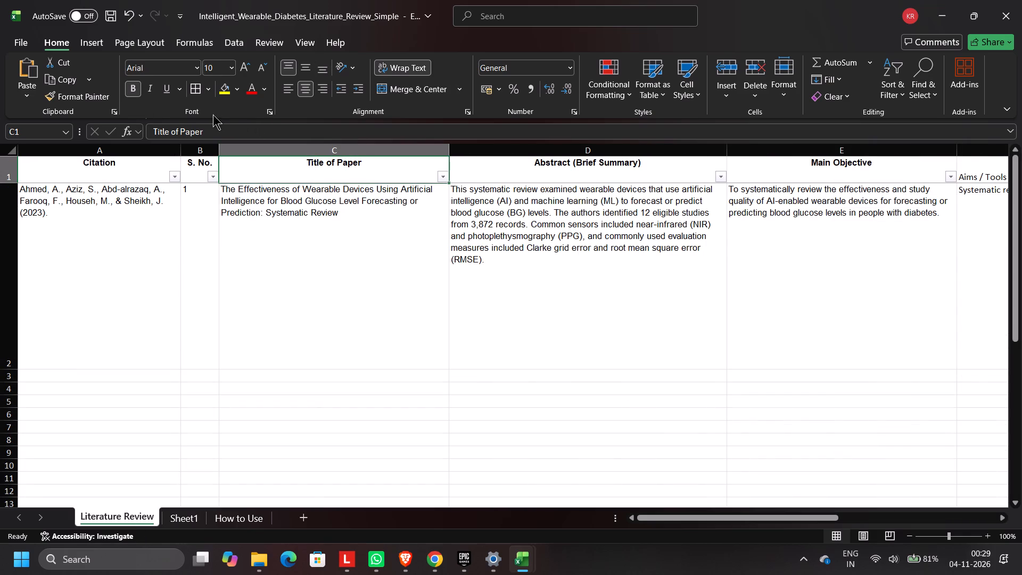
drag(213, 125, 142, 126)
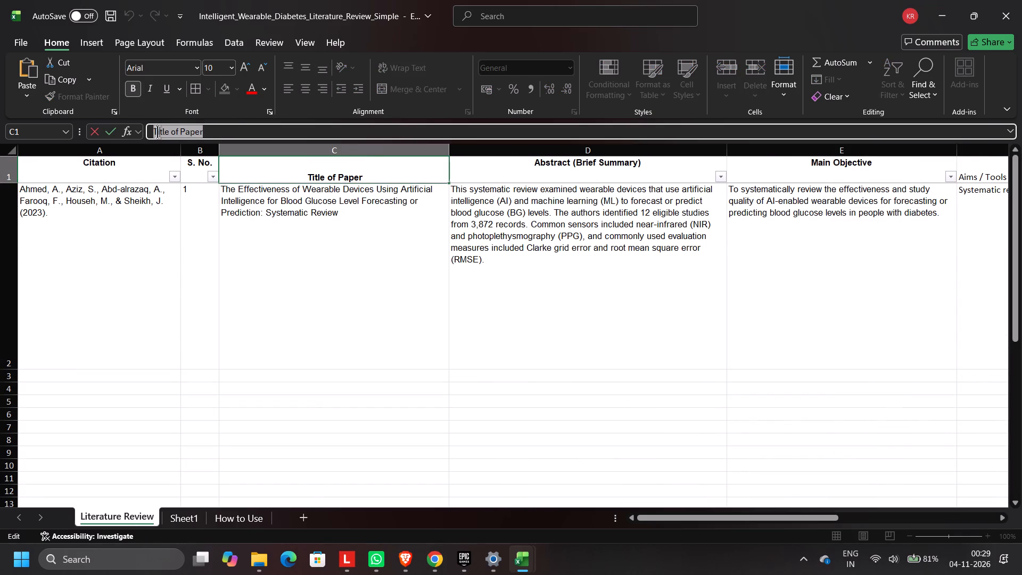
key(ctrl+c)
click(186, 519)
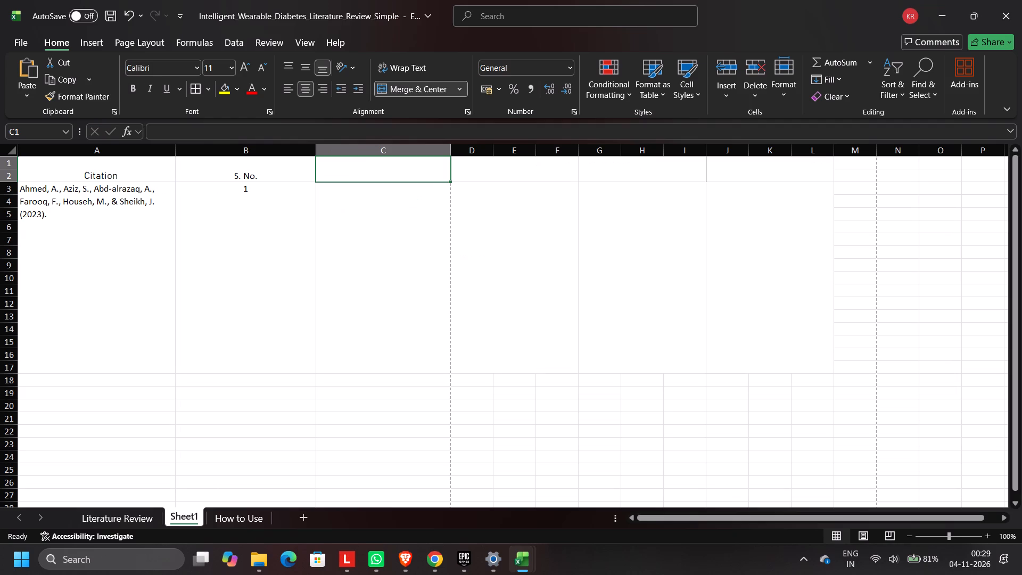
Set the font of the "S. No." header in merged cell B1 to Bahnschrift Light, matching the "Citation" header.
click(292, 177)
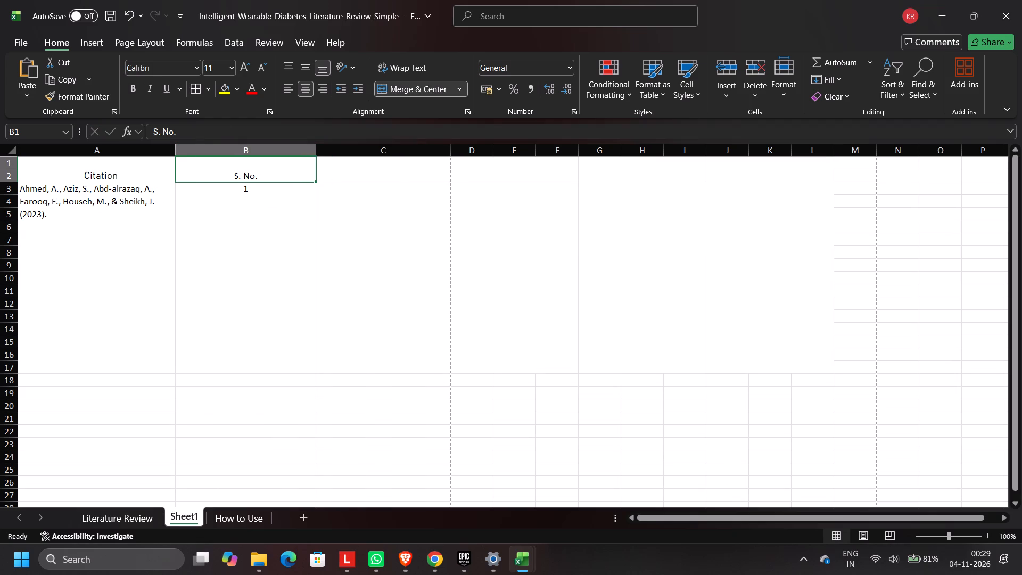
click(151, 178)
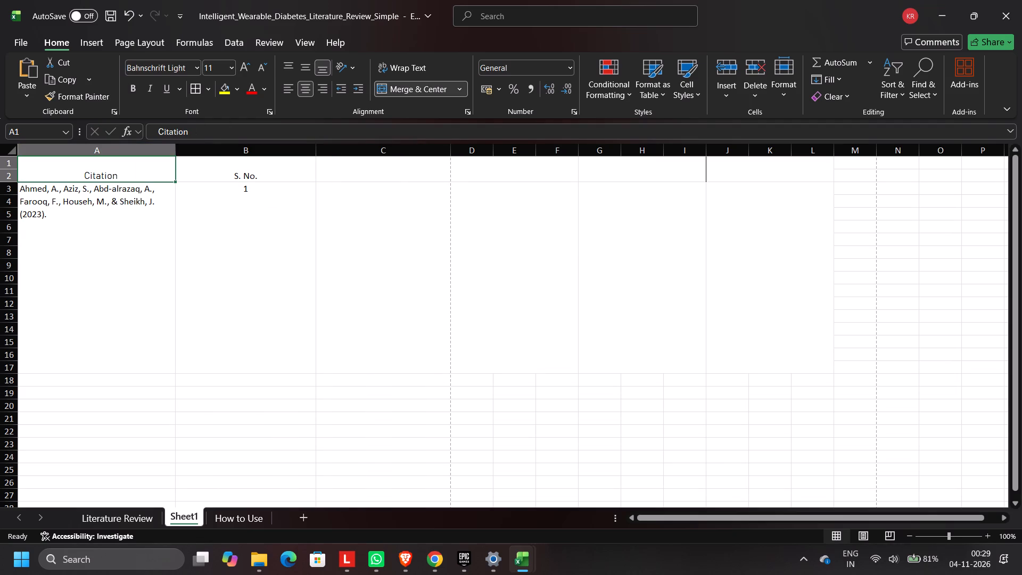
click(238, 181)
click(195, 70)
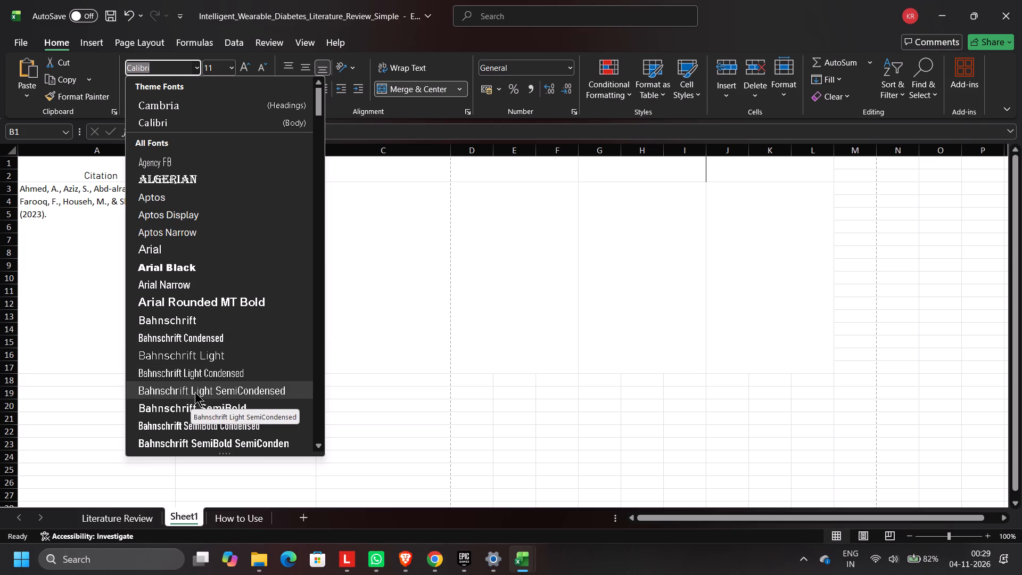
click(97, 168)
click(97, 165)
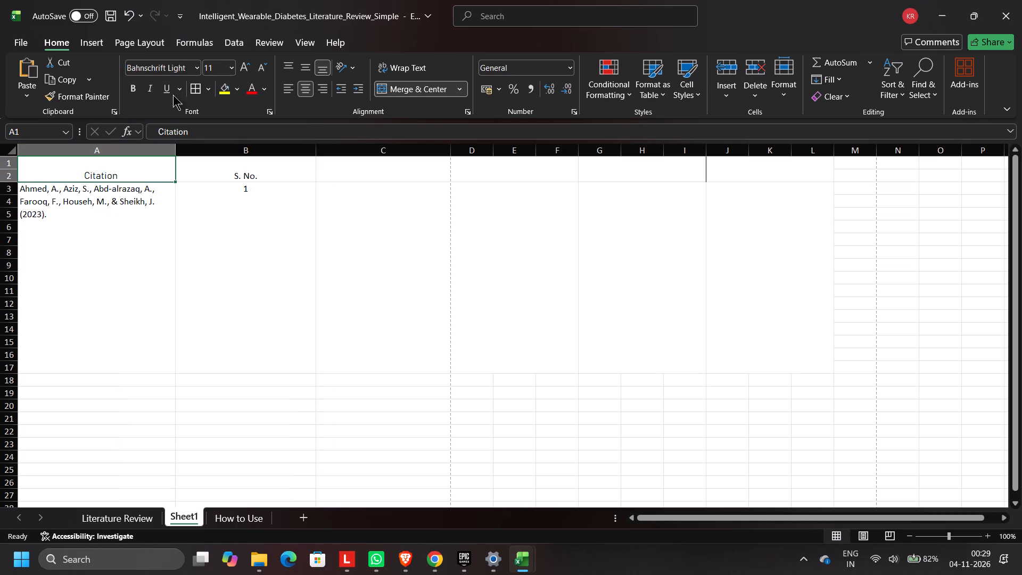
drag(197, 175, 197, 168)
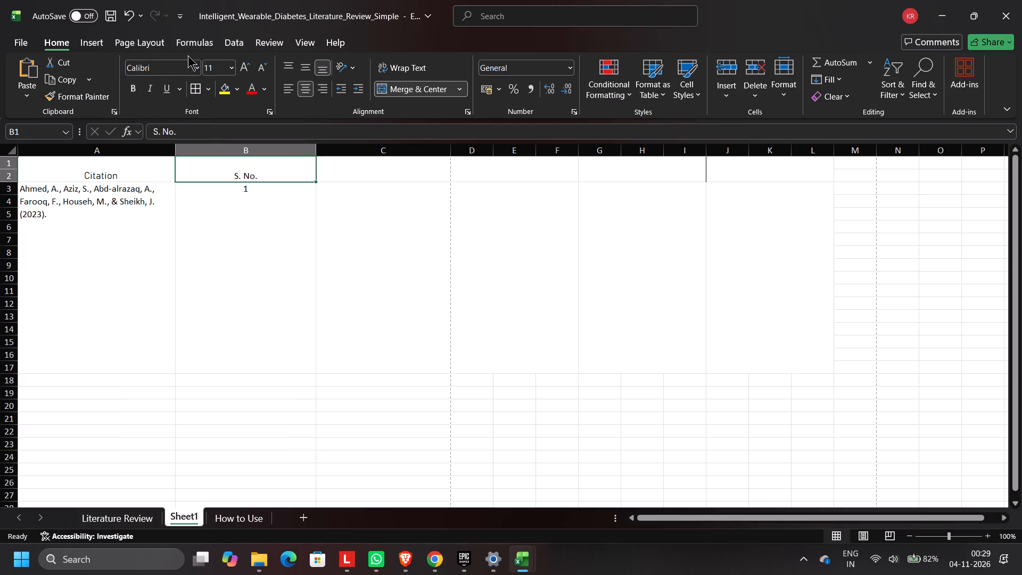
click(188, 55)
click(187, 64)
click(191, 66)
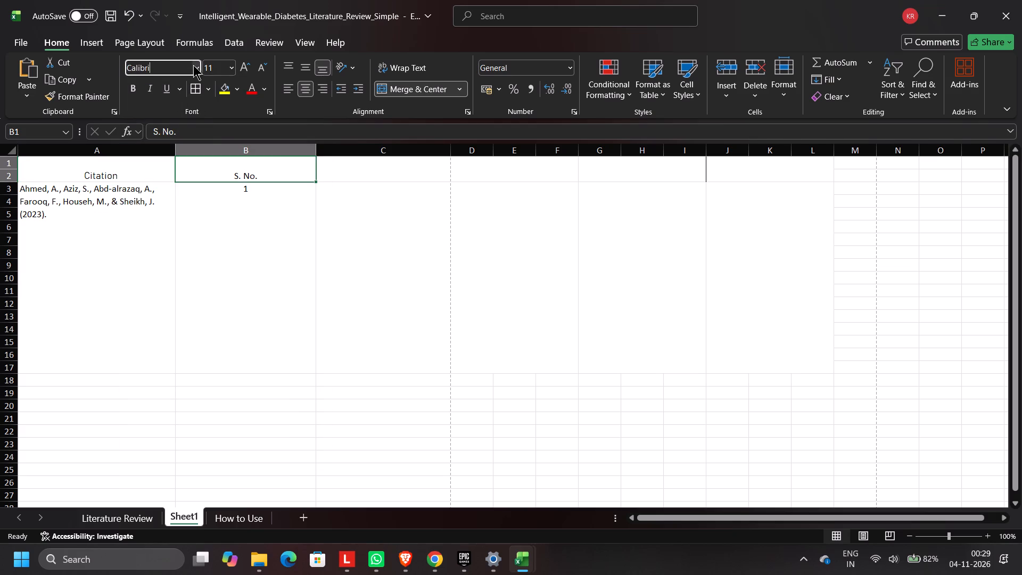
click(194, 65)
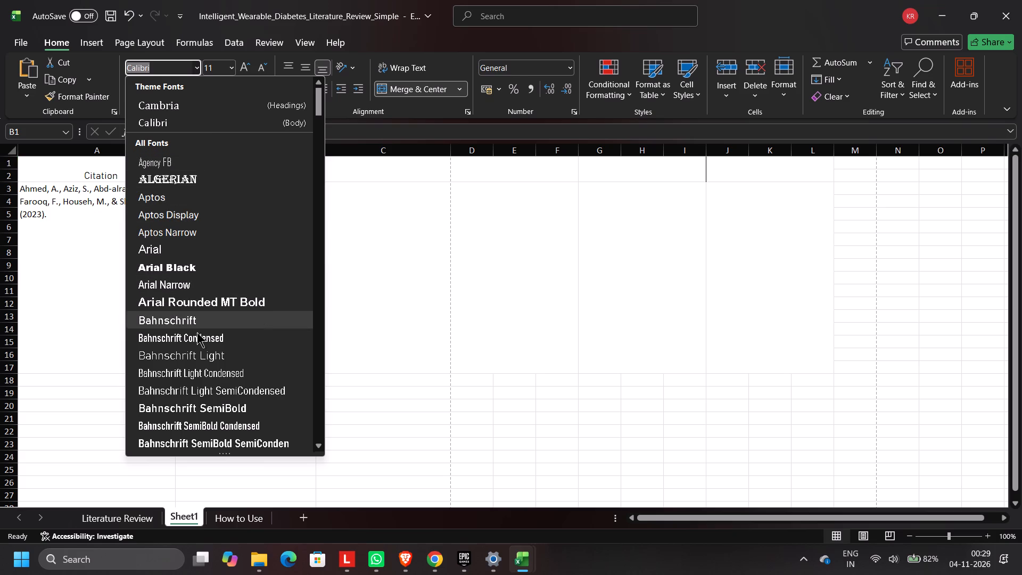
click(213, 351)
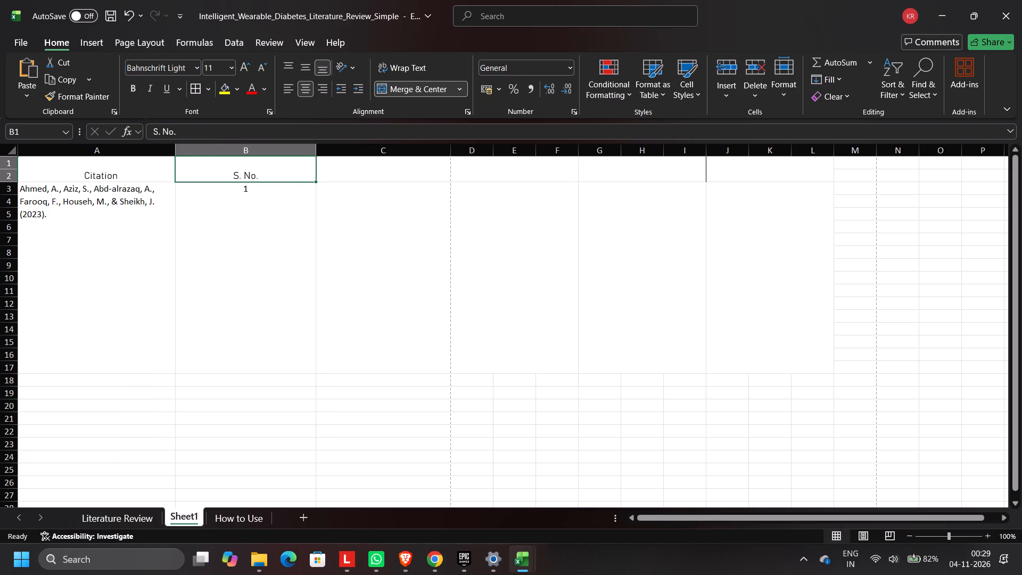
Set the font of the empty merged header cell C1 on Sheet1 to Bahnschrift Light.
click(379, 173)
click(197, 68)
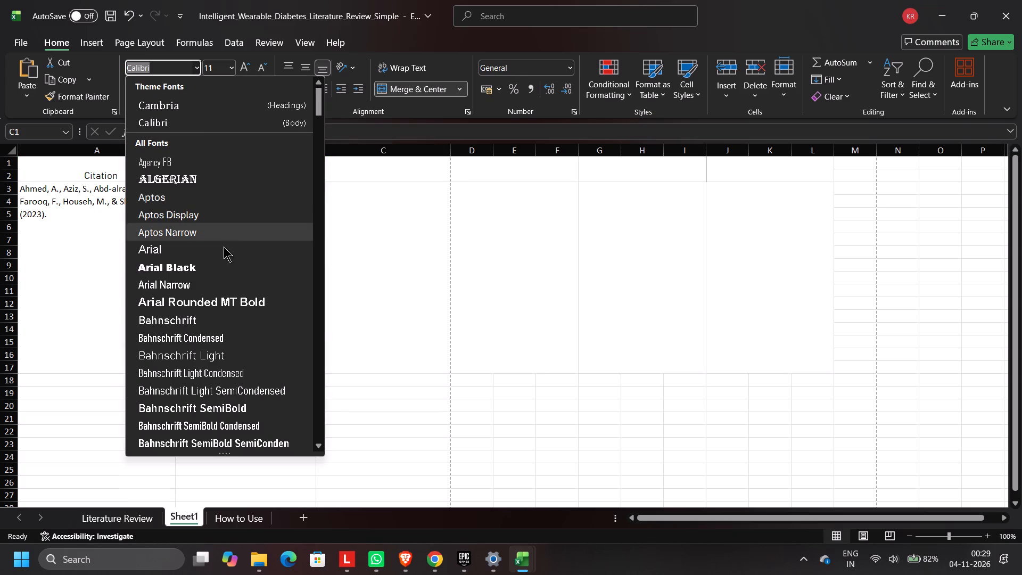
click(241, 338)
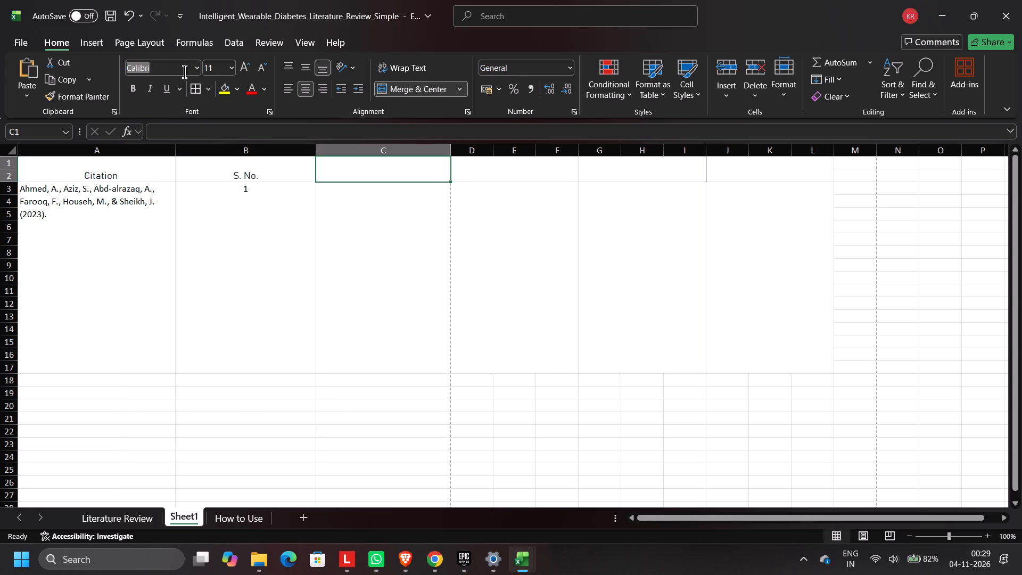
click(184, 71)
click(195, 67)
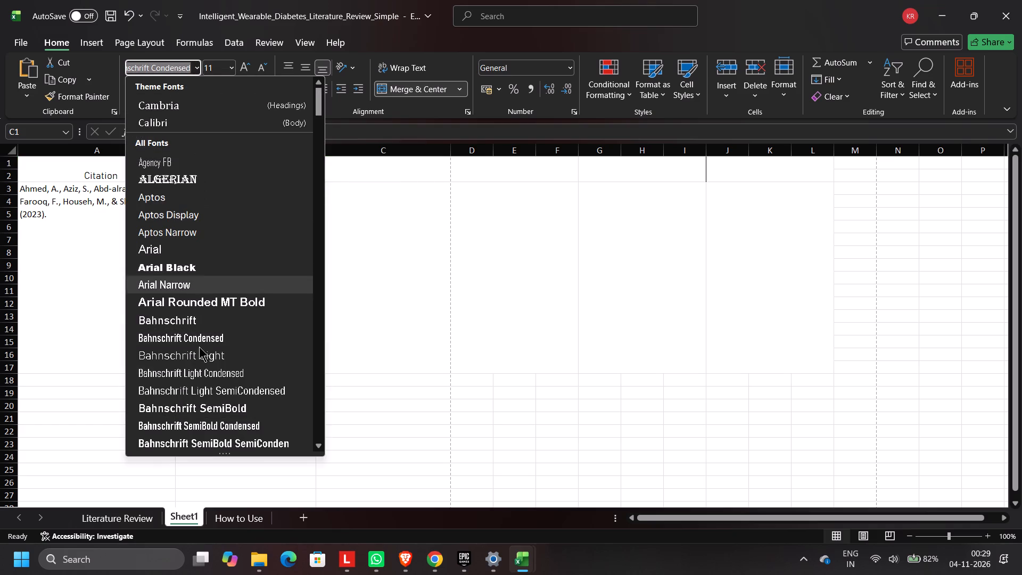
click(200, 357)
Paste the copied header text "Title of Paper" into merged cell C1 on Sheet1.
click(396, 215)
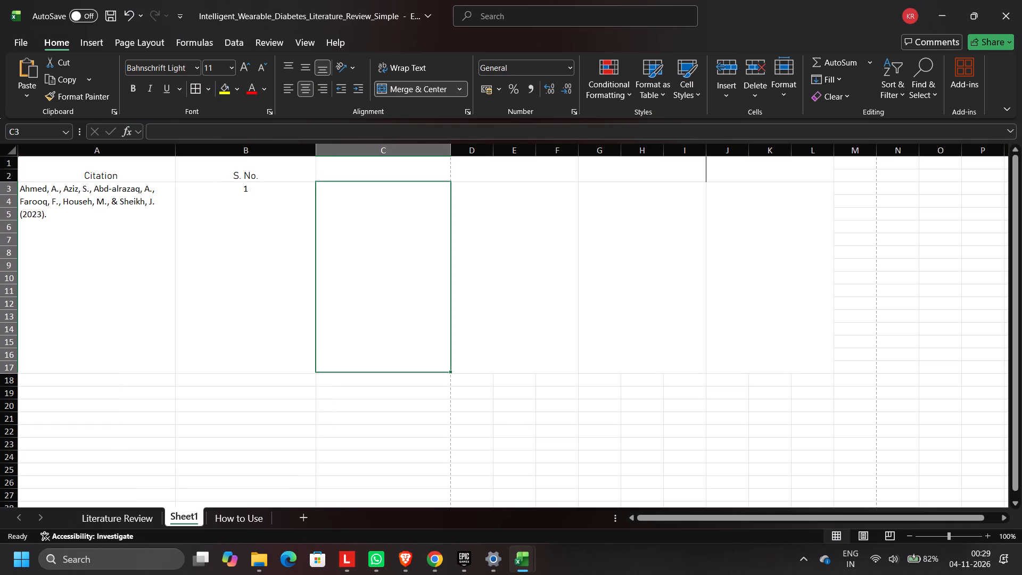
click(389, 169)
click(146, 517)
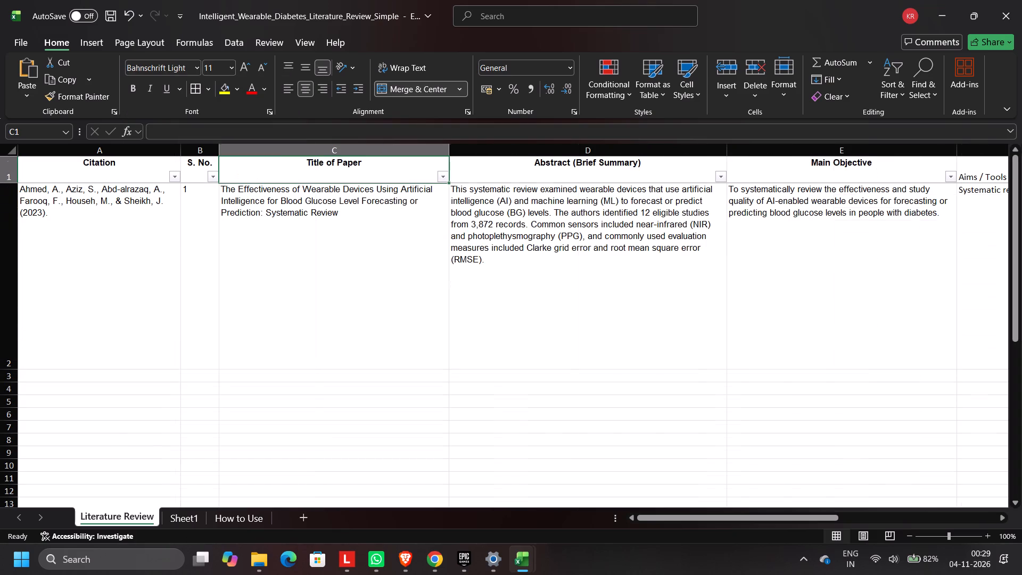
click(192, 517)
click(207, 134)
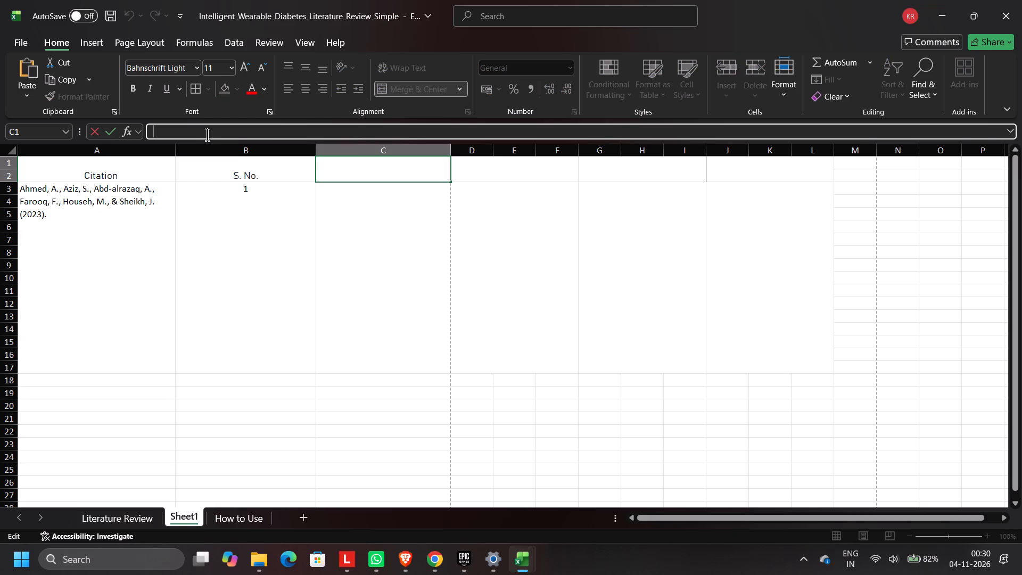
key(ctrl+v)
click(358, 207)
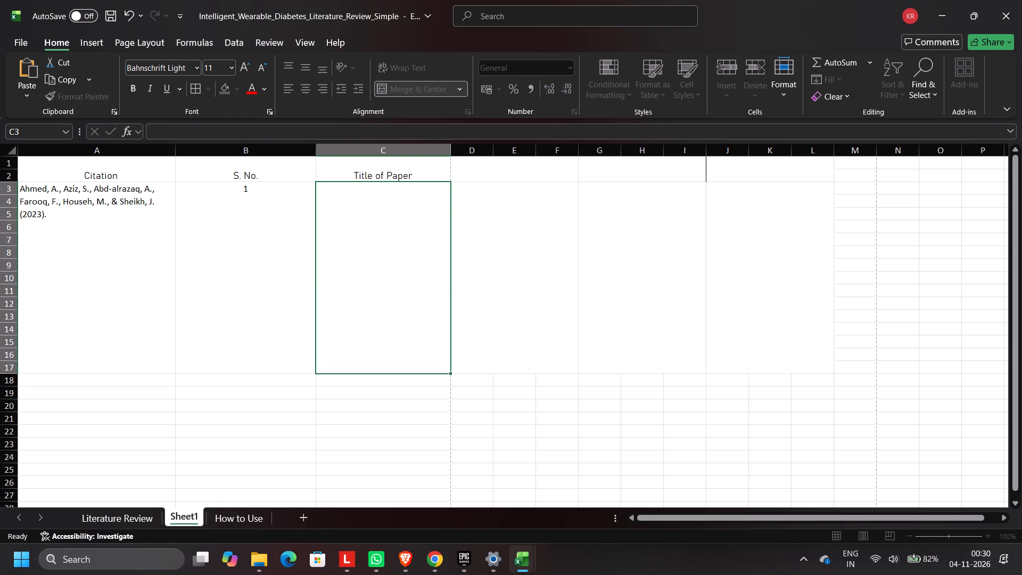
Copy the paper title text from cell C2 of the Literature Review sheet into merged cell C3 on Sheet1.
click(141, 521)
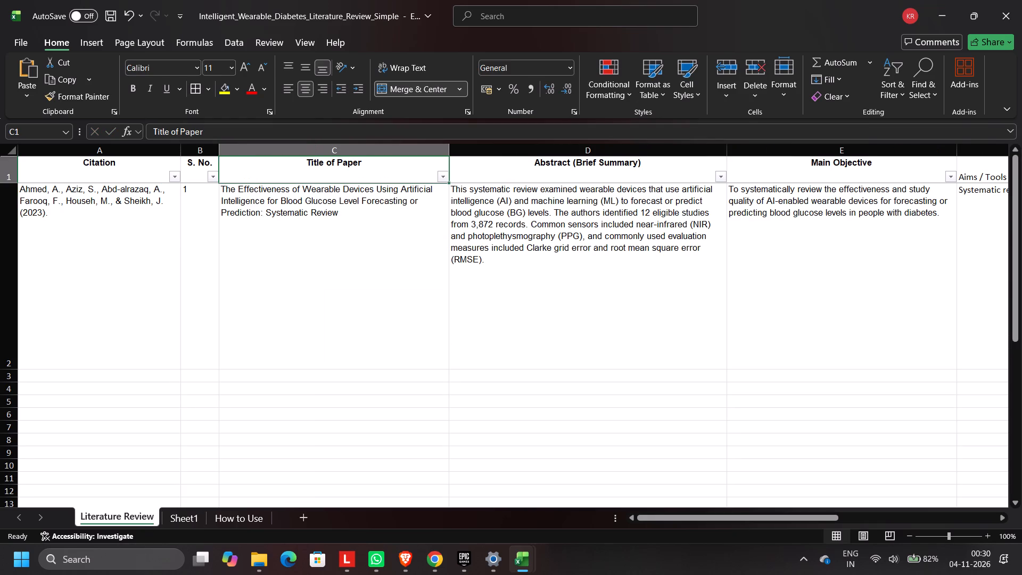
click(264, 188)
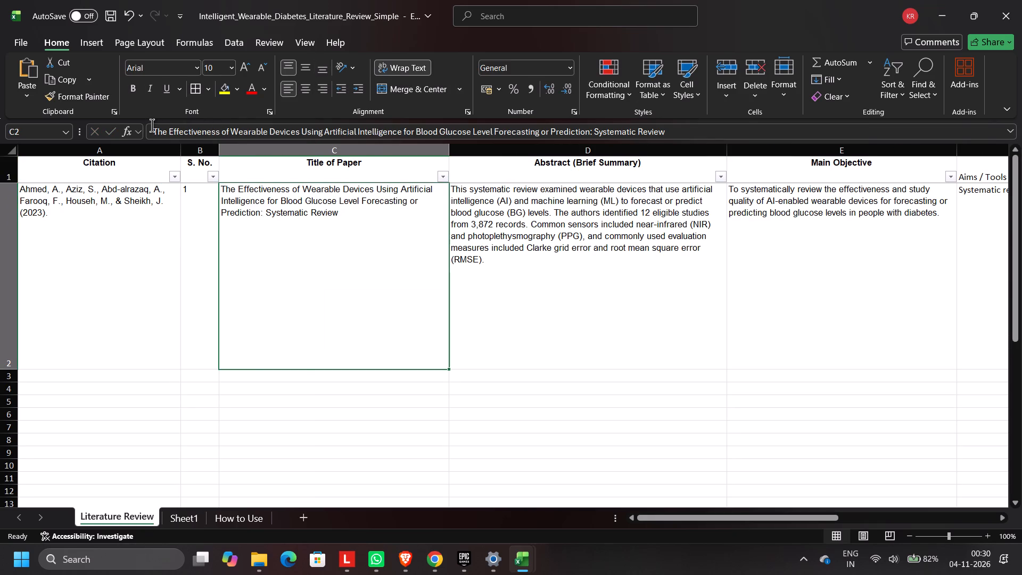
drag(152, 125, 676, 122)
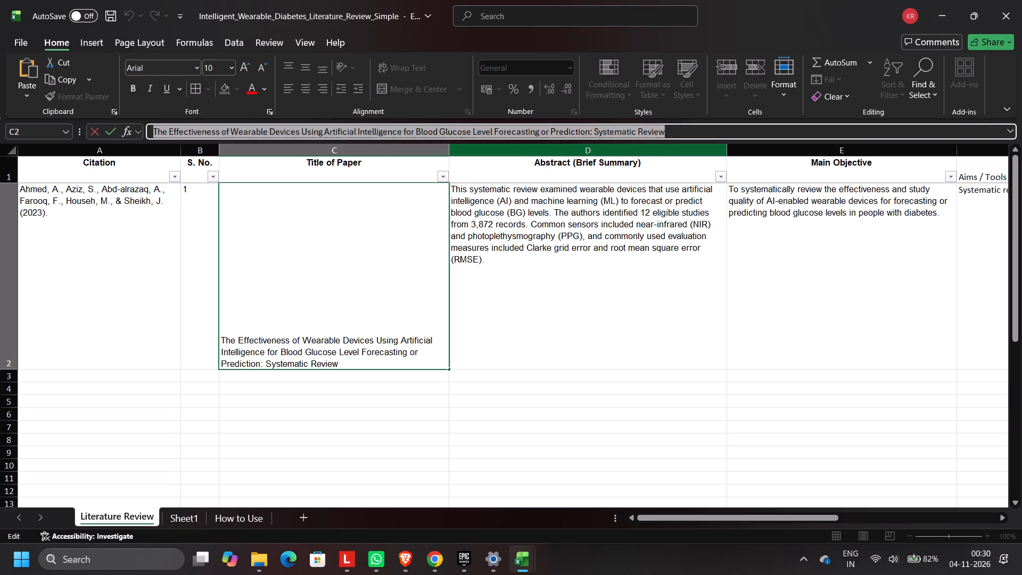
key(ctrl+c)
click(183, 527)
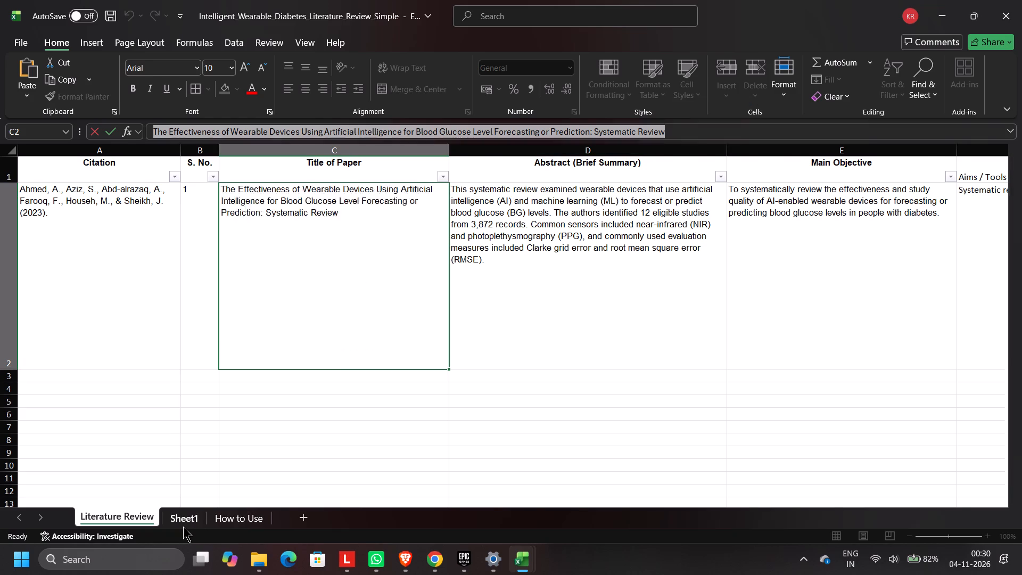
click(296, 133)
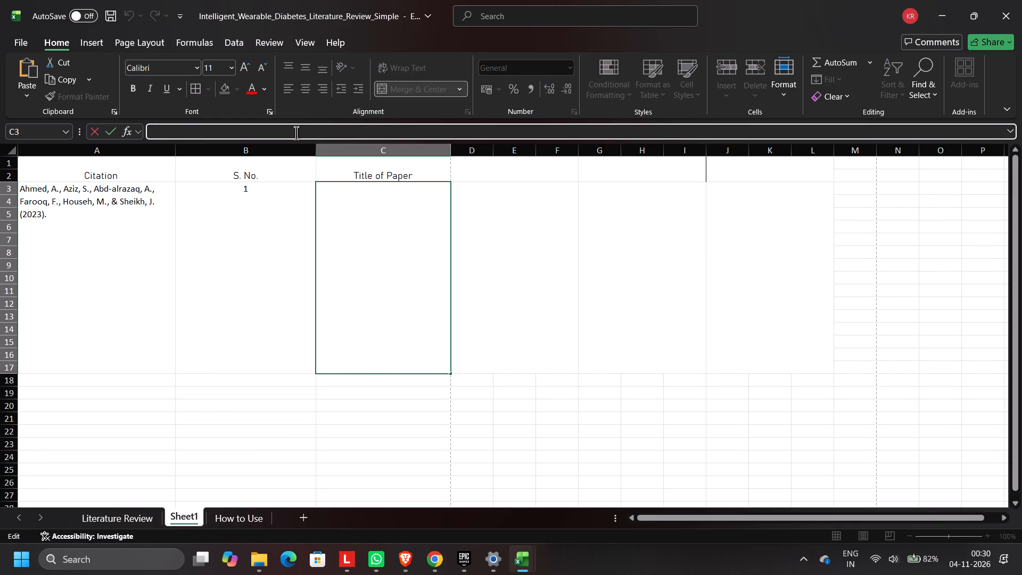
key(ctrl+v)
click(497, 248)
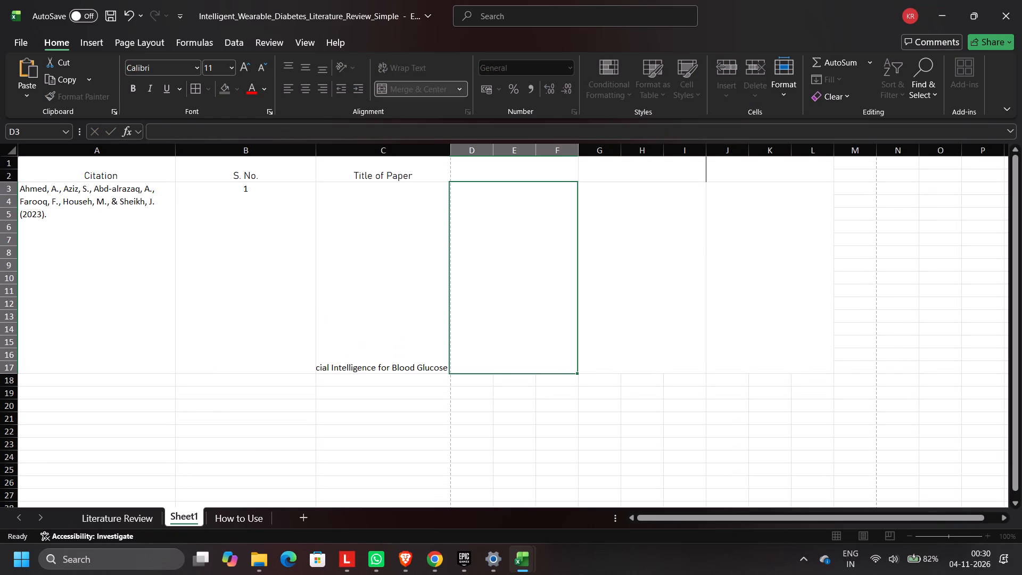
Wrap the paper title text in merged cell C3 and align it to the top of the cell.
click(427, 251)
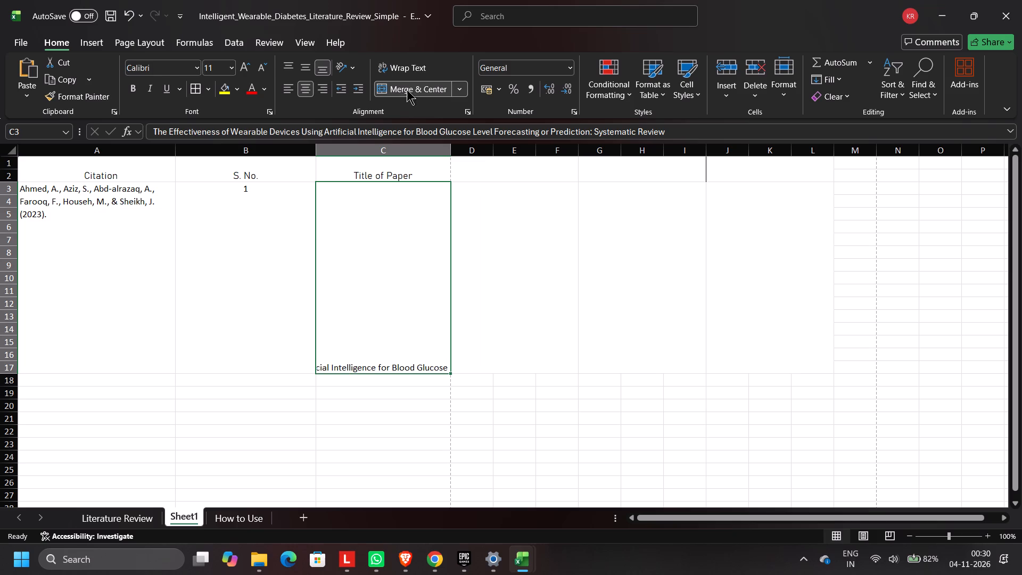
click(416, 64)
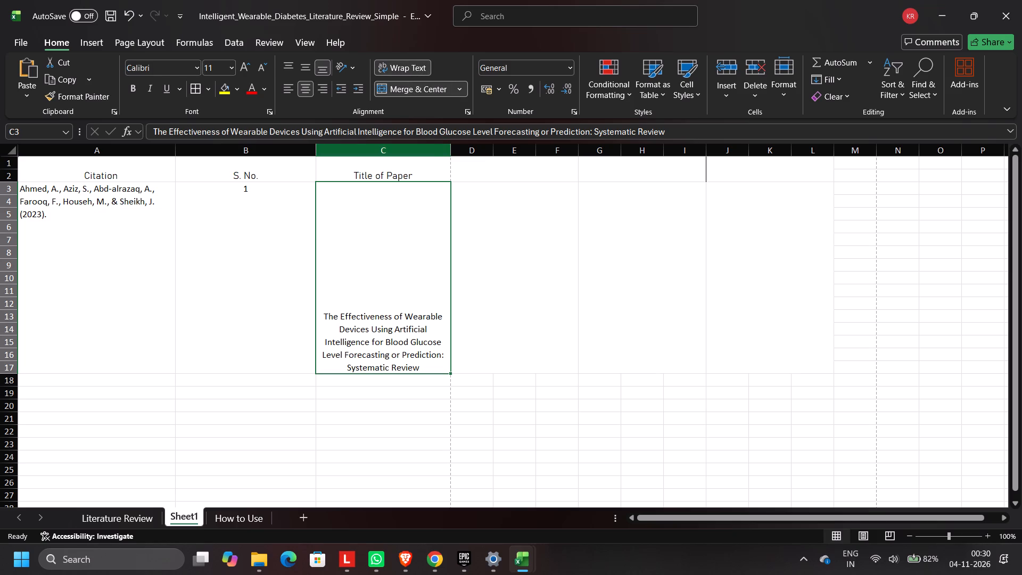
click(511, 291)
click(391, 261)
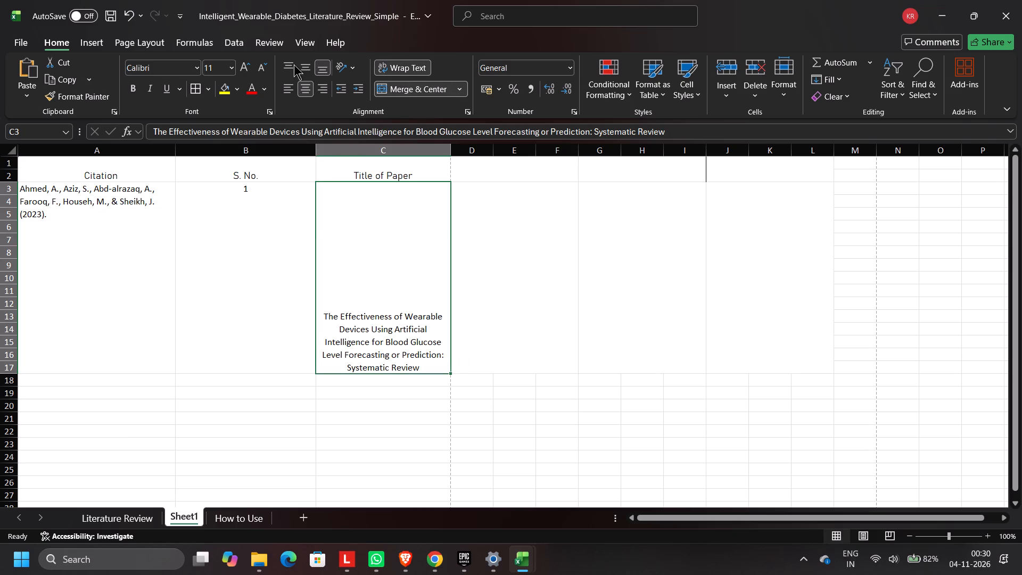
click(294, 64)
click(531, 266)
Check the formatting of the header and content cells in columns A to C on Sheet1.
click(489, 159)
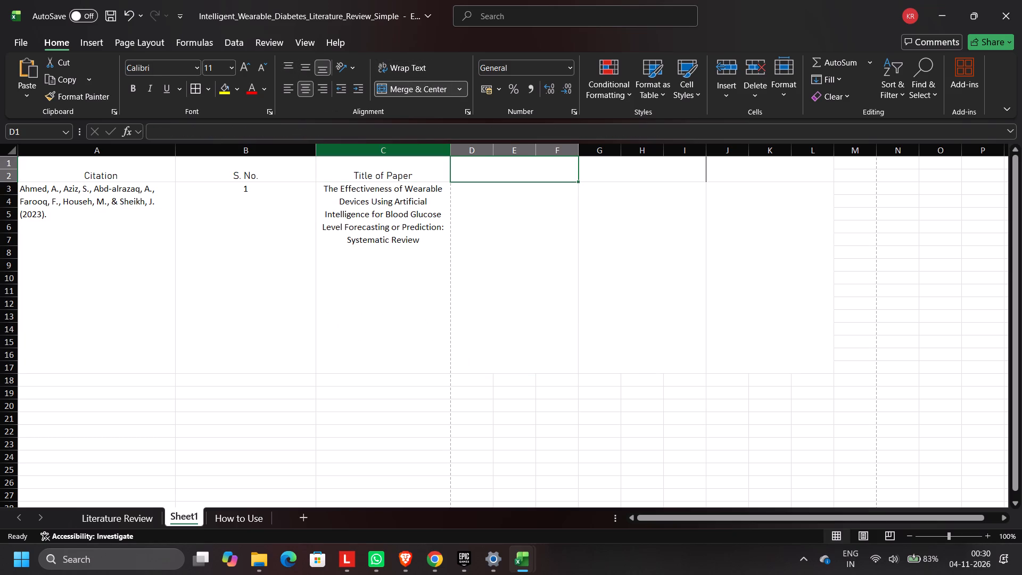
click(408, 303)
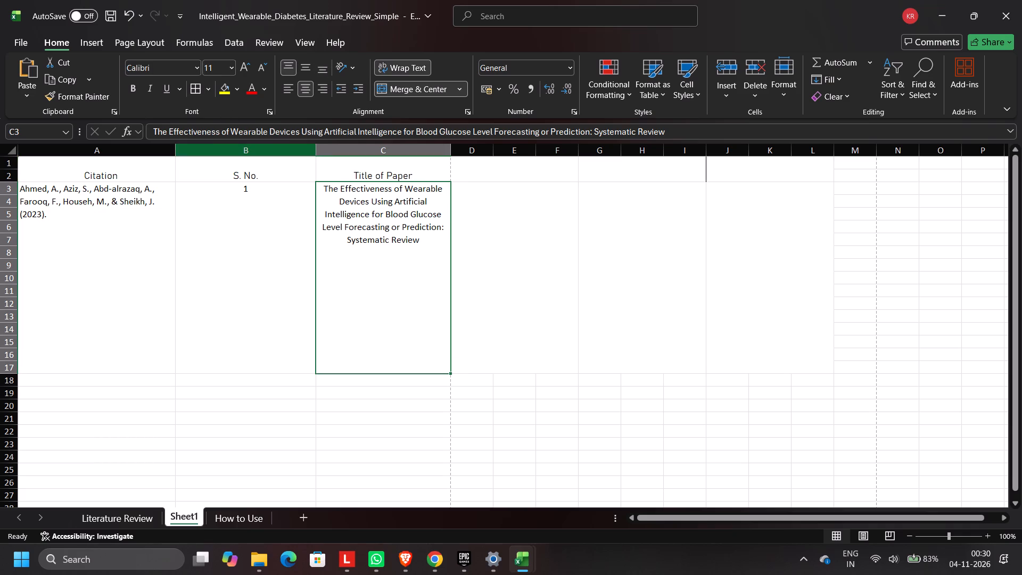
click(277, 350)
click(101, 327)
click(119, 166)
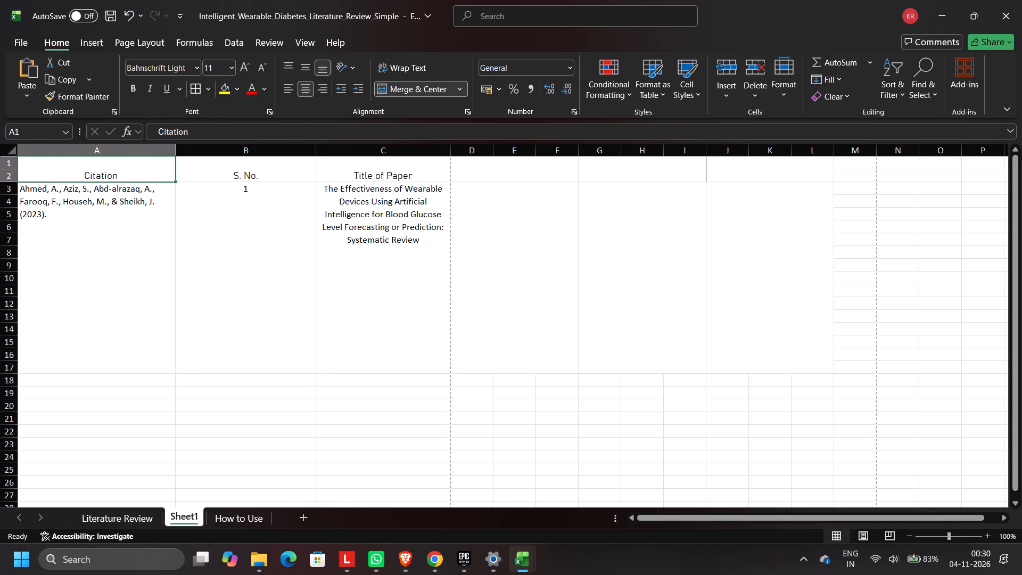
click(234, 170)
click(403, 182)
click(406, 173)
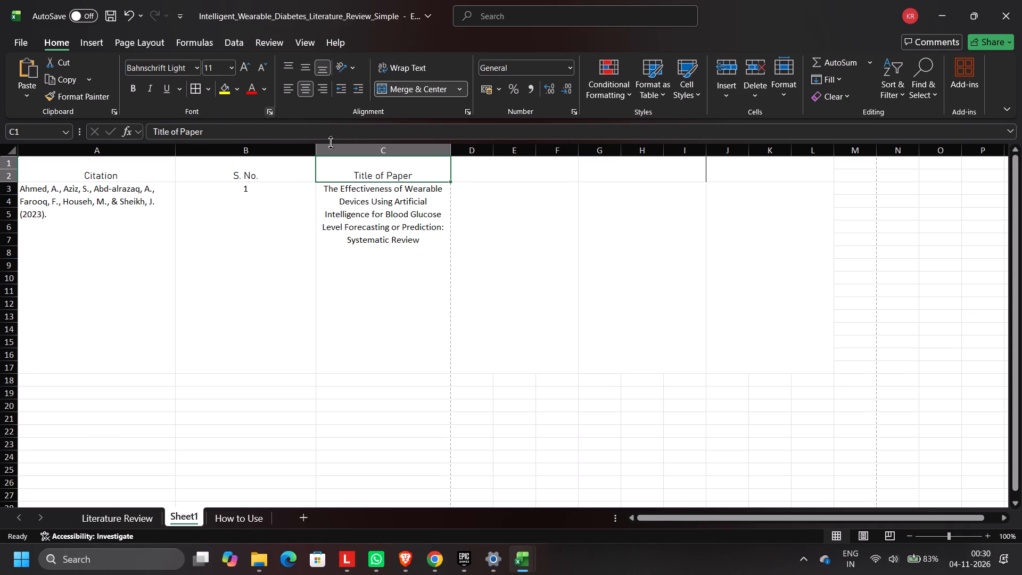
Set the font of the empty merged header cell D1 on Sheet1 to Bahnschrift Light.
click(502, 180)
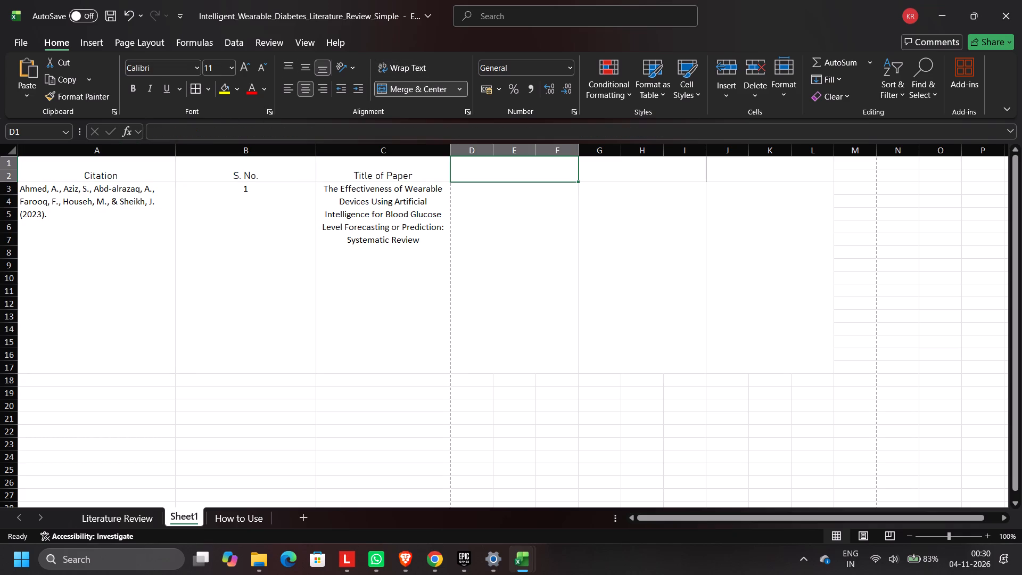
click(194, 64)
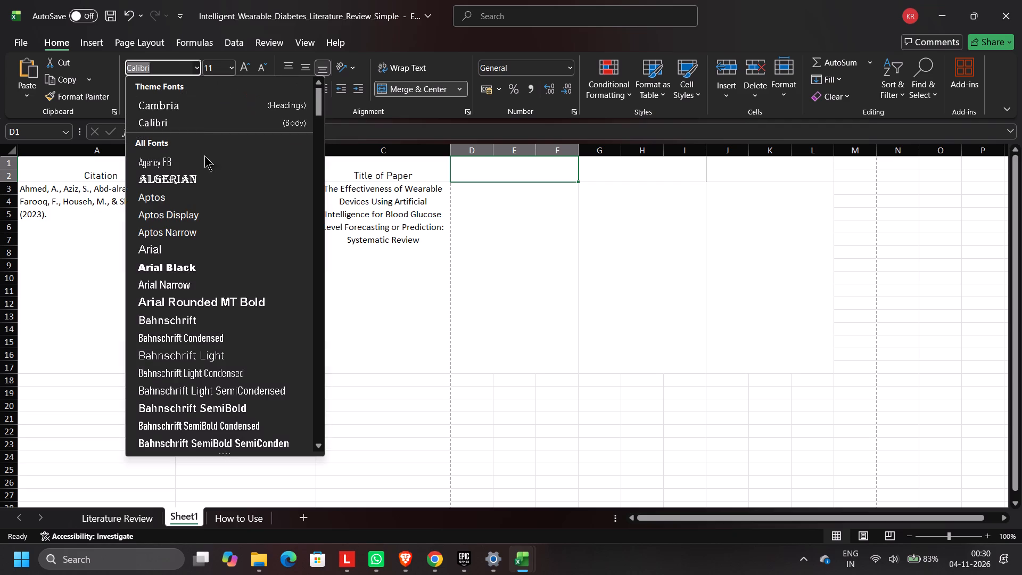
click(225, 355)
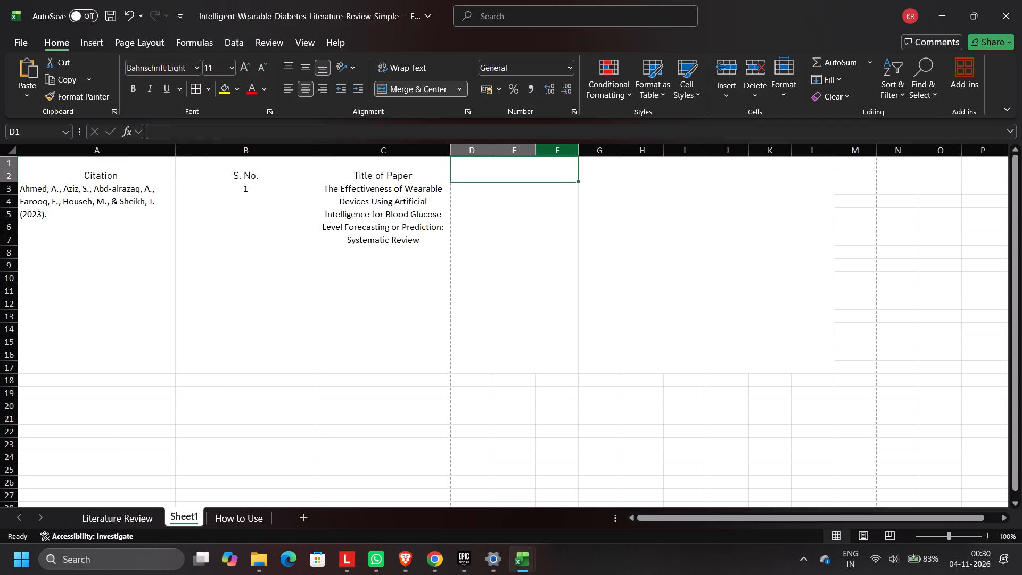
Copy the header text "Abstract (Brief Summary)" from cell D1 of the Literature Review sheet into merged cell D1 on Sheet1.
click(136, 523)
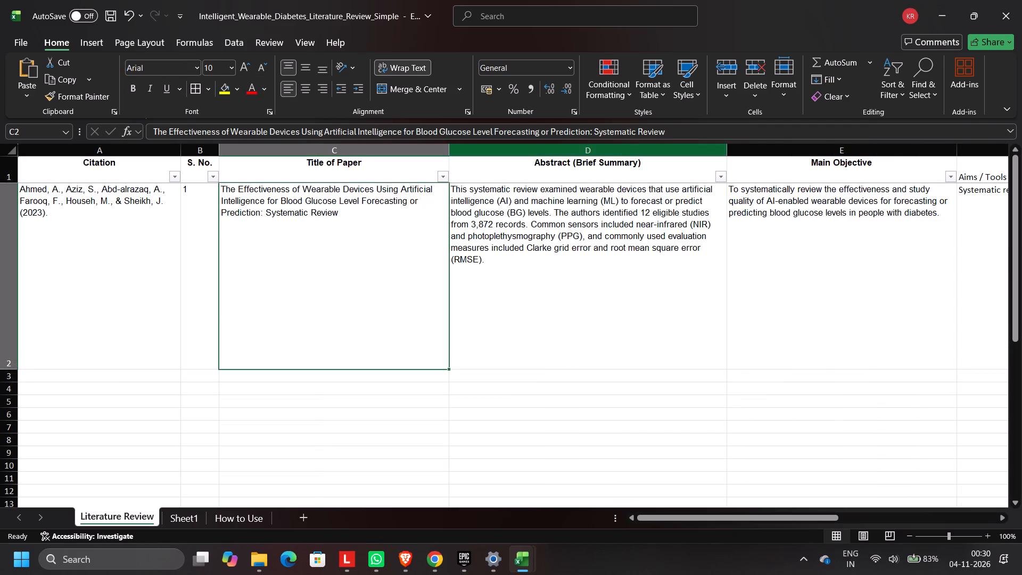
click(563, 178)
drag(313, 134, 223, 124)
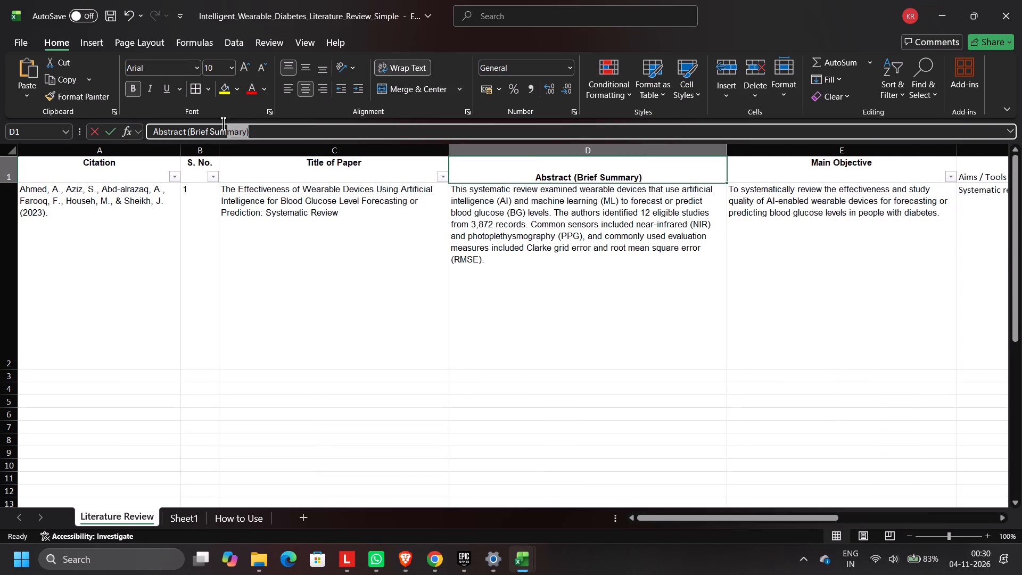
drag(223, 124, 130, 125)
key(ctrl+c)
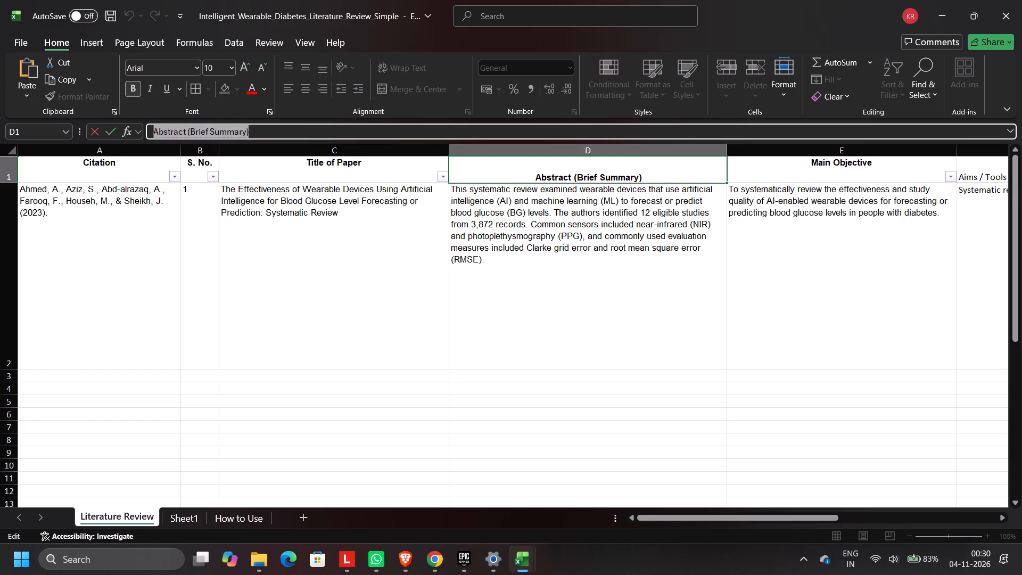
click(176, 520)
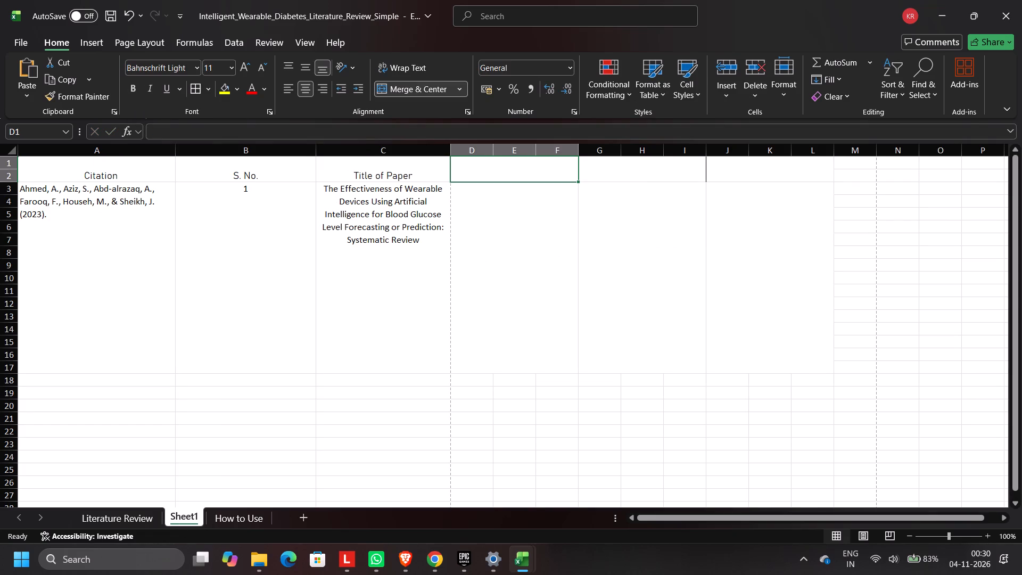
key(ctrl+v)
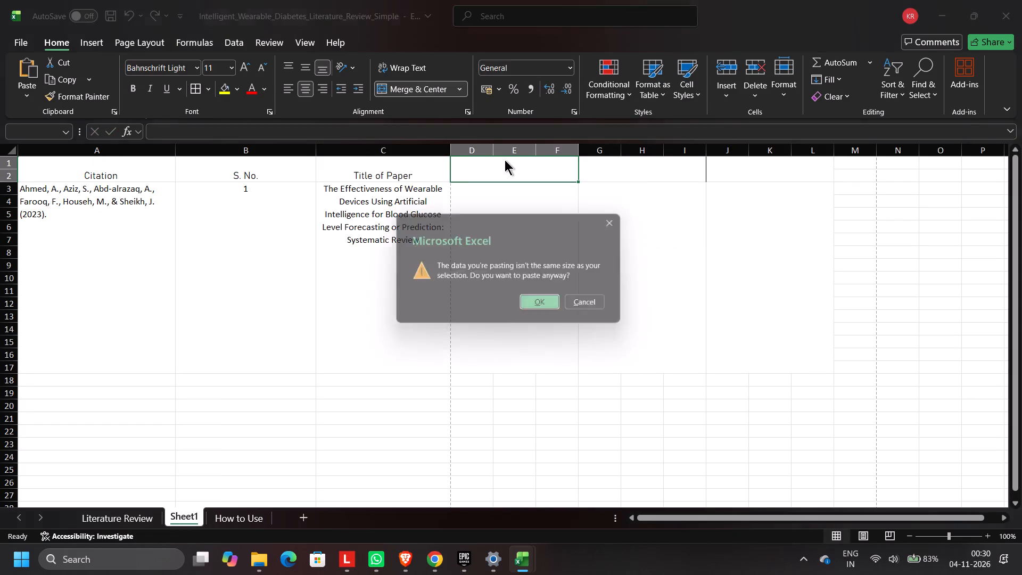
click(616, 225)
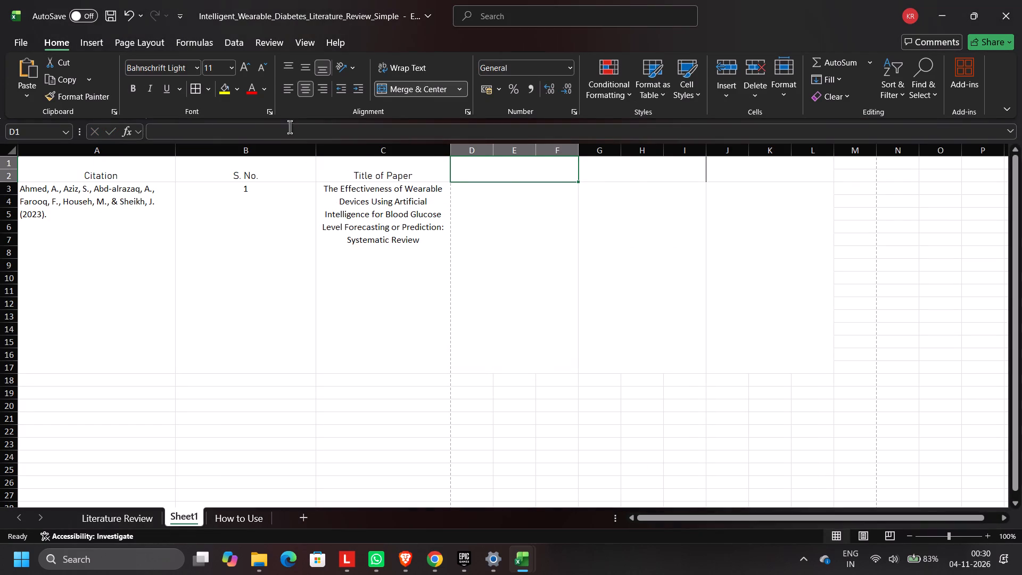
click(290, 128)
key(ctrl+v)
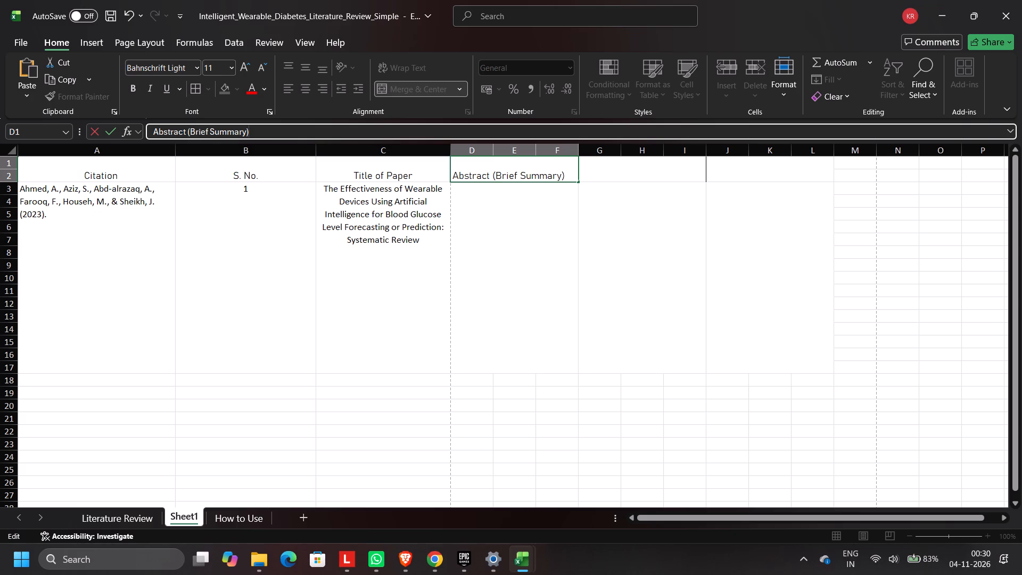
click(513, 212)
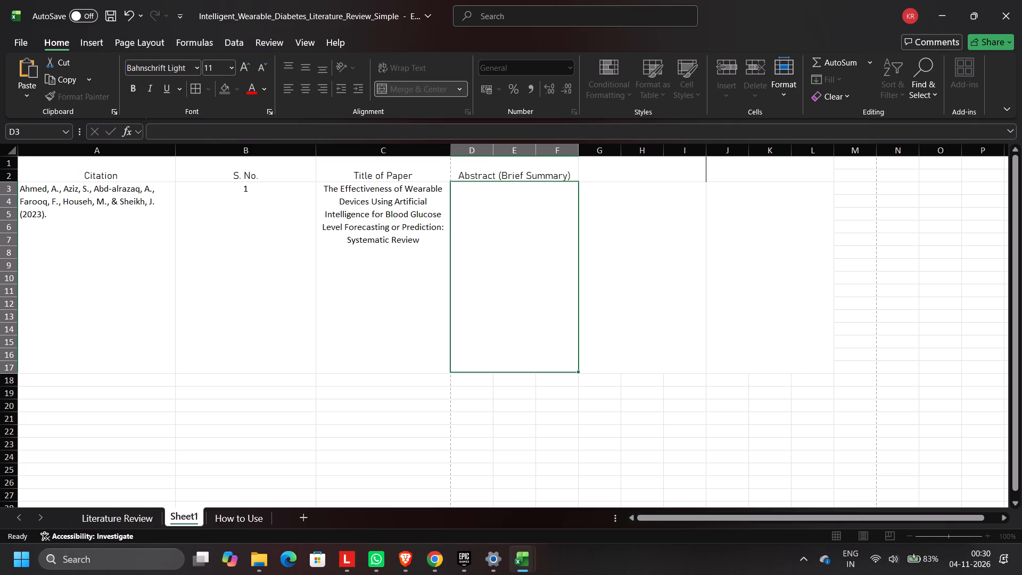
Copy the complete abstract text from cell D2 of the Literature Review sheet.
click(103, 522)
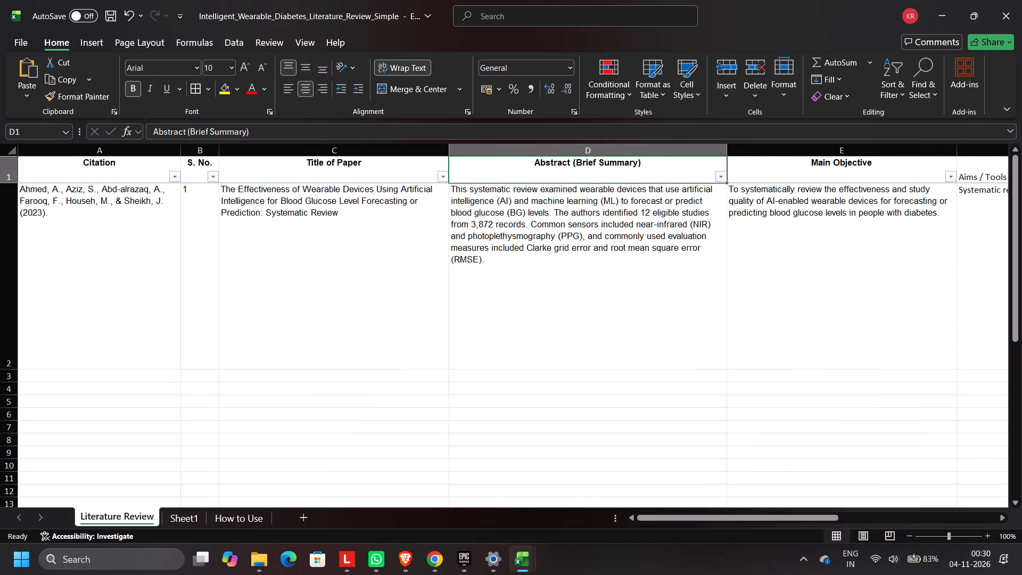
click(514, 245)
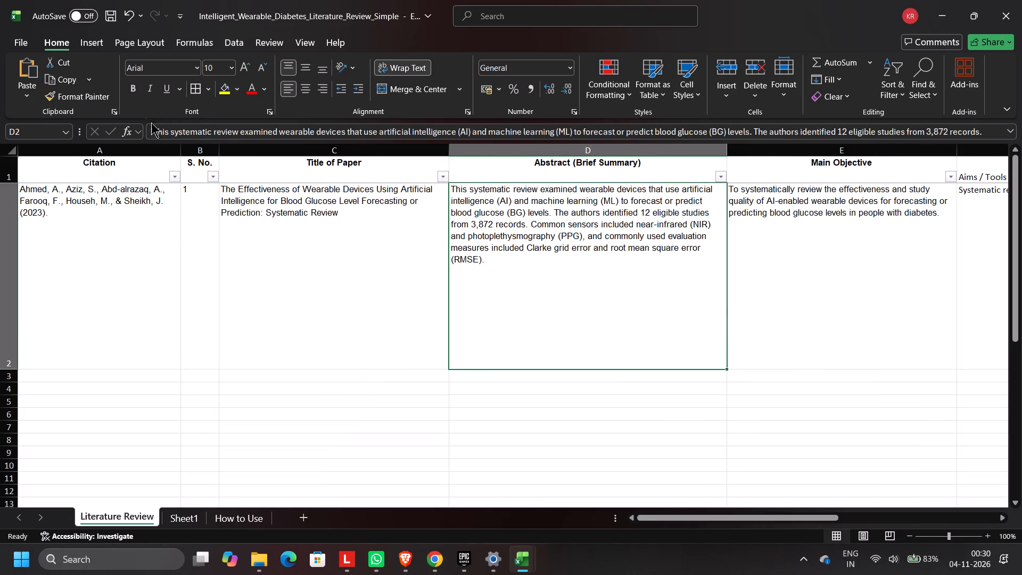
drag(151, 129, 1021, 122)
click(1011, 130)
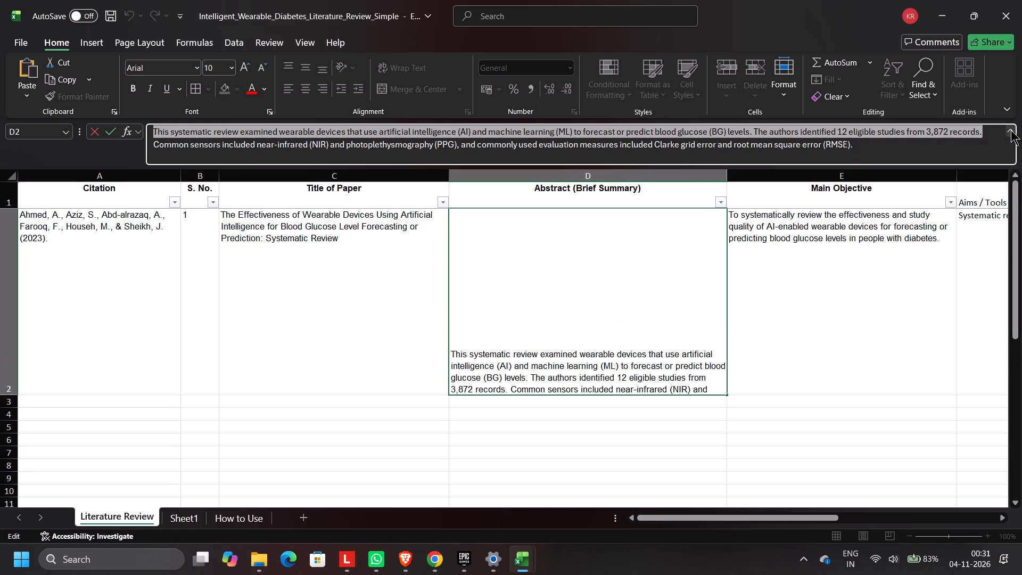
click(888, 151)
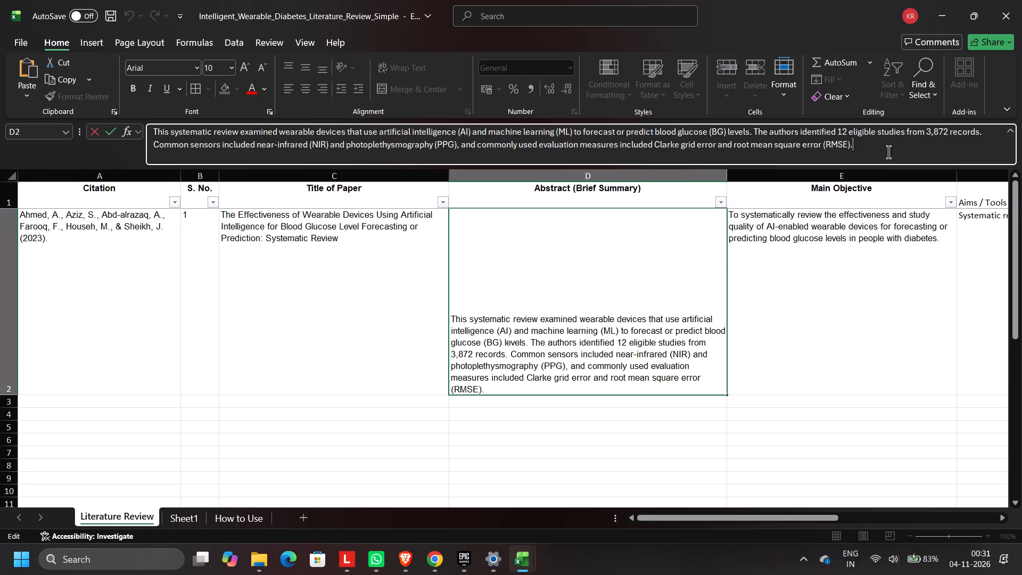
drag(886, 152, 782, 143)
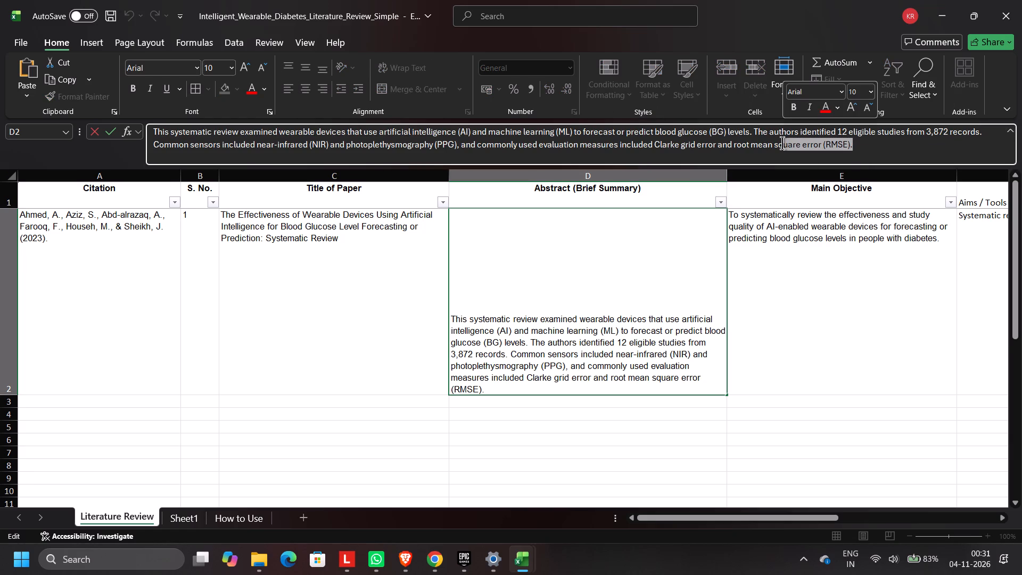
key(ctrl+a)
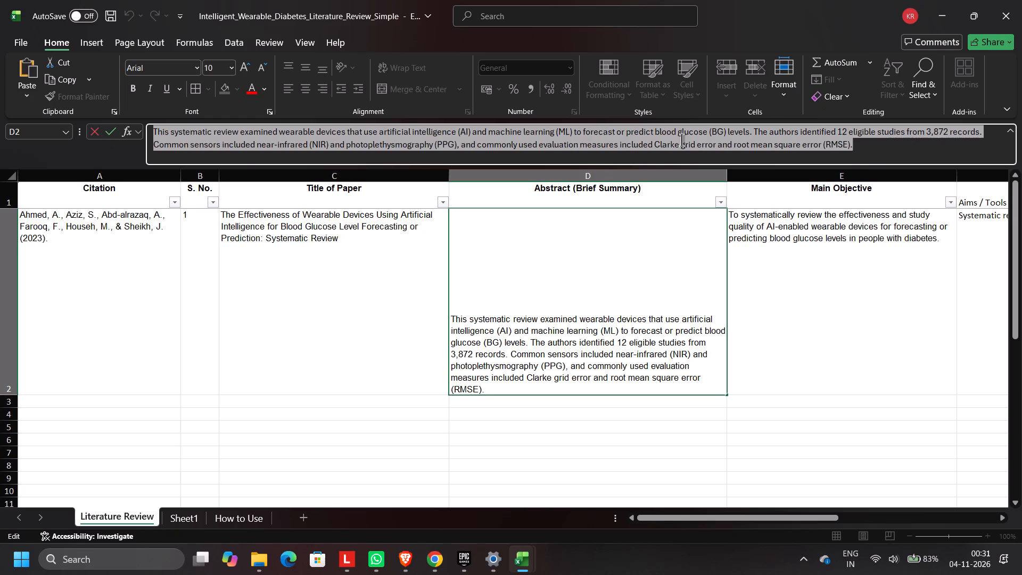
key(ctrl+c)
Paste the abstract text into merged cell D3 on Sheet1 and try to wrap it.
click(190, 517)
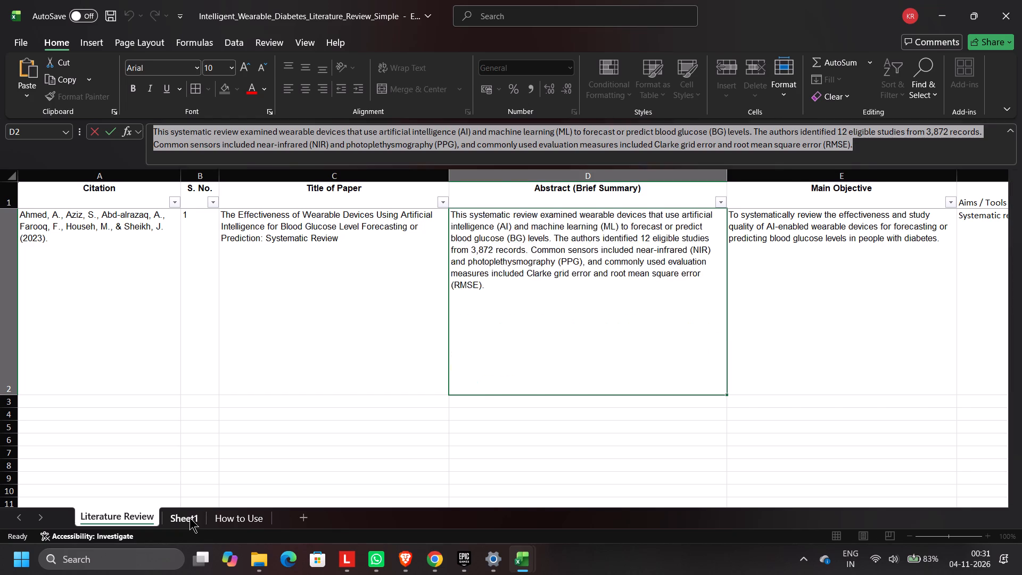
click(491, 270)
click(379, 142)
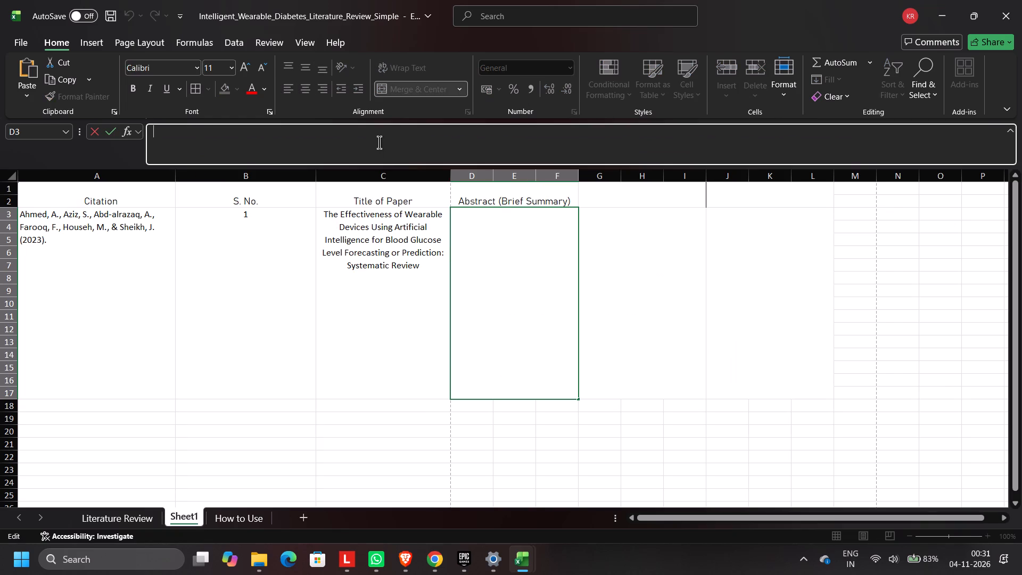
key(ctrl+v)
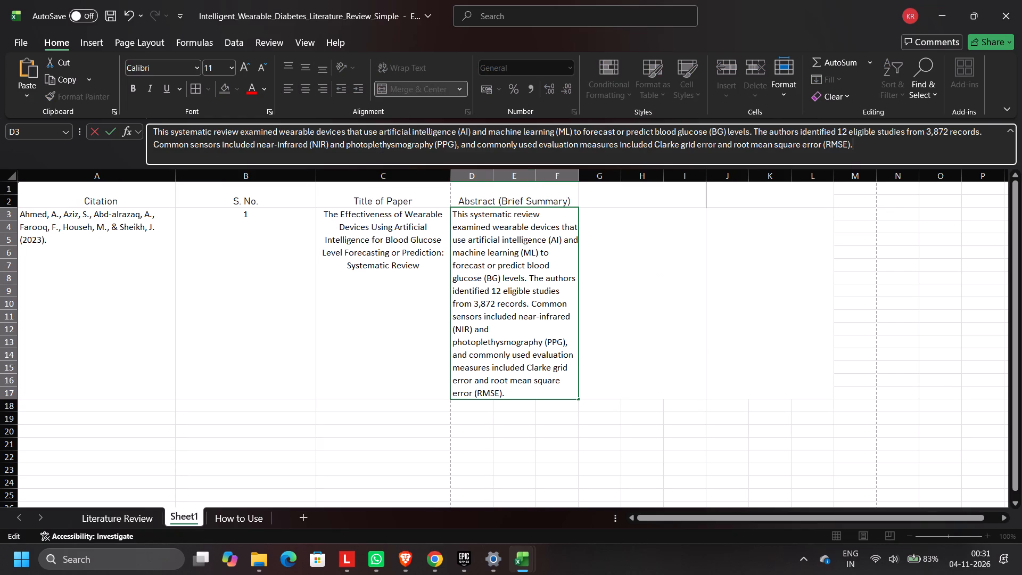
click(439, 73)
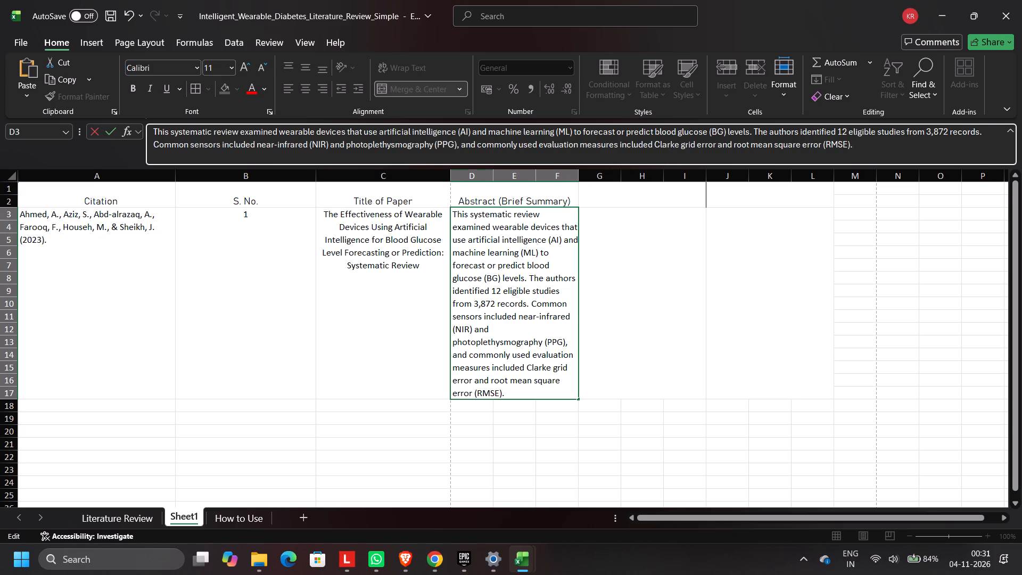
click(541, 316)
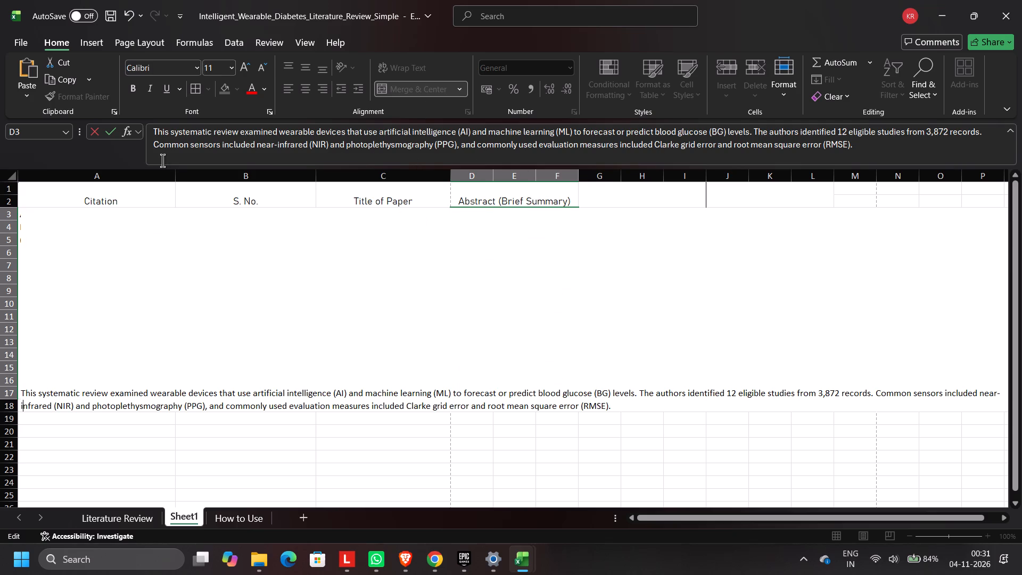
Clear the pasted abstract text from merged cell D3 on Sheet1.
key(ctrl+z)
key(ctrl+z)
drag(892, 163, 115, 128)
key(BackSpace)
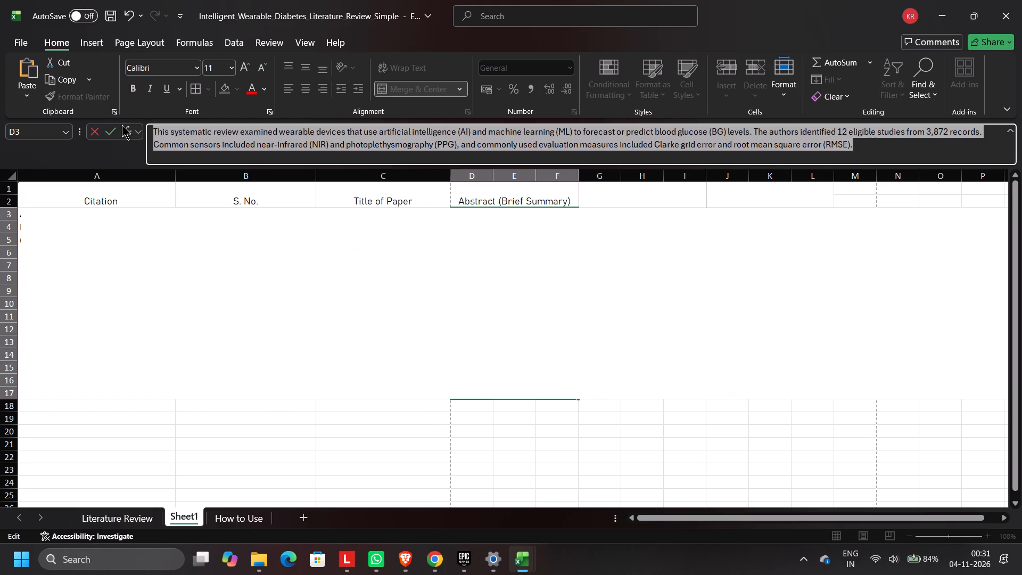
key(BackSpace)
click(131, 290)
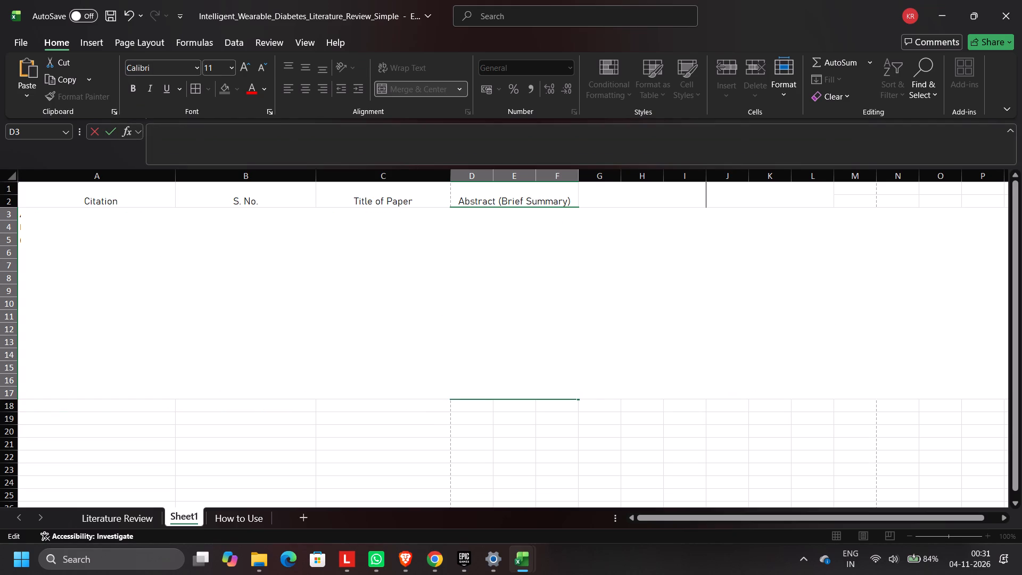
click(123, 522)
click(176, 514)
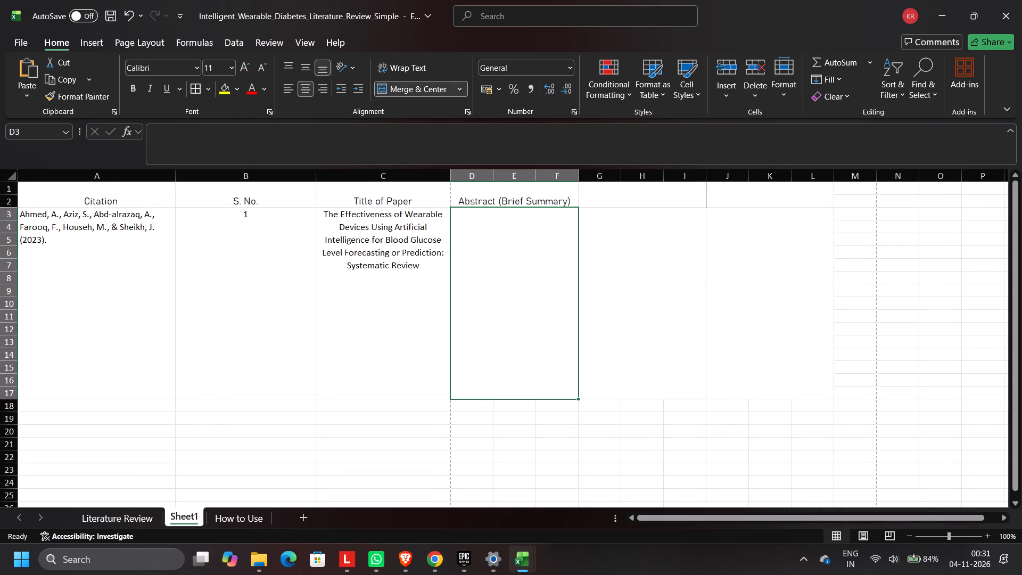
Turn on text wrapping for the empty merged cell D3 on Sheet1 and paste the copied abstract text into it.
click(420, 75)
click(211, 135)
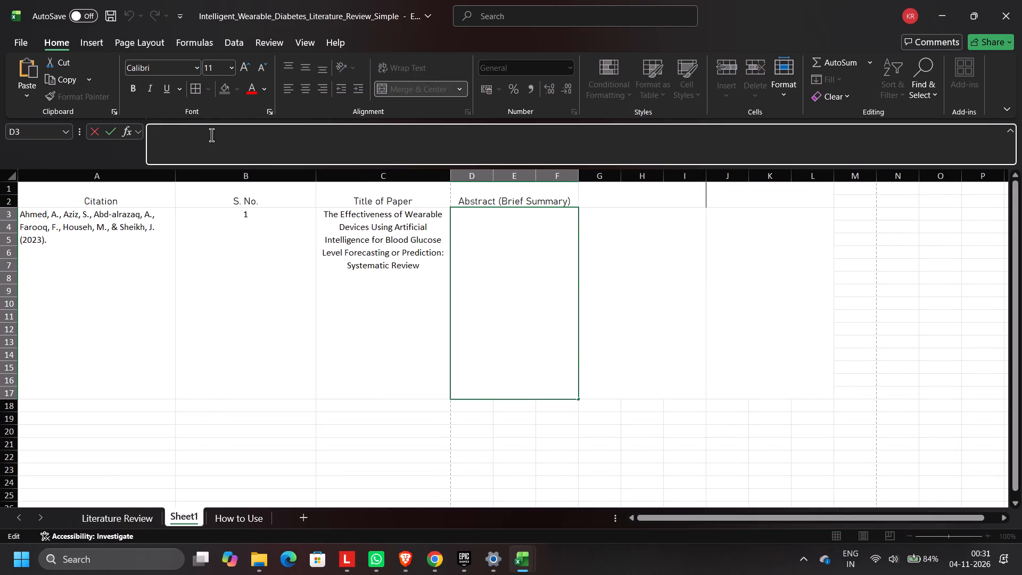
key(ctrl+v)
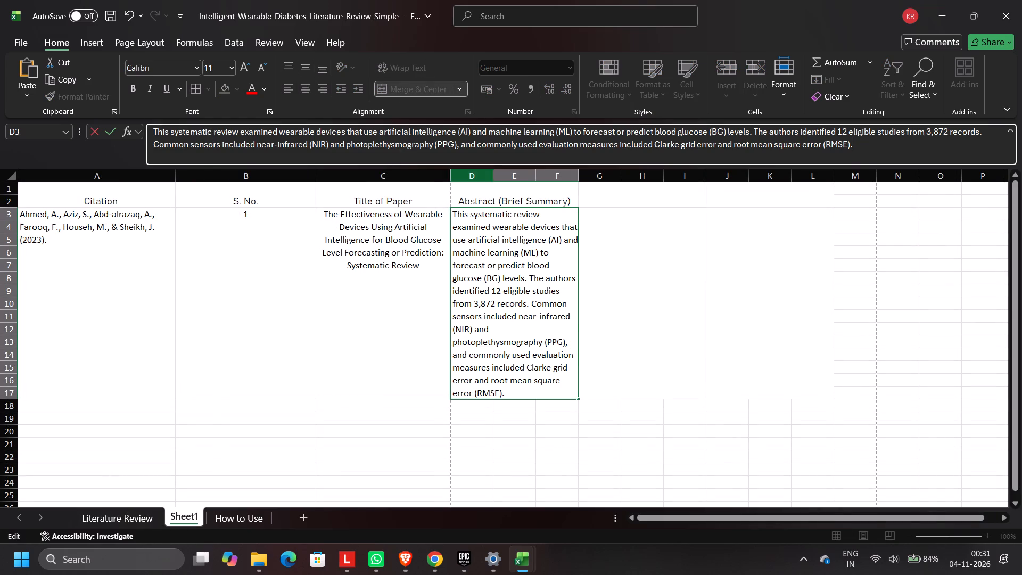
click(293, 64)
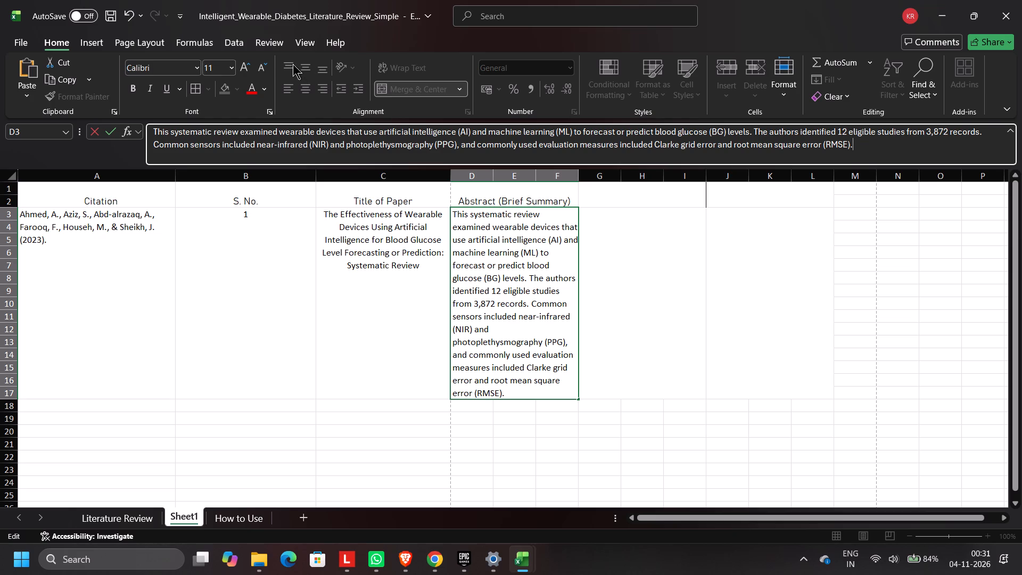
click(612, 300)
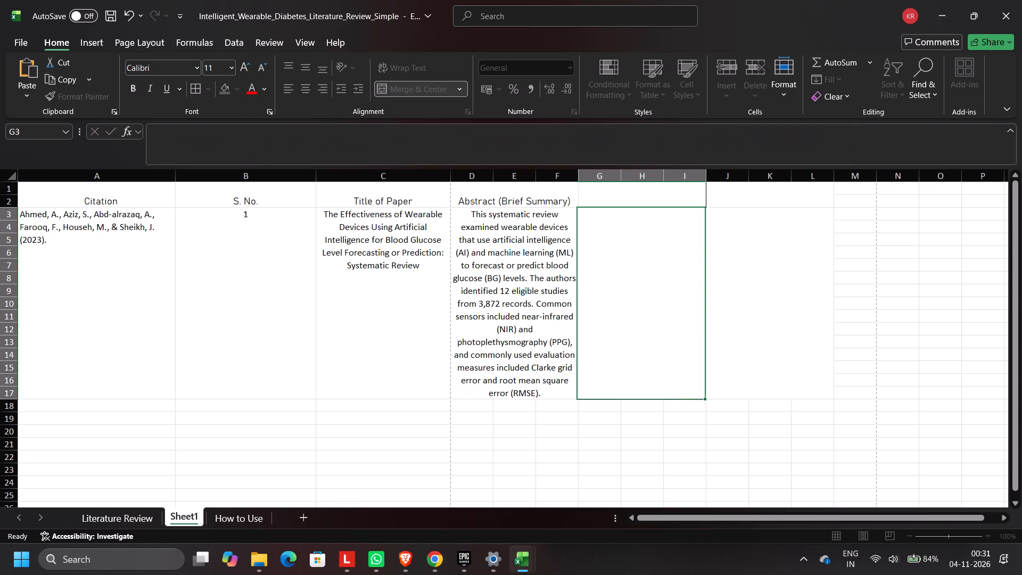
click(523, 310)
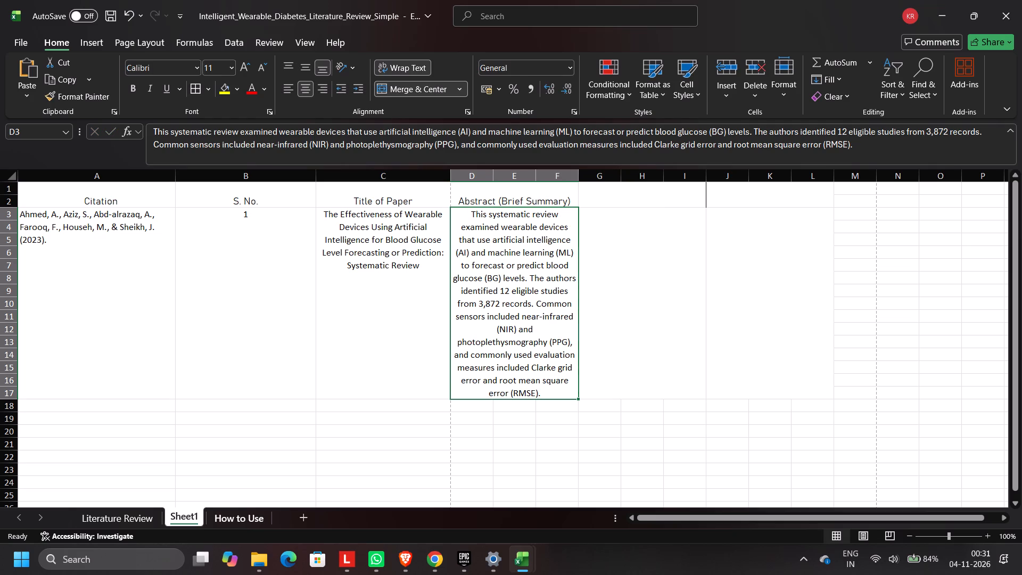
Copy the "Main Objective" header from cell E1 of the Literature Review sheet into merged cell G1 on Sheet1.
click(123, 519)
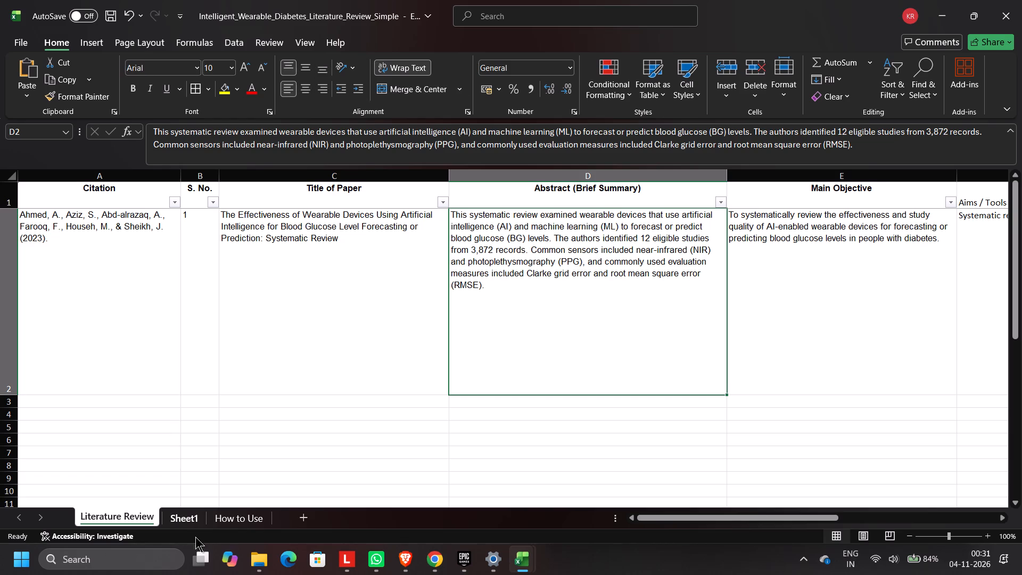
click(196, 514)
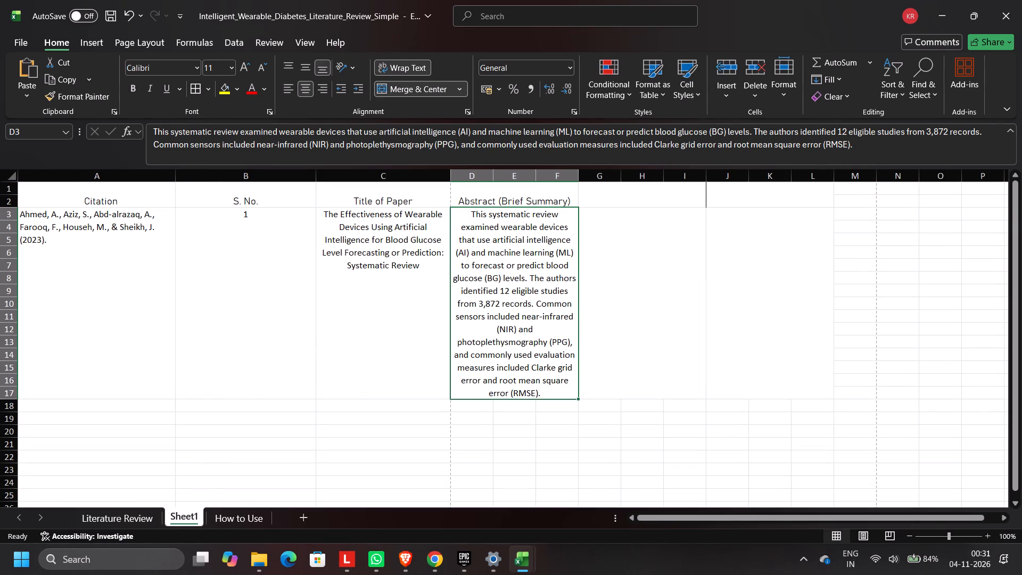
click(146, 513)
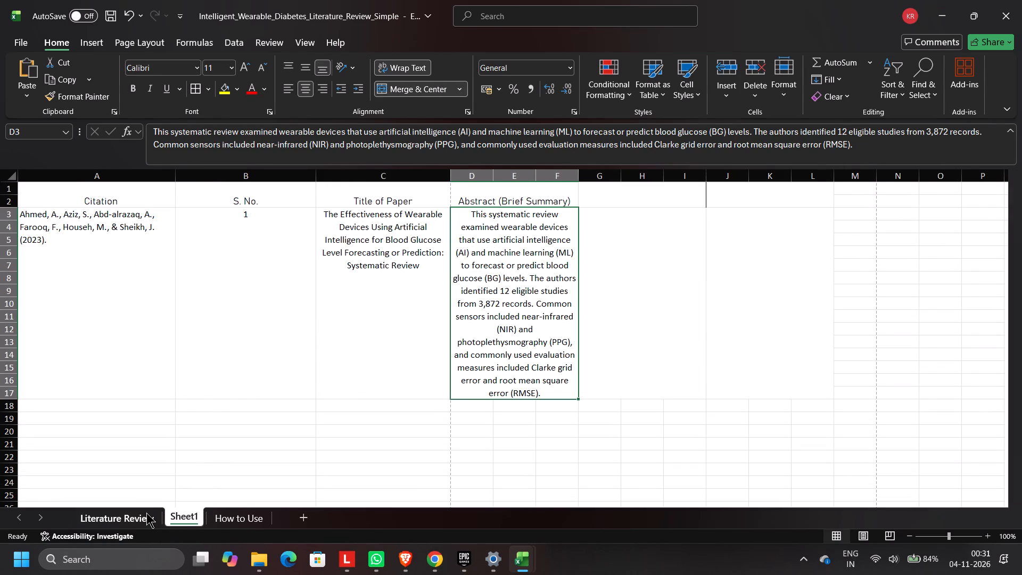
click(842, 195)
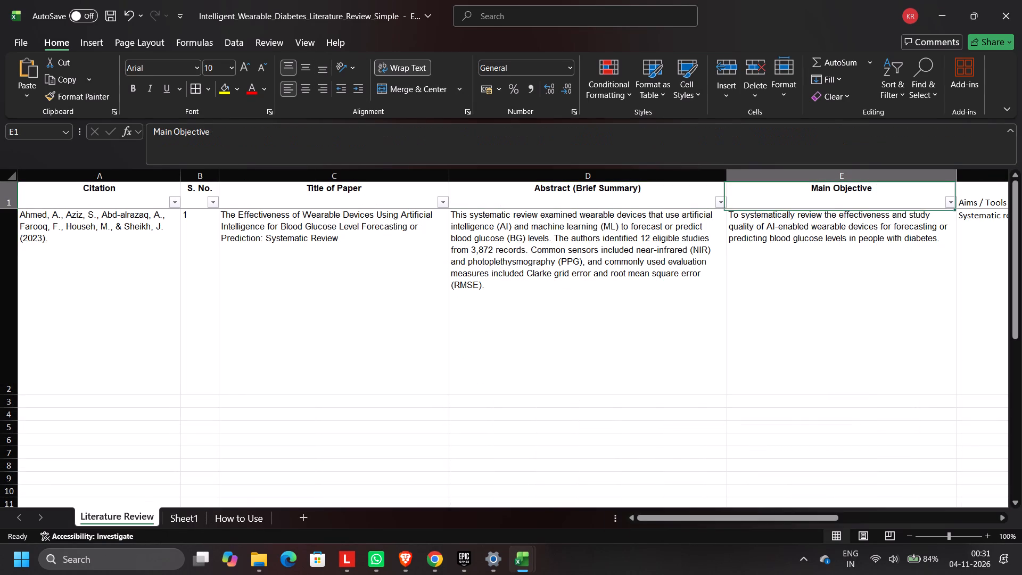
drag(364, 128, 122, 125)
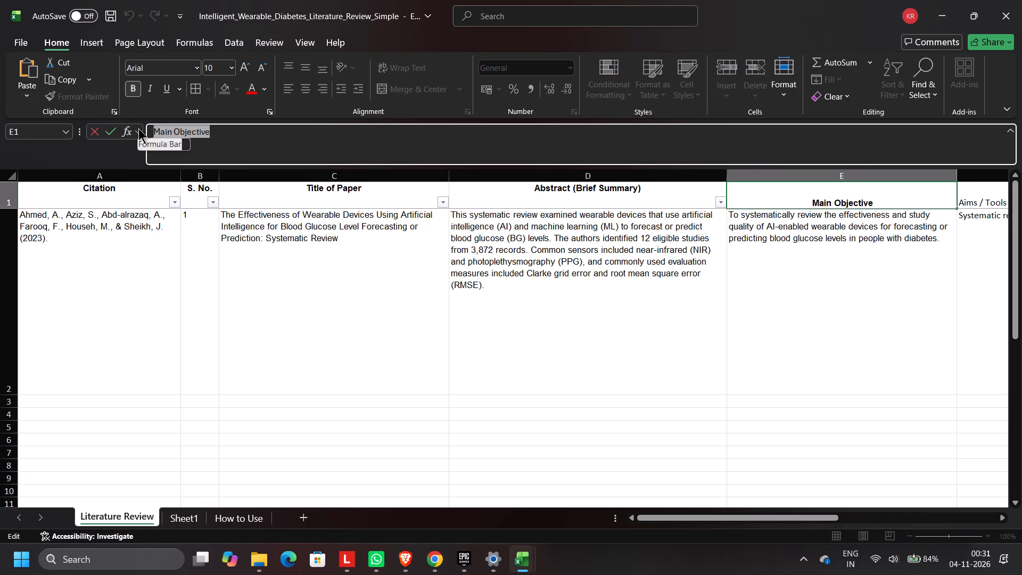
key(ctrl+c)
drag(154, 130, 219, 132)
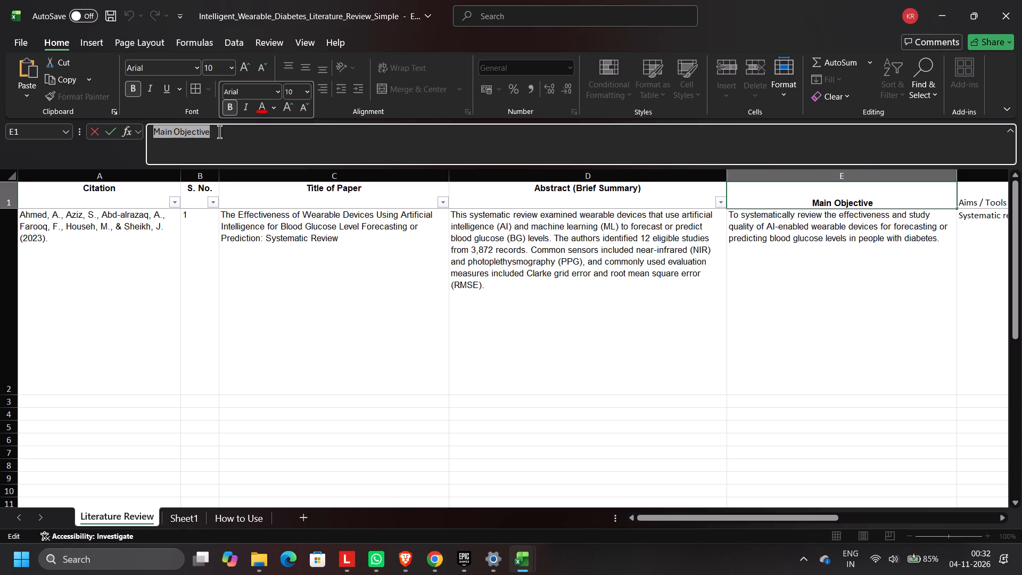
key(ctrl+c)
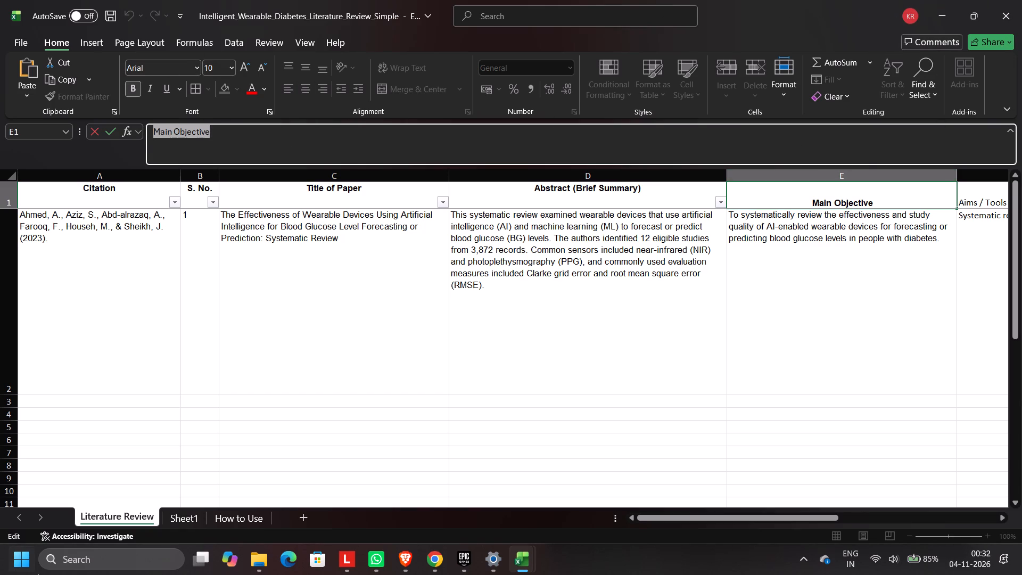
click(178, 514)
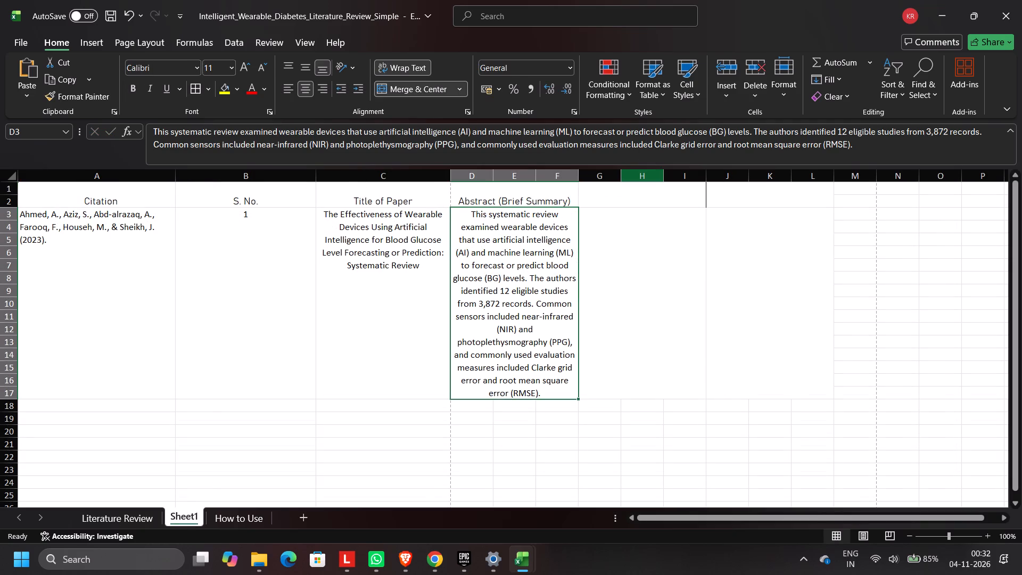
click(632, 194)
click(297, 144)
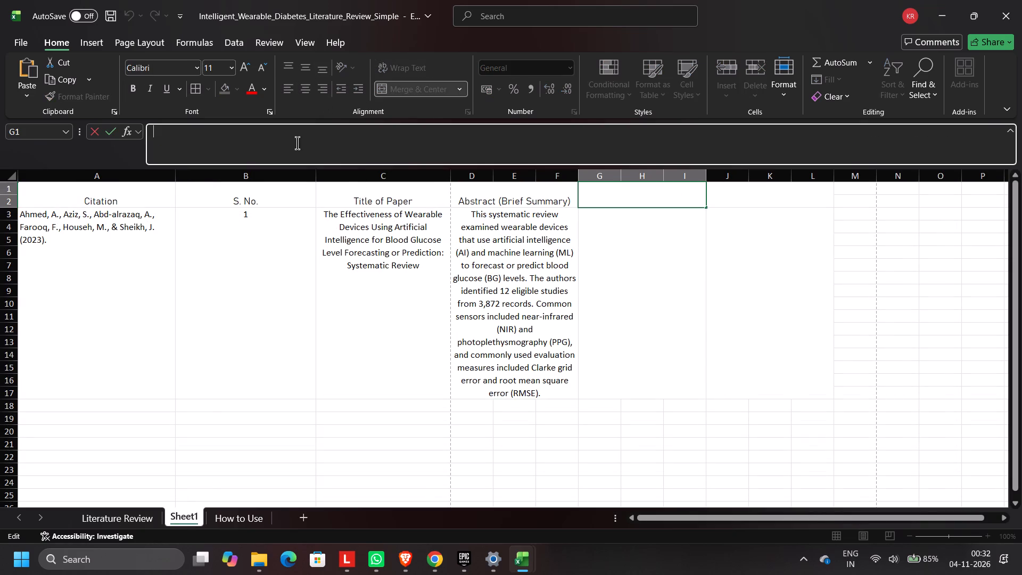
key(ctrl+v)
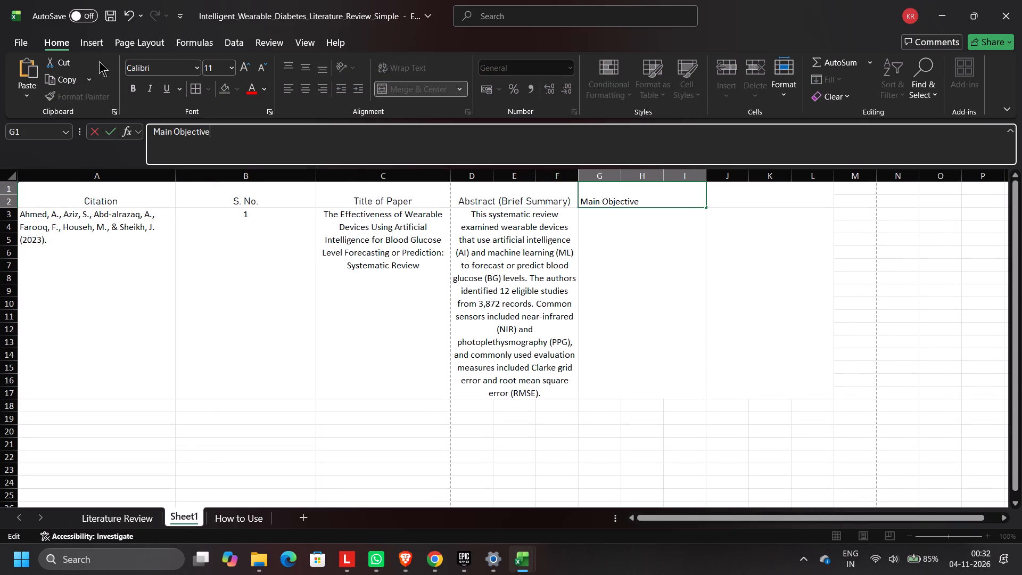
click(627, 253)
Copy the complete main objective text from cell E2 of the Literature Review sheet.
double_click(131, 519)
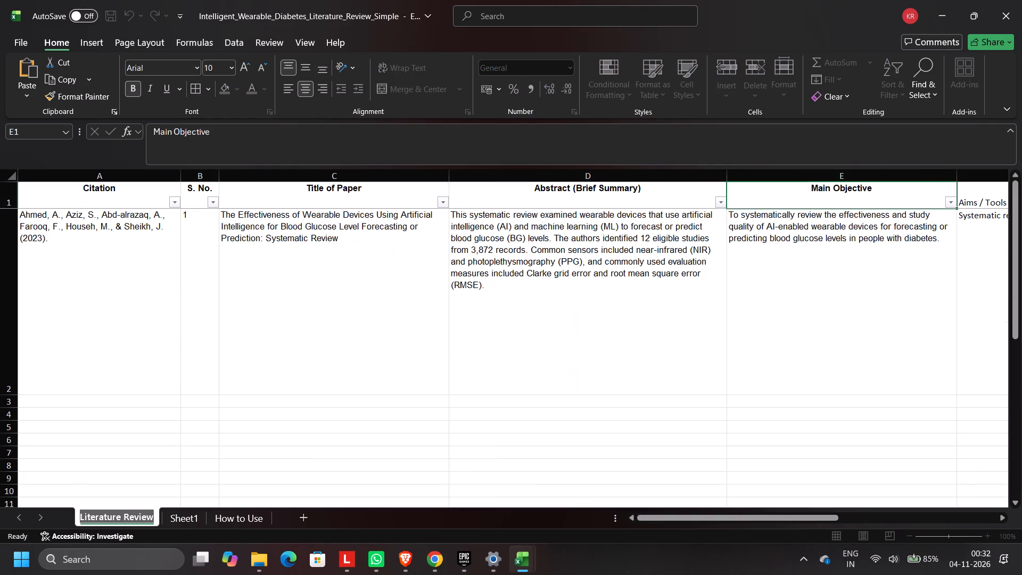
click(751, 234)
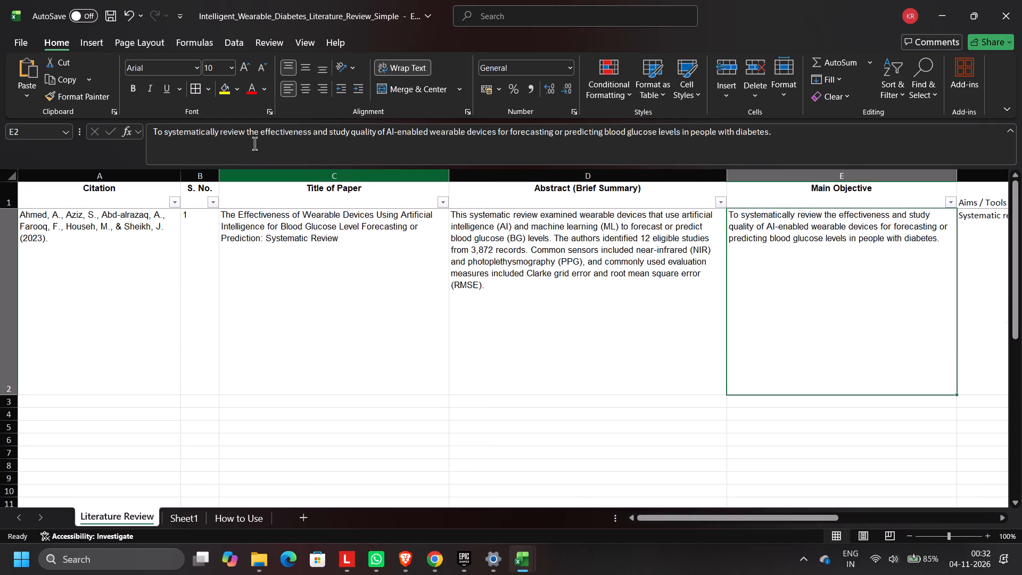
drag(150, 131, 318, 148)
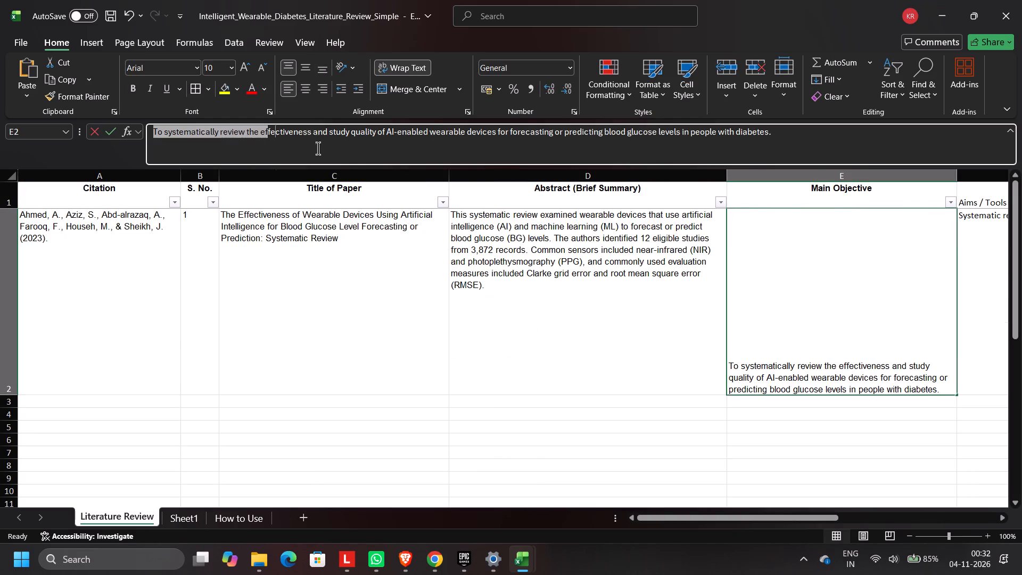
drag(318, 148, 815, 171)
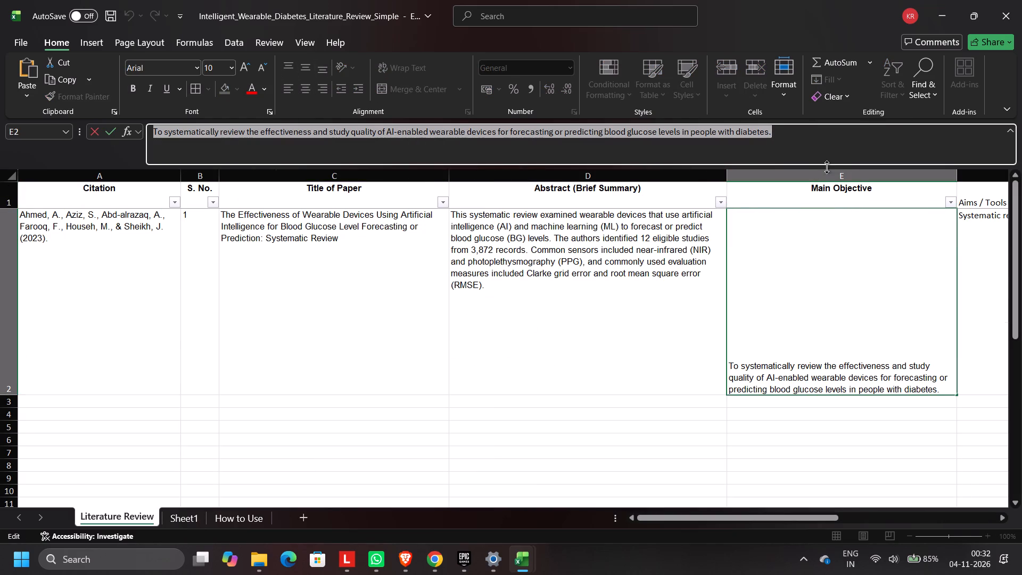
key(ctrl+c)
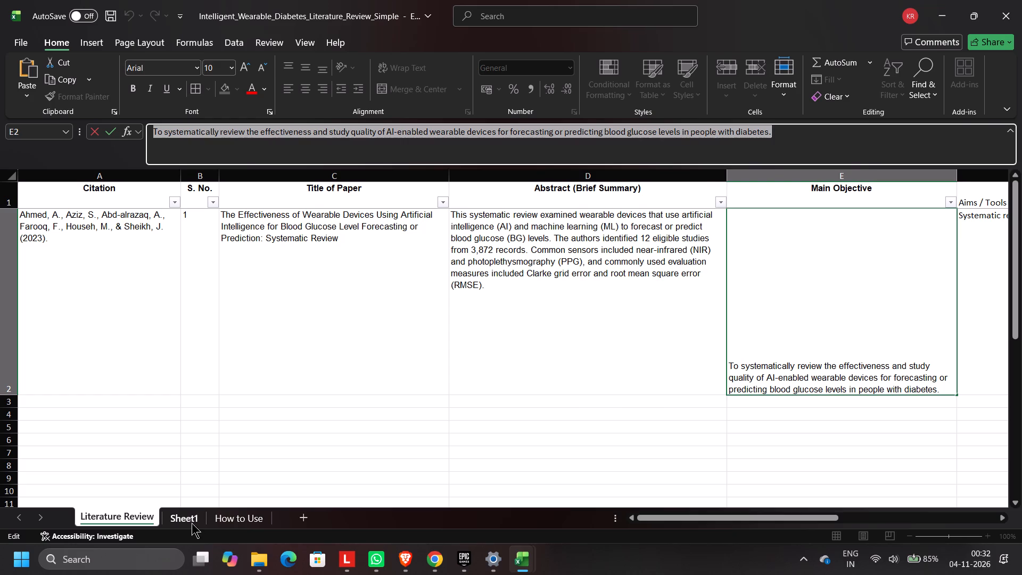
Turn on text wrapping for the empty merged cell G3 under Main Objective on Sheet1.
click(189, 521)
click(664, 322)
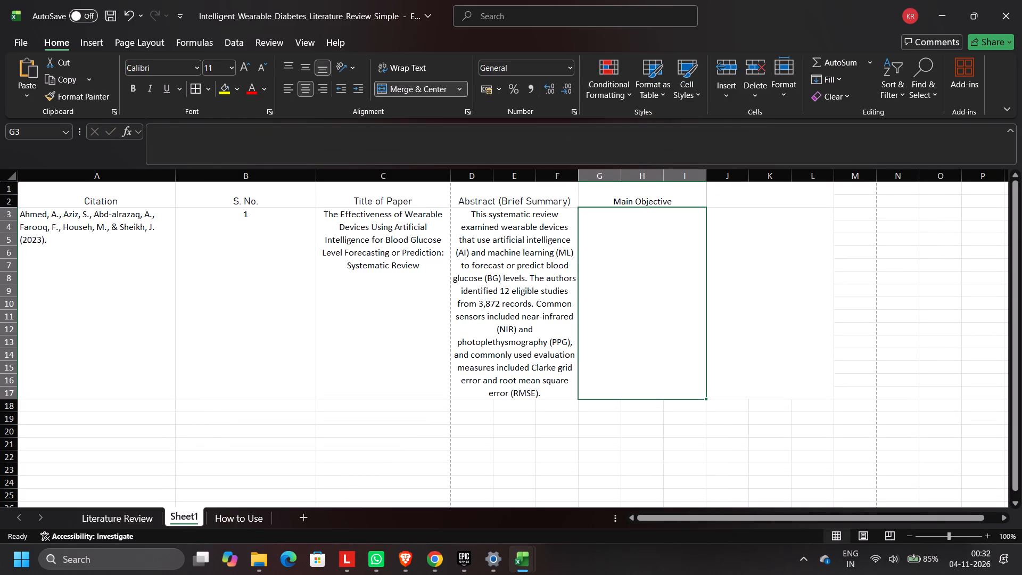
ctrl+drag(592, 281, 336, 235)
drag(323, 229, 280, 206)
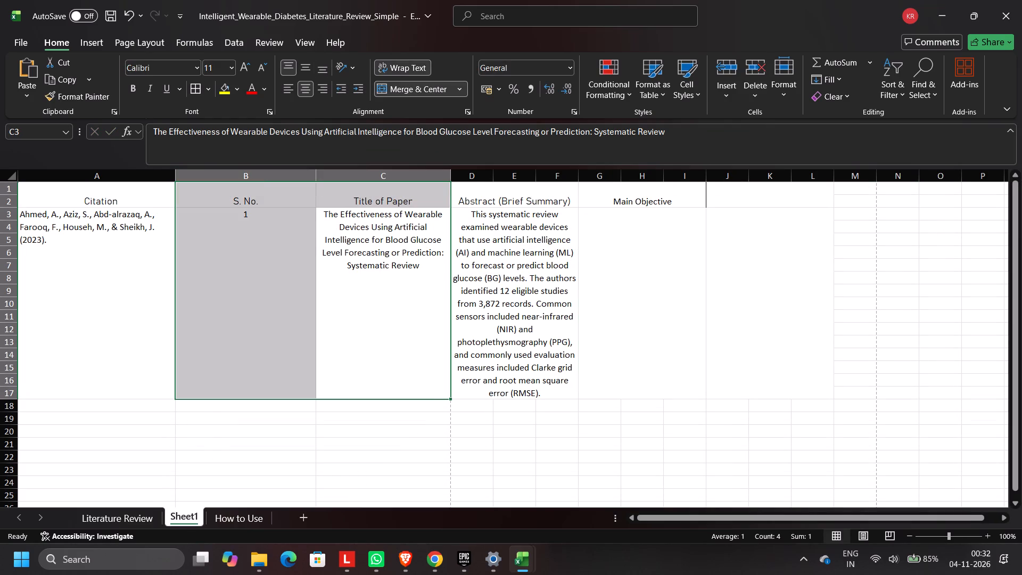
click(637, 301)
click(406, 72)
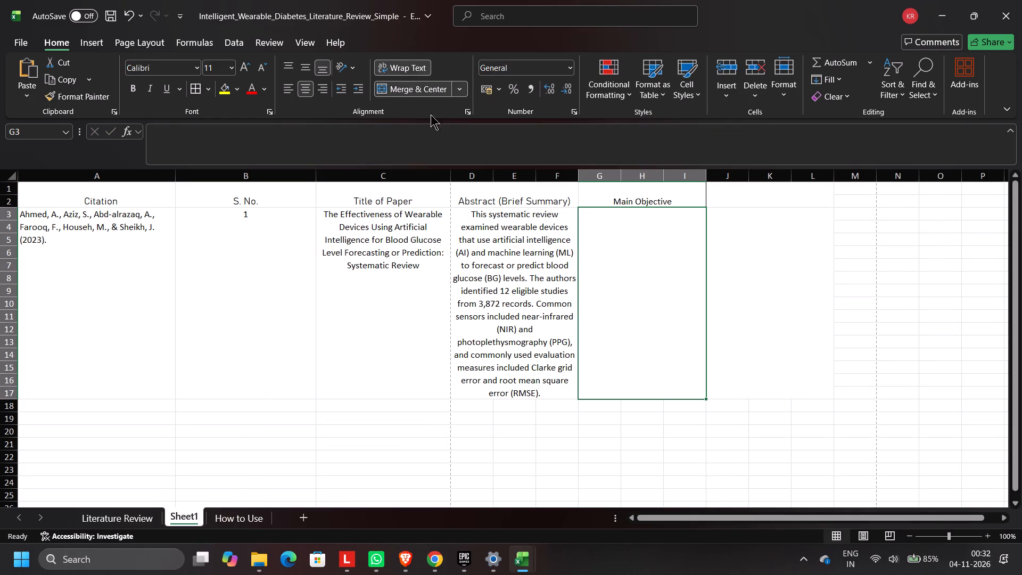
Paste the copied main objective text as cell contents into merged cell G3 on Sheet1.
click(638, 296)
key(ctrl+v)
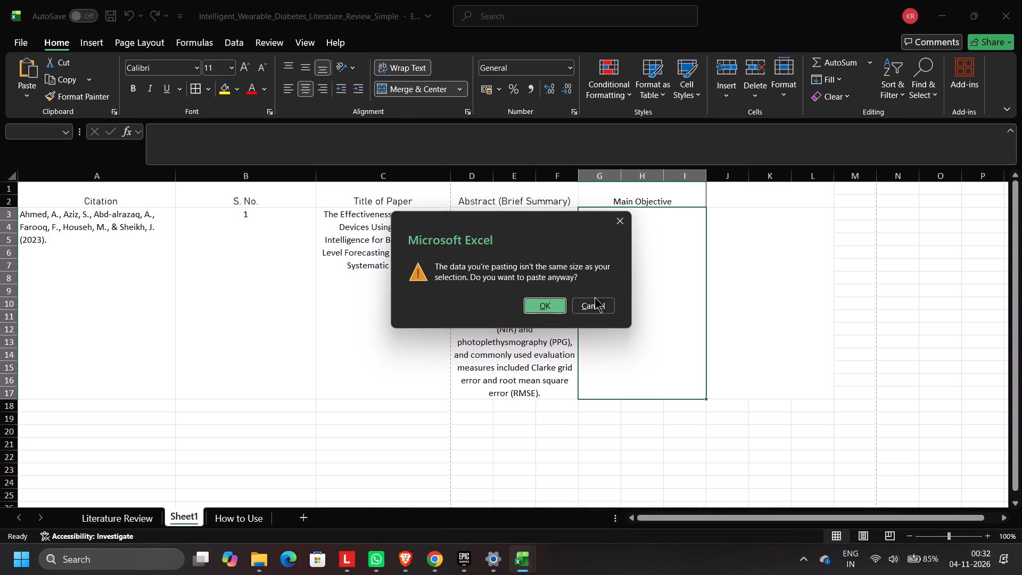
click(613, 223)
click(413, 154)
key(ctrl+v)
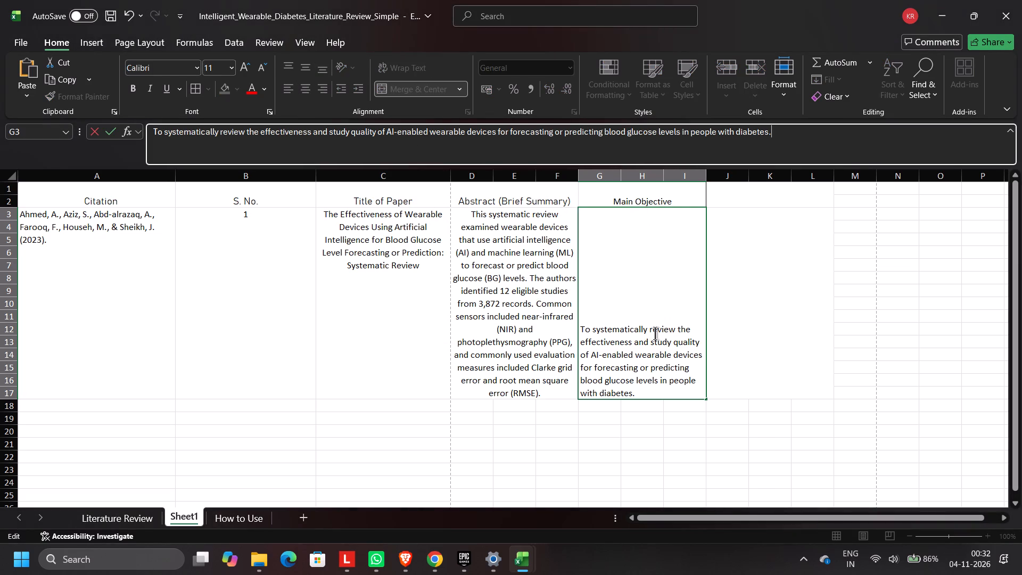
click(781, 300)
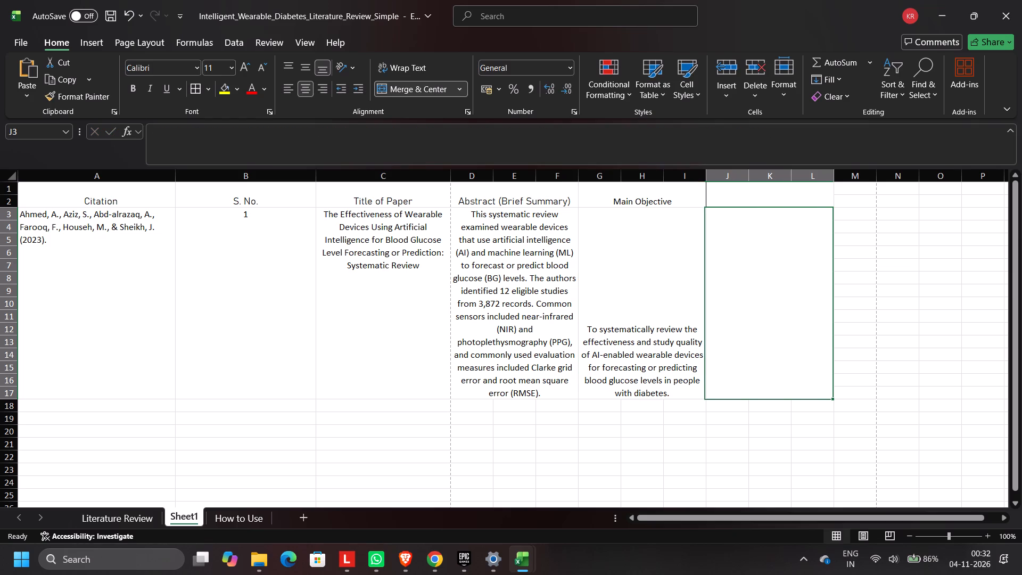
Top-align the main objective text in merged cell G3 on Sheet1.
click(666, 342)
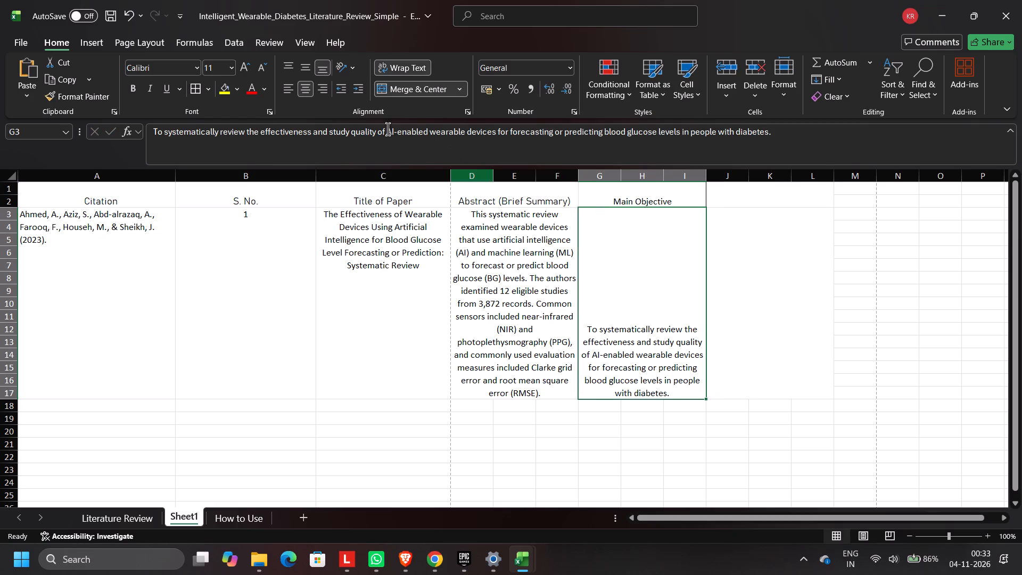
click(295, 63)
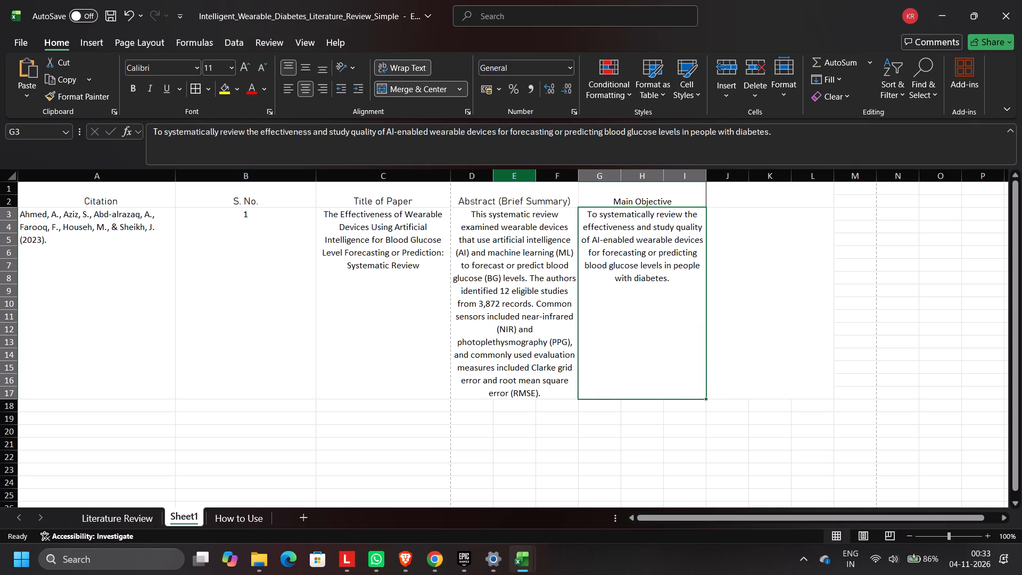
Copy the "Aims / Tools / Techniques Used" header text from cell F1 of the Literature Review sheet.
click(745, 337)
click(759, 203)
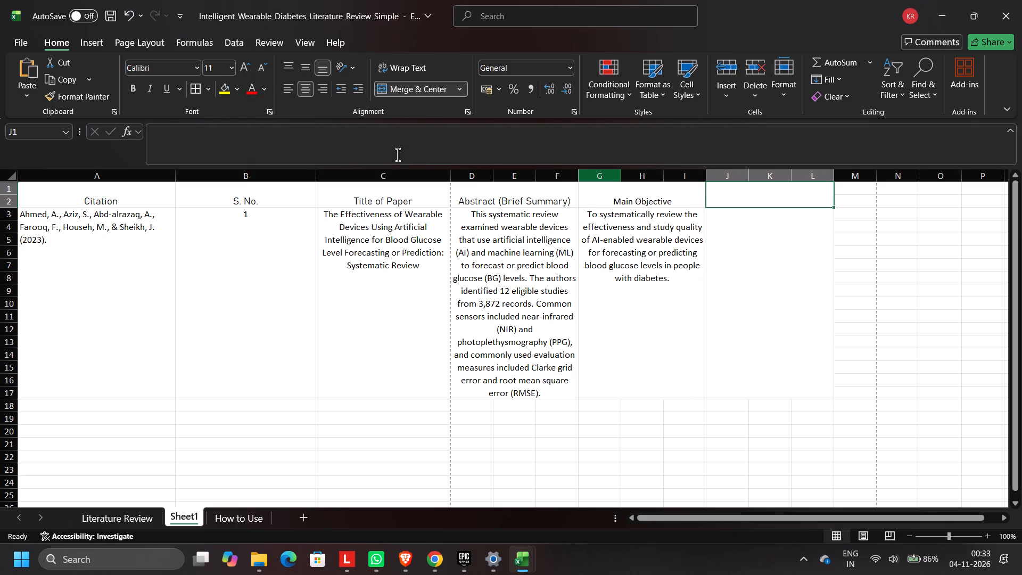
click(135, 519)
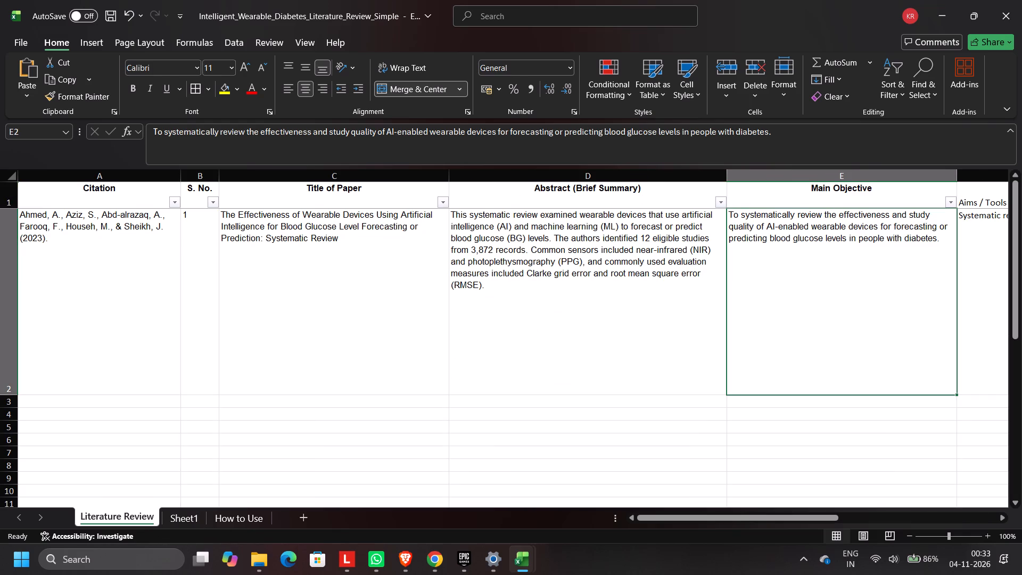
drag(872, 348, 675, 352)
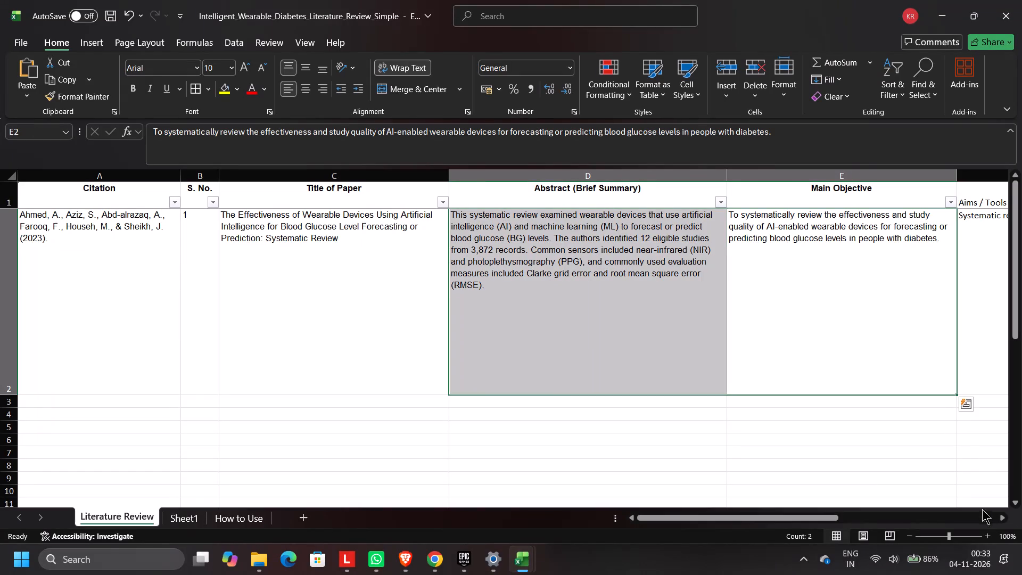
triple_click(1002, 515)
click(1002, 515)
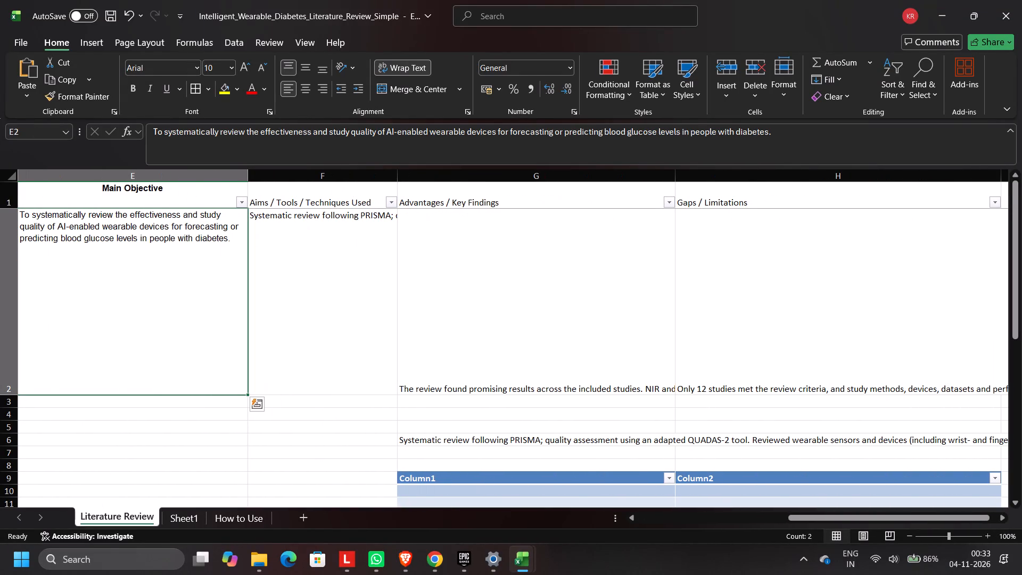
scroll(902, 433, down, 4)
scroll(900, 429, up, 3)
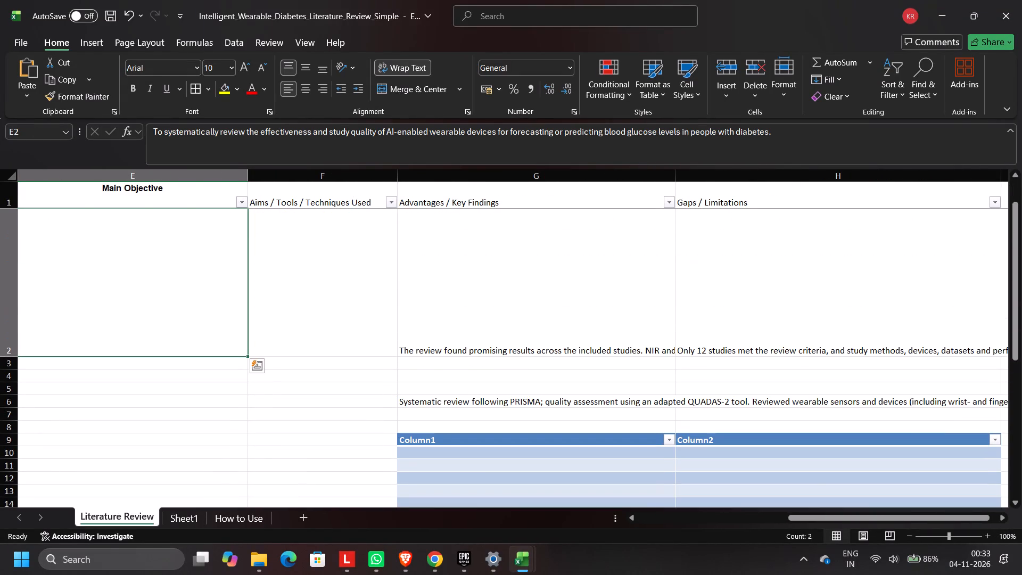
scroll(901, 428, up, 3)
scroll(901, 428, down, 3)
scroll(901, 428, up, 5)
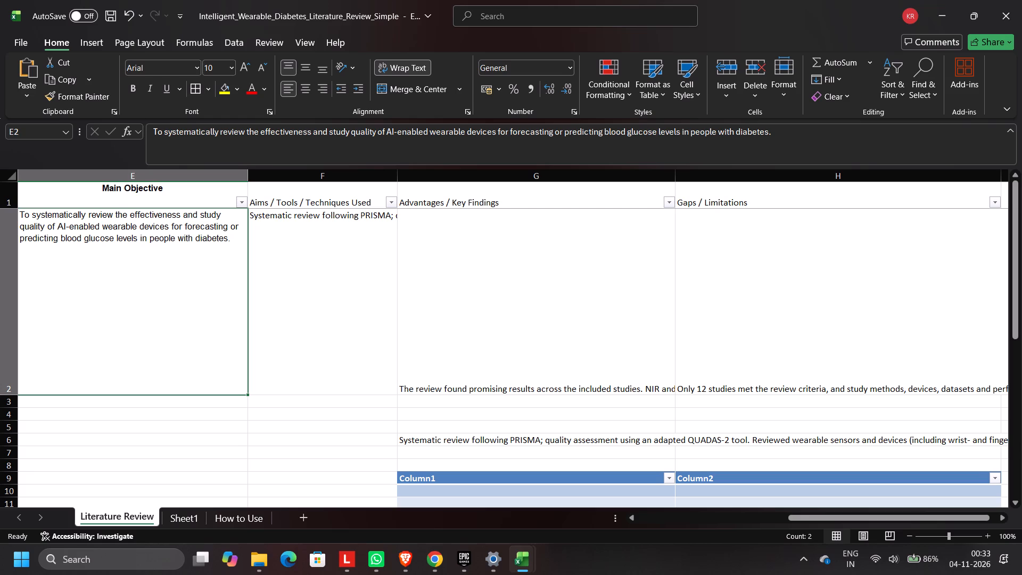
click(308, 217)
click(311, 198)
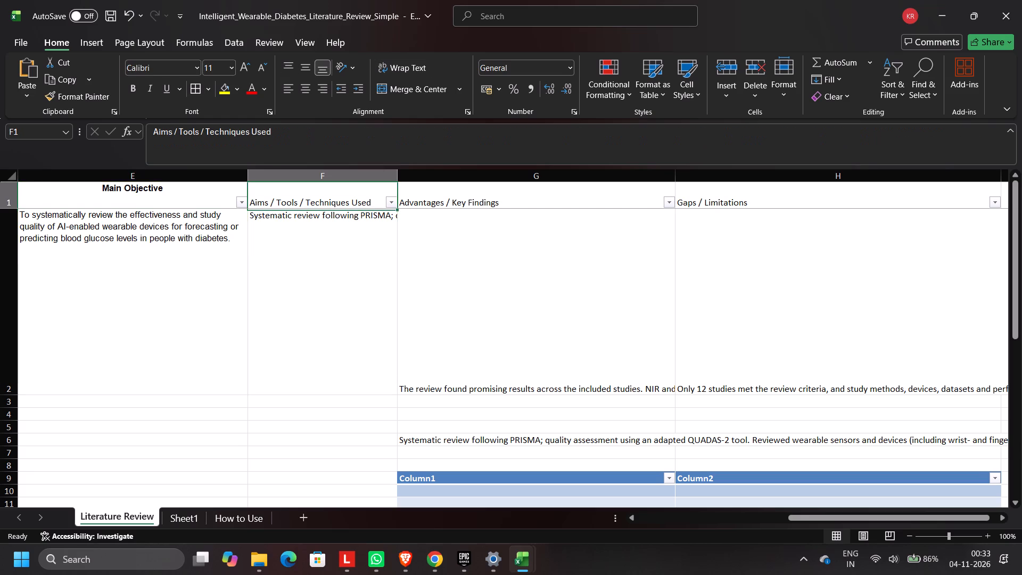
drag(149, 125, 328, 145)
key(ctrl+c)
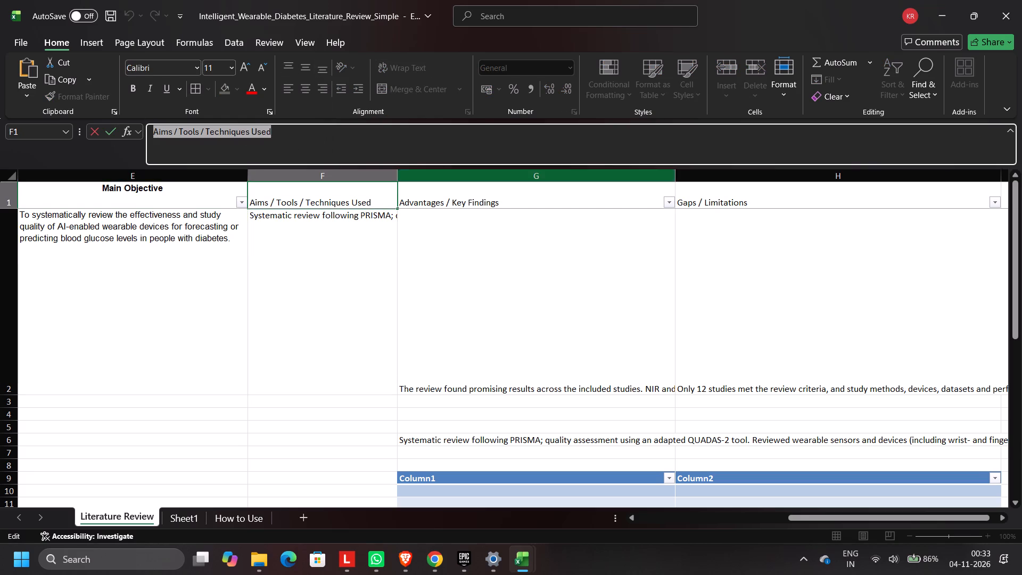
Paste the copied "Aims / Tools / Techniques Used" header text into merged cell J1 on Sheet1.
click(188, 513)
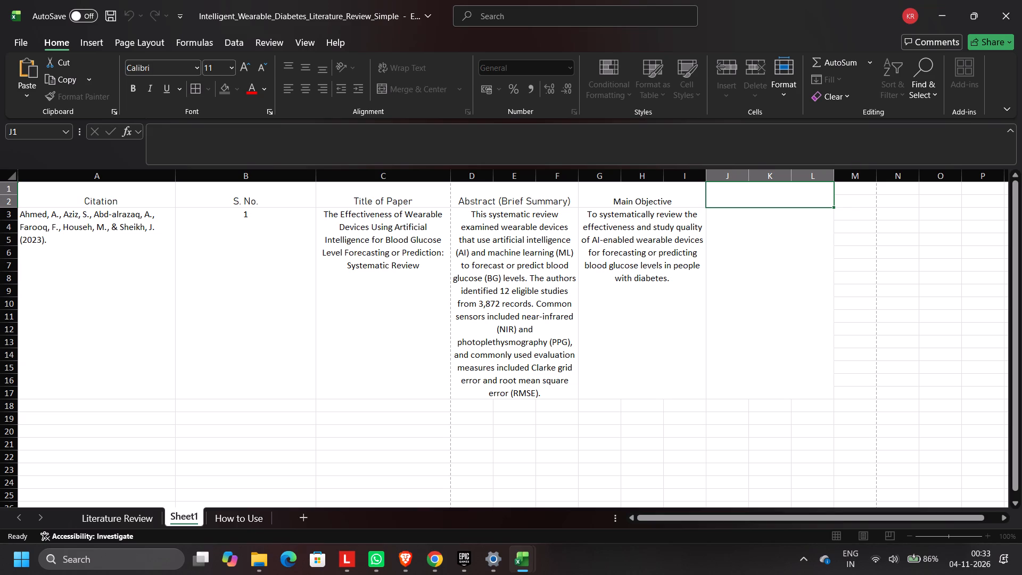
click(767, 206)
click(767, 196)
click(510, 155)
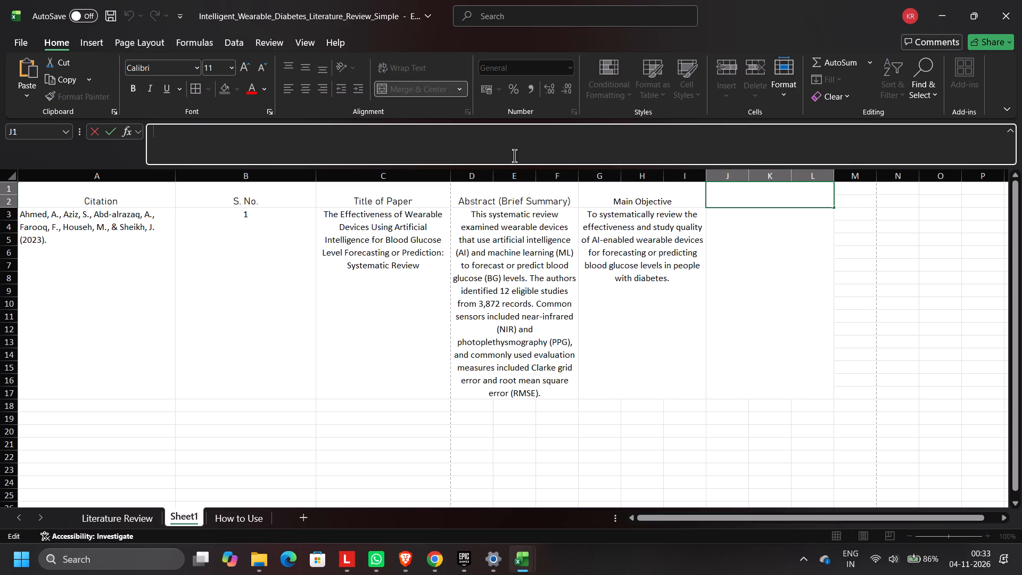
key(ctrl+v)
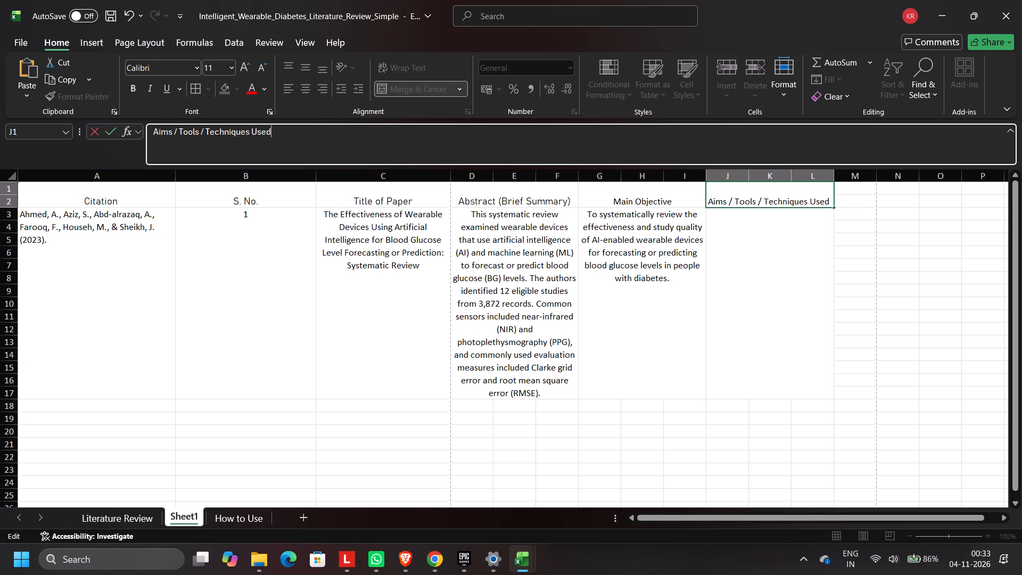
click(751, 256)
Turn on text wrapping for cells G2, H2 and F2 of the Literature Review sheet.
click(133, 519)
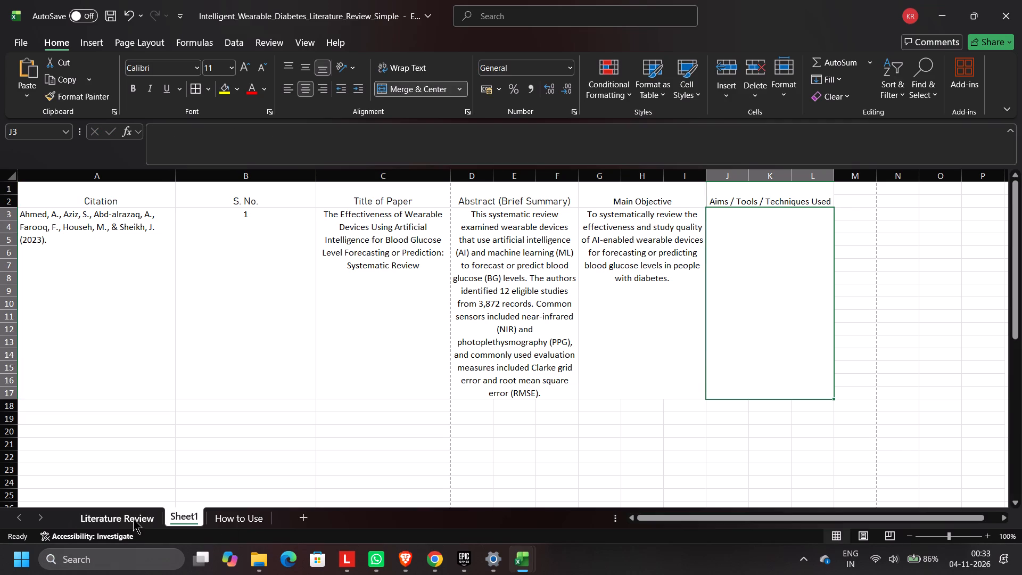
click(539, 202)
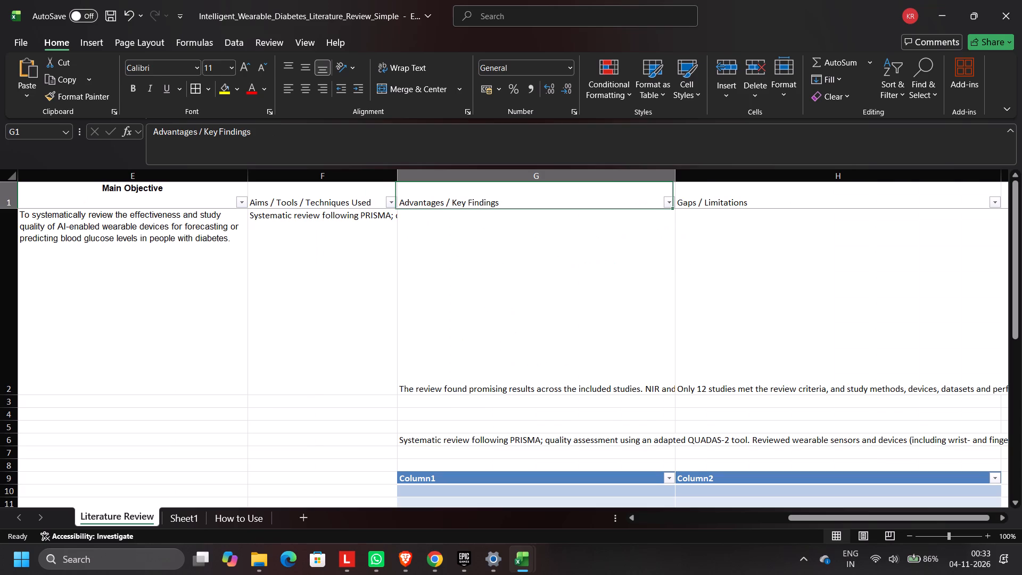
click(555, 334)
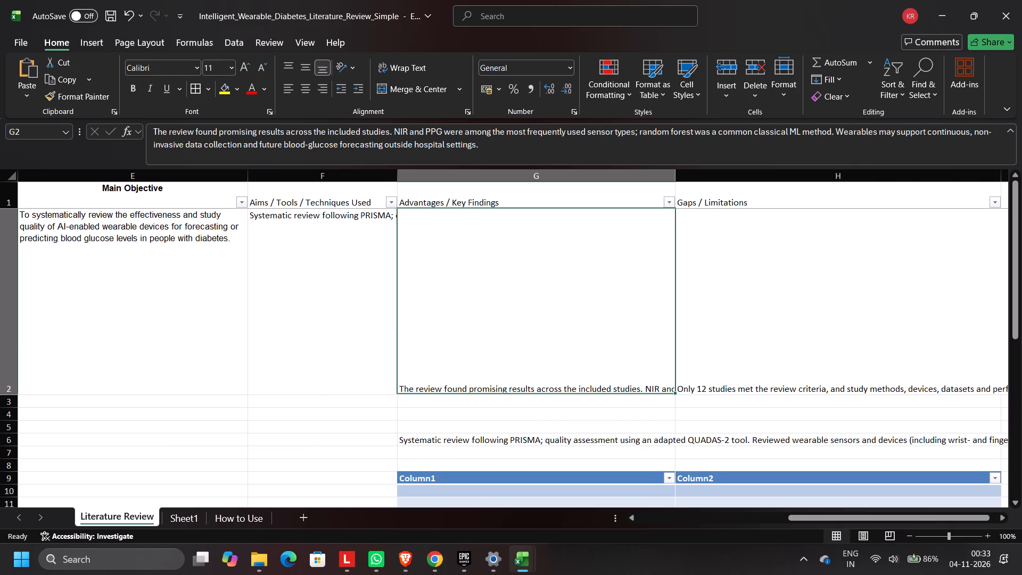
click(426, 69)
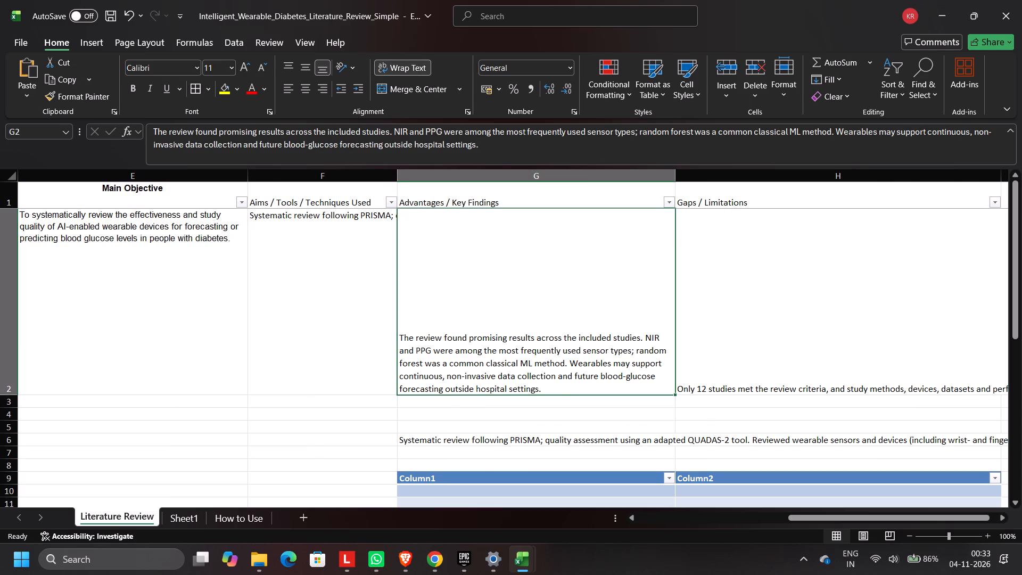
click(759, 371)
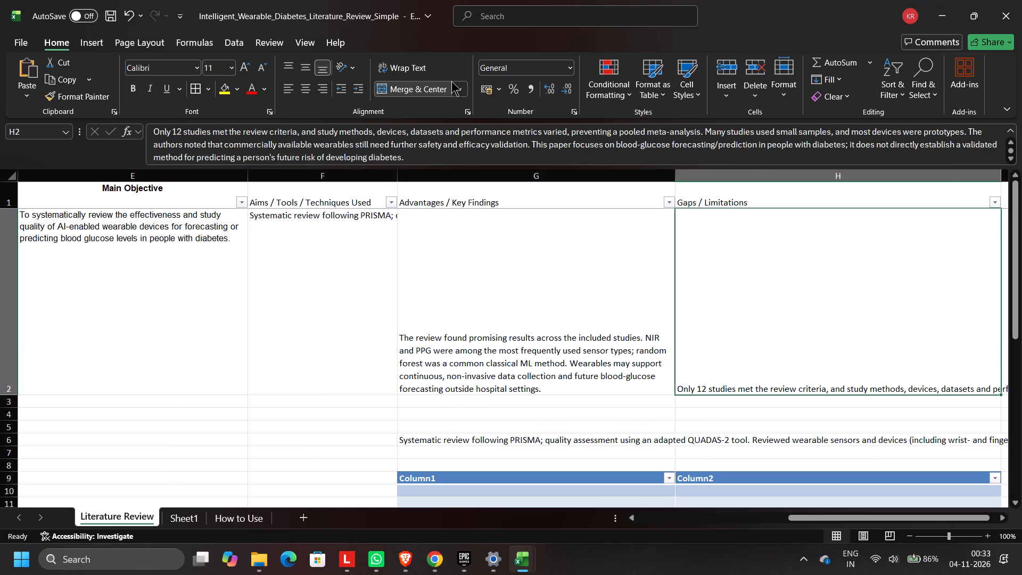
click(448, 65)
click(428, 74)
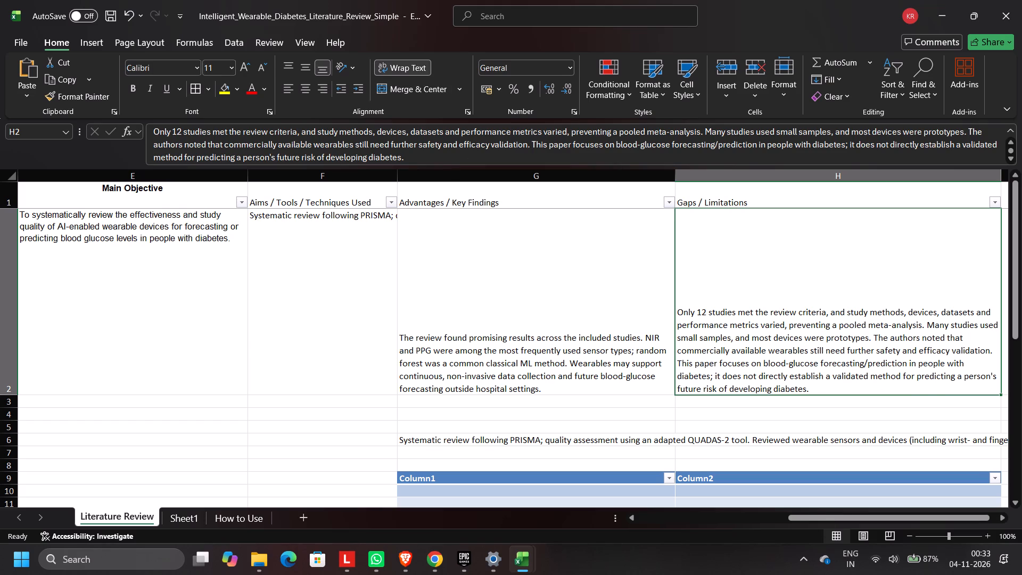
click(335, 249)
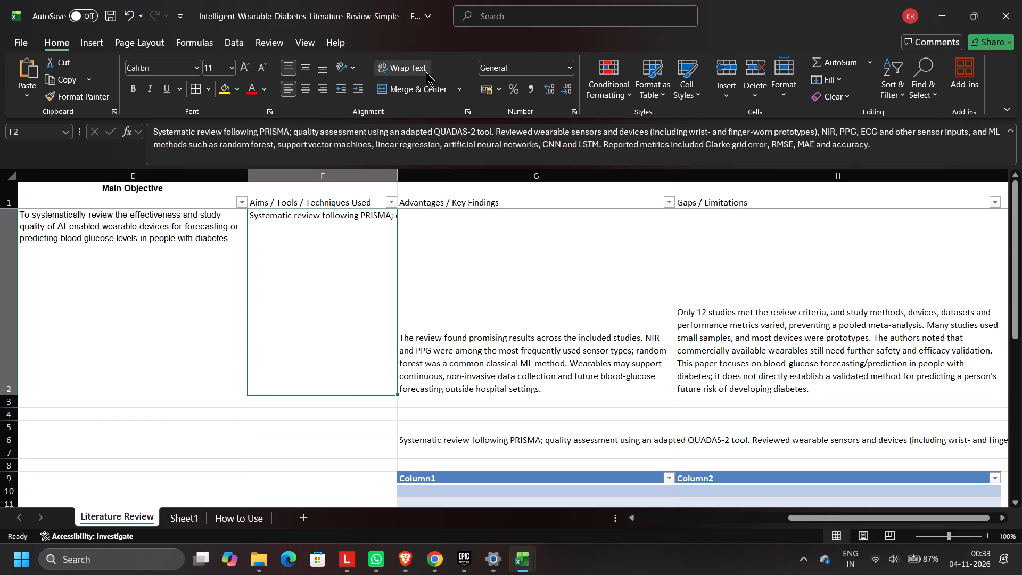
click(426, 72)
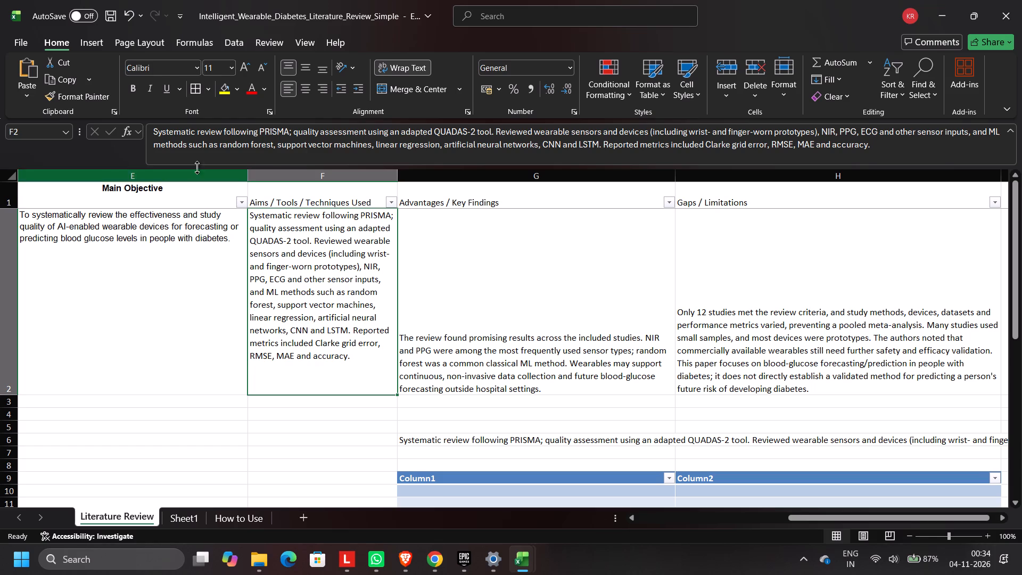
Copy the full aims, tools and techniques text from cell F2 of the Literature Review sheet.
drag(154, 133, 747, 141)
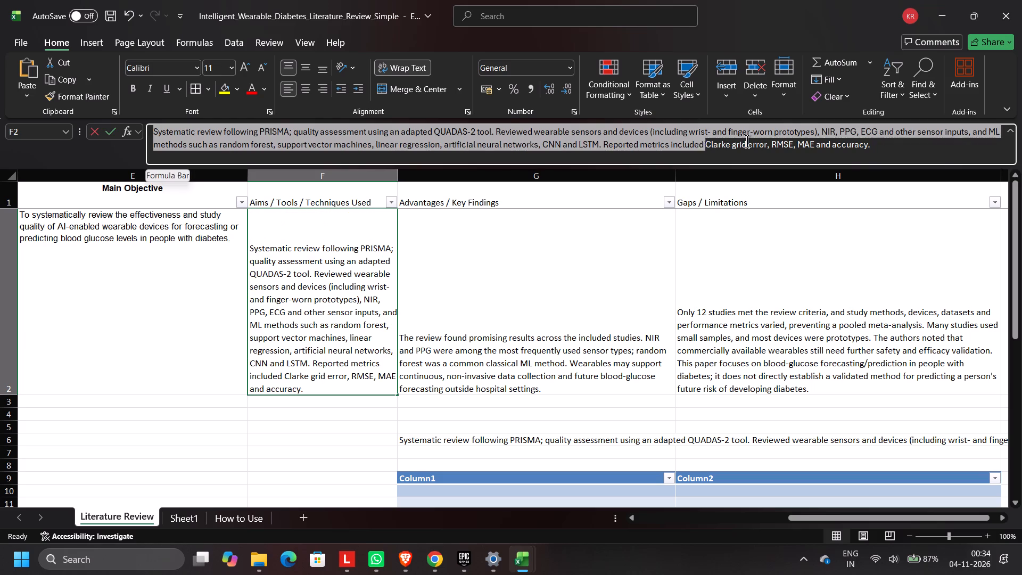
drag(747, 141, 949, 158)
key(ctrl+c)
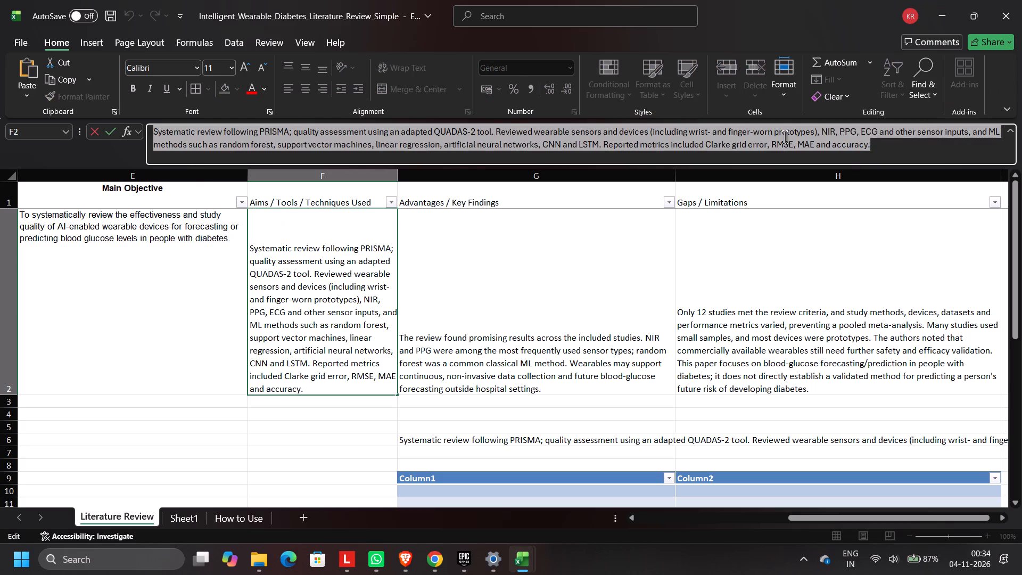
Turn on text wrapping for the empty merged cell J3 under Aims / Tools / Techniques Used on Sheet1.
click(192, 515)
click(727, 282)
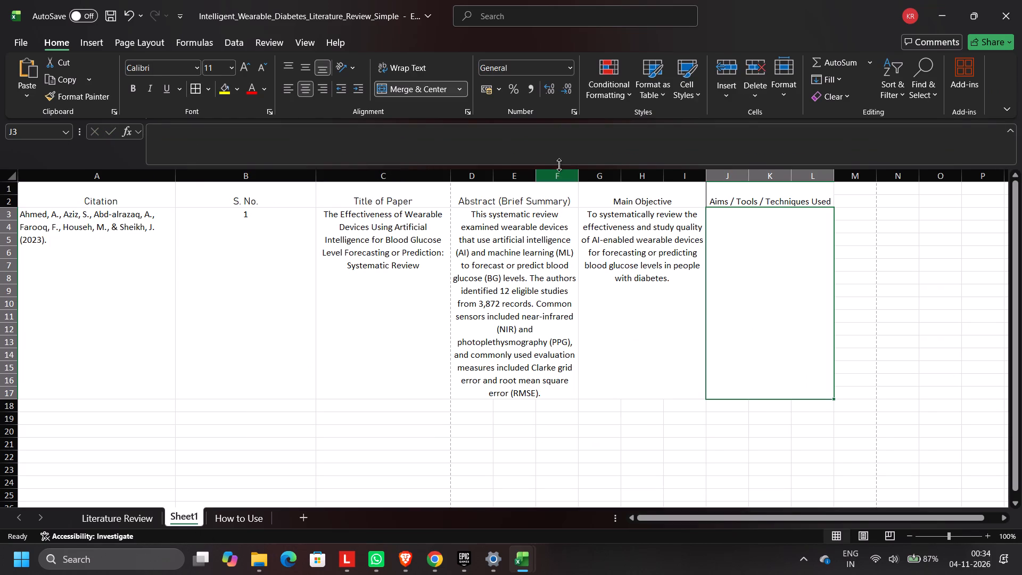
click(558, 132)
click(425, 64)
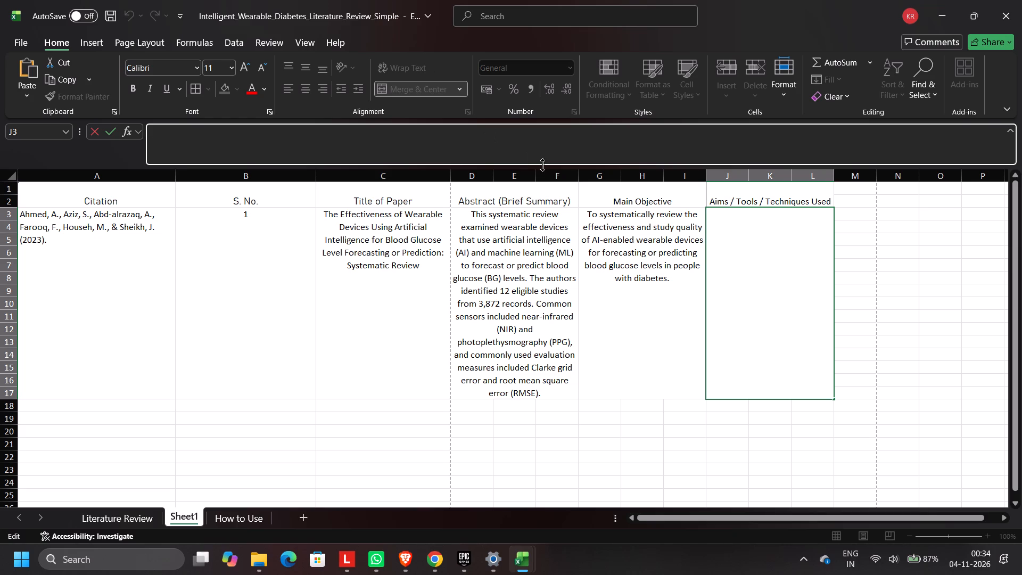
double_click(730, 269)
triple_click(802, 292)
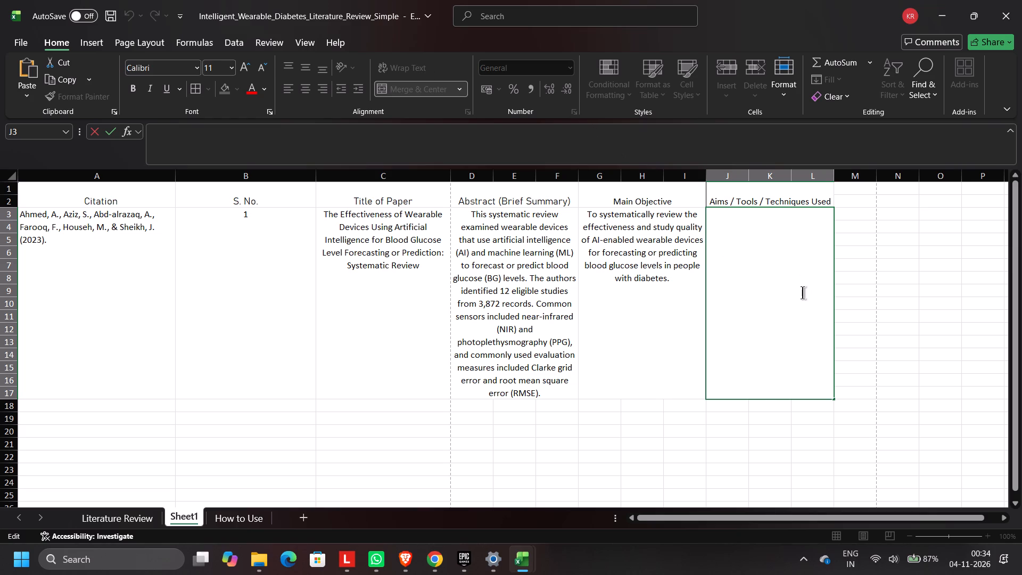
double_click(802, 295)
drag(800, 256, 800, 242)
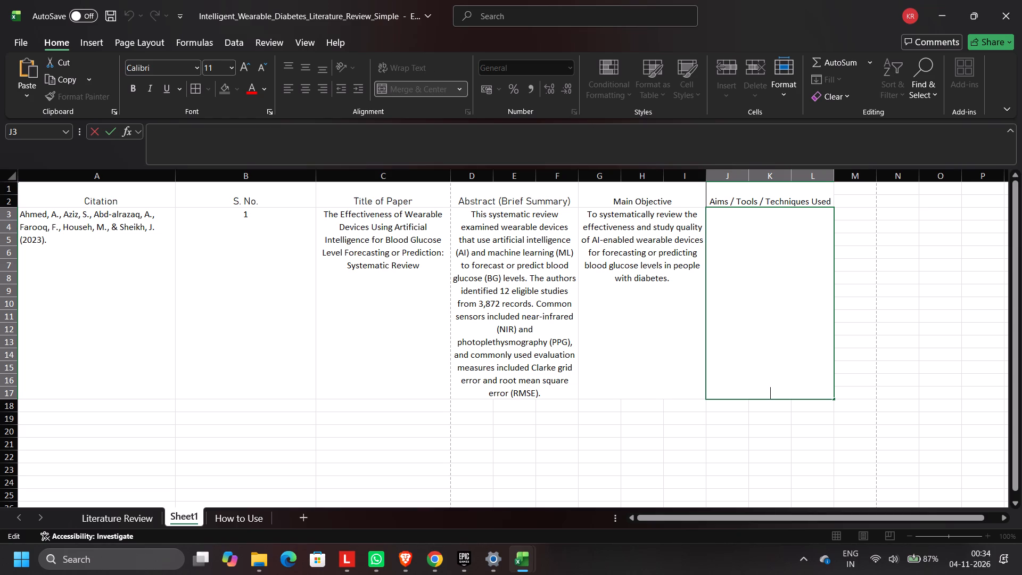
click(796, 202)
click(773, 287)
click(448, 72)
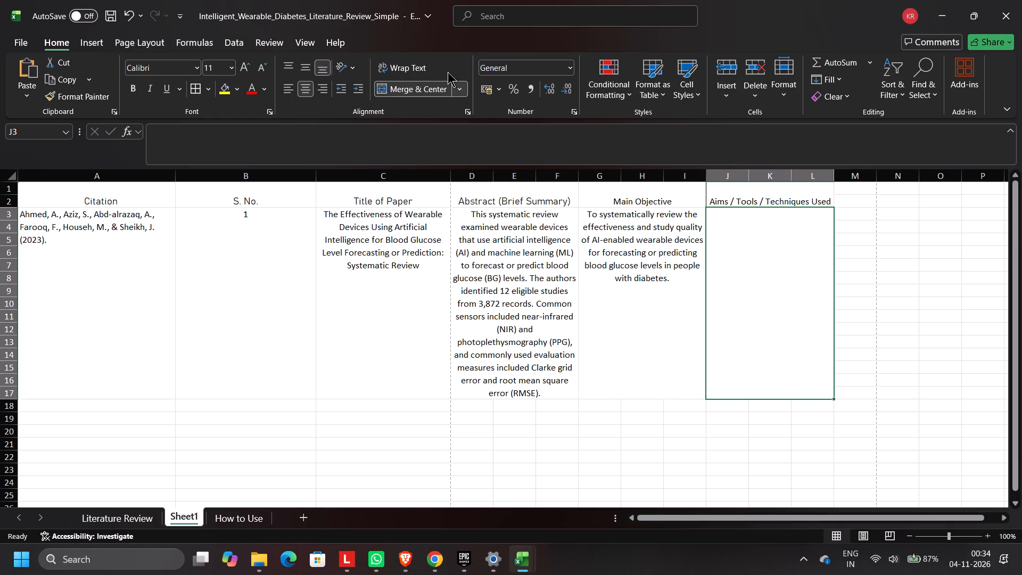
click(416, 62)
Paste the copied tools and techniques text as cell contents into merged cell J3 on Sheet1.
click(362, 157)
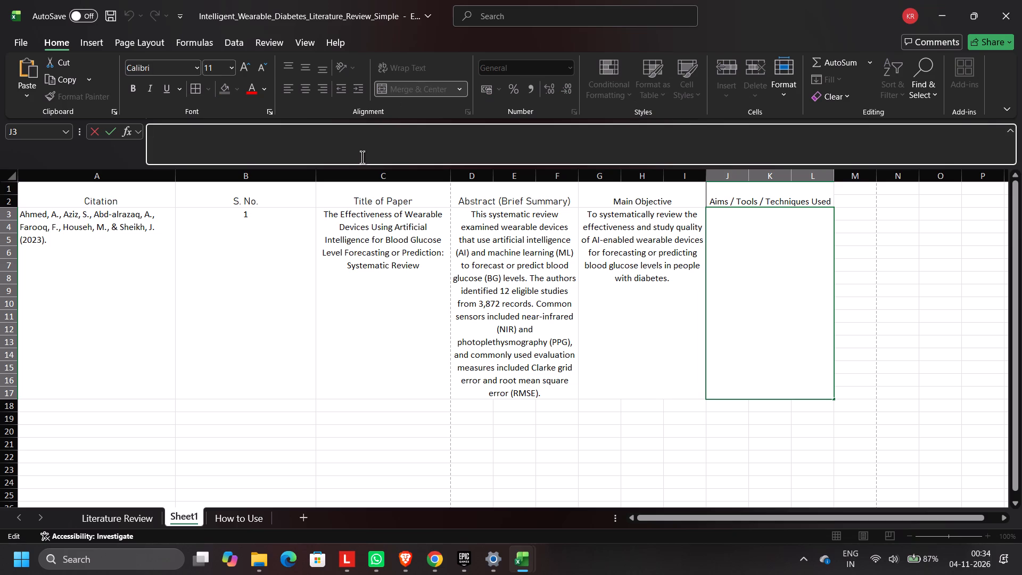
key(ctrl+v)
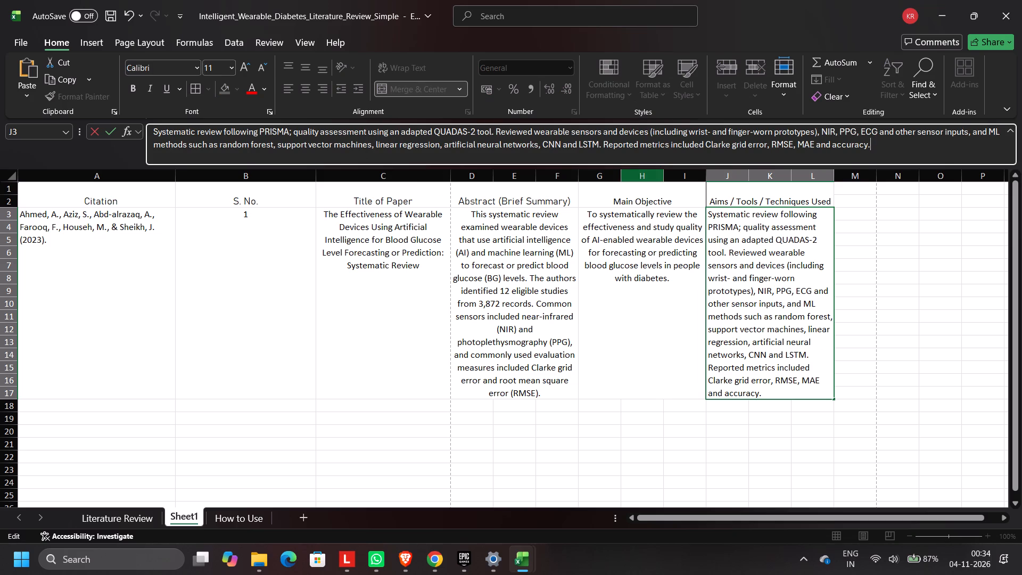
click(864, 204)
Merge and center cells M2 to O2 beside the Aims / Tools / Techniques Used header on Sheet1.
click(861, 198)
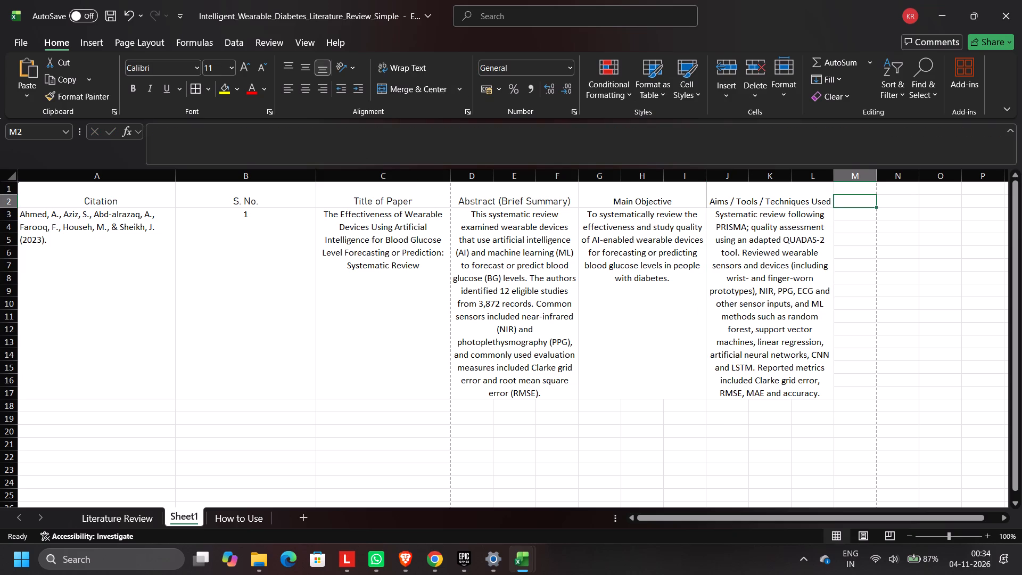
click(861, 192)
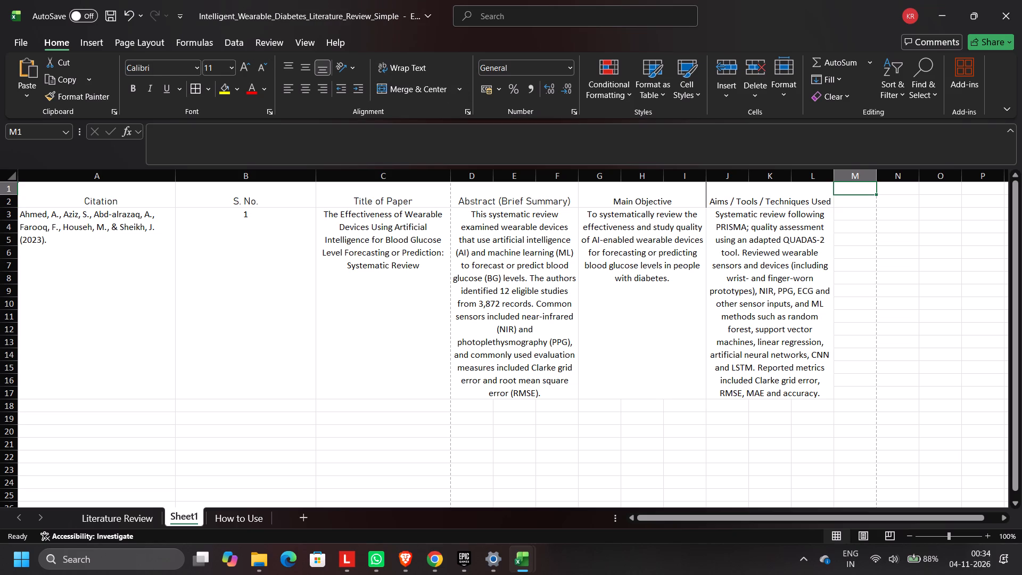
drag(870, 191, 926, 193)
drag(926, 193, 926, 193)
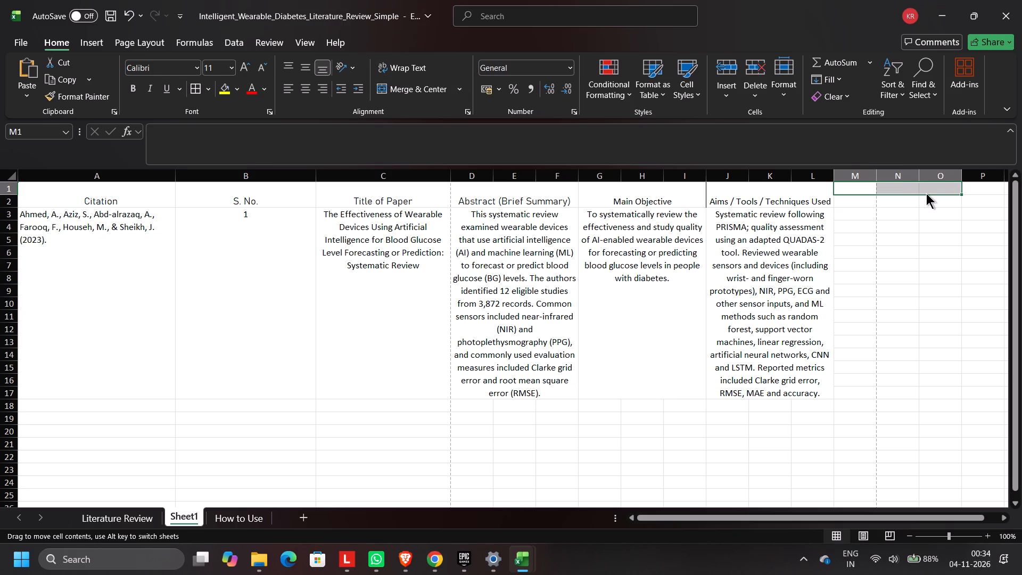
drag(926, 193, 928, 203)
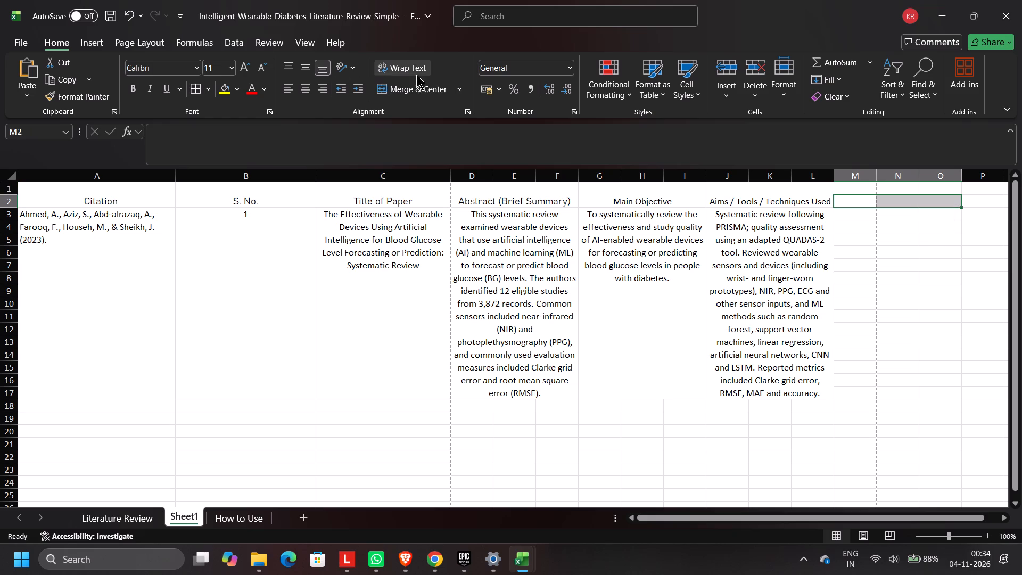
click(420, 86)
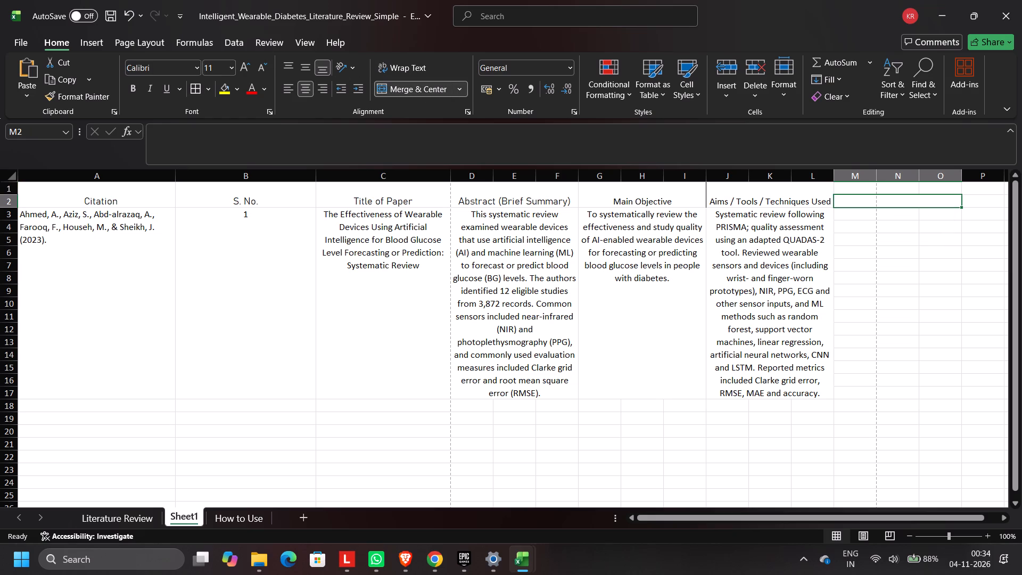
Merge and center the two-row block M1:O2 on Sheet1 as one empty header cell.
click(844, 187)
drag(844, 187, 924, 192)
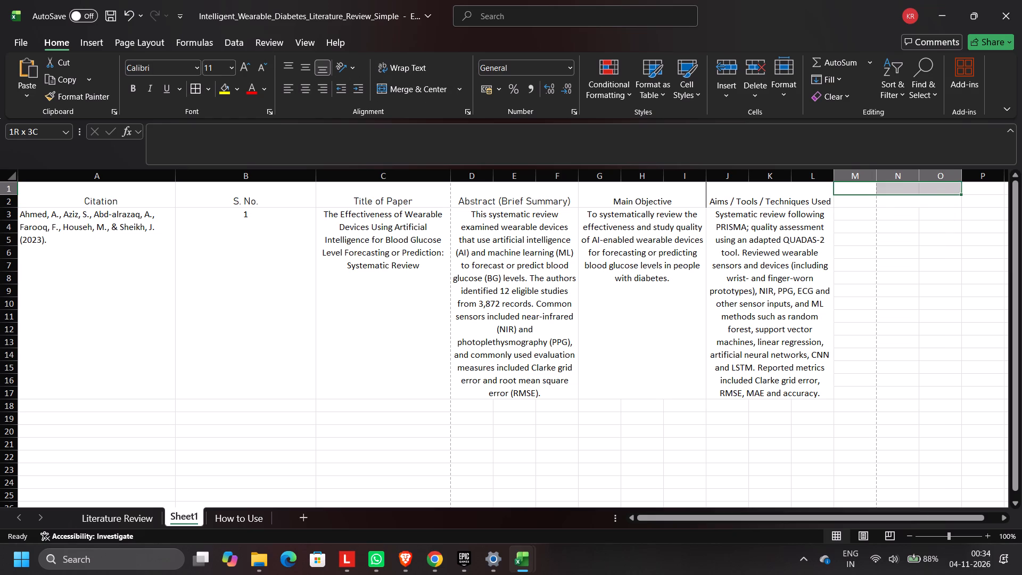
drag(924, 192, 931, 204)
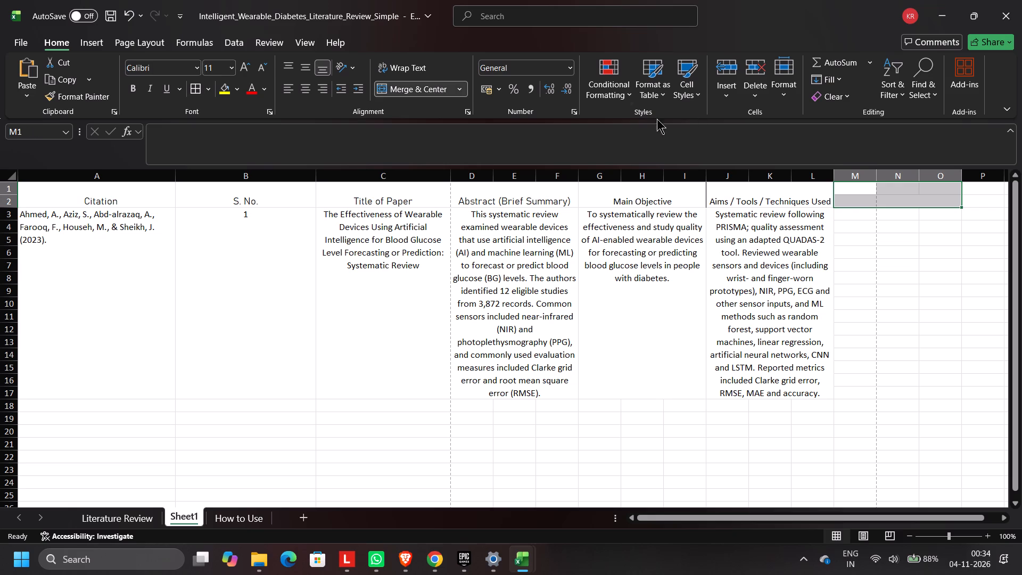
click(427, 93)
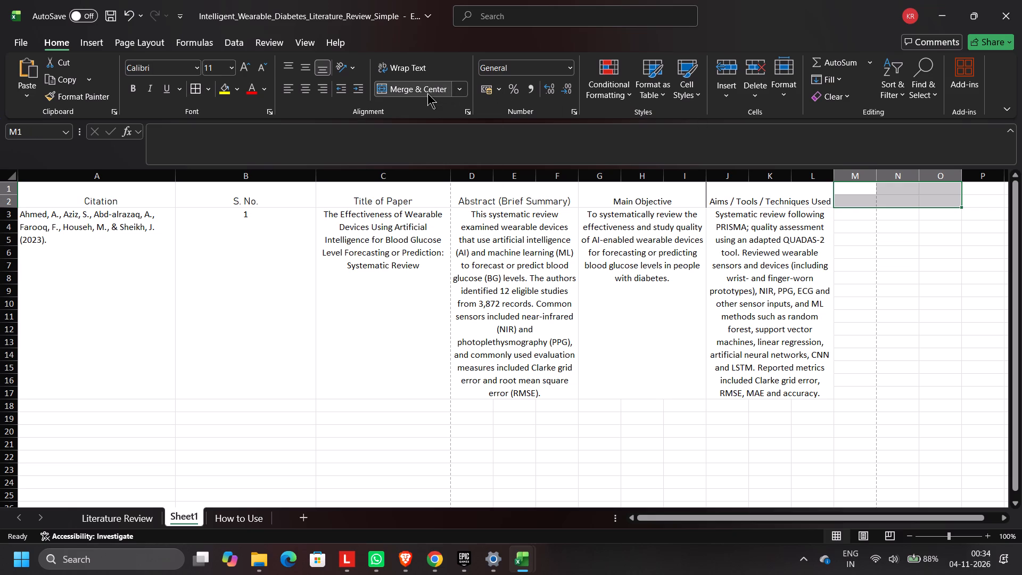
click(418, 92)
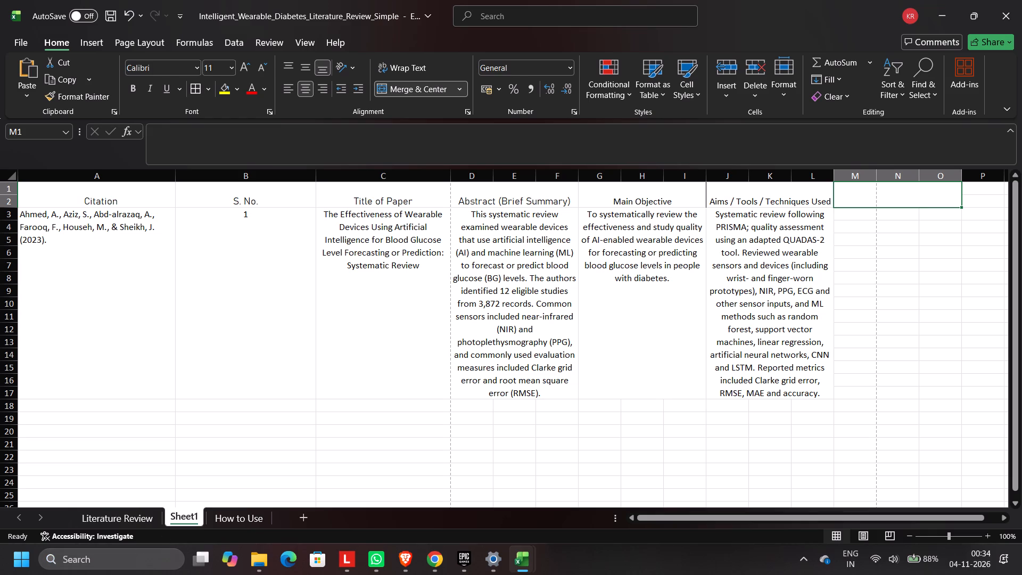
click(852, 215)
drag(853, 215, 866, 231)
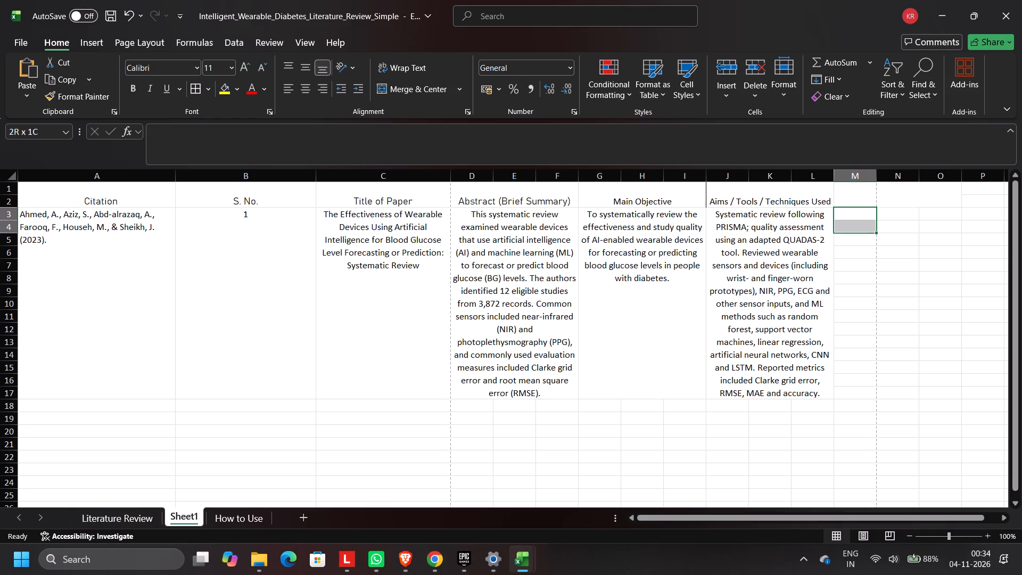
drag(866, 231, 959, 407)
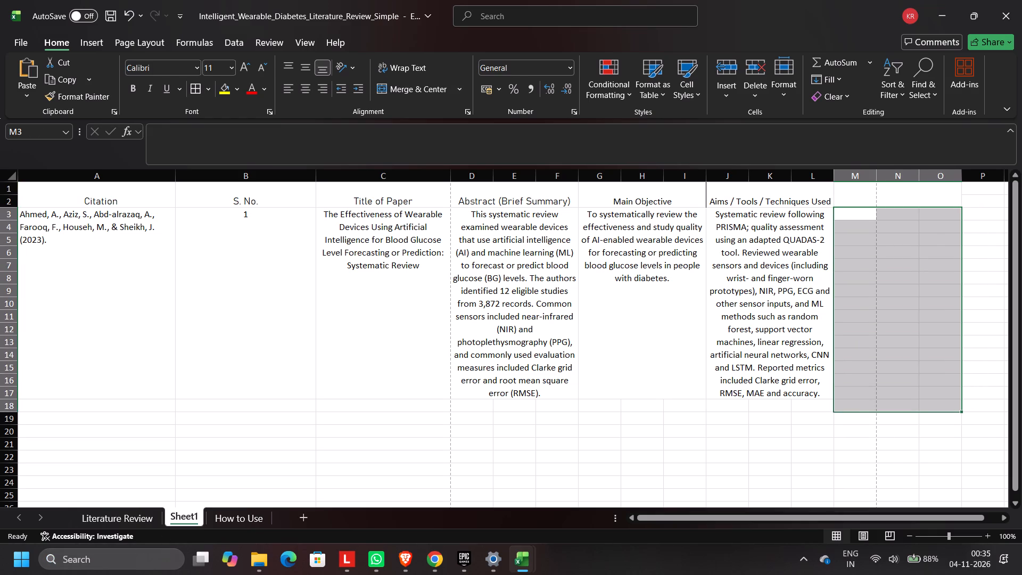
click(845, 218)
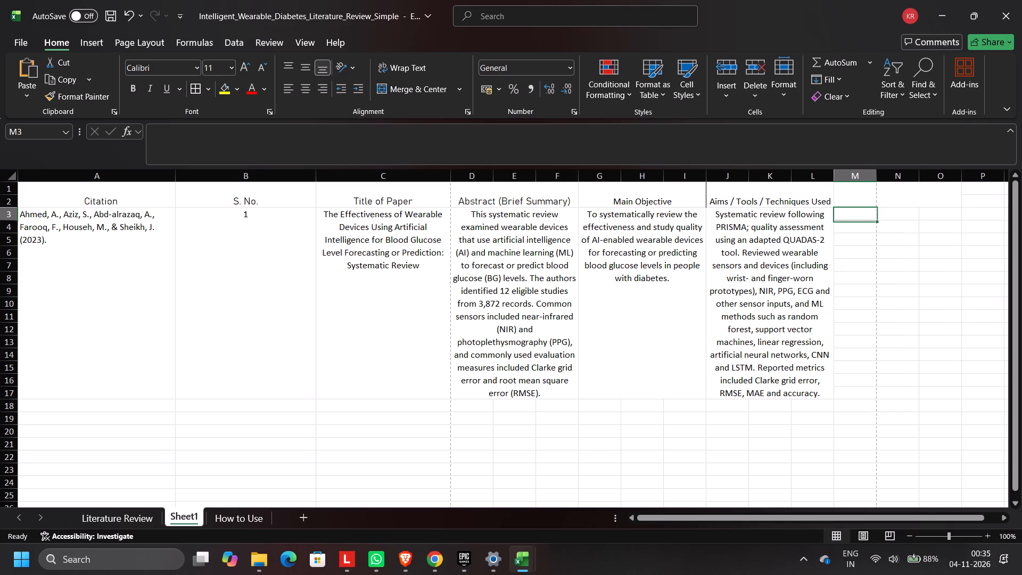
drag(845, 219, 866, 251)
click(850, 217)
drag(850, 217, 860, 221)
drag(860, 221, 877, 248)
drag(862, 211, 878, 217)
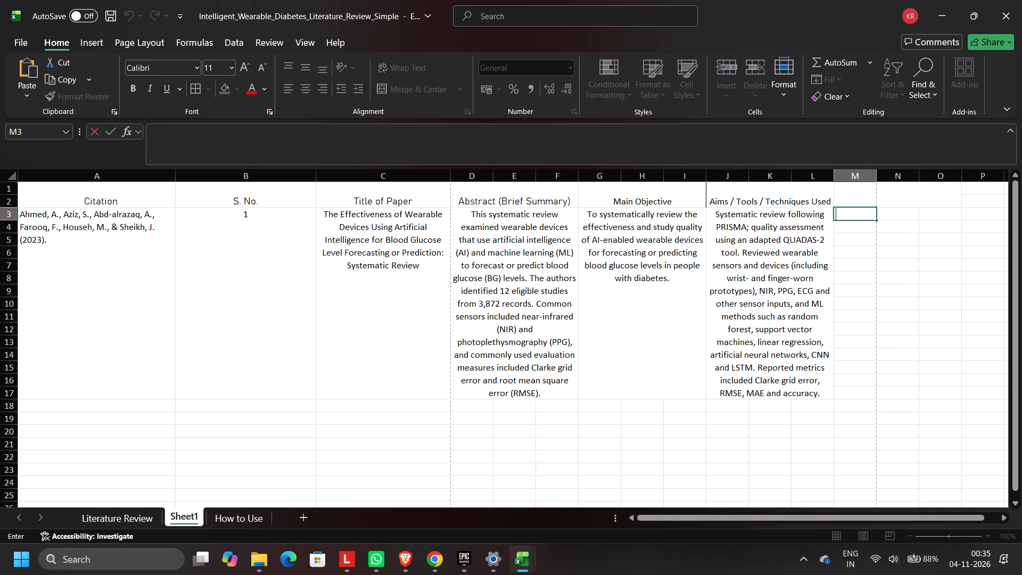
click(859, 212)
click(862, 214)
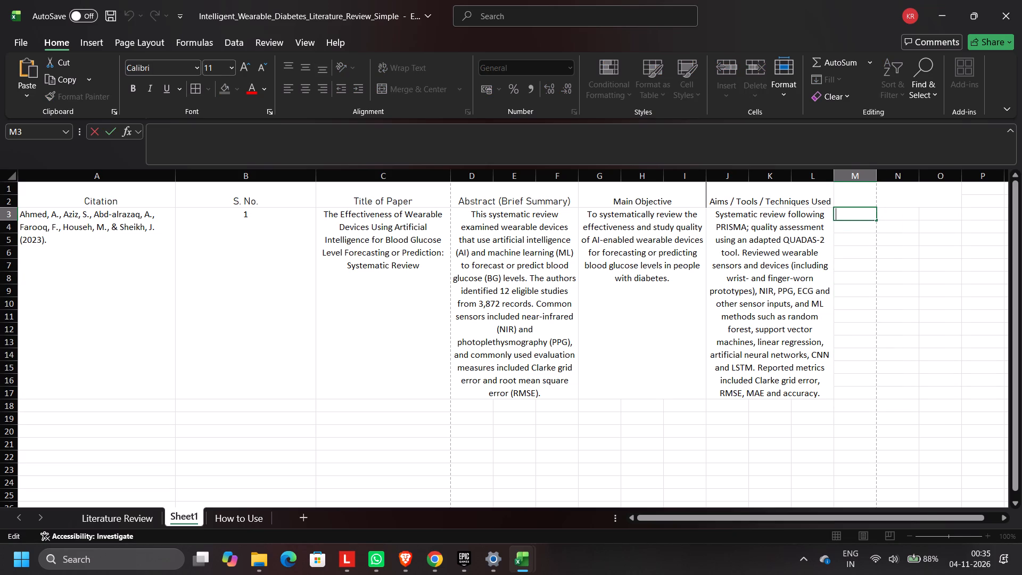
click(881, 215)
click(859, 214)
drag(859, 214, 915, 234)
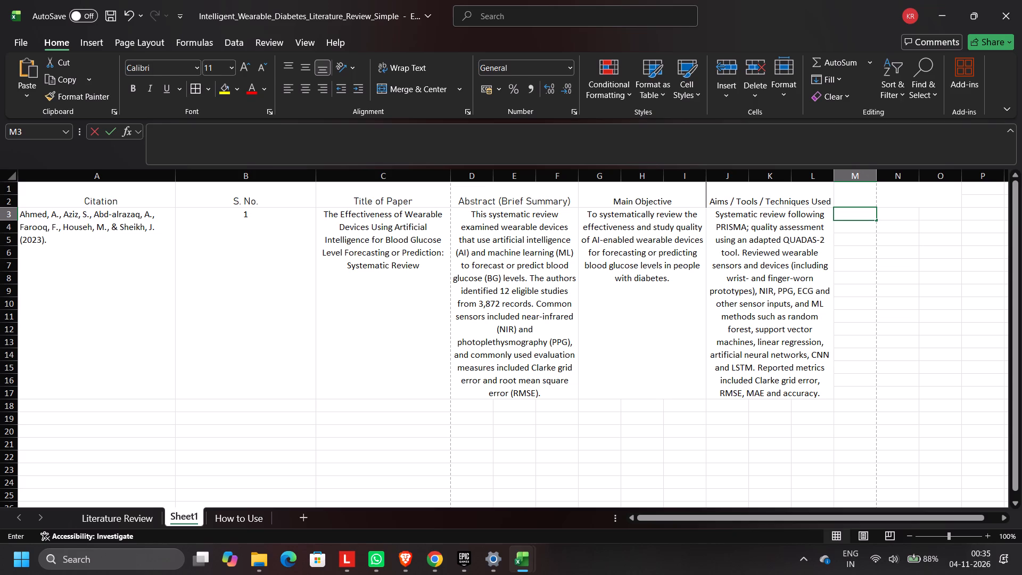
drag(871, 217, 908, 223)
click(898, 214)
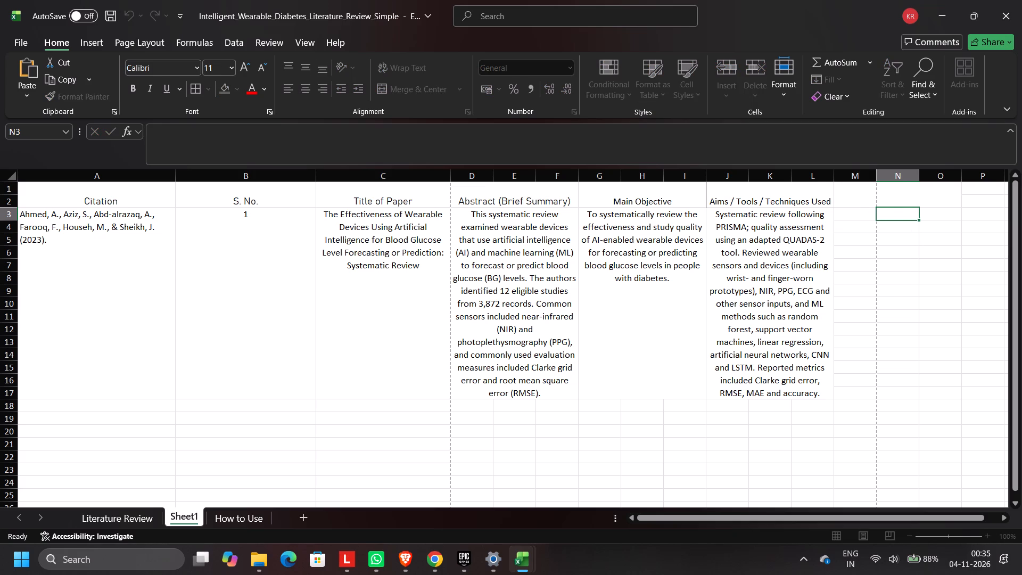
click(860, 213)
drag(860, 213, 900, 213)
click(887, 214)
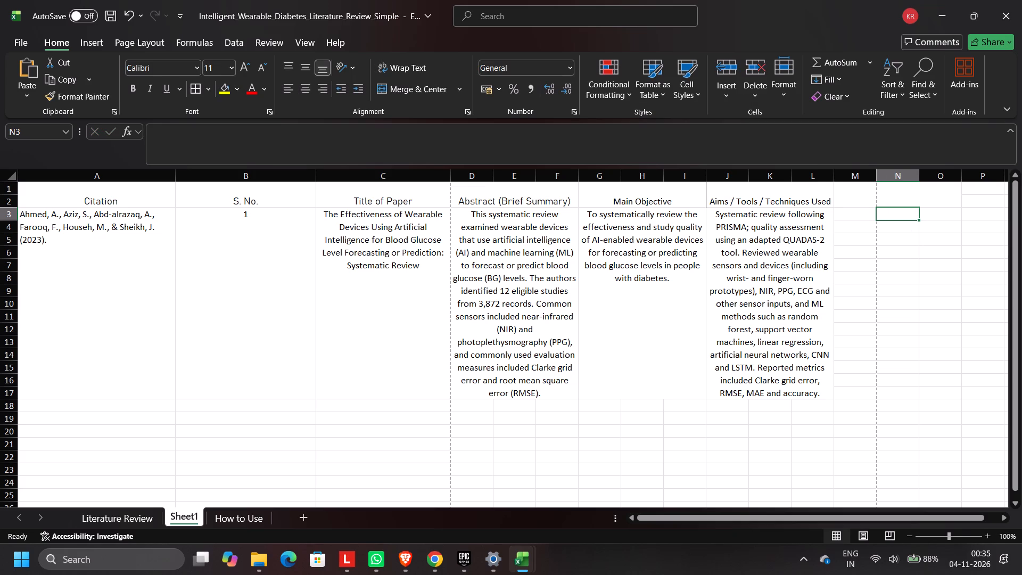
Merge and center the block M3:O17 on Sheet1 as one empty content cell beside the tools and techniques text.
drag(864, 214, 930, 341)
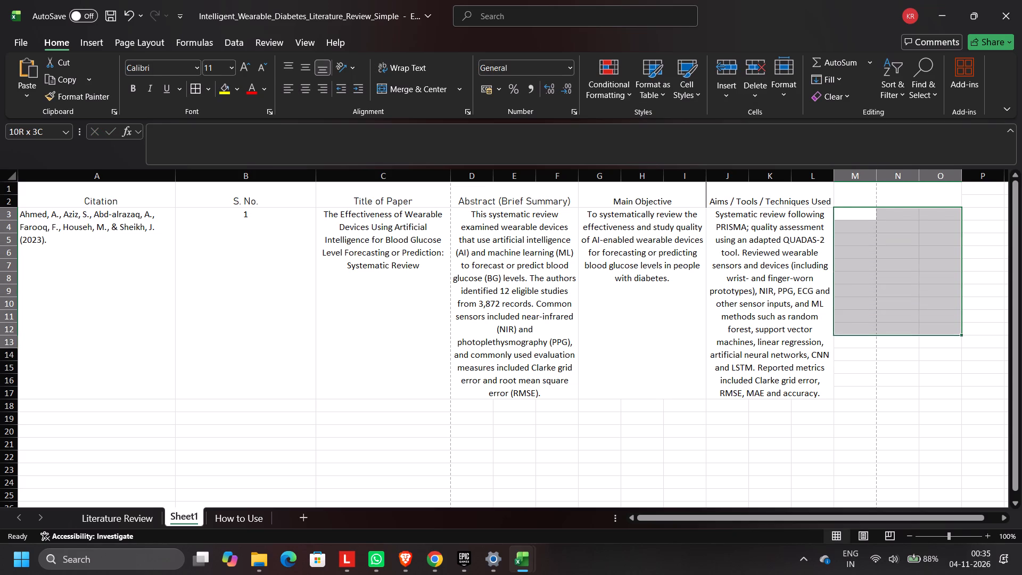
drag(930, 341, 925, 392)
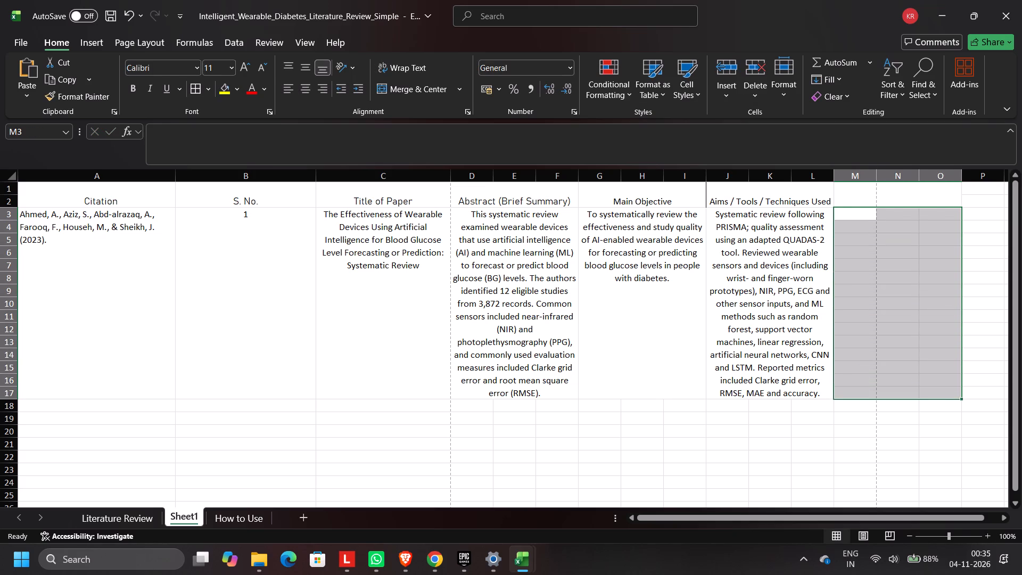
click(389, 83)
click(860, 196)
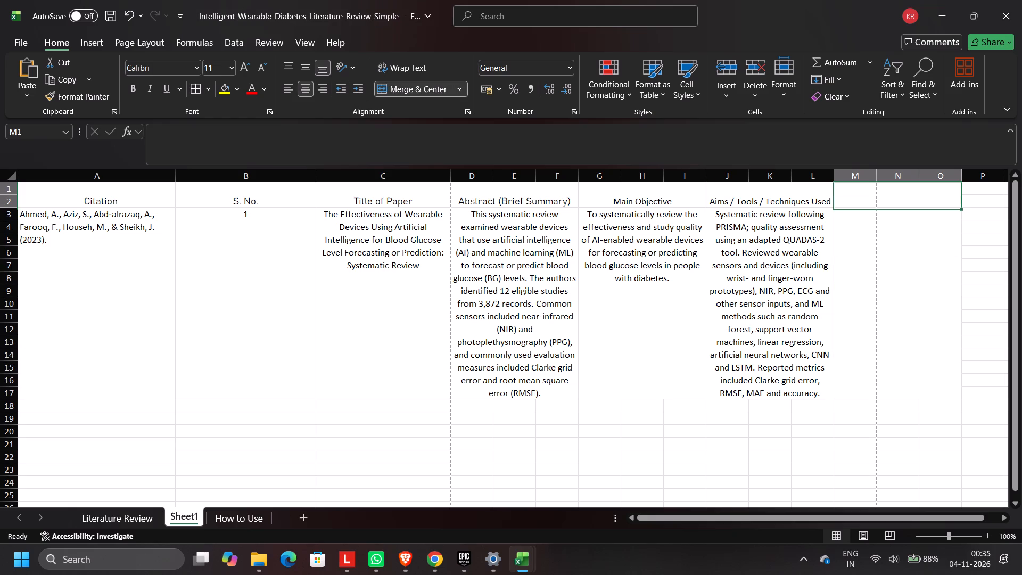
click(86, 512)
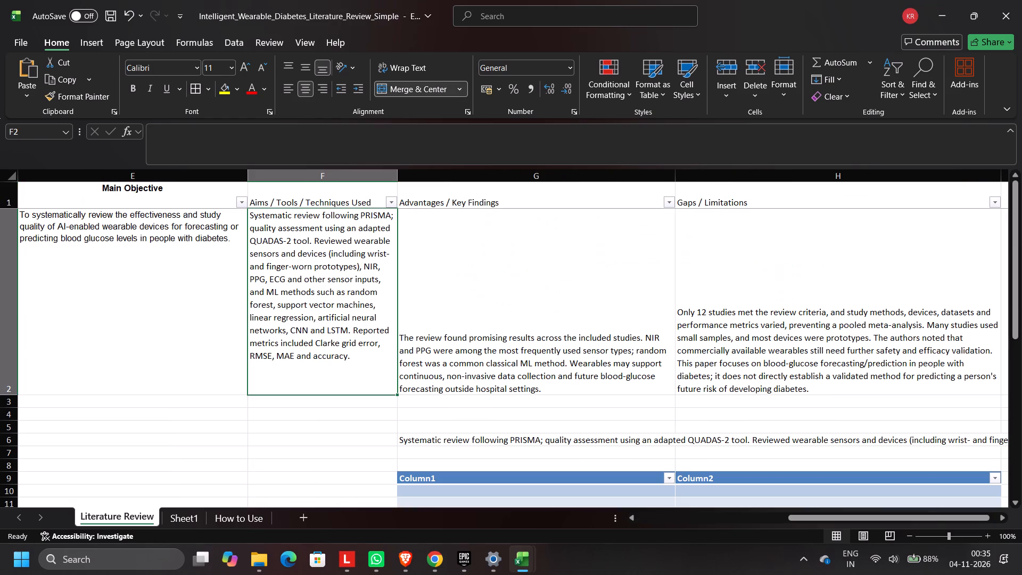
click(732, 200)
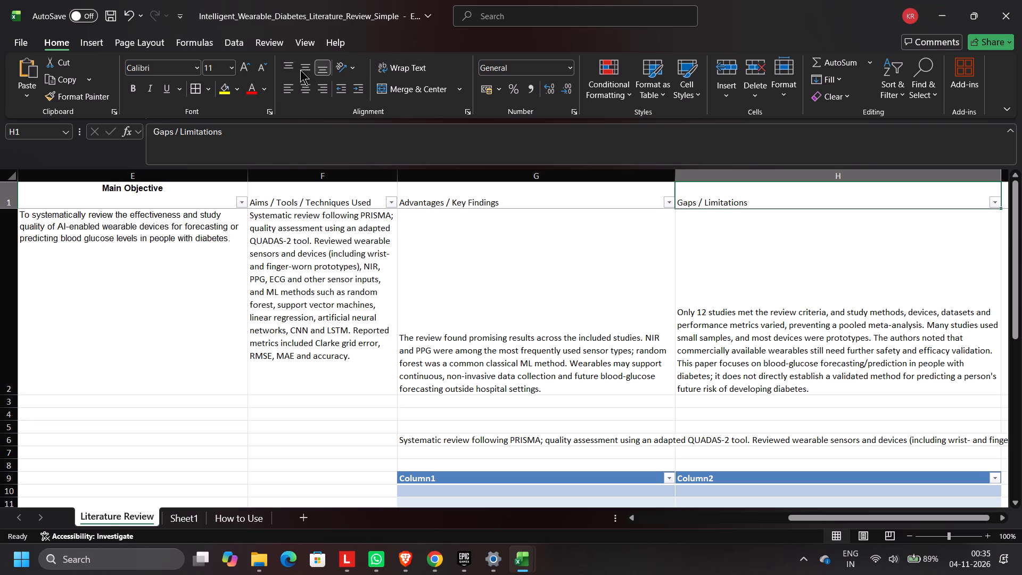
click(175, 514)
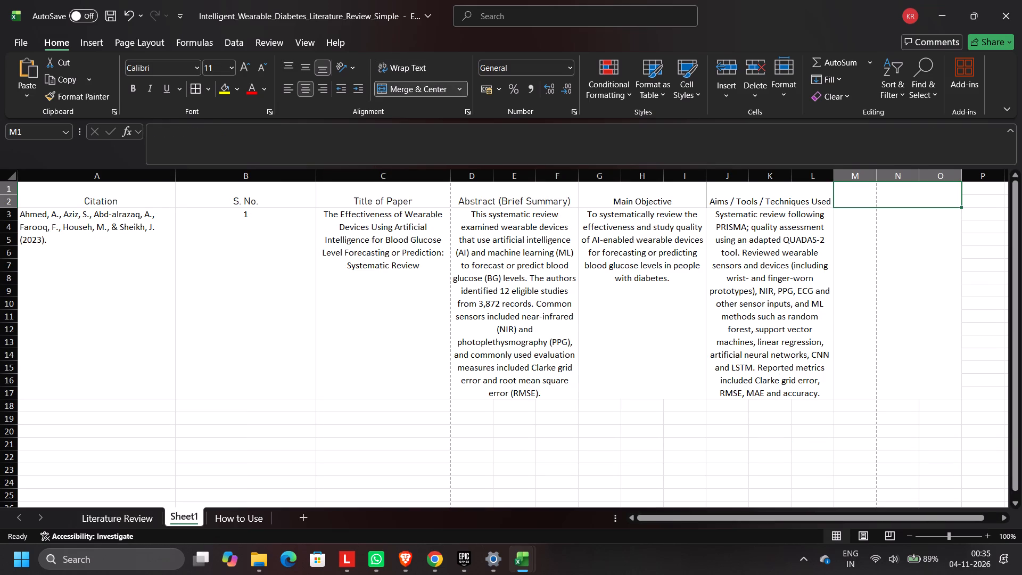
Copy the Advantages / Key Findings header text from G1 of Literature Review into merged cell M1 on Sheet1.
click(136, 516)
drag(542, 198, 535, 197)
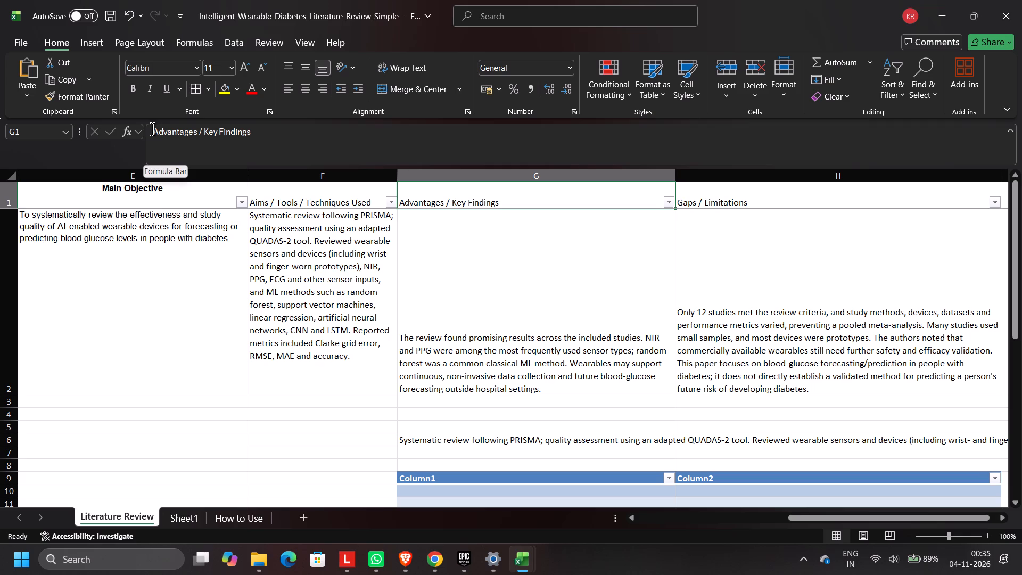
ctrl+click(152, 129)
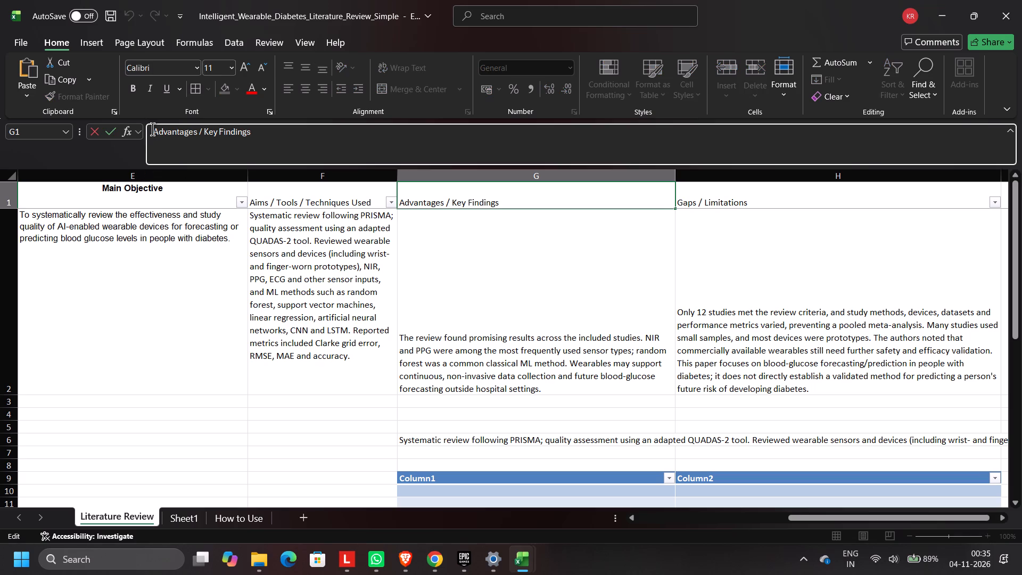
key(ctrl+a)
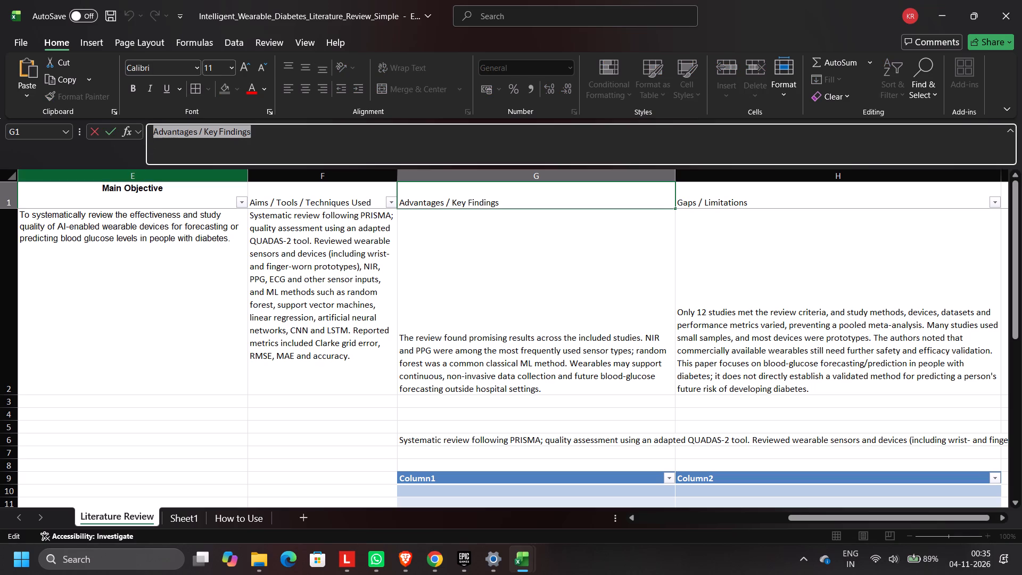
key(ctrl+c)
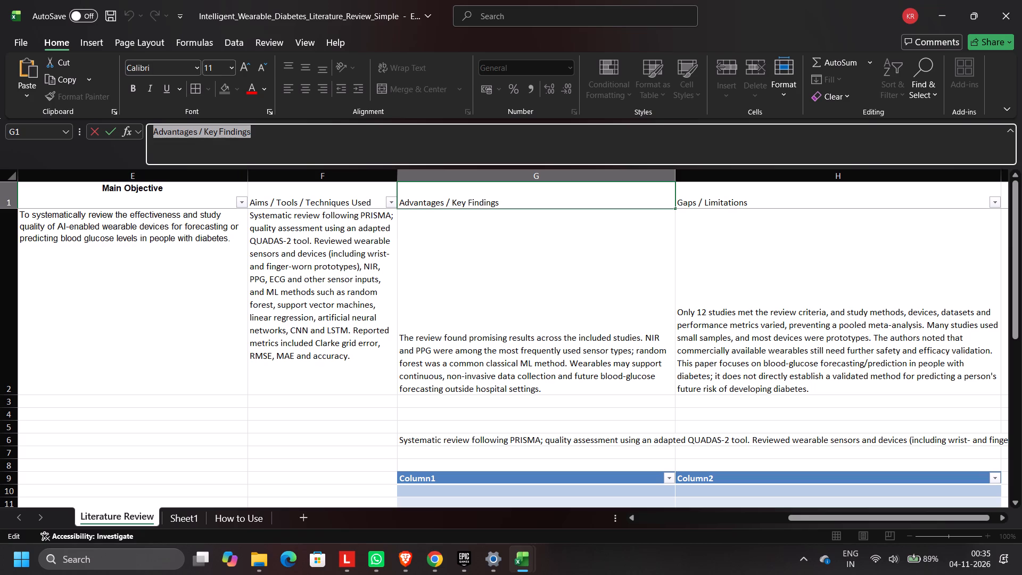
drag(175, 522, 178, 516)
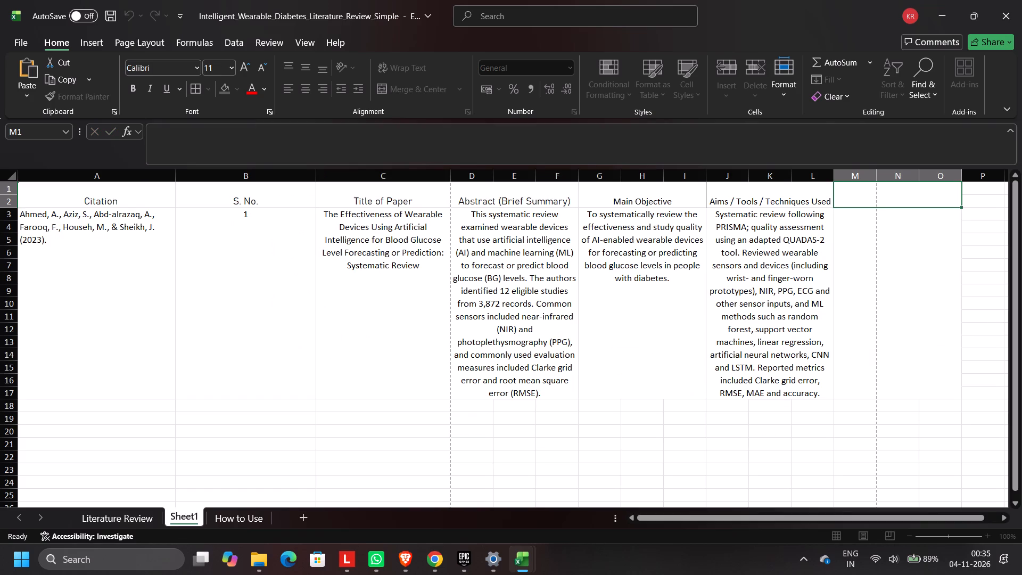
click(838, 196)
click(670, 148)
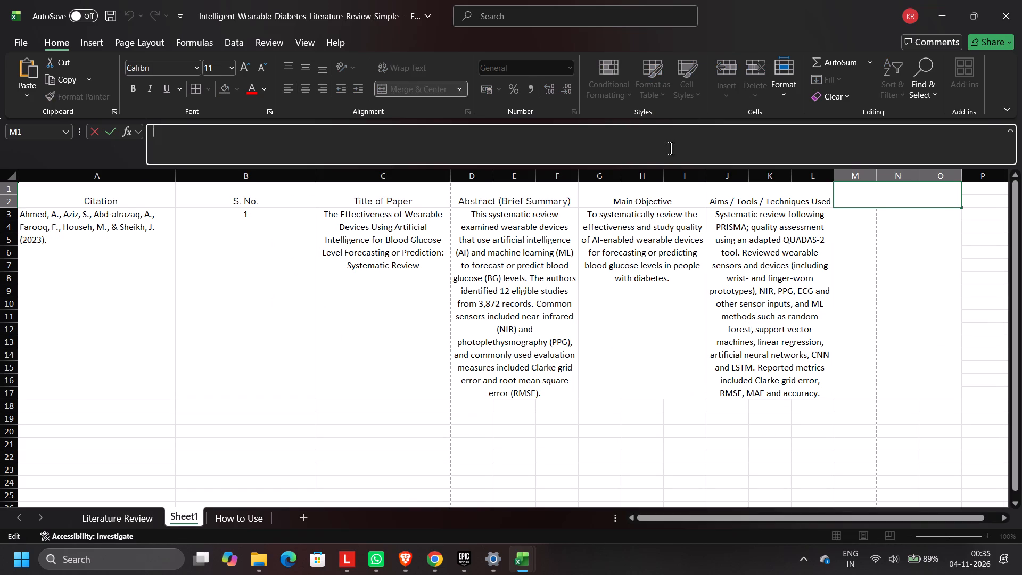
key(ctrl+v)
click(904, 252)
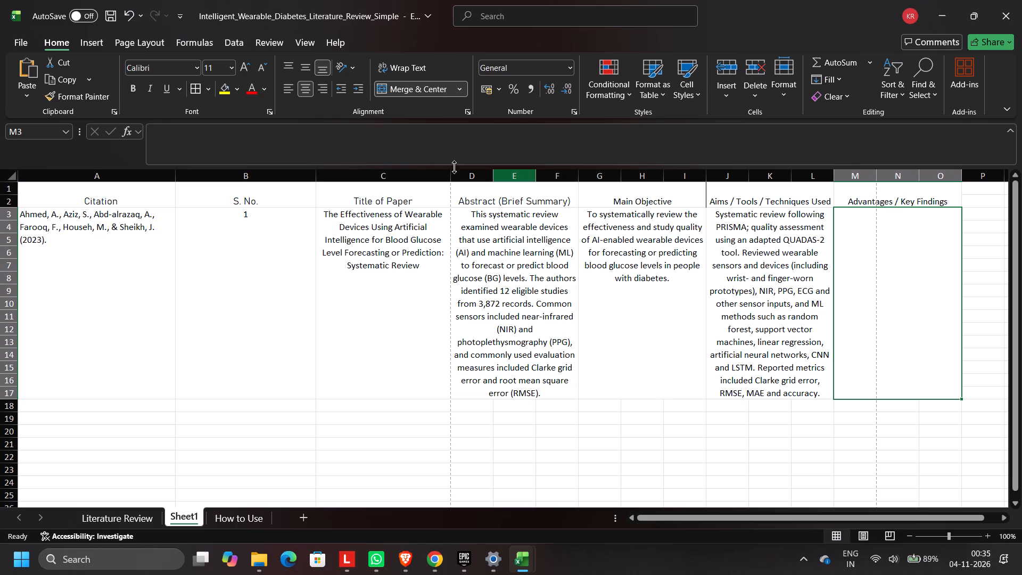
Top-align the key findings text in cell G2 of the Literature Review sheet, keeping its text wrapping on.
click(145, 516)
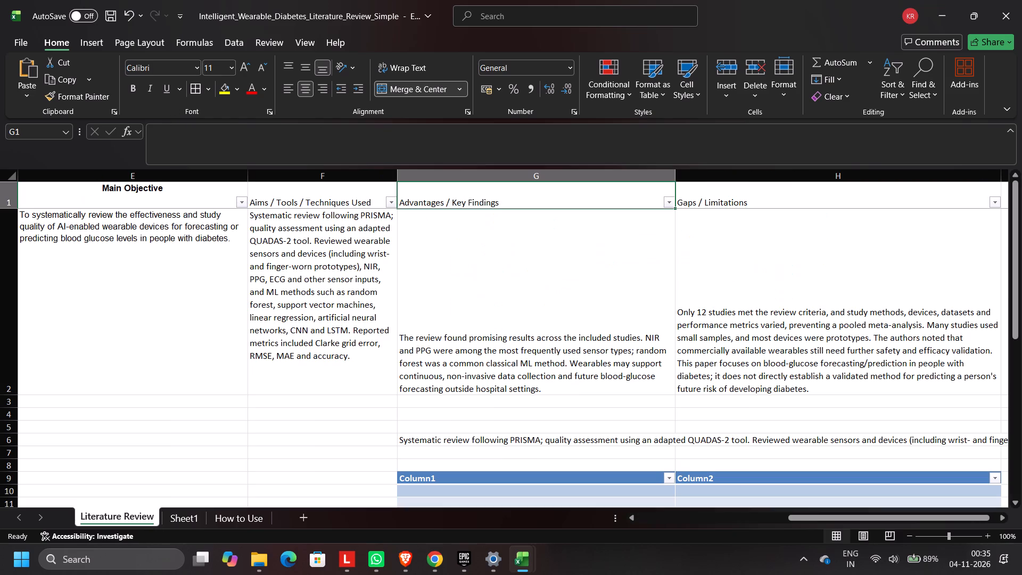
click(474, 316)
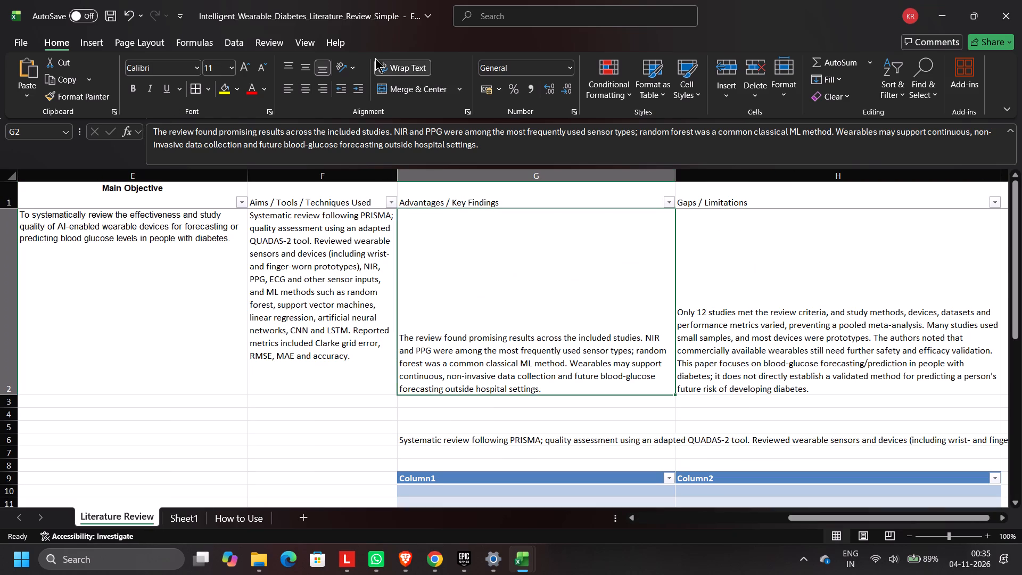
click(403, 70)
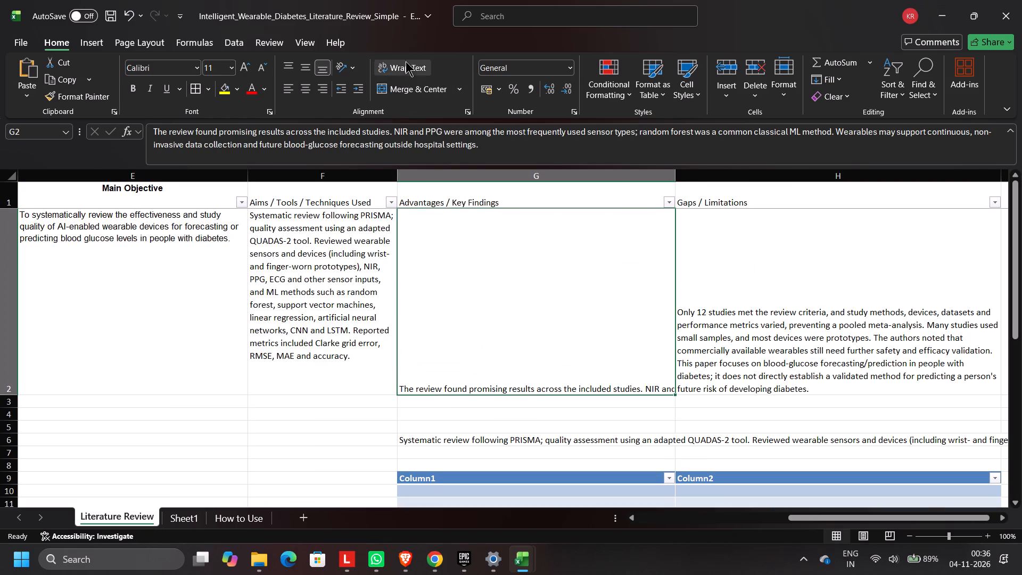
click(407, 67)
click(293, 73)
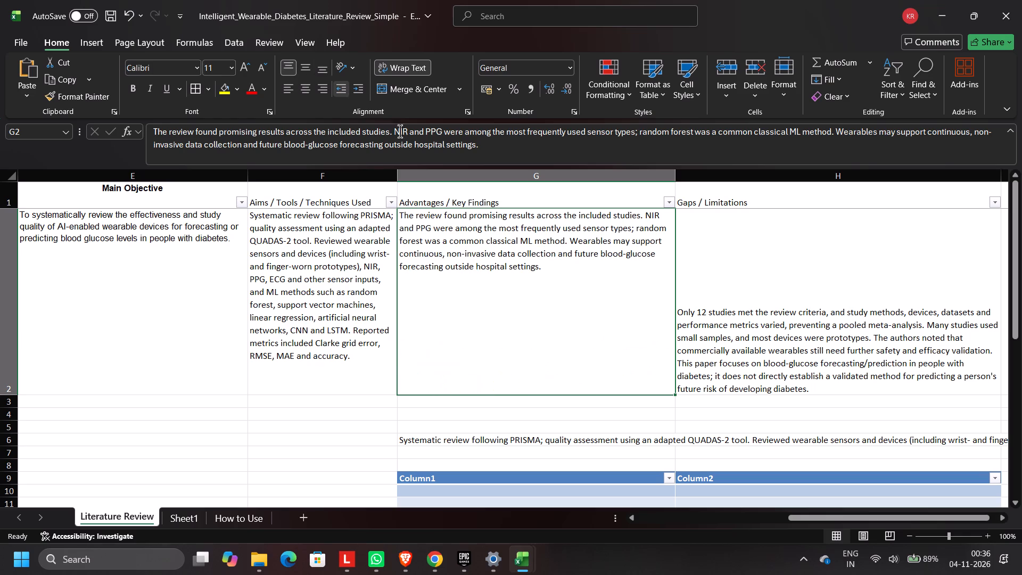
Copy the full Advantages / Key Findings text from cell G2 of the Literature Review sheet.
click(406, 213)
drag(155, 131, 293, 153)
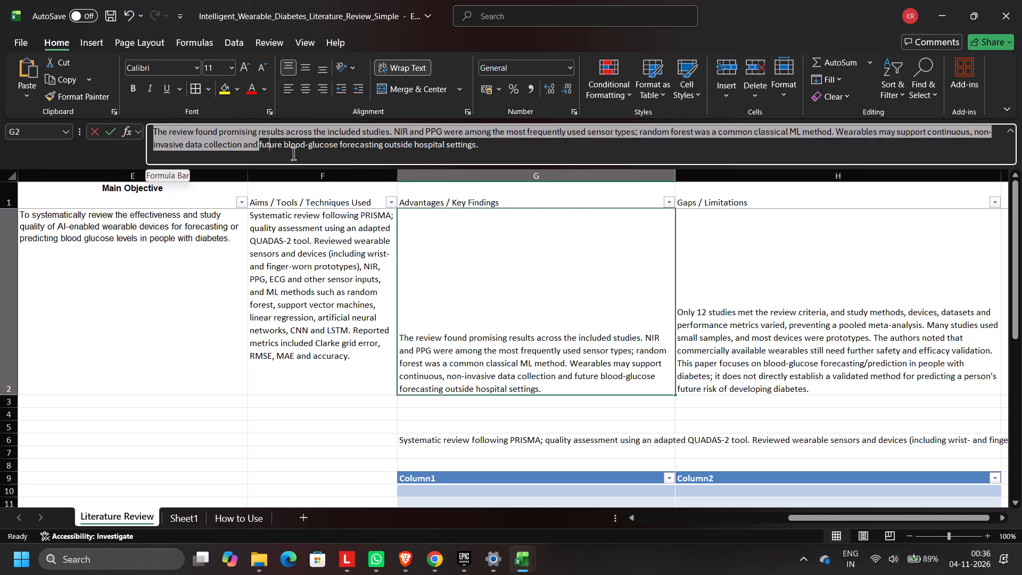
drag(293, 153, 570, 164)
key(ctrl+c)
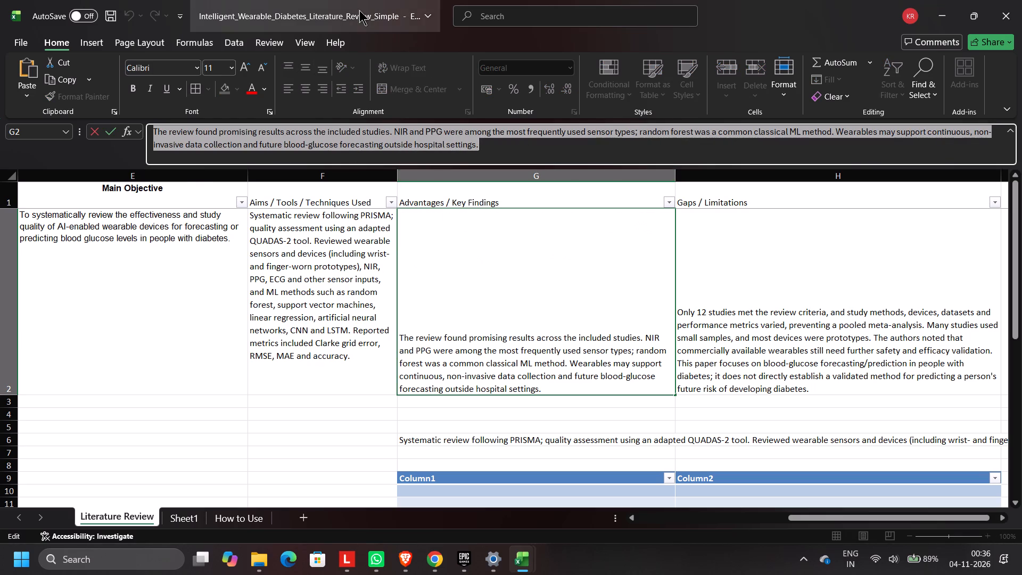
Turn on text wrapping for the empty merged cell M3 under Advantages / Key Findings on Sheet1.
click(182, 515)
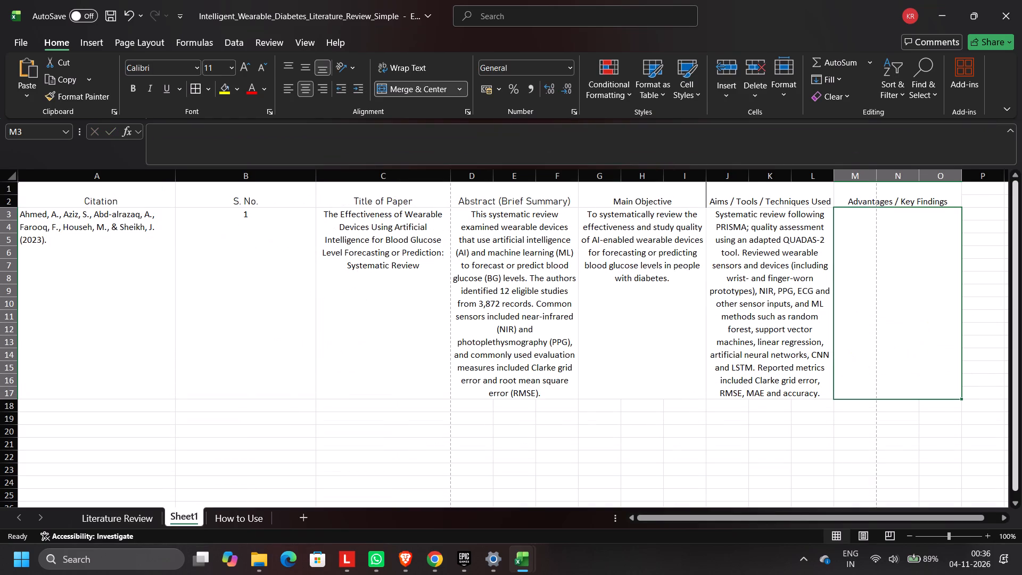
click(848, 221)
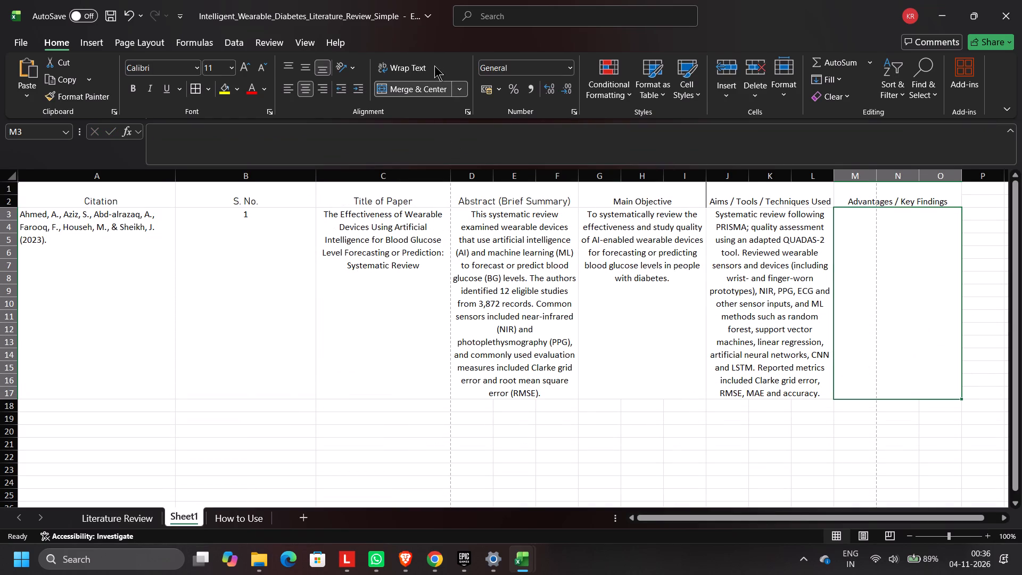
click(430, 69)
Paste the copied key findings text as cell contents into merged cell M3 on Sheet1.
click(408, 154)
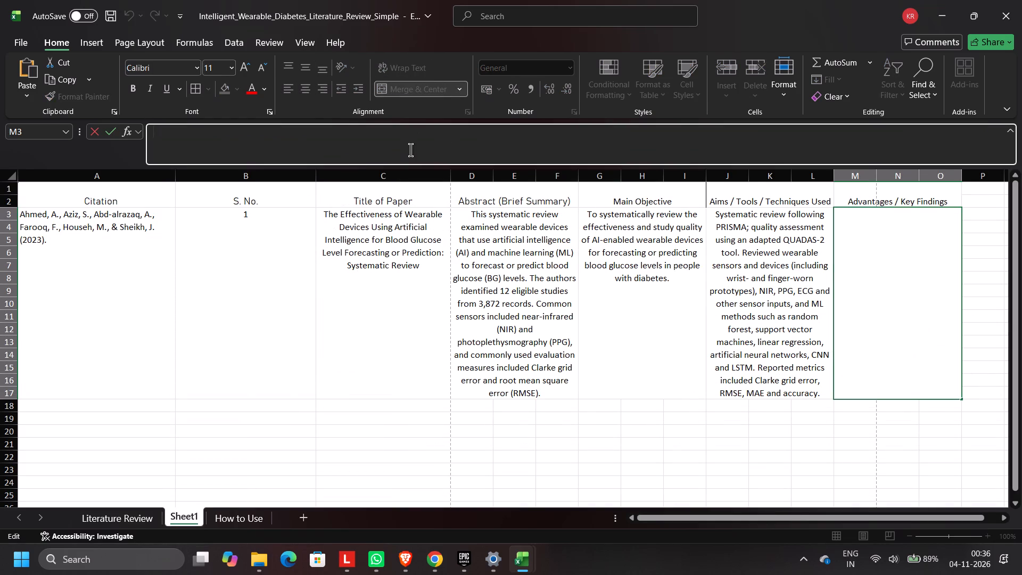
key(ctrl+v)
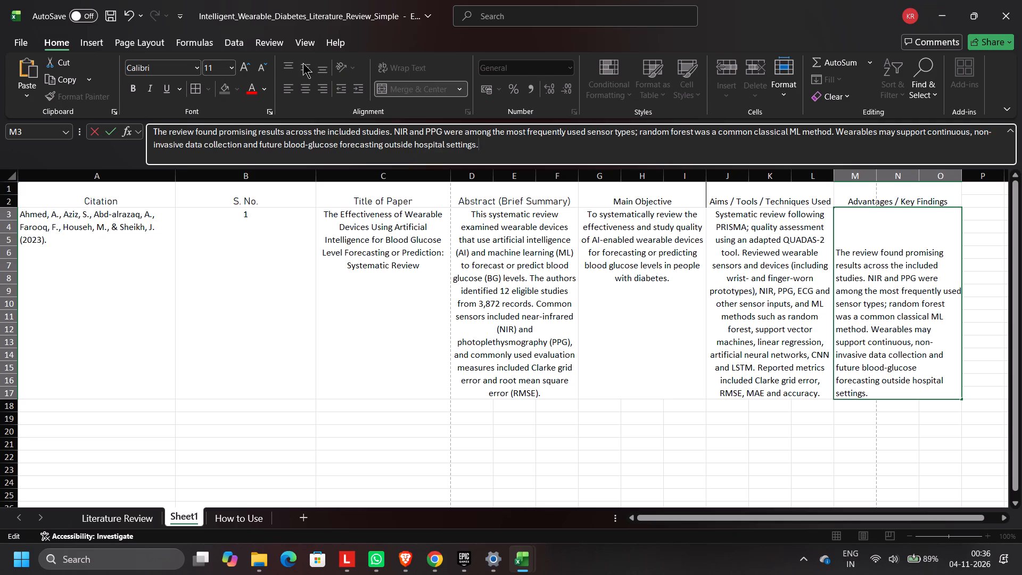
Top-align the key findings text in merged cell M3 on Sheet1.
click(292, 70)
click(291, 70)
click(987, 201)
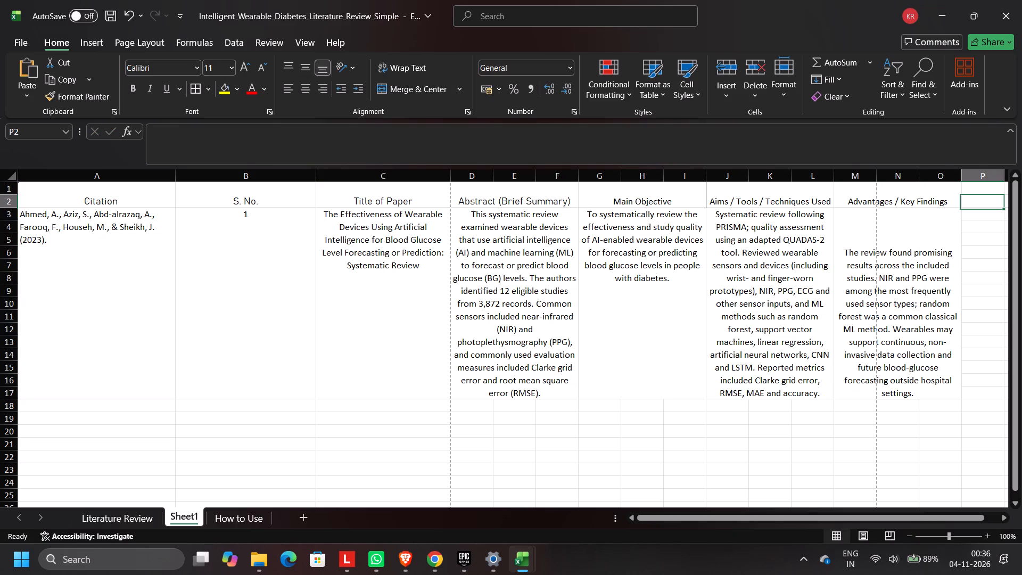
click(887, 258)
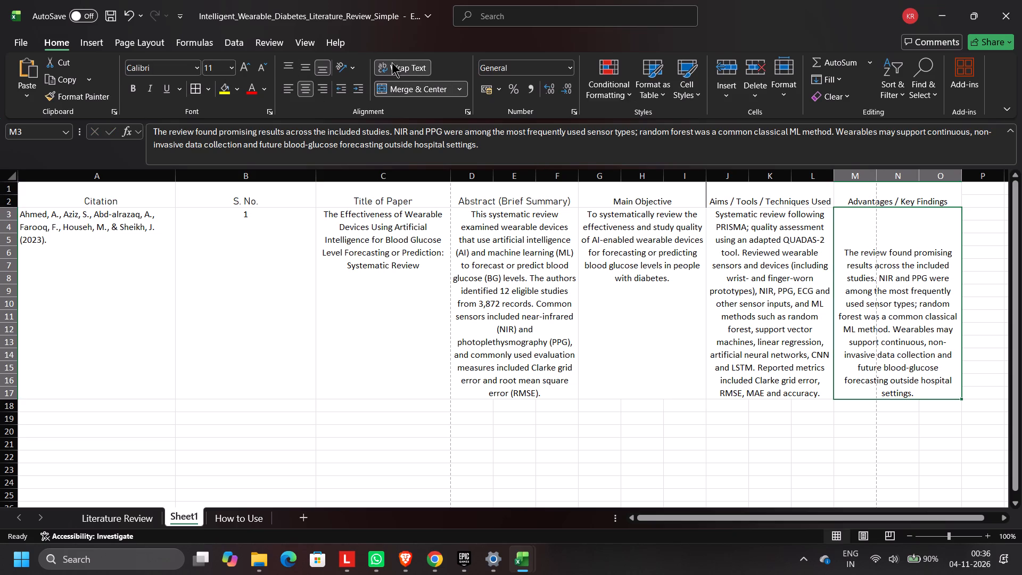
click(290, 68)
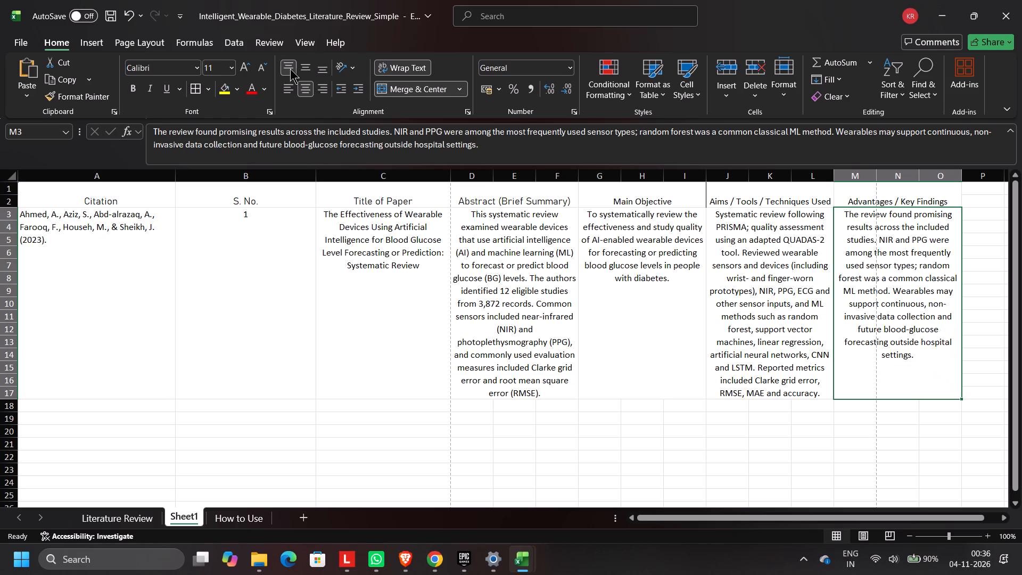
click(979, 199)
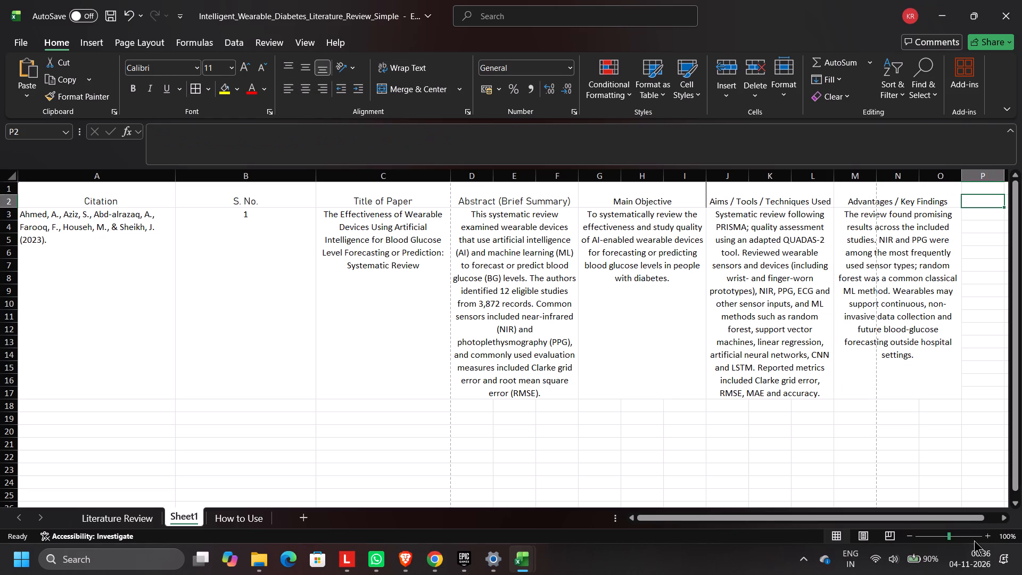
Merge and center cells P1:R2 on Sheet1 as the header cell beside Advantages / Key Findings.
double_click(1004, 519)
click(1004, 519)
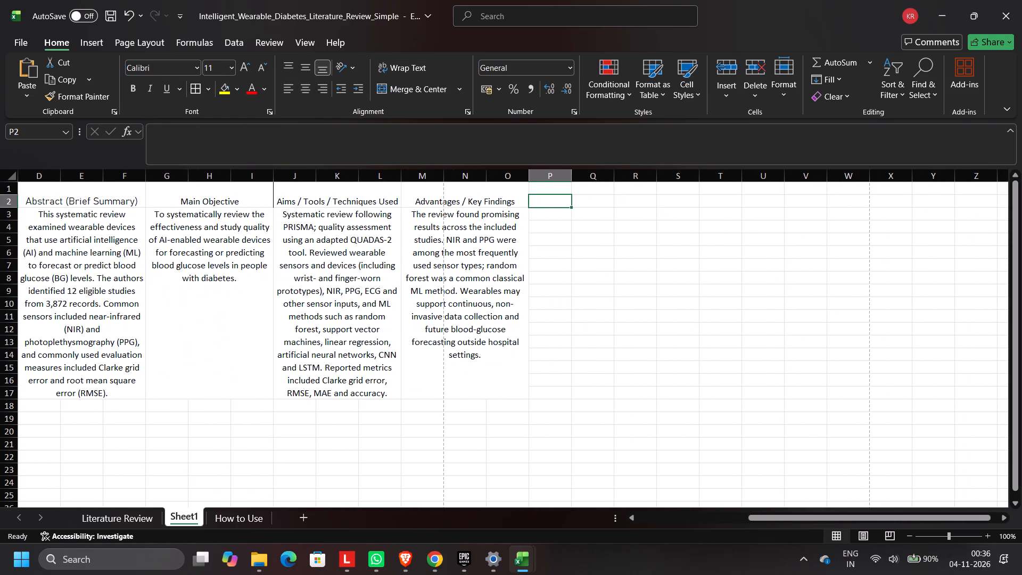
click(539, 195)
drag(543, 189, 657, 212)
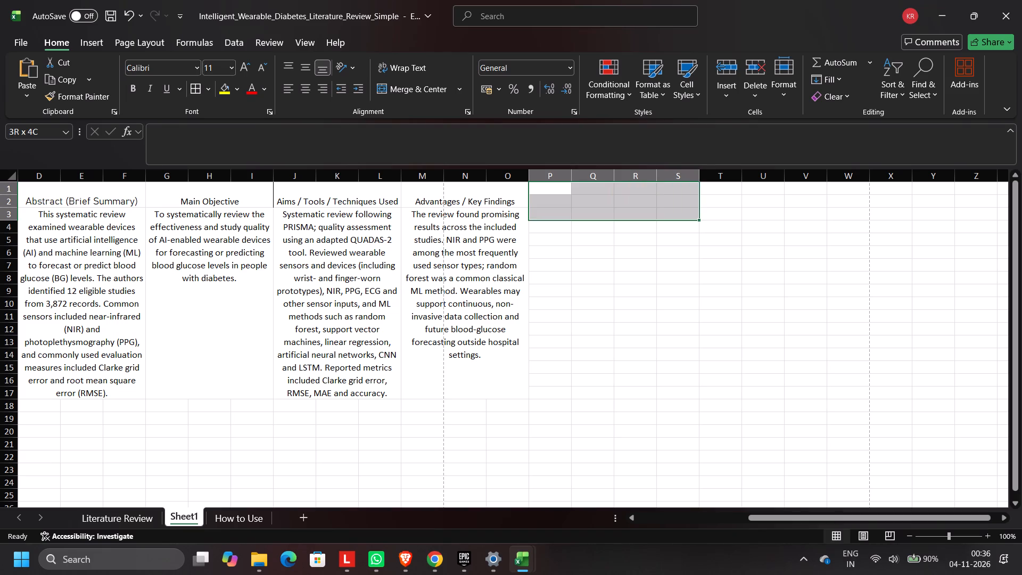
drag(657, 212, 649, 205)
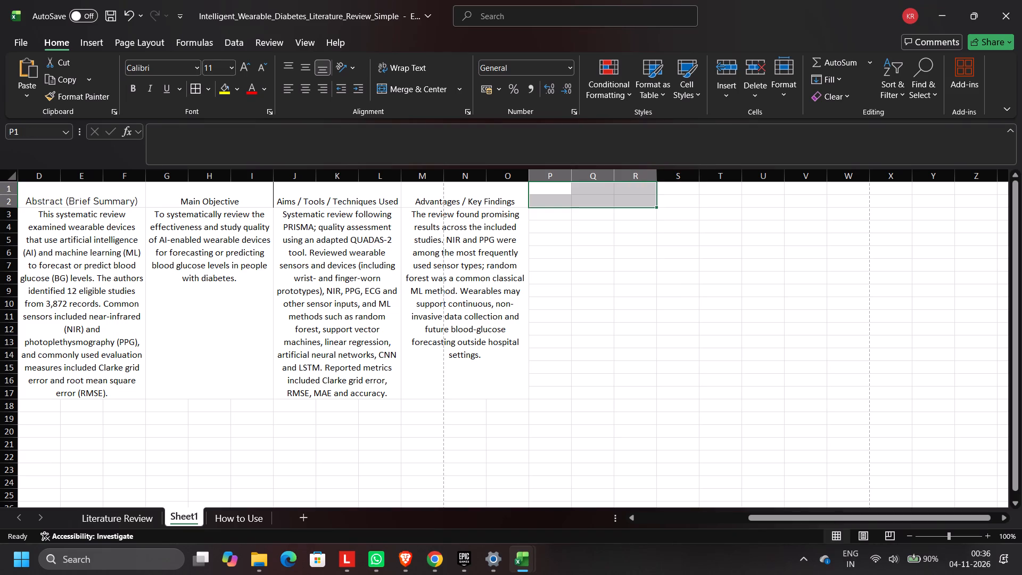
click(409, 91)
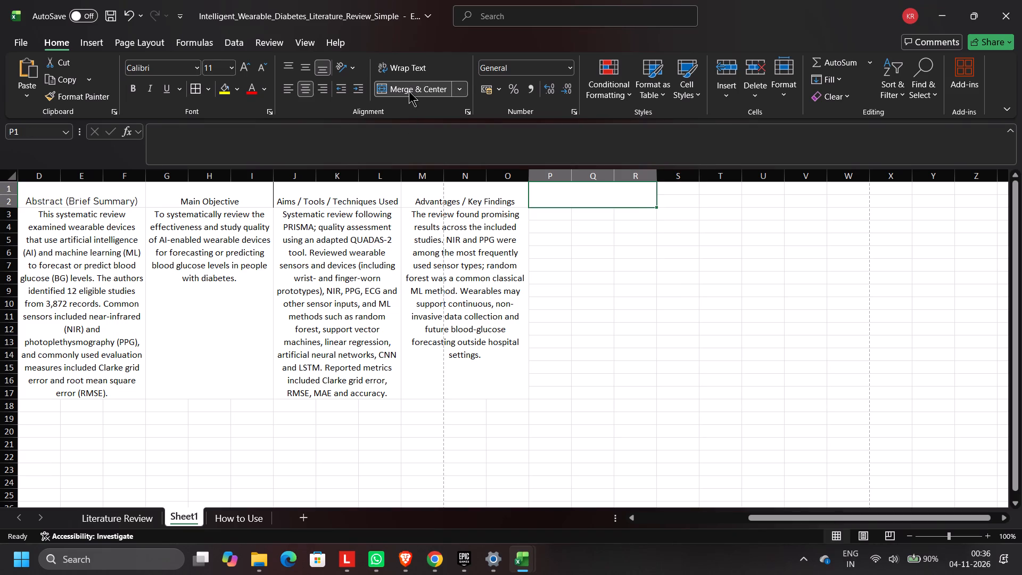
Merge and center cells P3:R17 on Sheet1 as the content cell below the empty merged header.
click(548, 218)
drag(548, 218, 603, 230)
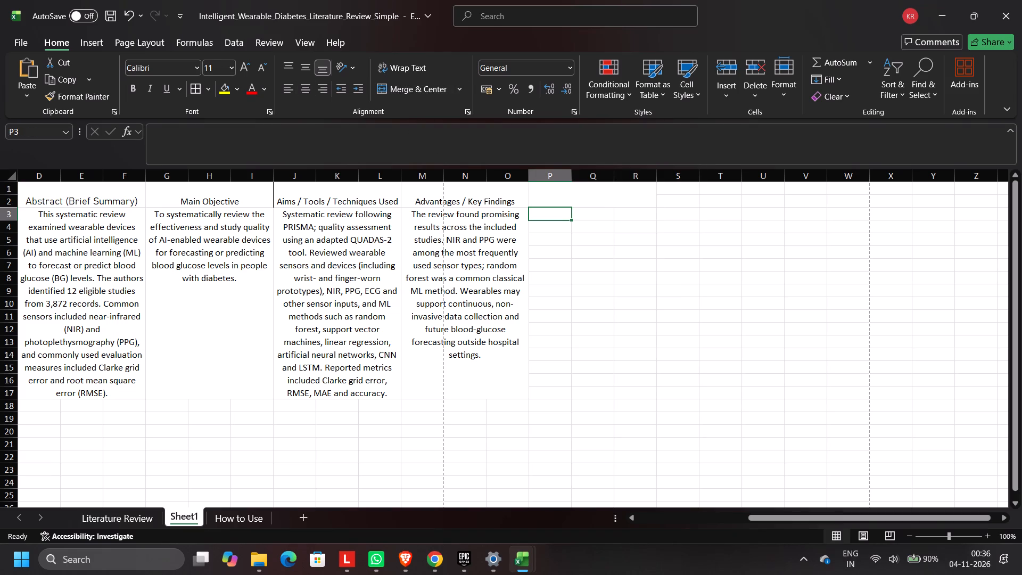
drag(603, 230, 615, 232)
drag(559, 216, 627, 254)
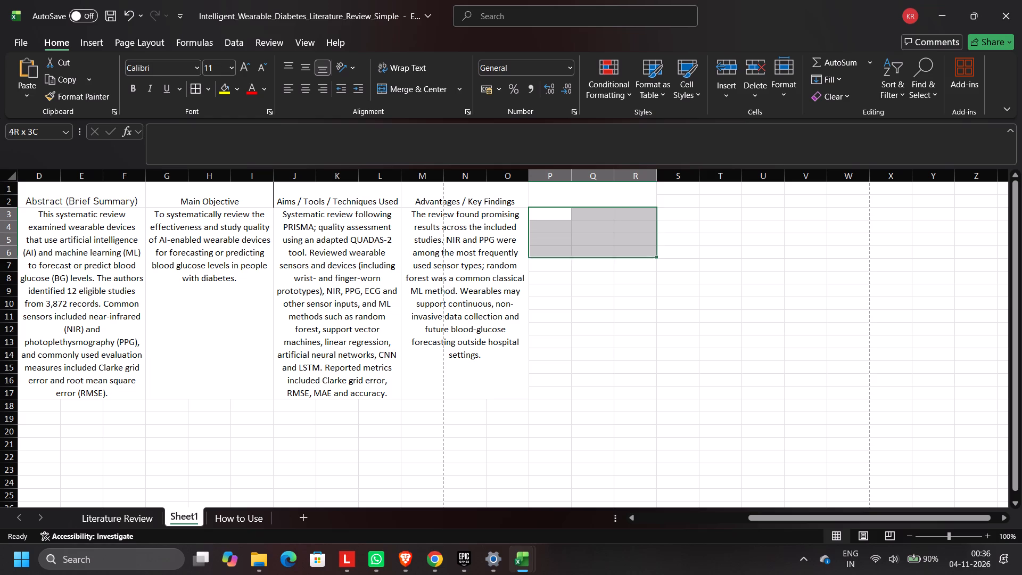
drag(627, 254, 616, 391)
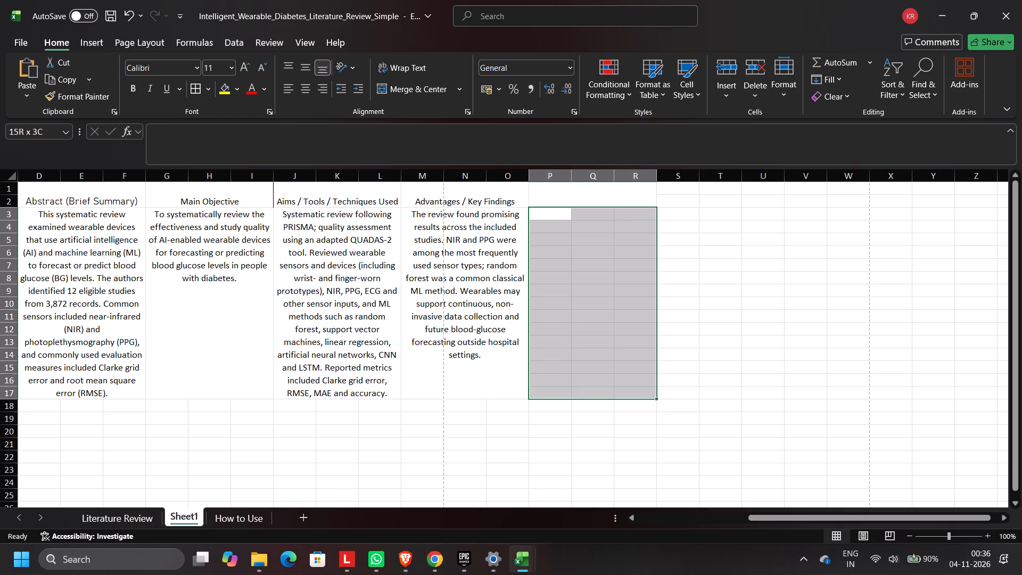
drag(616, 391, 616, 393)
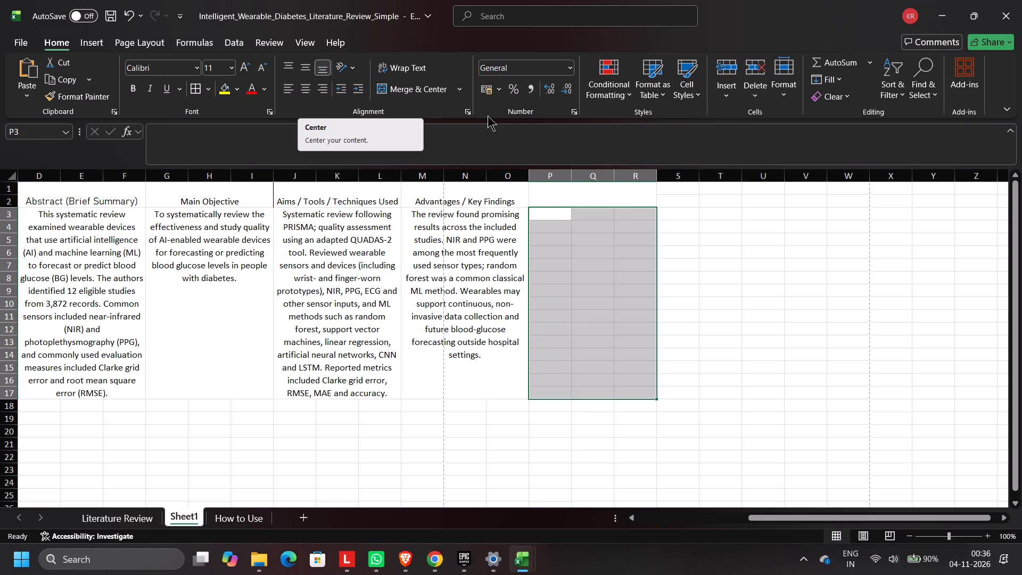
click(402, 88)
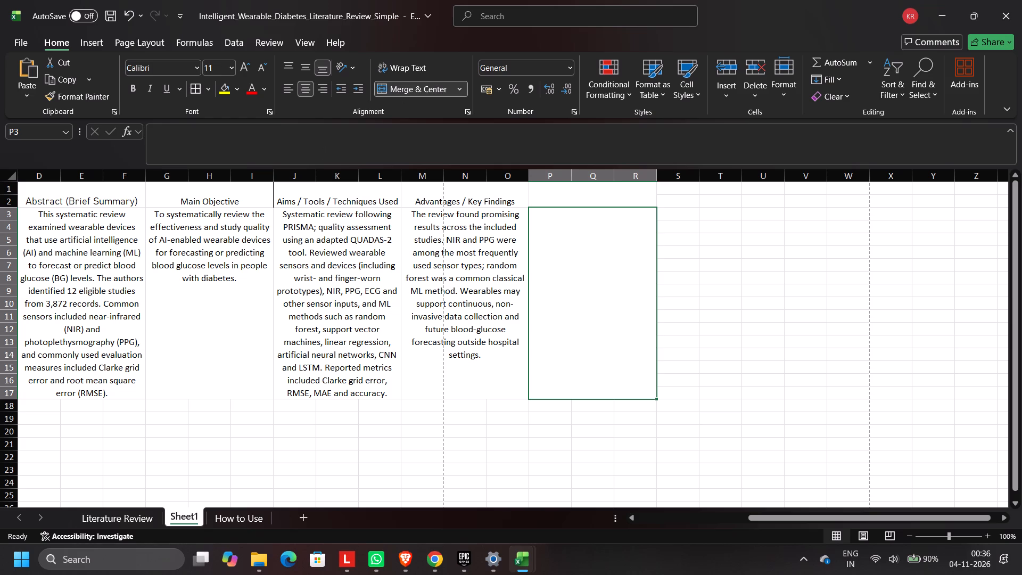
Copy the header text "Gaps / Limitations" from cell H1 of the Literature Review sheet.
click(593, 192)
click(307, 133)
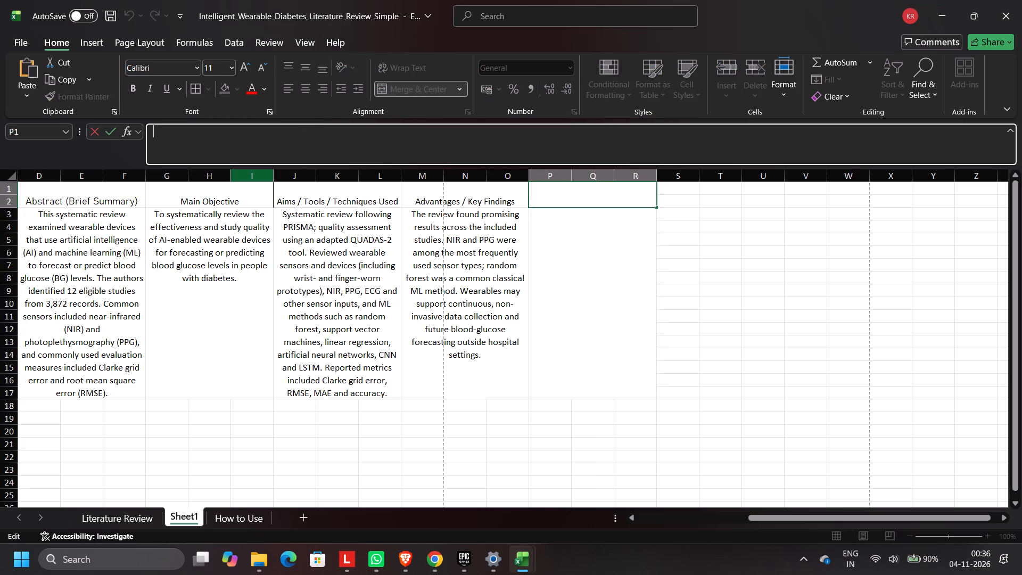
click(136, 515)
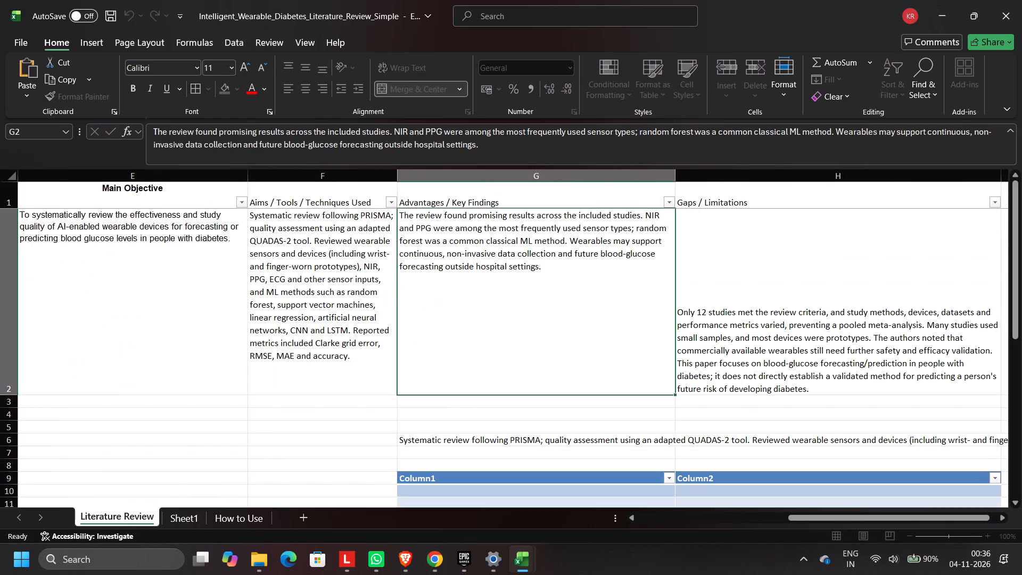
click(729, 204)
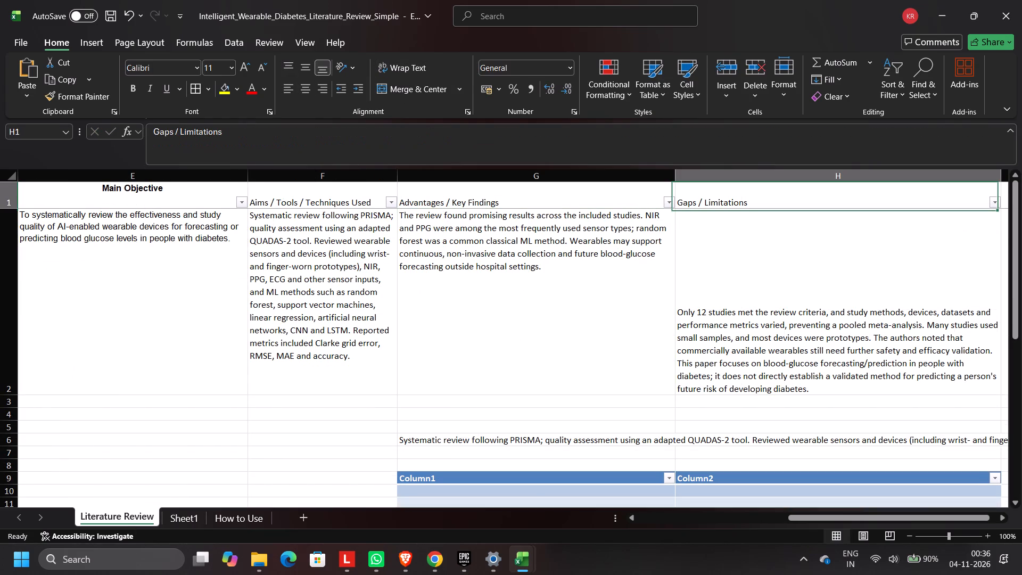
click(164, 126)
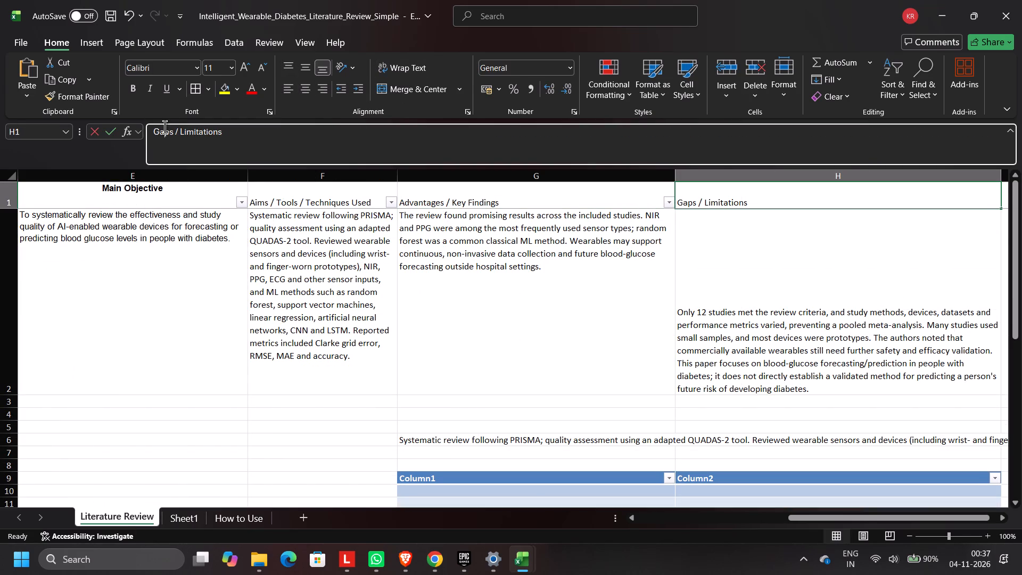
drag(158, 132, 245, 139)
drag(150, 134, 278, 131)
key(ctrl+c)
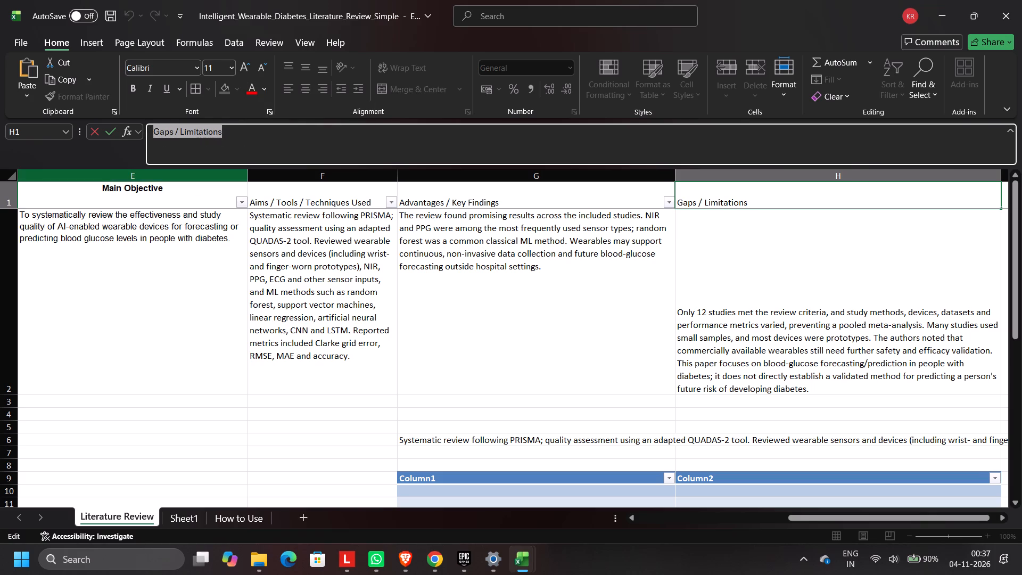
Paste the copied "Gaps / Limitations" header as cell contents into merged cell P1 on Sheet1.
click(187, 506)
click(188, 518)
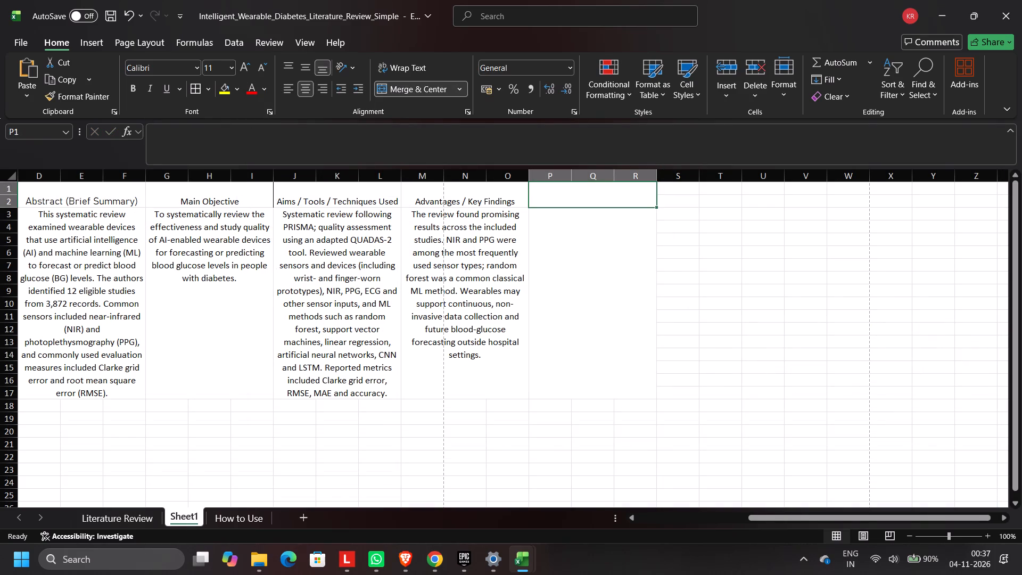
click(597, 202)
key(ctrl+v)
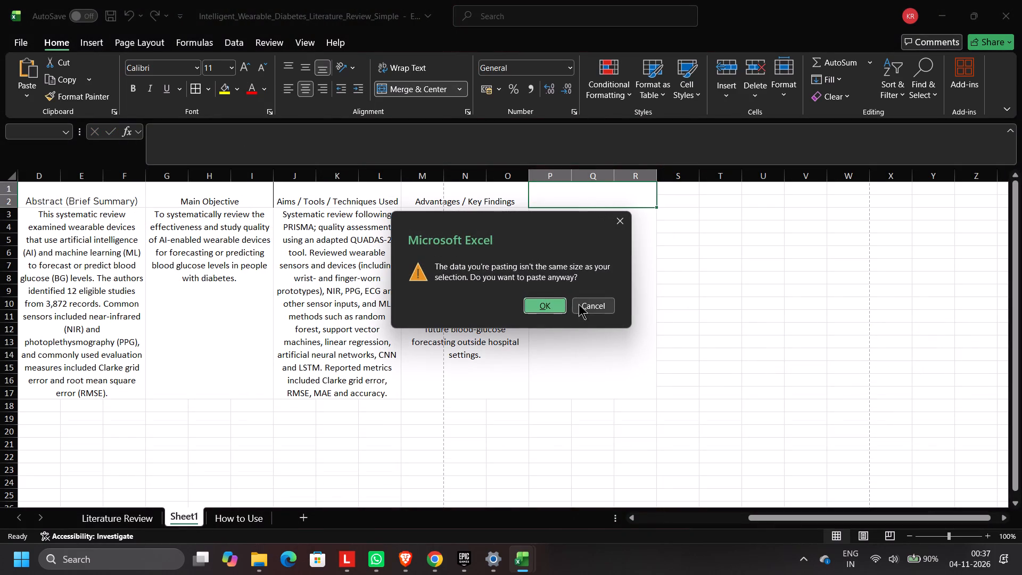
click(539, 310)
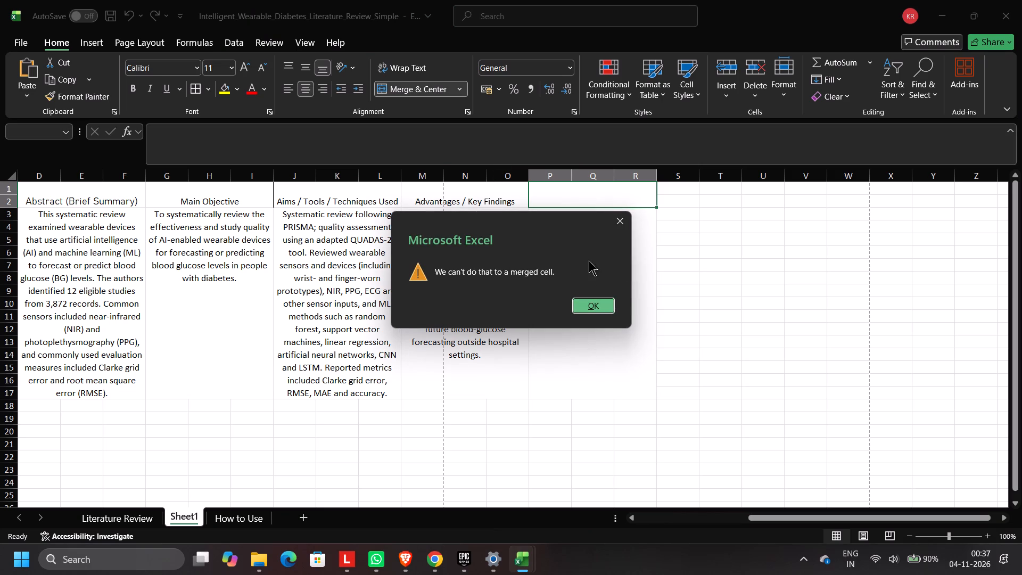
click(585, 307)
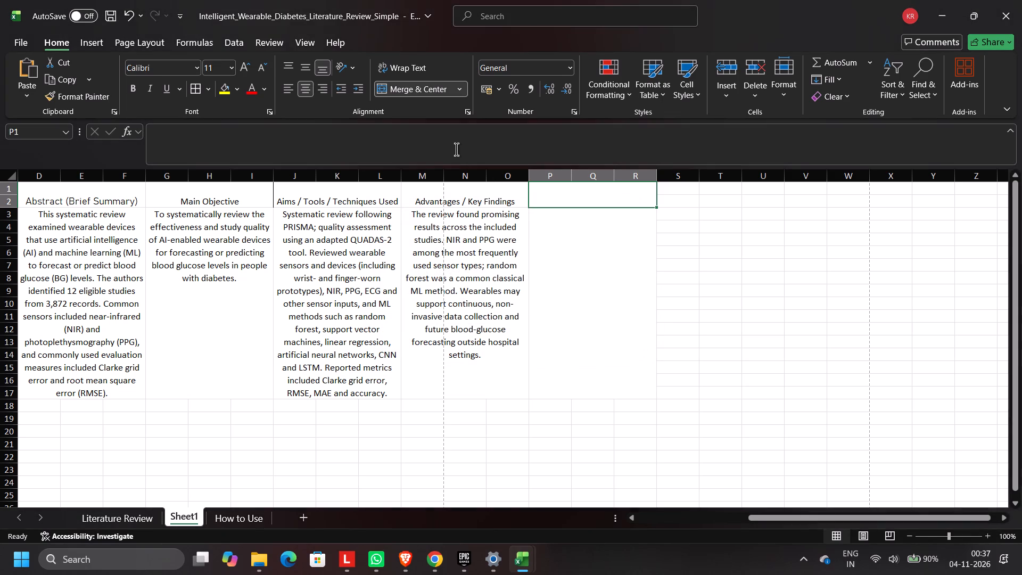
click(456, 149)
key(ctrl+v)
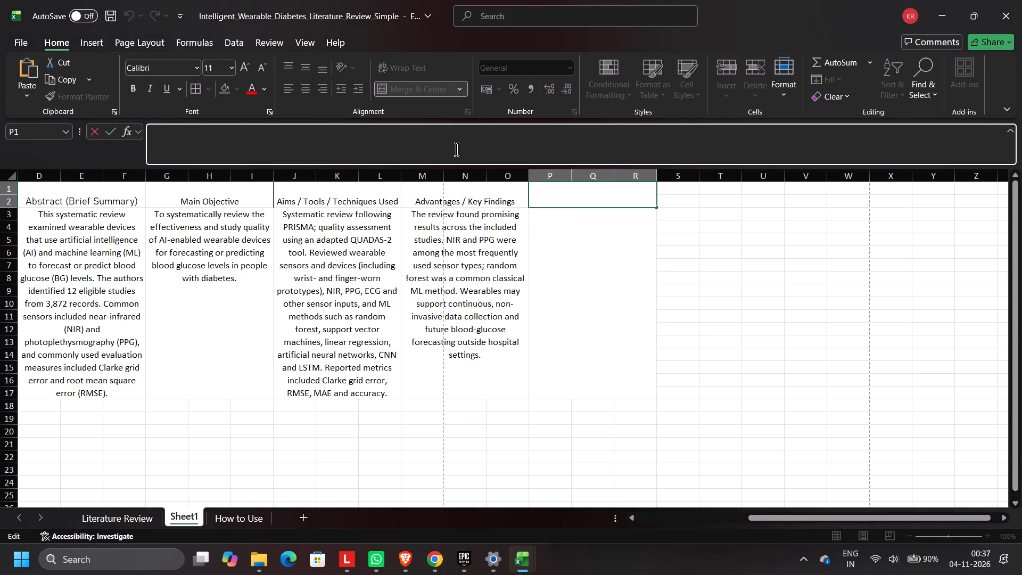
click(572, 237)
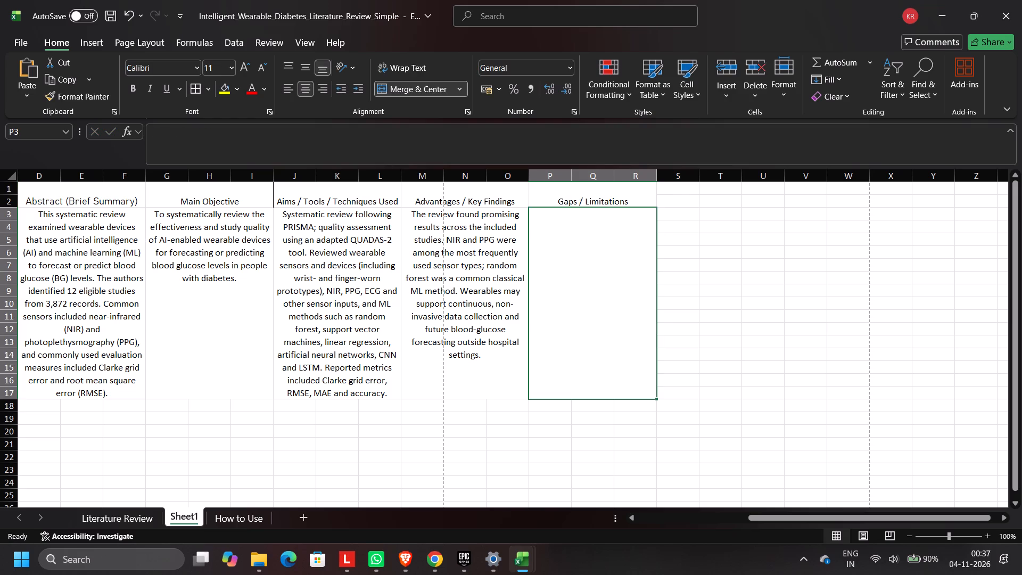
Top-align the Gaps / Limitations text in cell H2 of the Literature Review sheet.
click(88, 519)
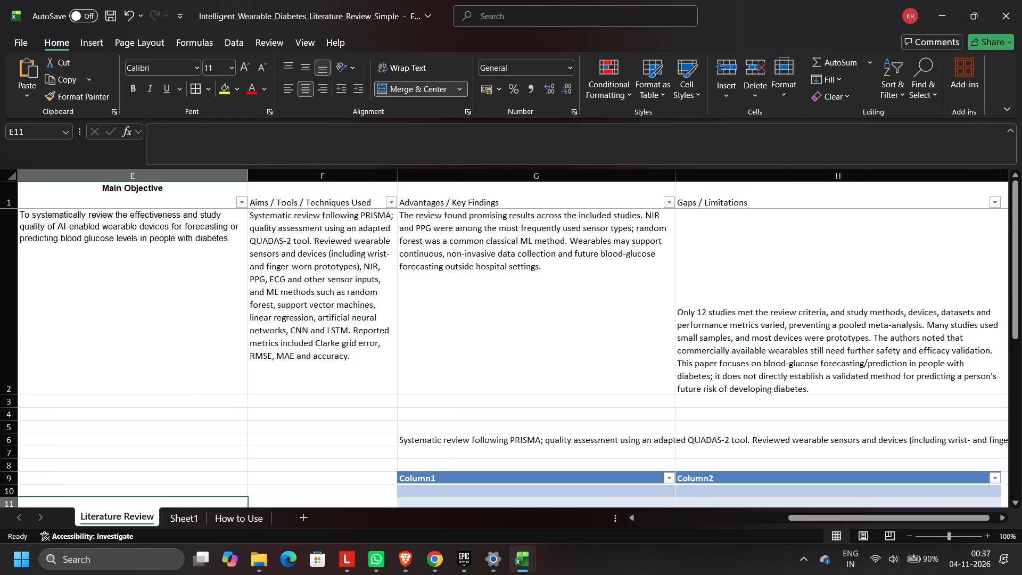
click(727, 284)
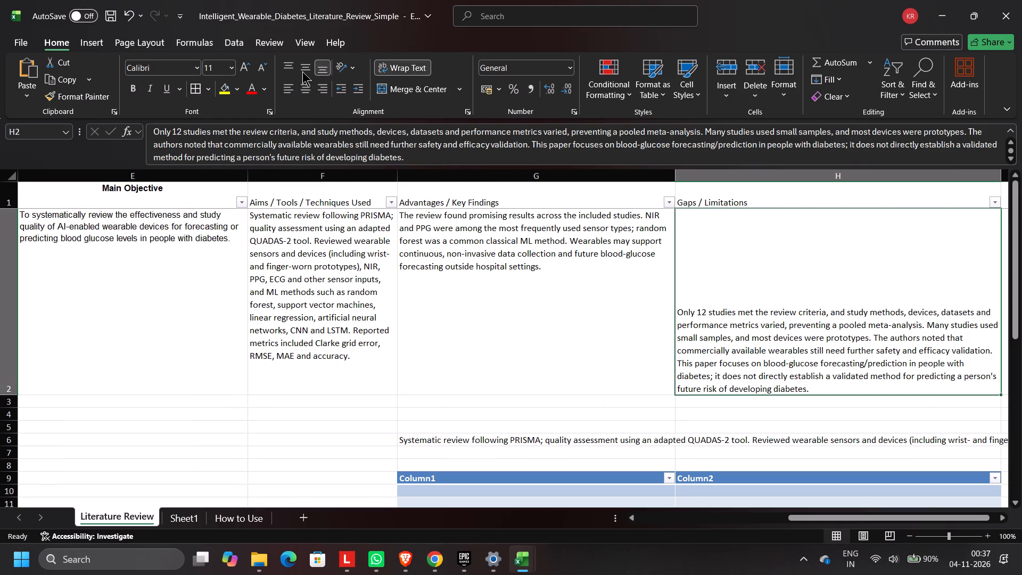
click(291, 71)
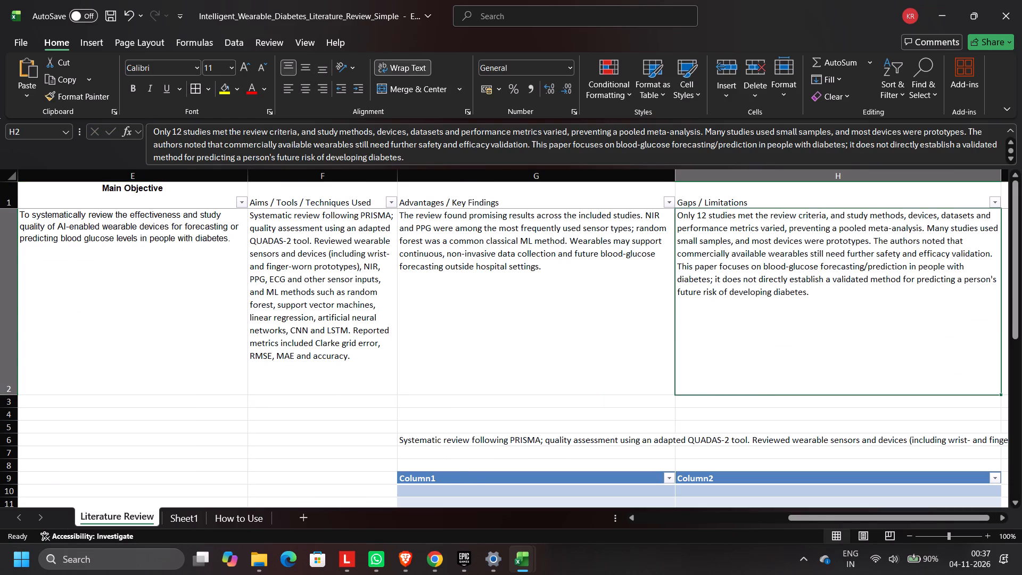
Copy the full Gaps / Limitations text from cell H2 of the Literature Review sheet.
double_click(1001, 515)
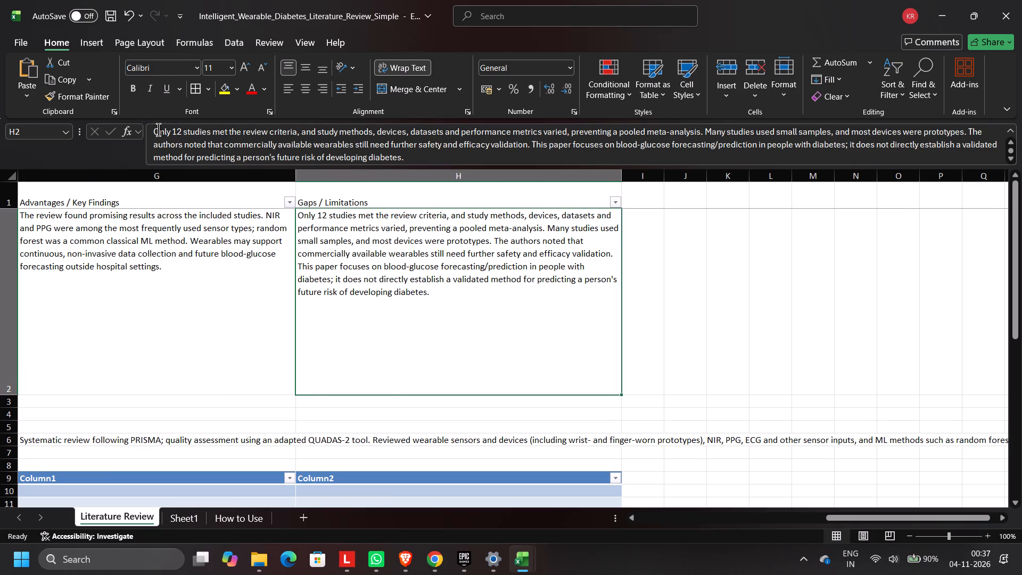
drag(153, 133, 657, 170)
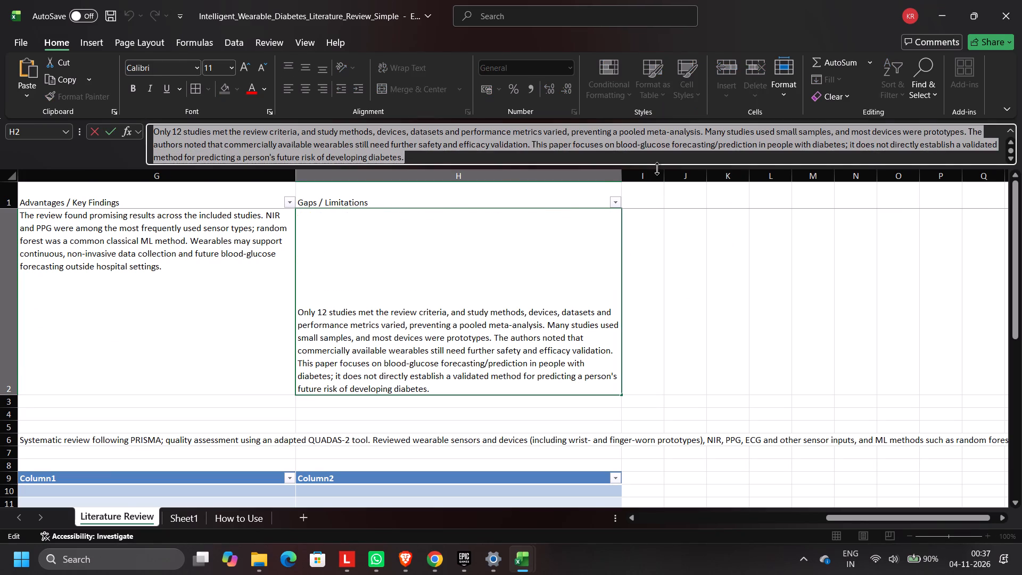
key(ctrl+c)
Turn on text wrapping for the empty merged cell P3 under Gaps / Limitations on Sheet1.
click(171, 524)
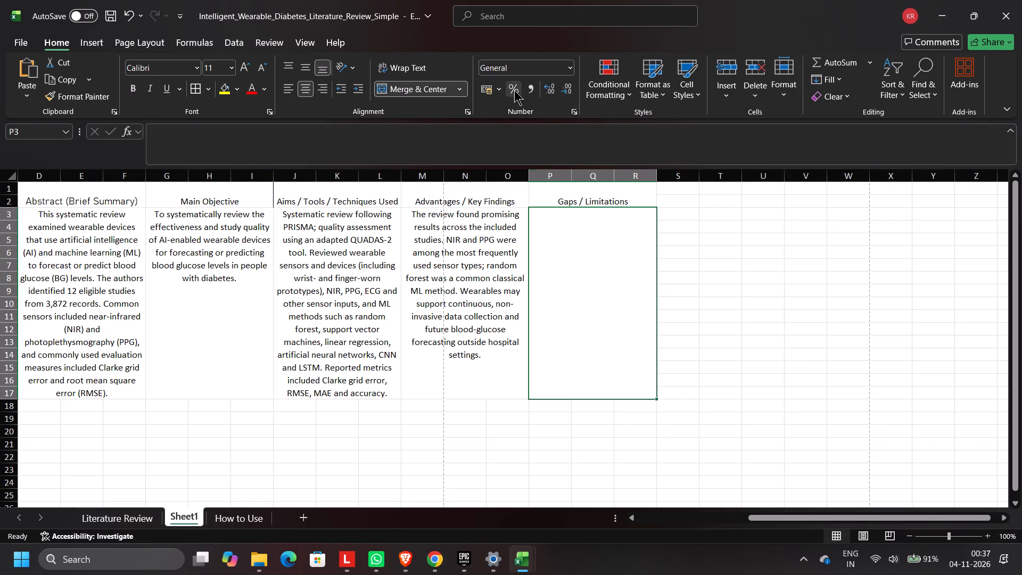
click(510, 146)
click(563, 295)
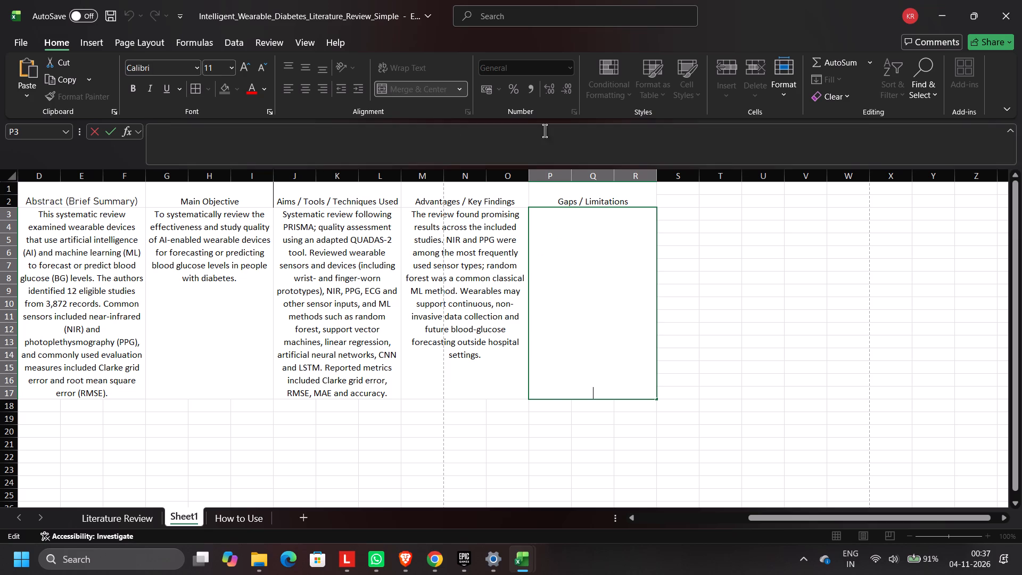
click(557, 288)
click(604, 283)
click(685, 207)
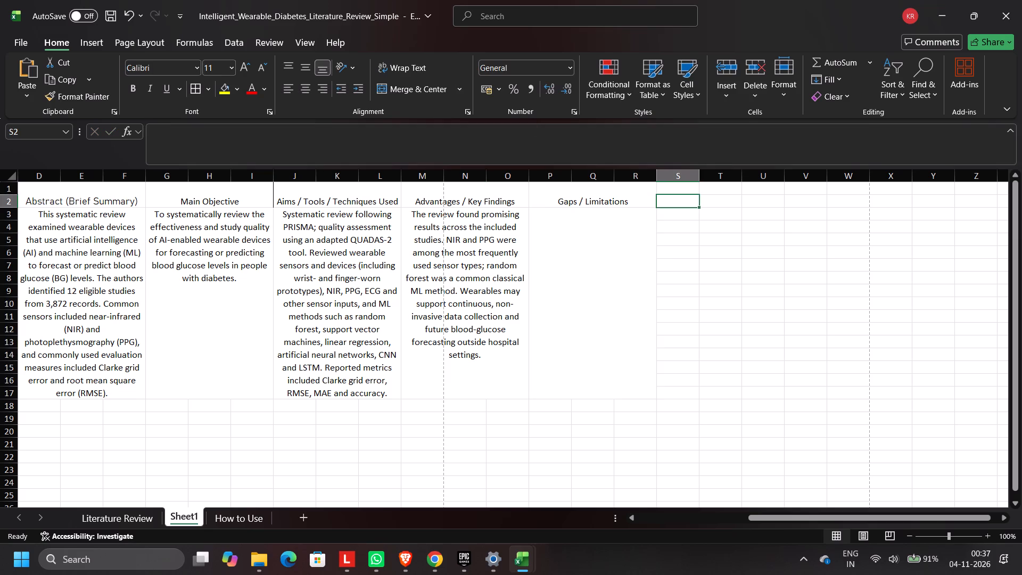
click(640, 233)
click(411, 72)
Paste the copied limitations text as cell contents into merged cell P3 on Sheet1.
drag(399, 134, 401, 139)
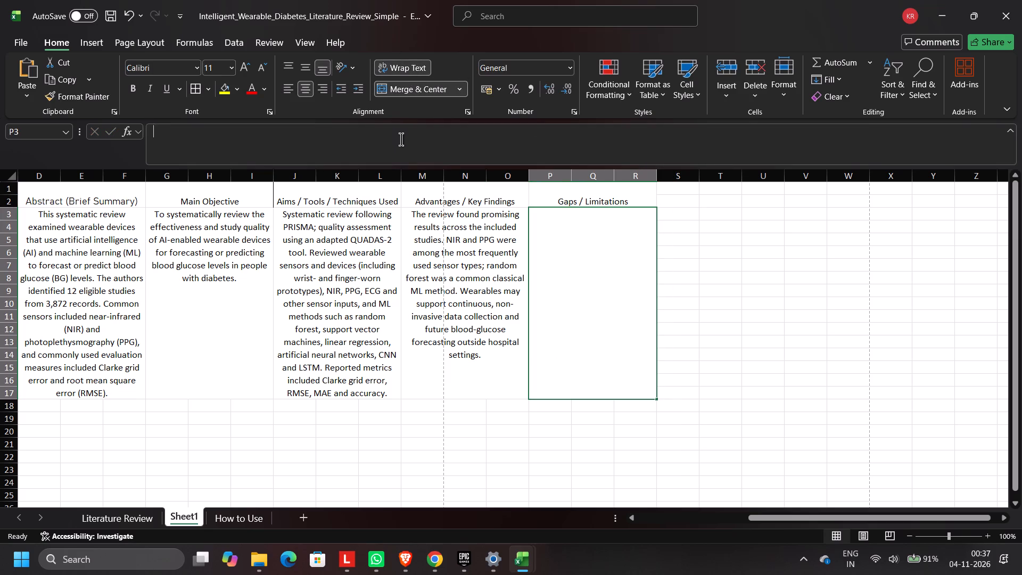
drag(401, 139, 403, 151)
key(ctrl+v)
click(403, 152)
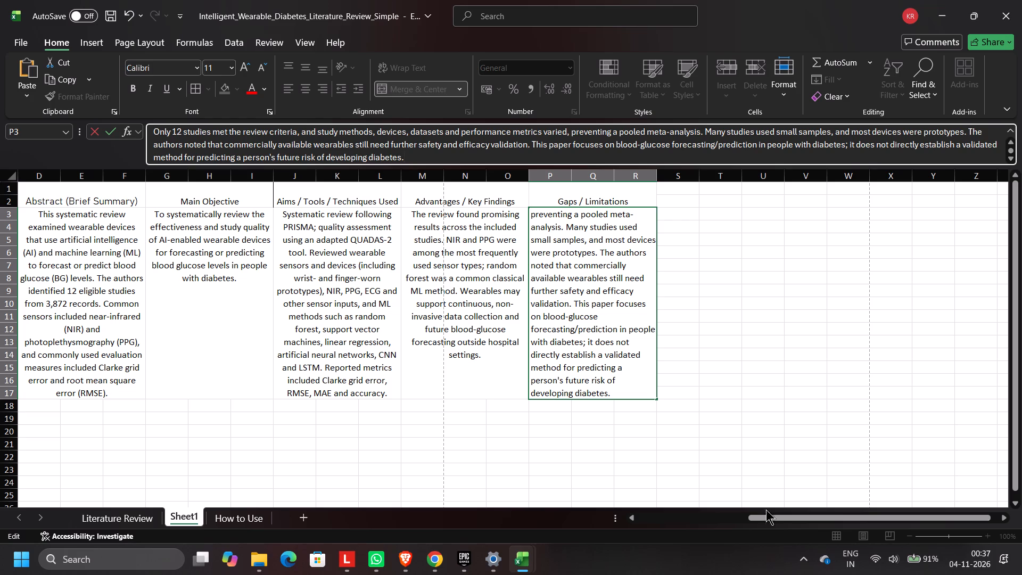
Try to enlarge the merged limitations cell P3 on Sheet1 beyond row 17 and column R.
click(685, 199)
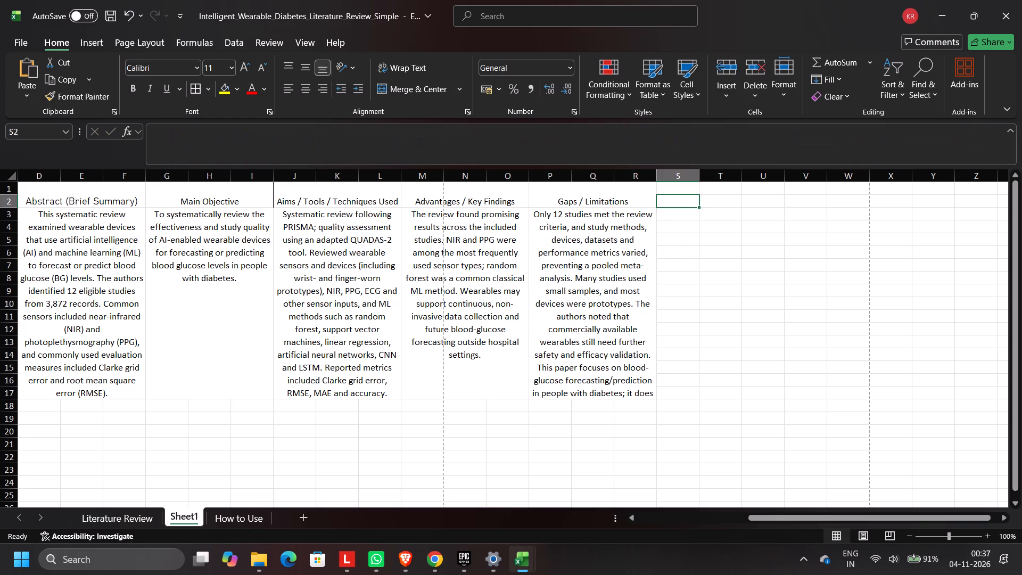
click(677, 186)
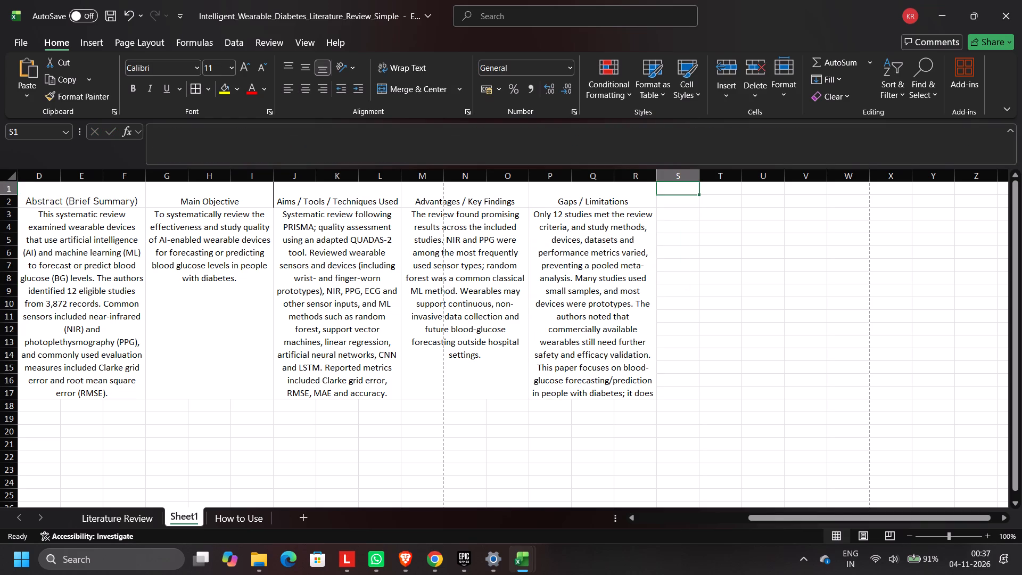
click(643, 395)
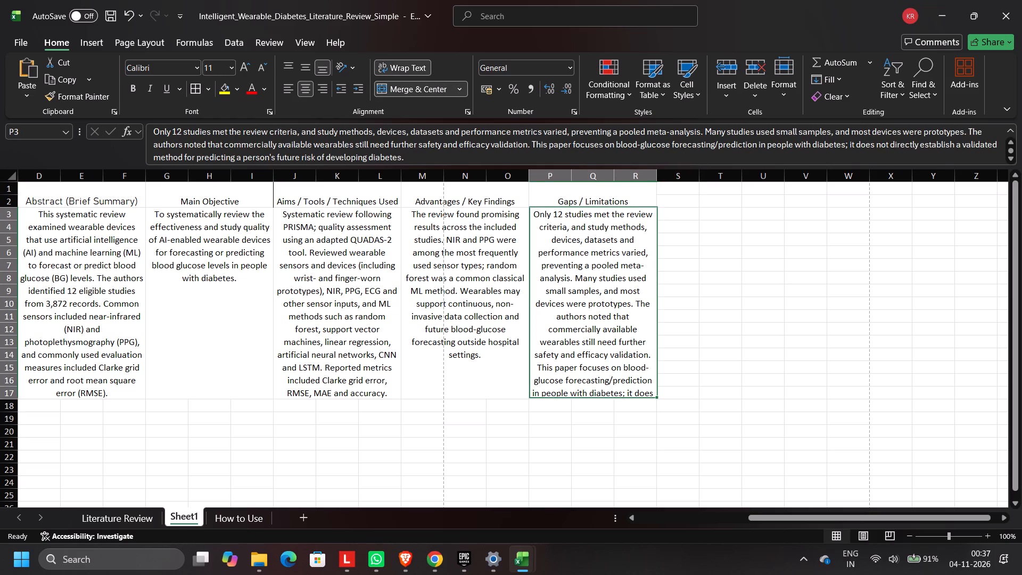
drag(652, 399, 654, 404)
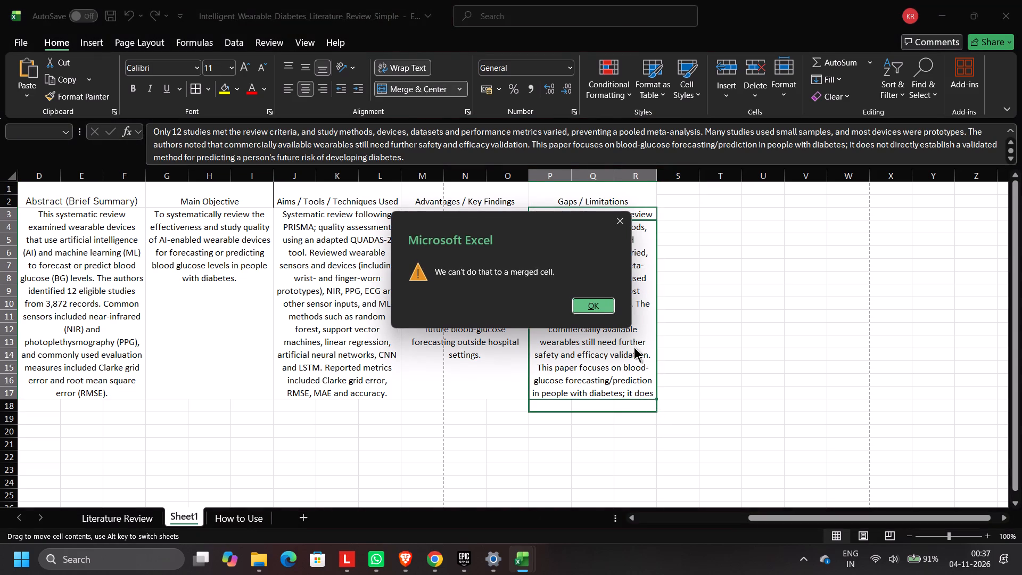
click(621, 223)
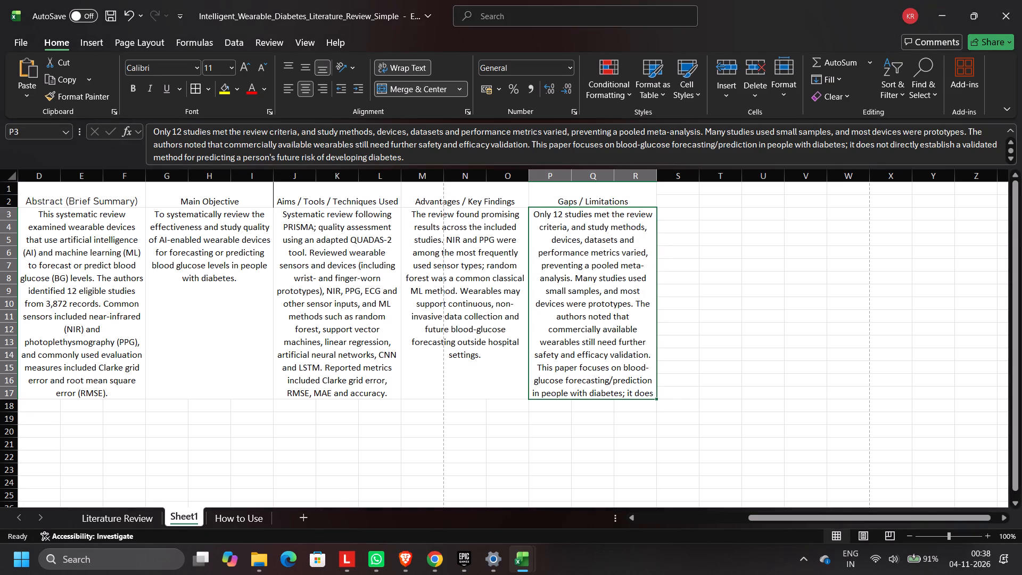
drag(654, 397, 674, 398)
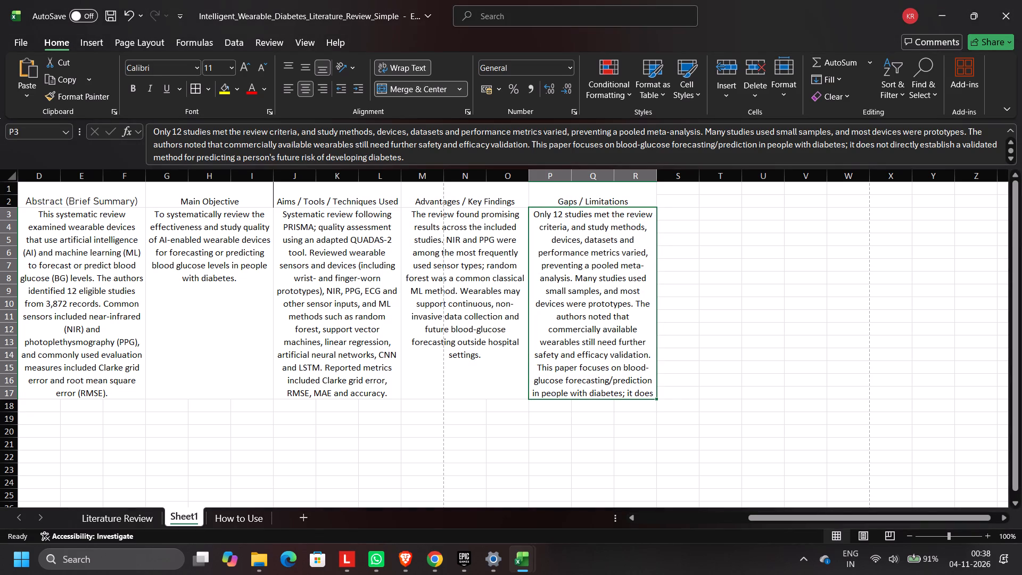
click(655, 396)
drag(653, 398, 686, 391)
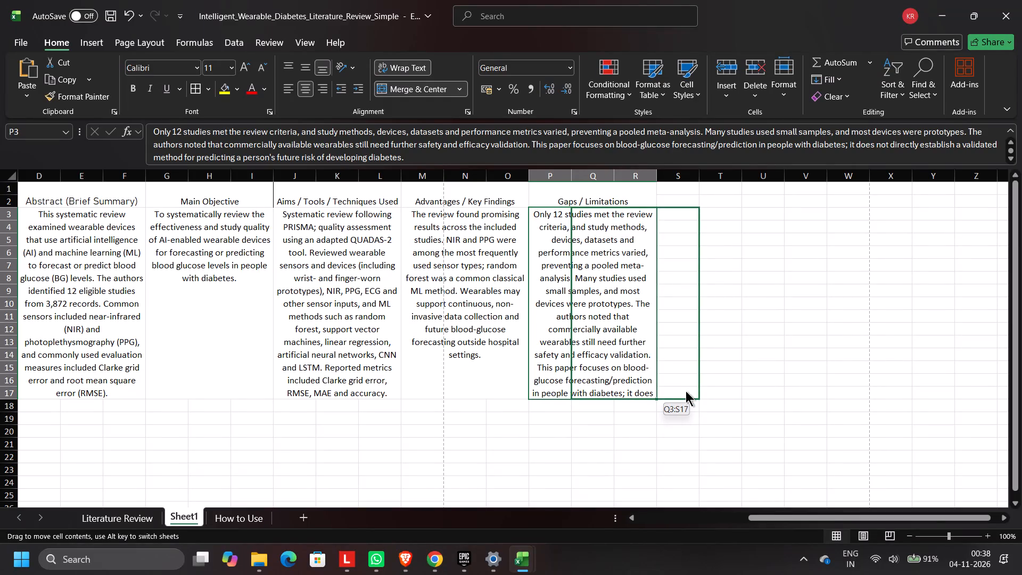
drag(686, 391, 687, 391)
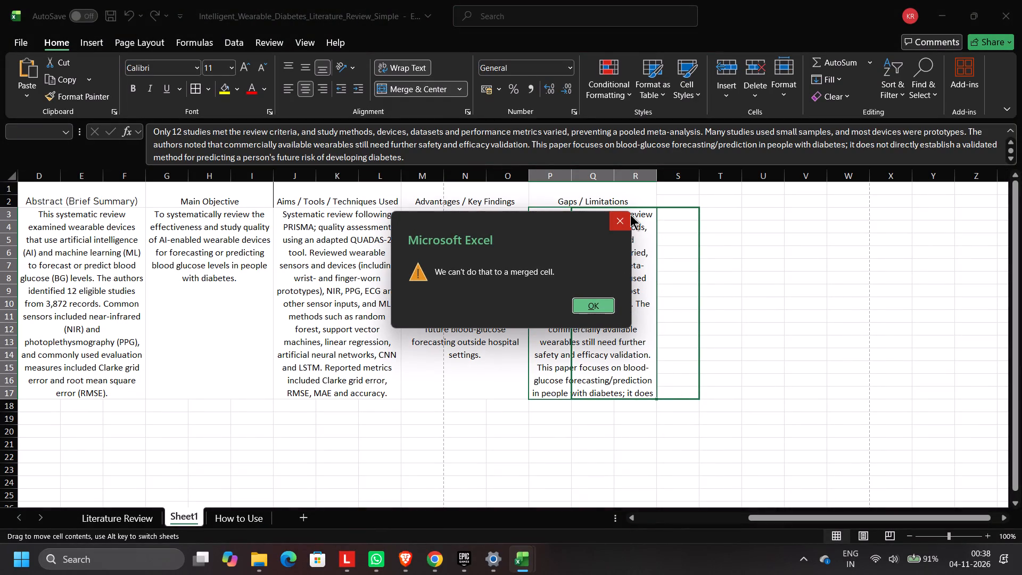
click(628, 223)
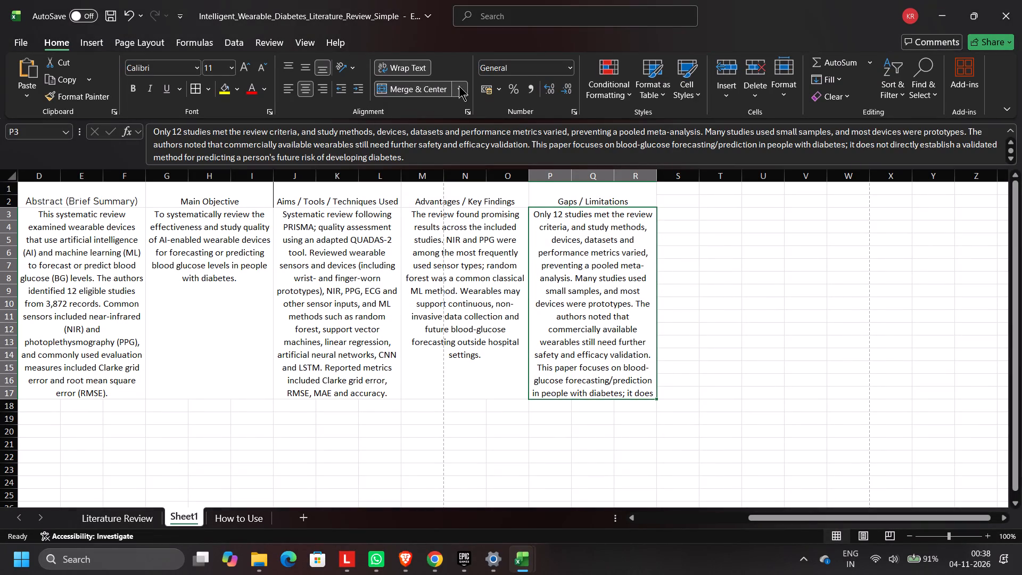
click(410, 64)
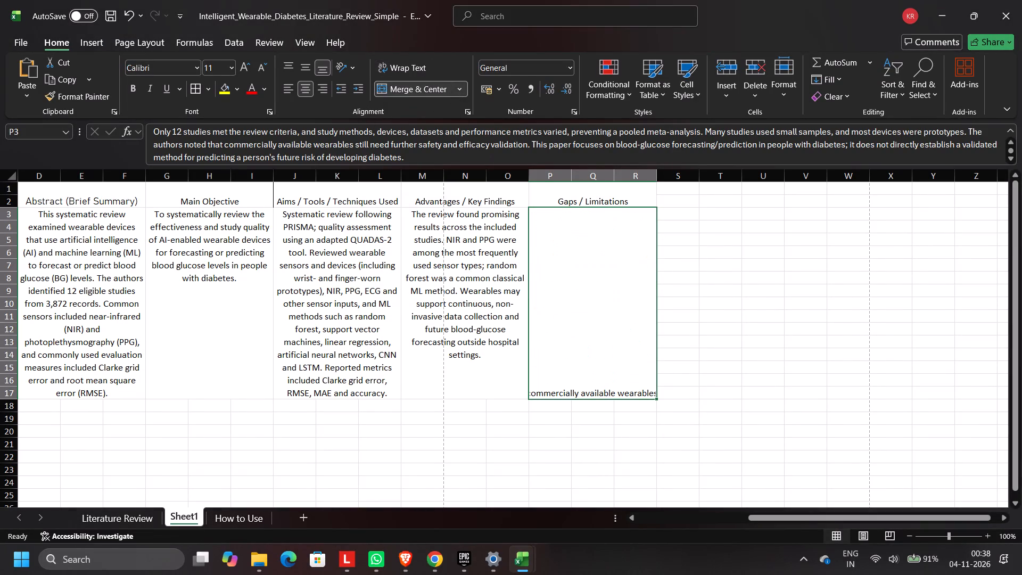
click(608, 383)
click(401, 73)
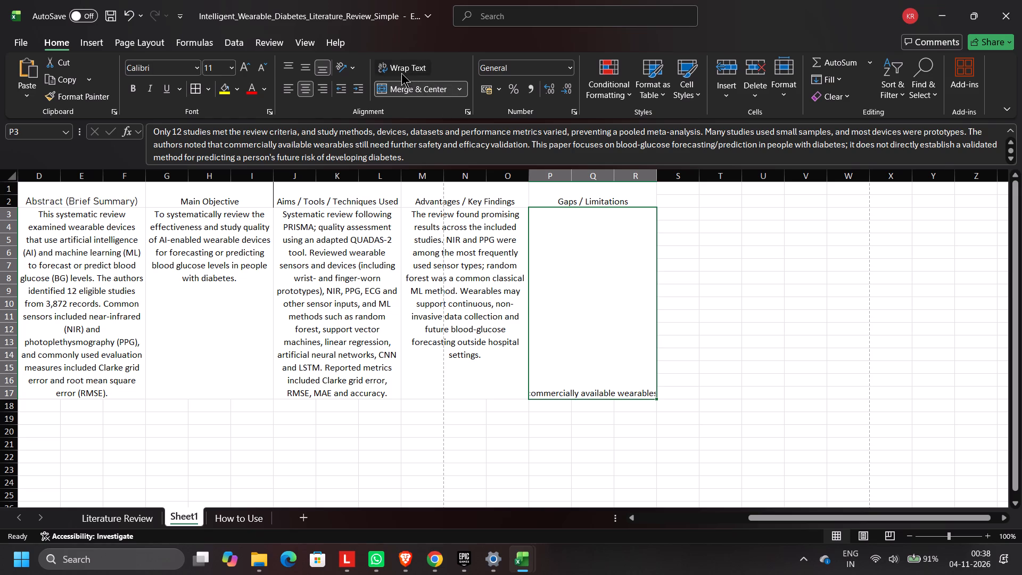
Unmerge the limitations cell P3:R17 on Sheet1.
click(458, 89)
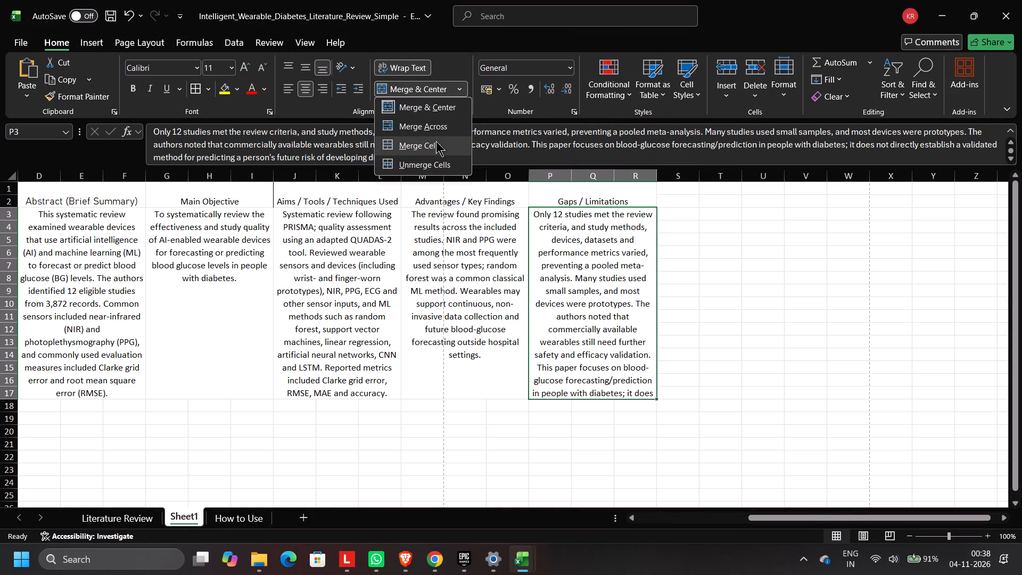
click(424, 88)
click(548, 306)
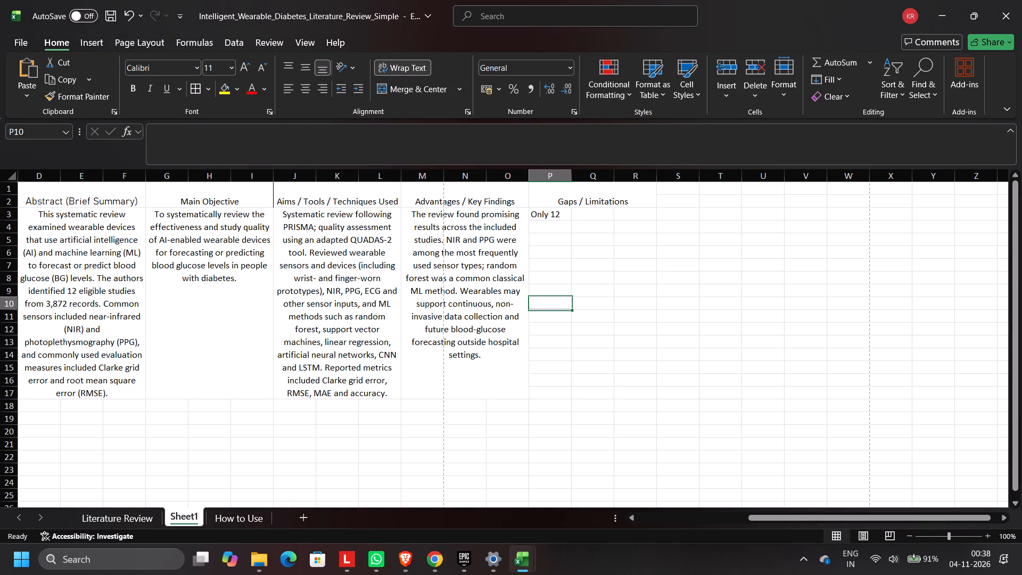
Clear the limitations text from the unmerged cell P3.
click(554, 222)
click(553, 215)
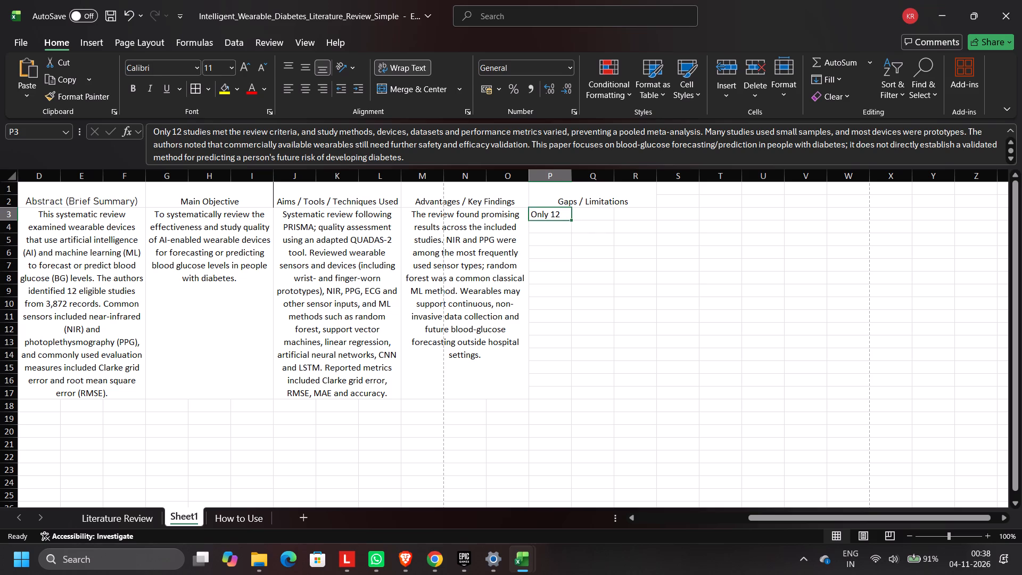
key(BackSpace)
key(BackSpace)
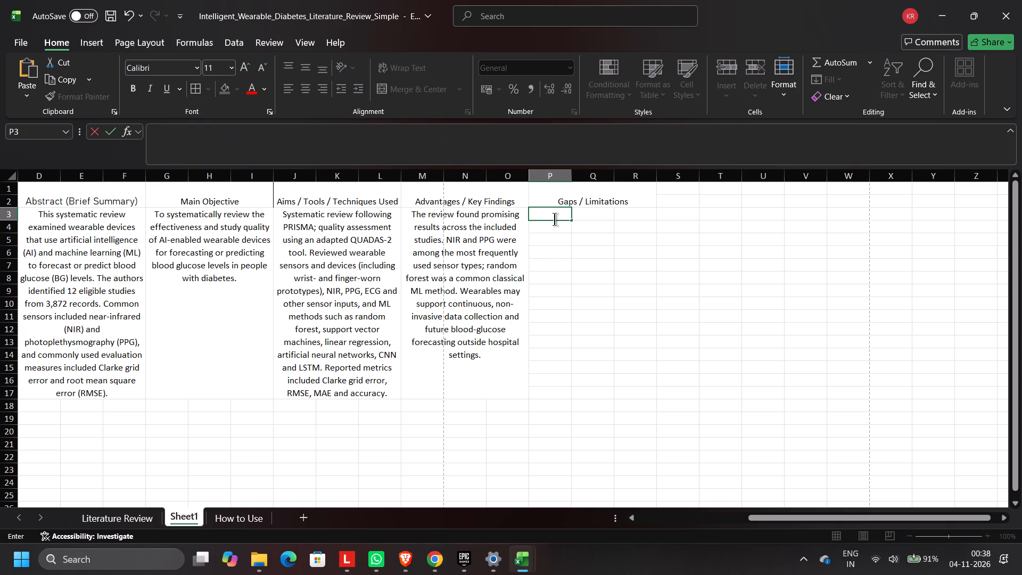
click(587, 215)
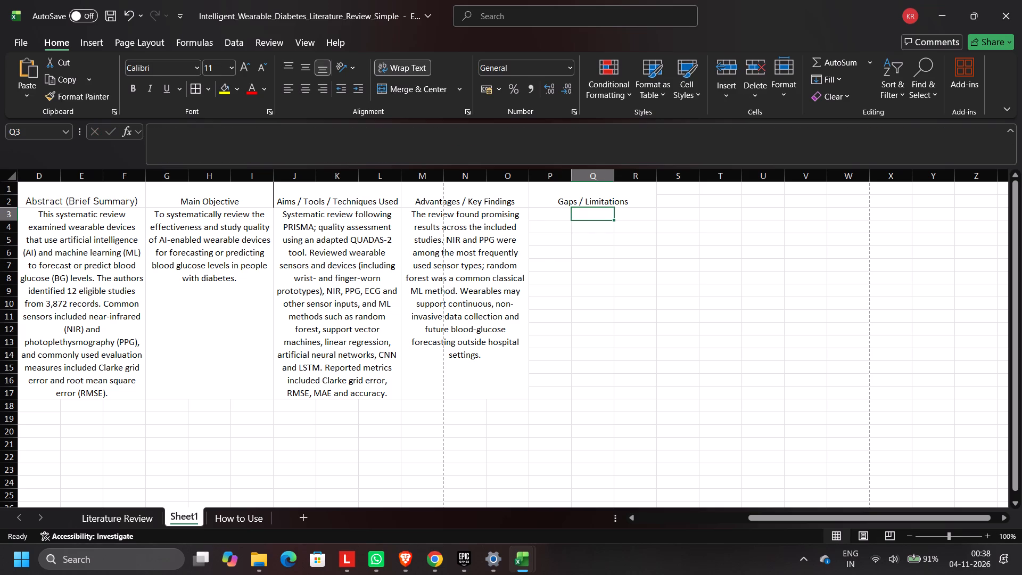
click(565, 215)
drag(565, 215, 588, 215)
Delete the Gaps / Limitations header text from merged cell P1.
click(606, 196)
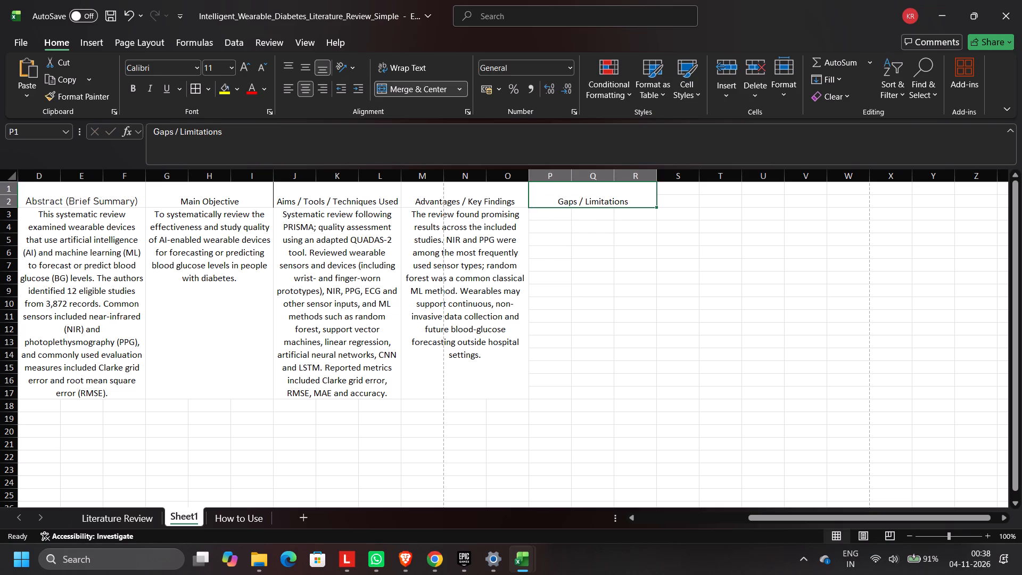
key(BackSpace)
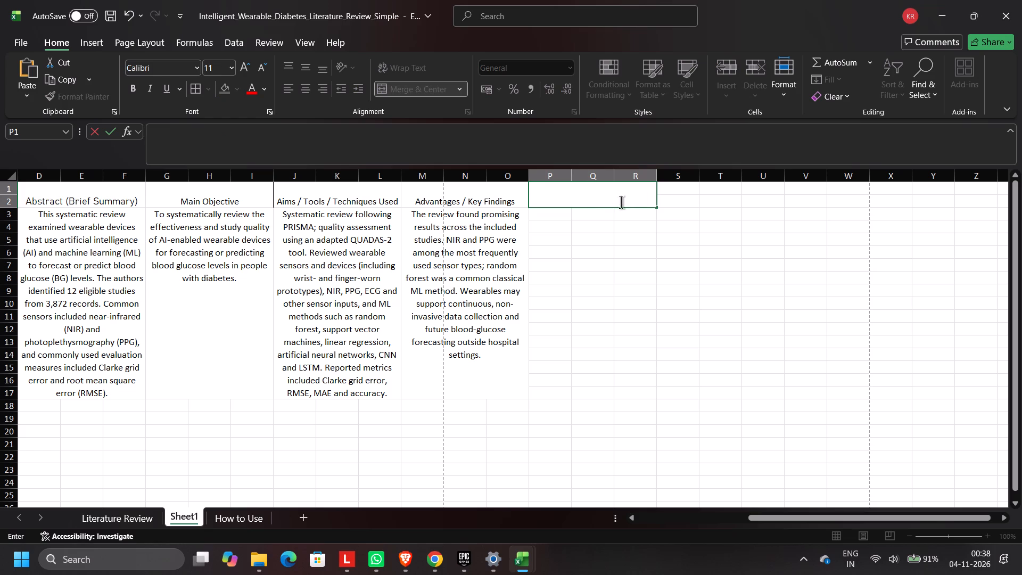
click(677, 214)
Merge and center the empty header range P1:T2 so it spans five columns.
click(575, 199)
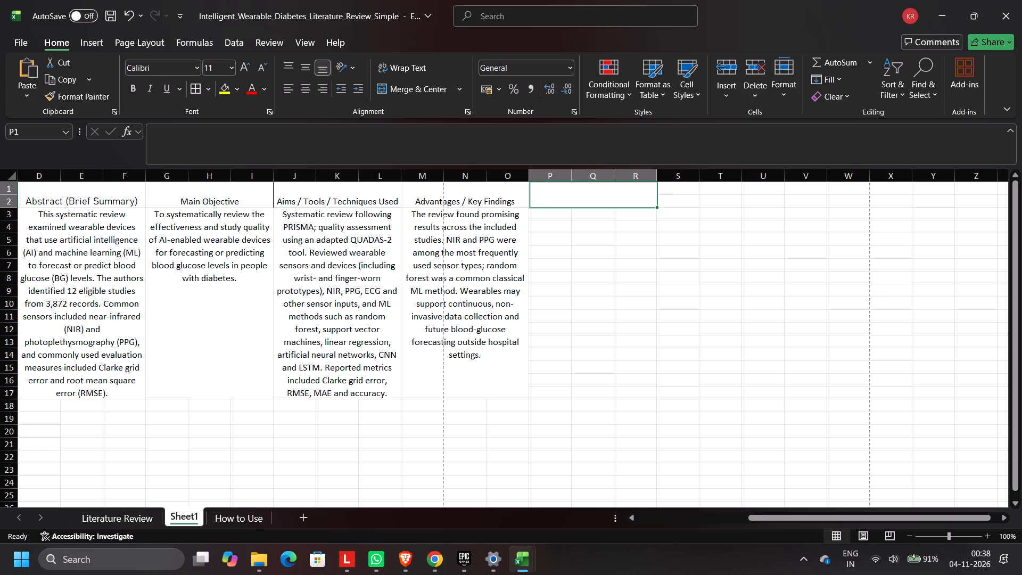
drag(639, 199, 707, 199)
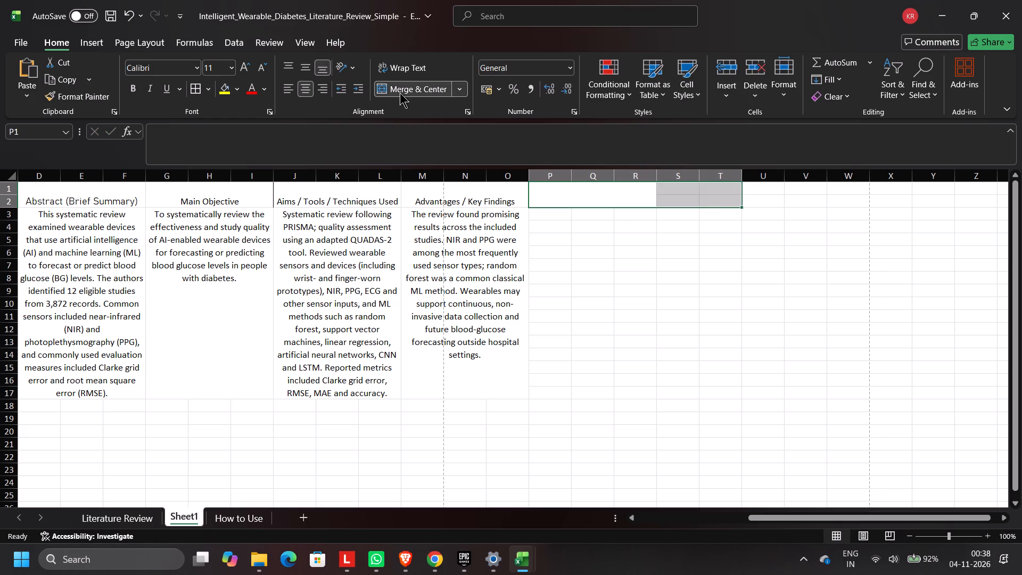
click(403, 92)
click(402, 85)
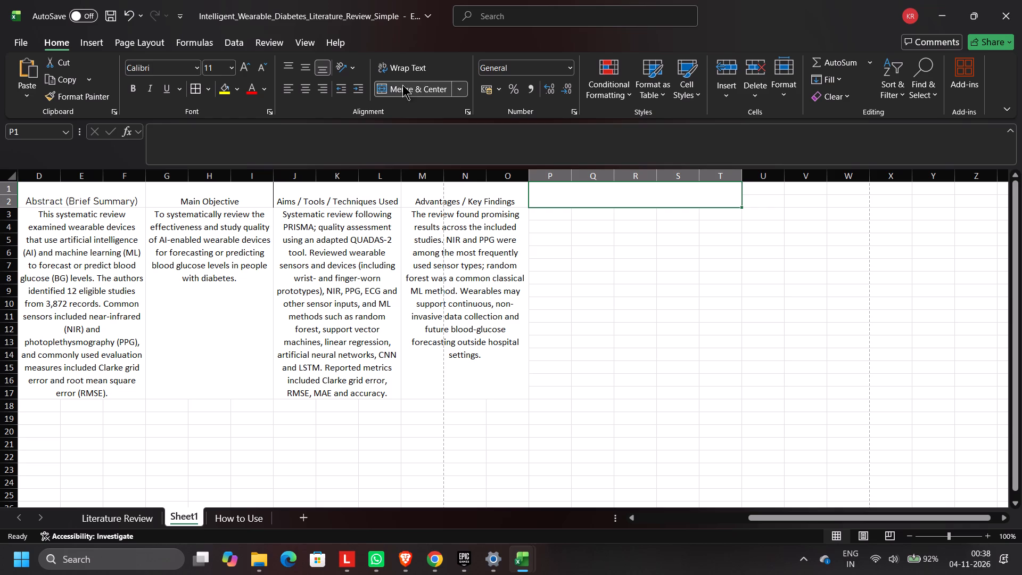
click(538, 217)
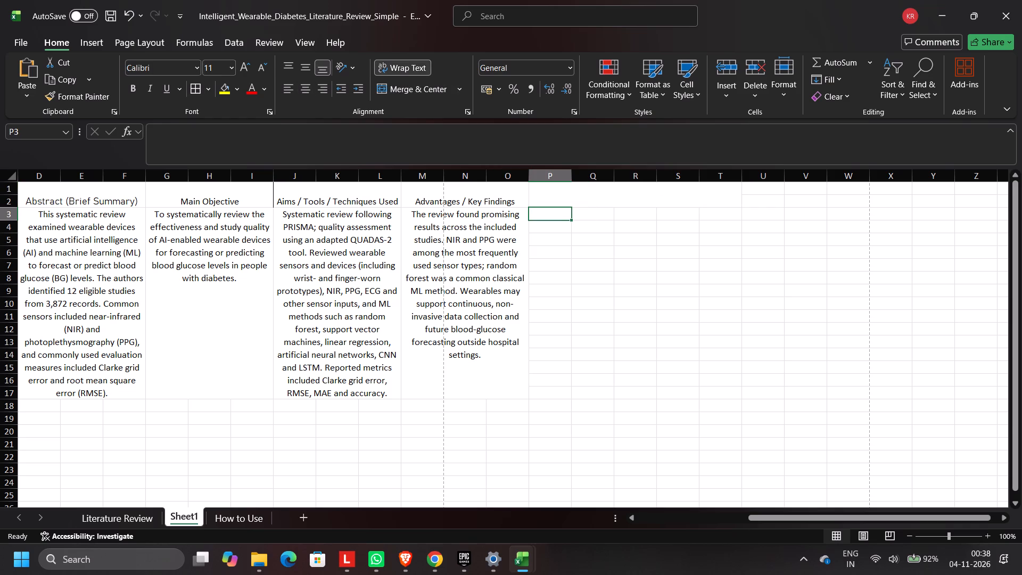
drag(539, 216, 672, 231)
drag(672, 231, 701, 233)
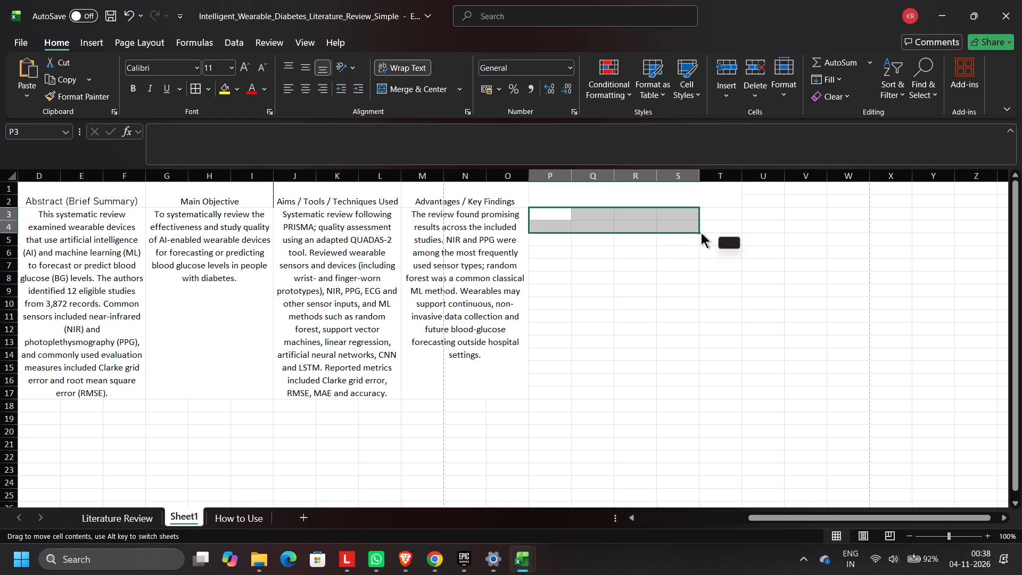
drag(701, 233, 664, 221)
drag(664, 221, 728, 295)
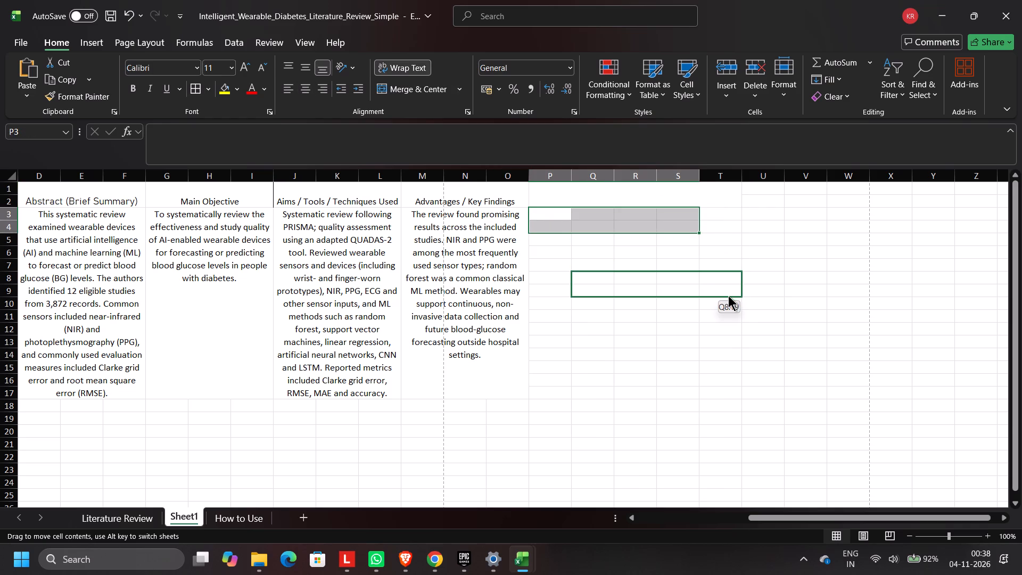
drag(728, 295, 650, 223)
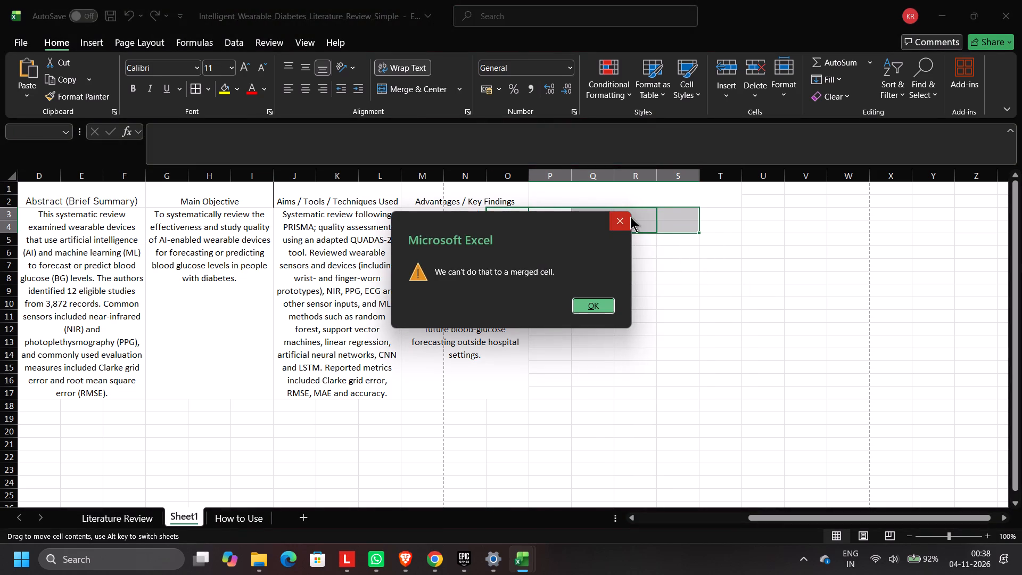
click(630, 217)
Merge and center the empty range P3:T17 beneath the widened header cell.
click(547, 216)
drag(554, 216, 634, 220)
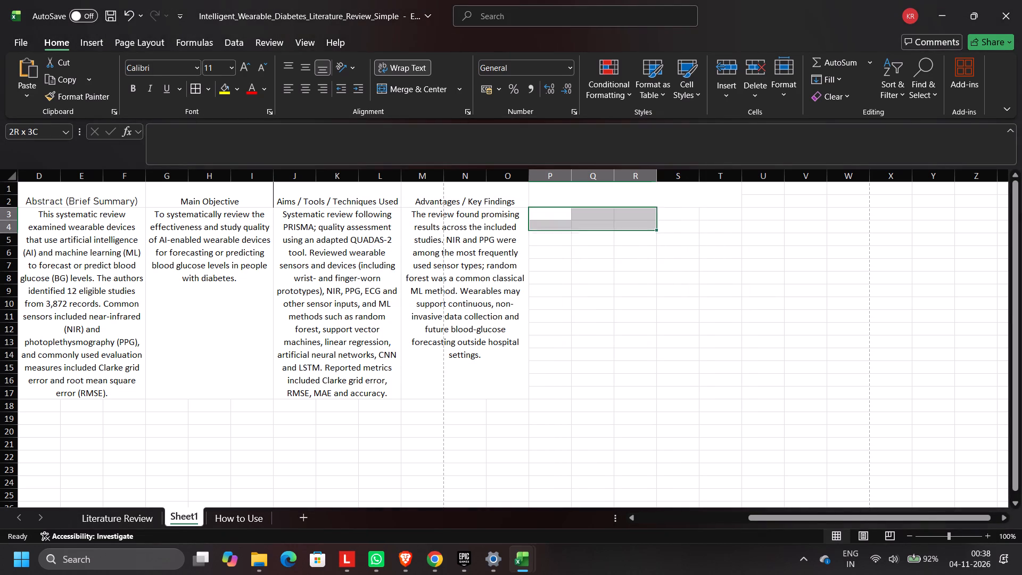
drag(634, 220, 733, 326)
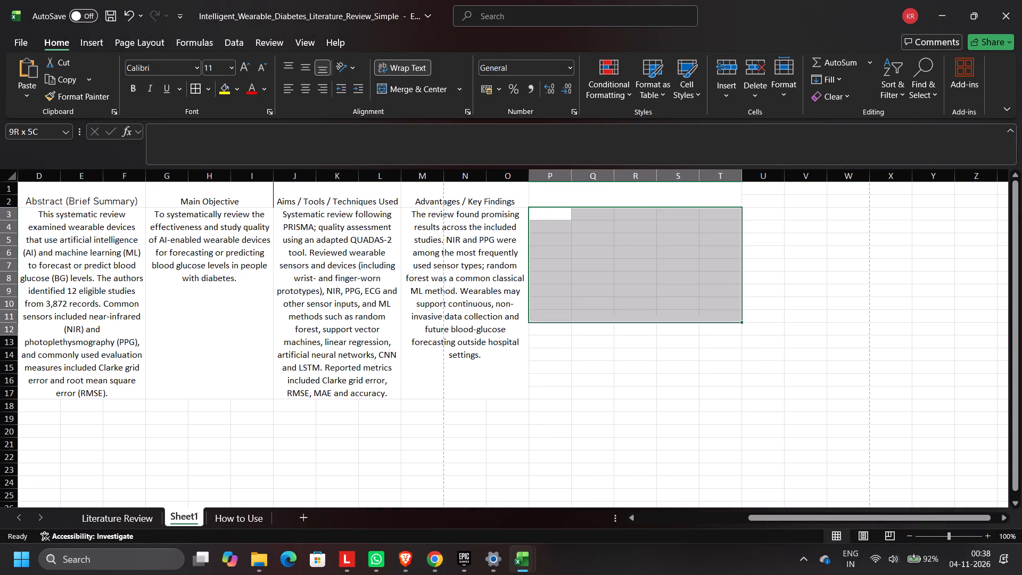
drag(733, 326, 737, 390)
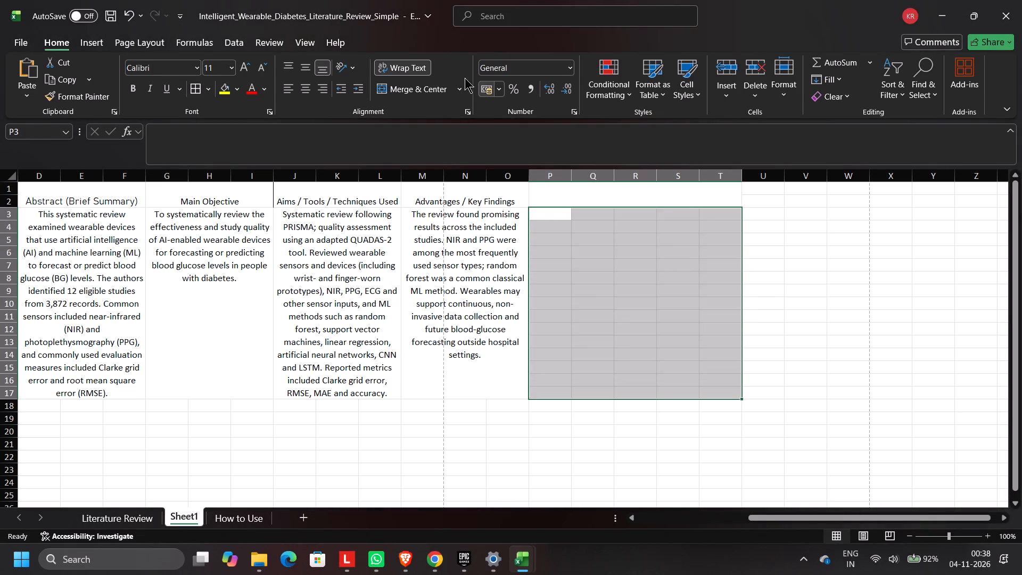
click(426, 89)
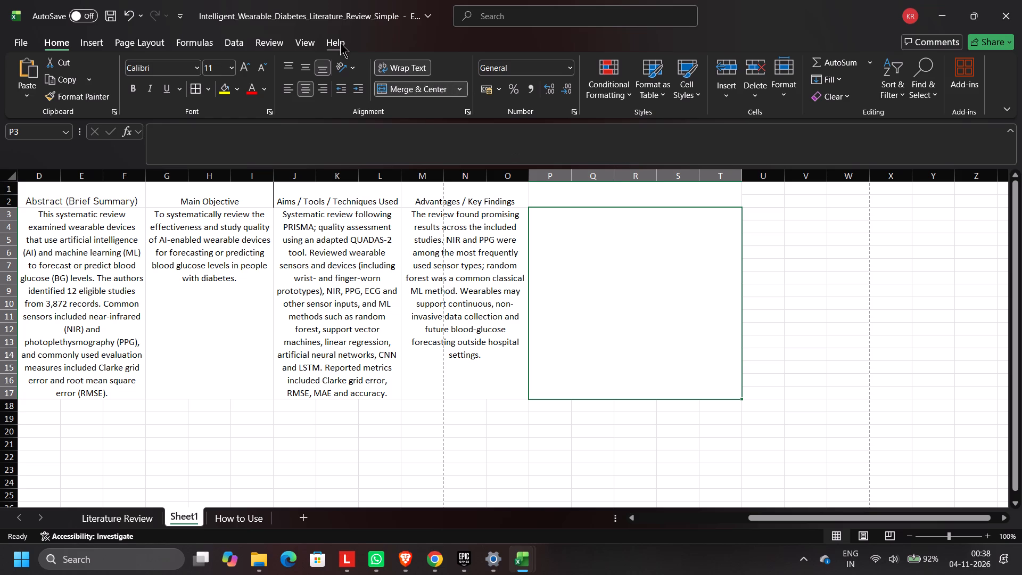
Copy the Gaps / Limitations header text from cell H1 of the Literature Review sheet.
click(119, 522)
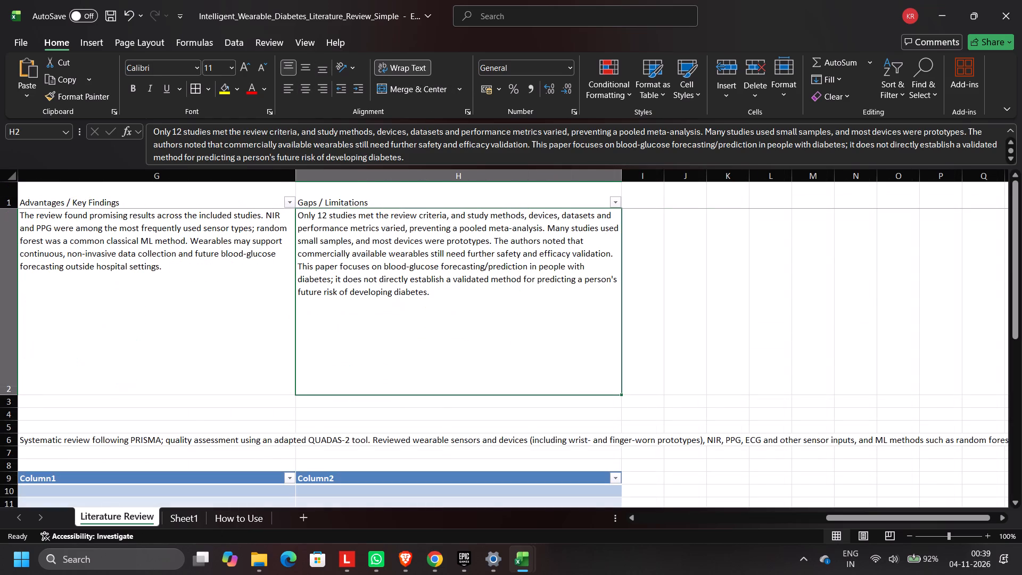
click(341, 203)
drag(150, 132, 320, 138)
key(ctrl+c)
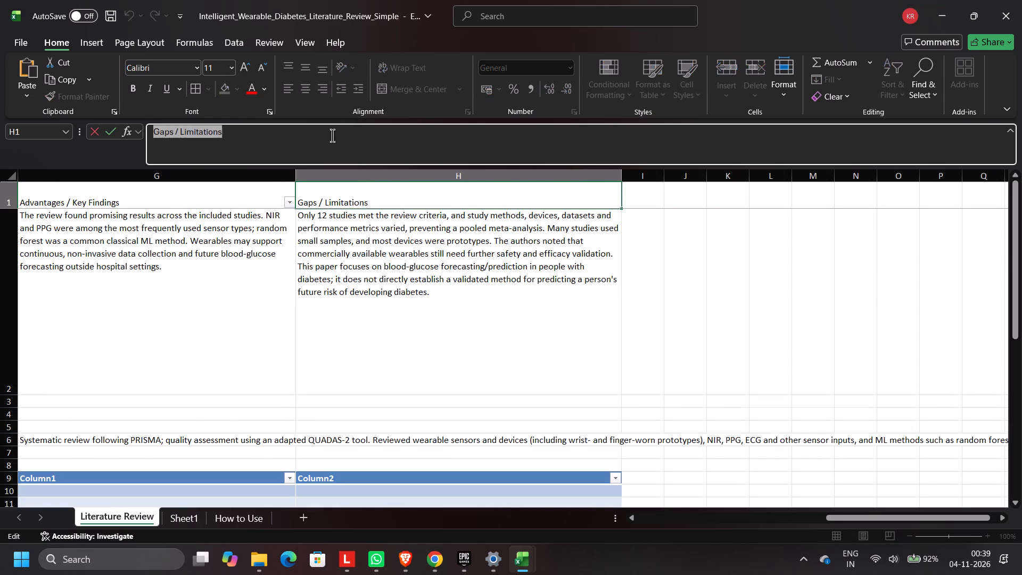
key(ctrl+c)
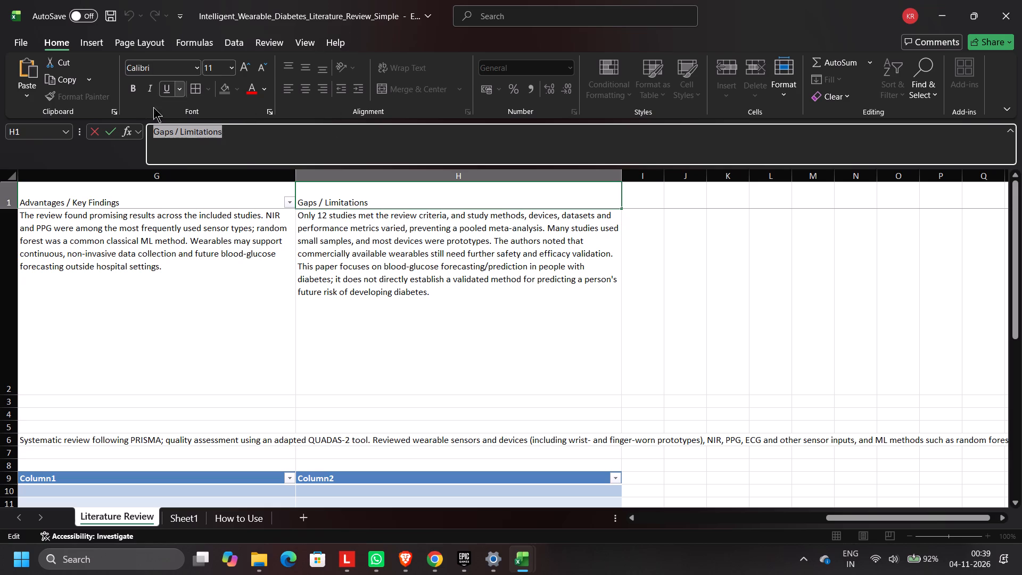
Paste the copied Gaps / Limitations header text into the merged cell P1 on Sheet1.
click(192, 517)
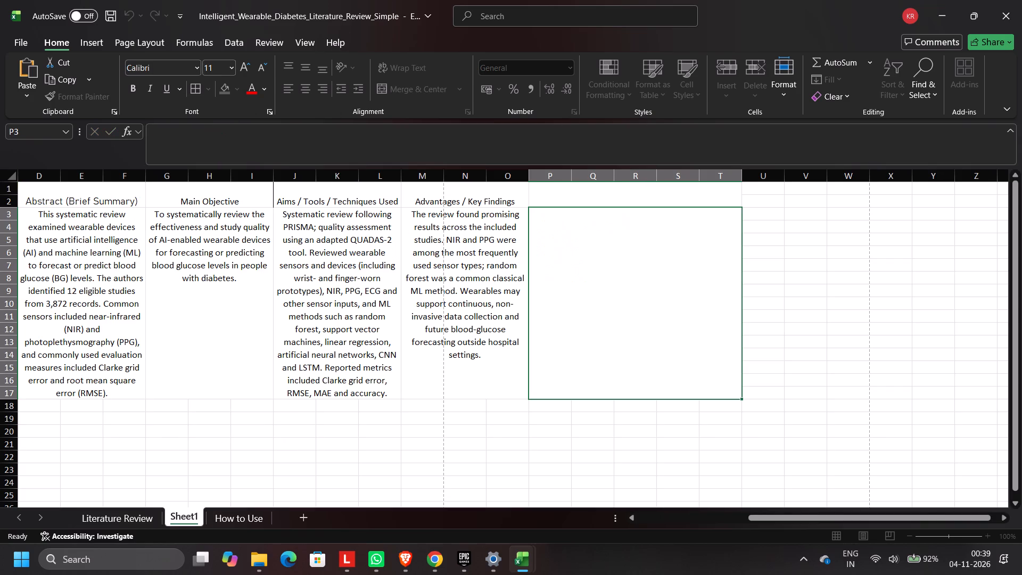
click(642, 199)
click(536, 154)
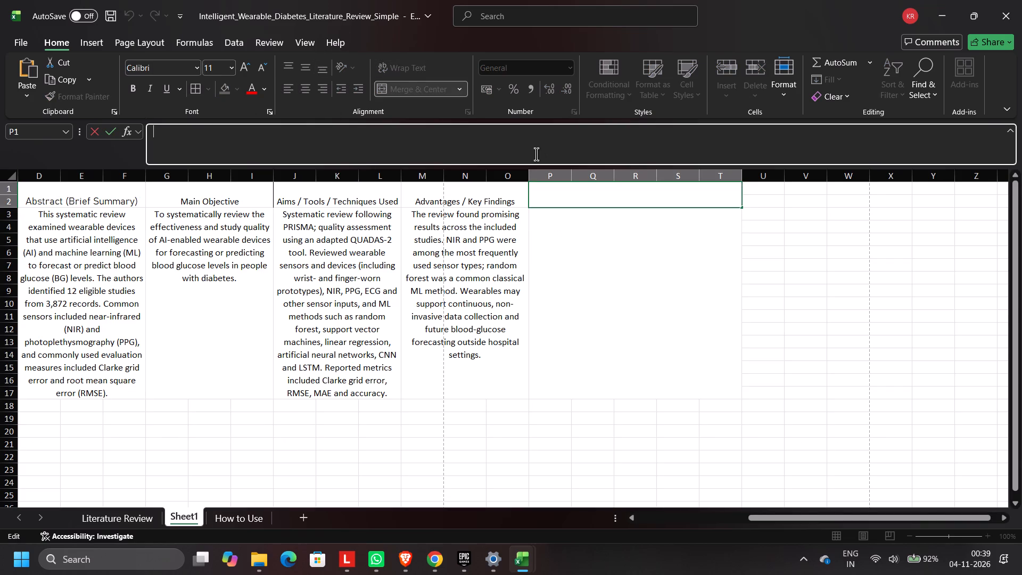
key(ctrl+v)
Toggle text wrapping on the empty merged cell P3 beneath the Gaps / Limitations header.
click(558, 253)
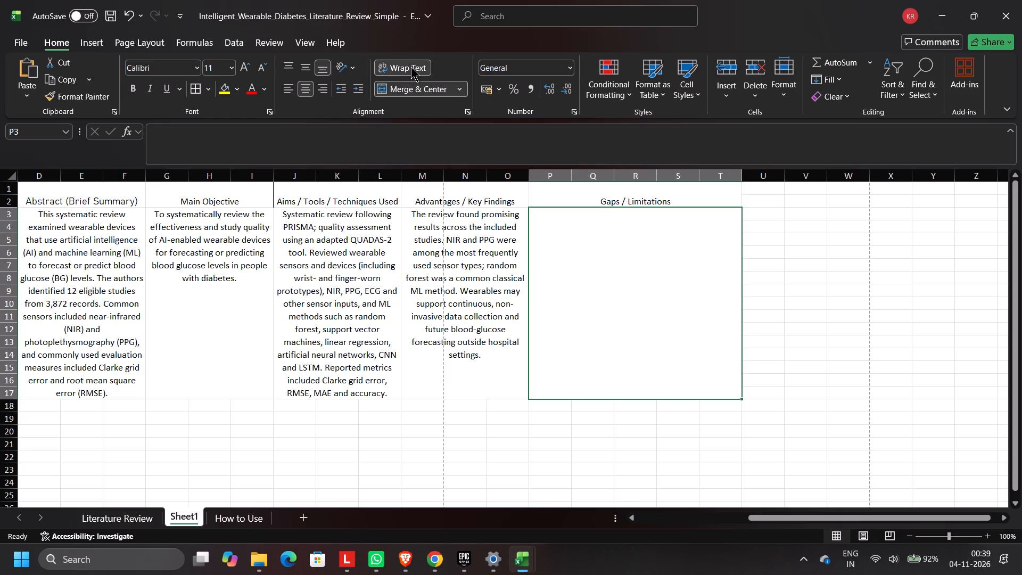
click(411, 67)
Copy the full Gaps / Limitations description text from cell H2 of the Literature Review sheet.
click(129, 521)
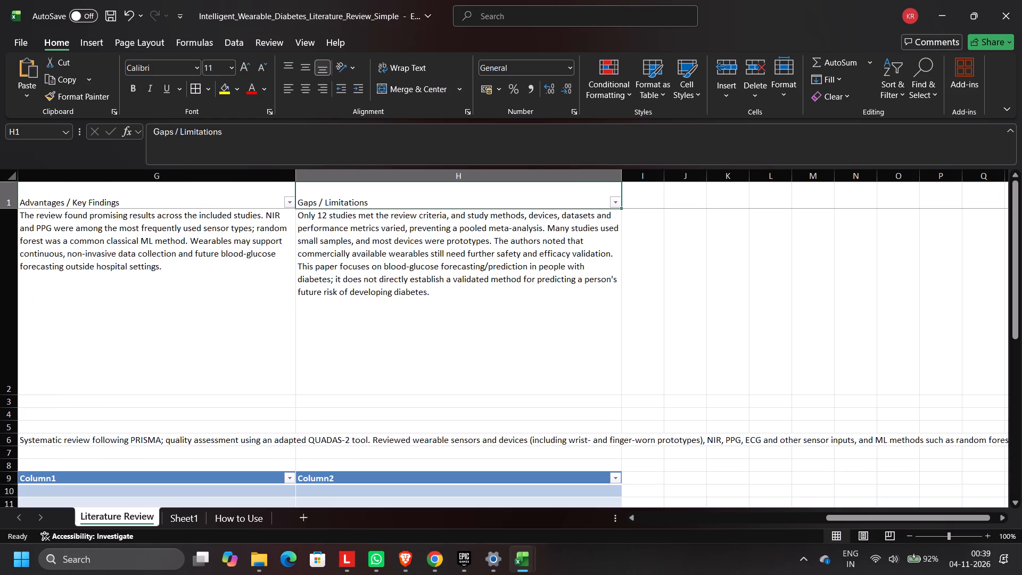
click(340, 237)
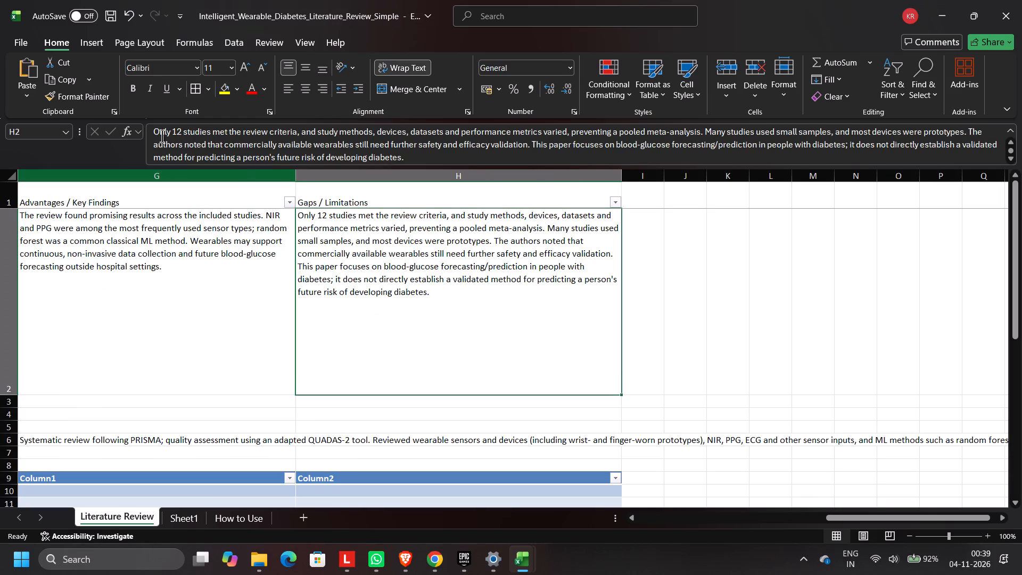
drag(154, 130, 608, 199)
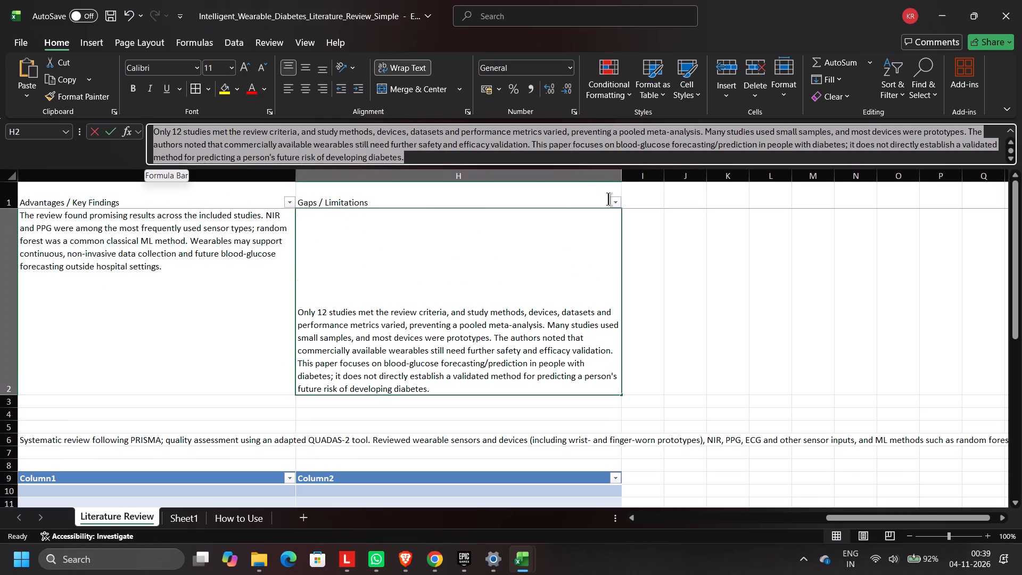
drag(608, 199, 614, 203)
key(ctrl+c)
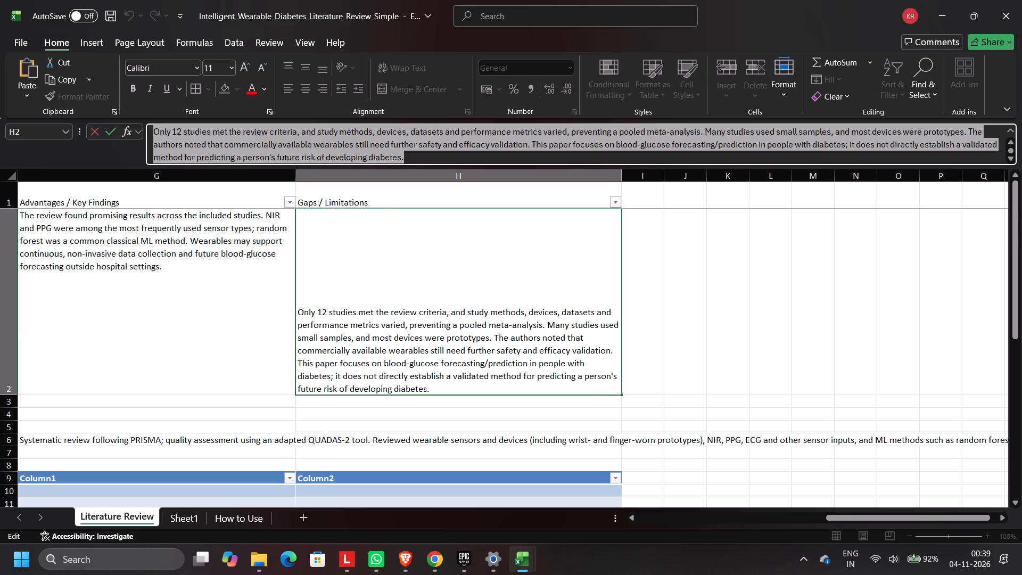
Turn on text wrapping for the merged cell P3:T17 on Sheet1.
click(172, 523)
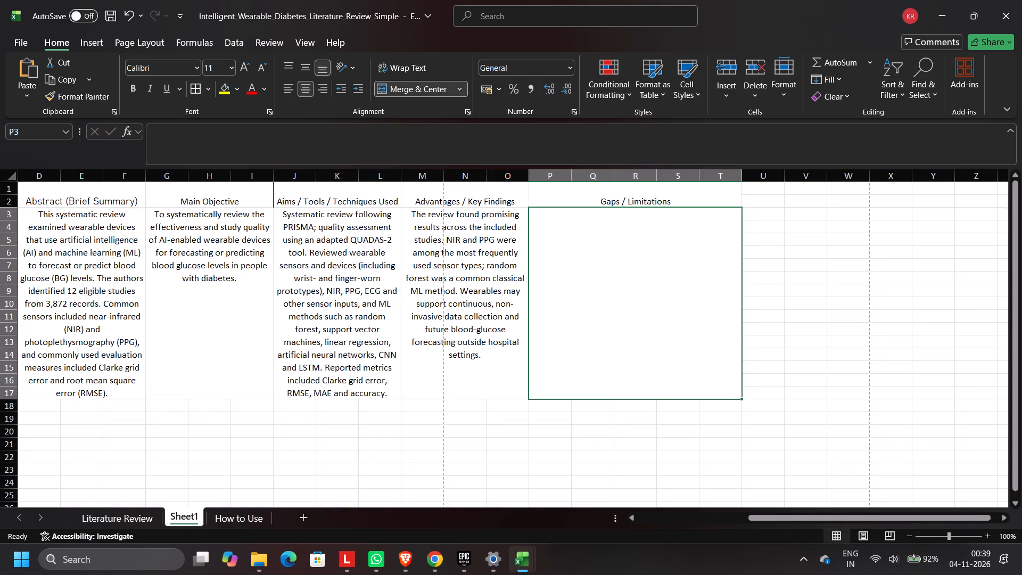
click(562, 231)
click(397, 144)
click(605, 281)
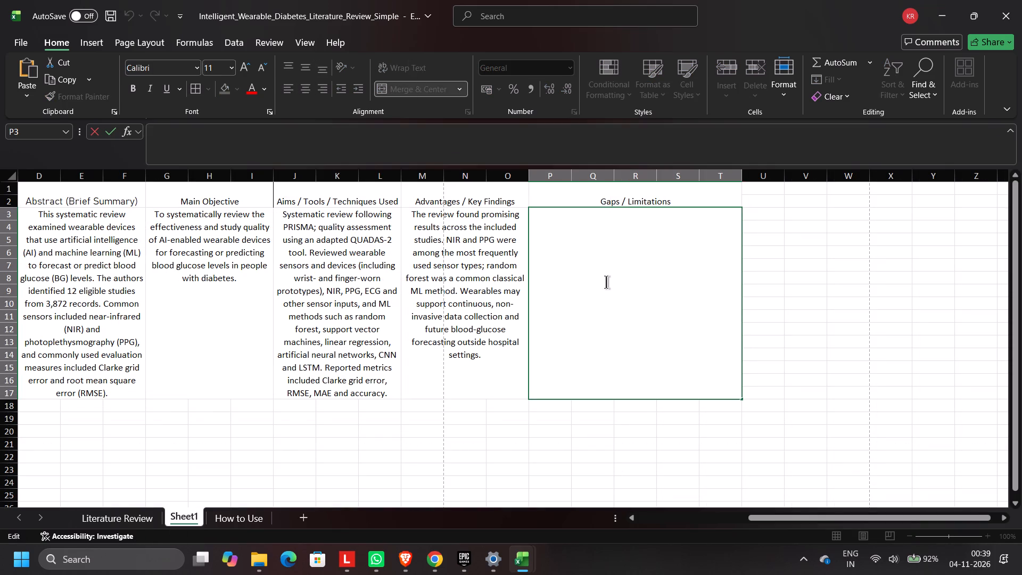
click(583, 287)
click(744, 256)
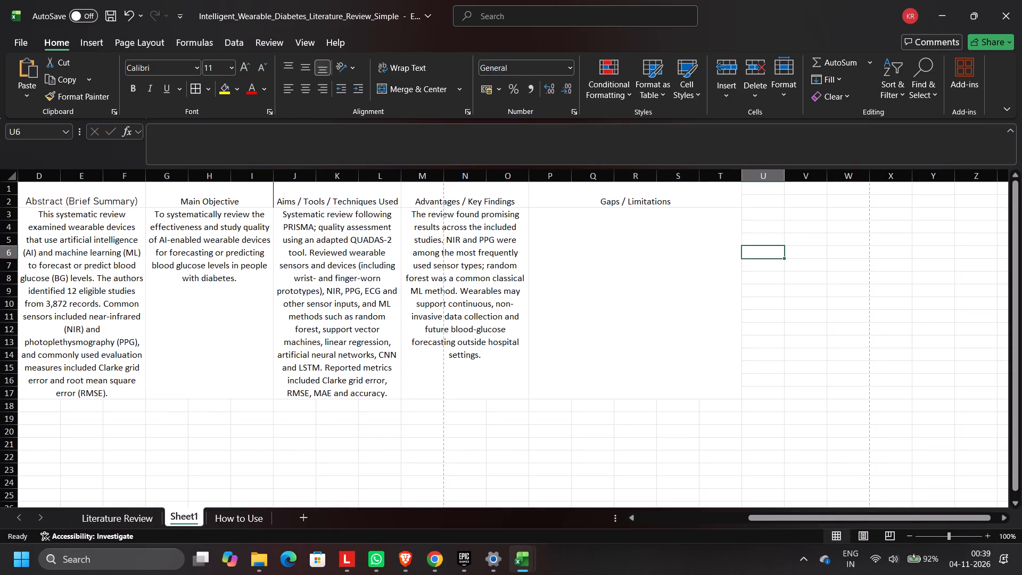
click(690, 270)
double_click(429, 69)
click(379, 159)
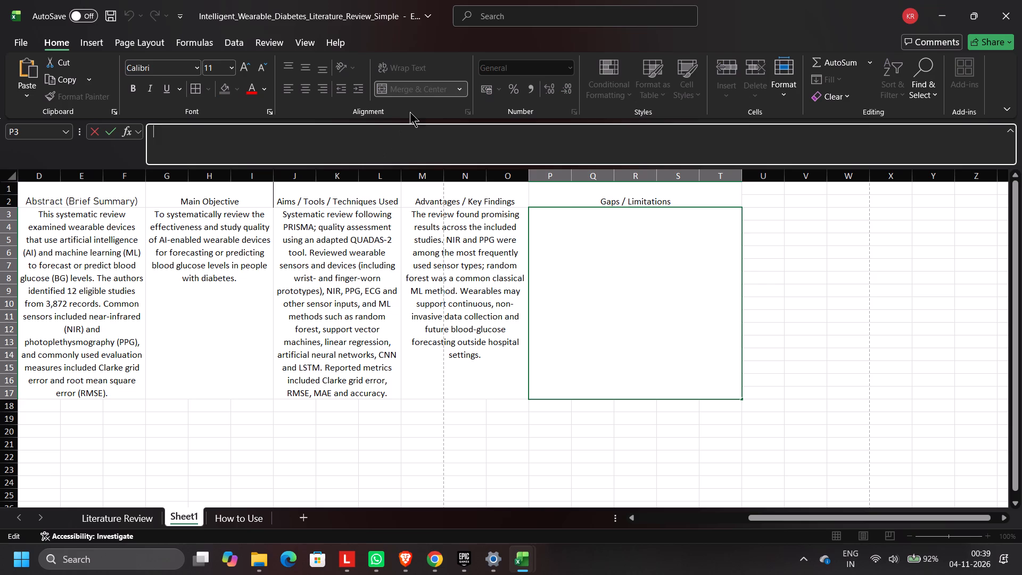
click(877, 289)
click(693, 280)
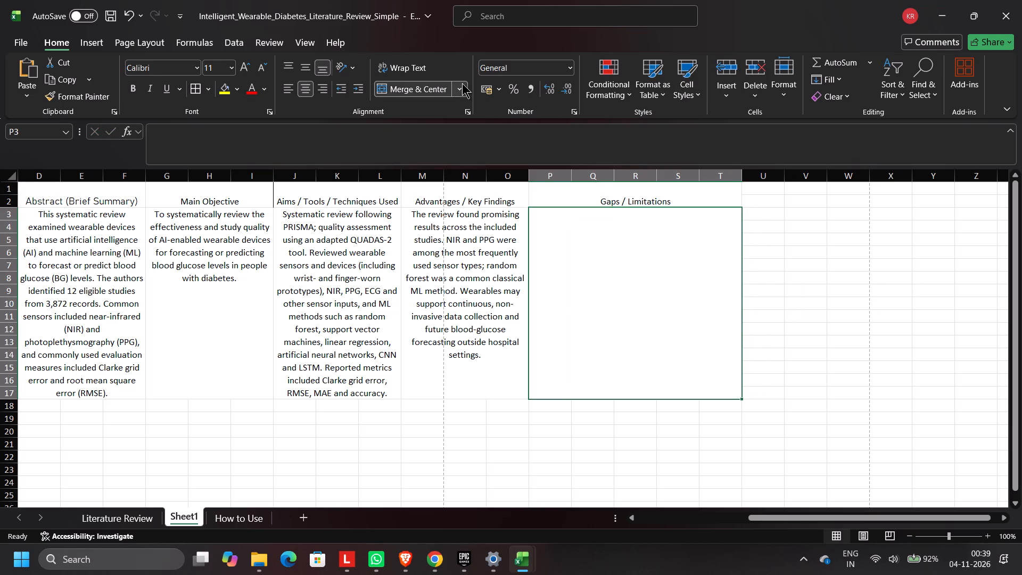
click(405, 69)
Paste the copied Gaps / Limitations description into the merged cell P3.
click(451, 147)
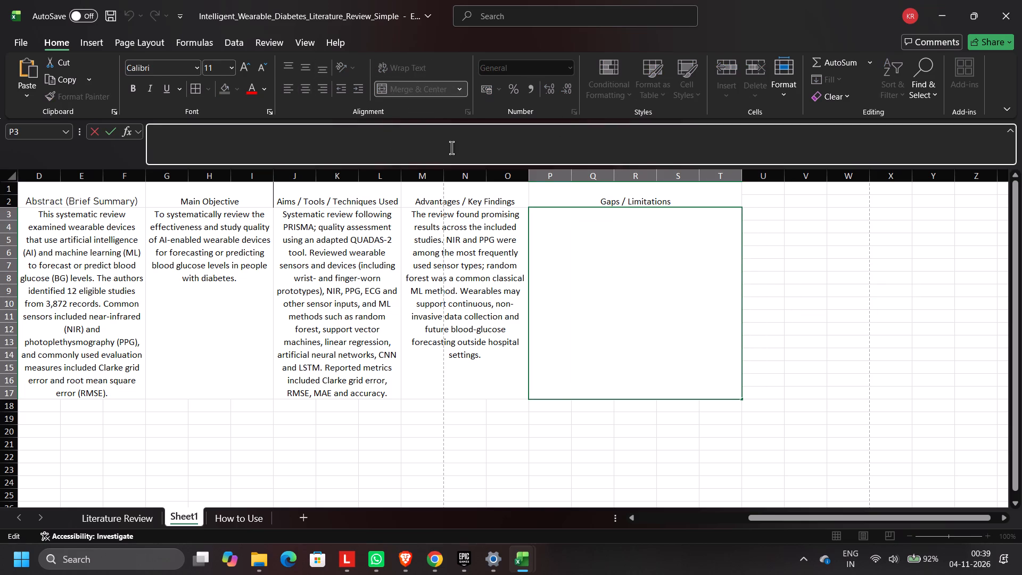
key(ctrl+v)
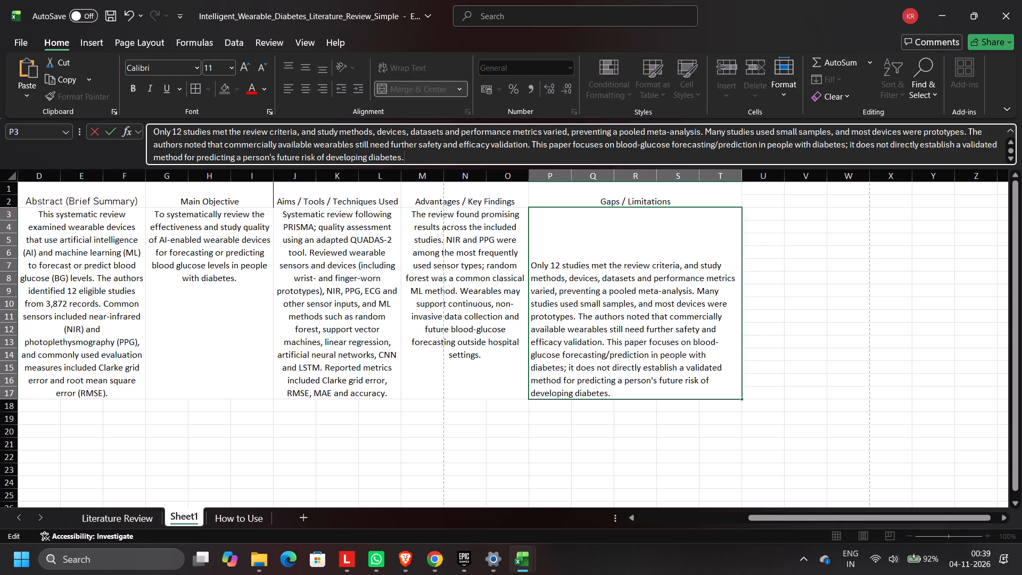
click(763, 202)
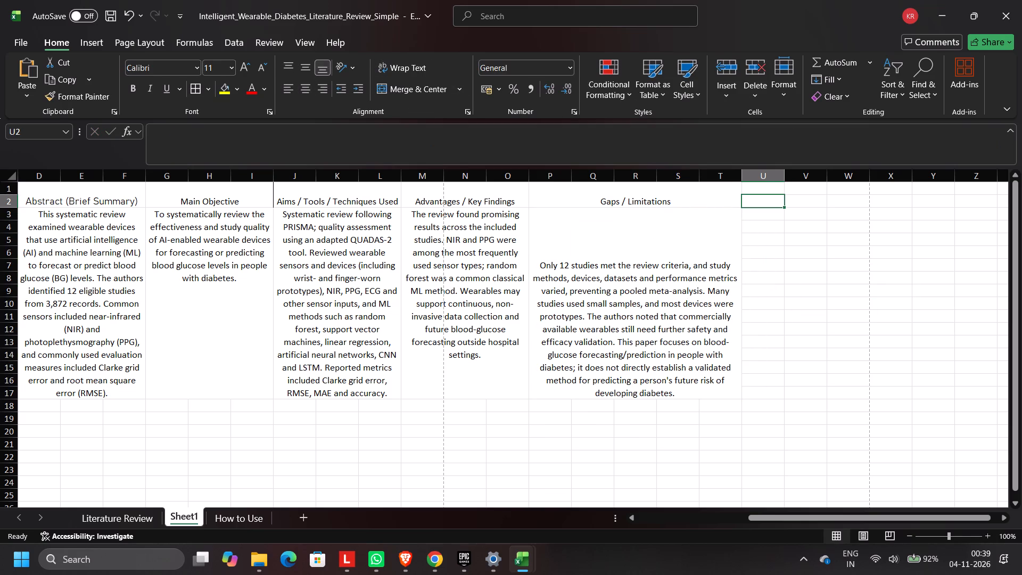
Align the Gaps / Limitations description in merged cell P3 to the top of the cell.
click(622, 316)
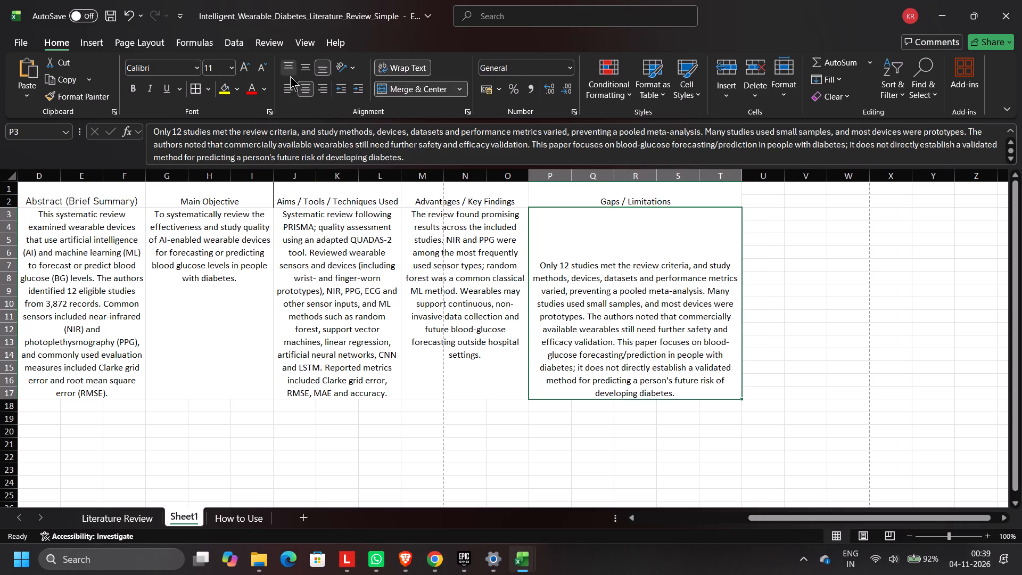
click(290, 76)
click(295, 71)
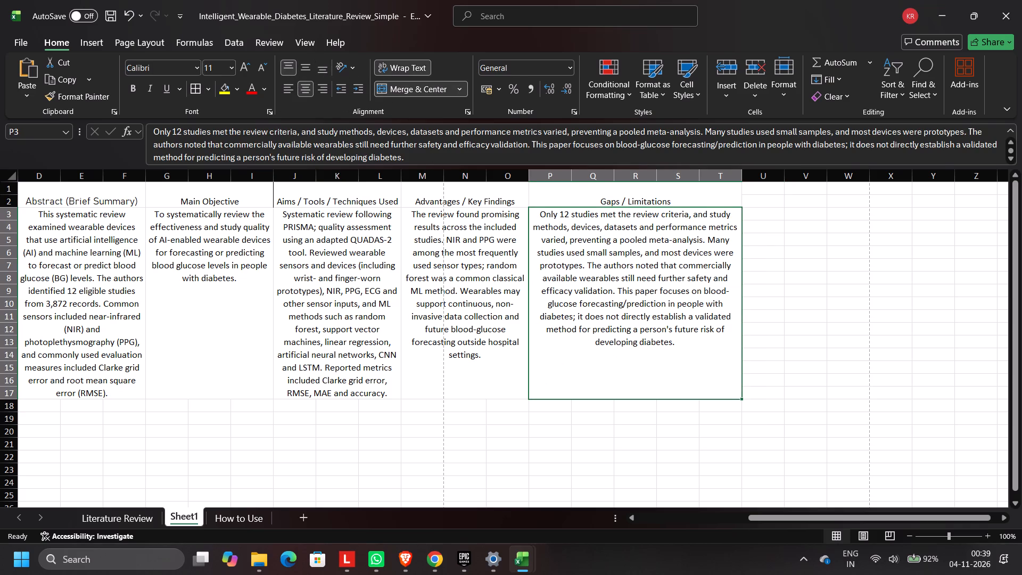
click(762, 193)
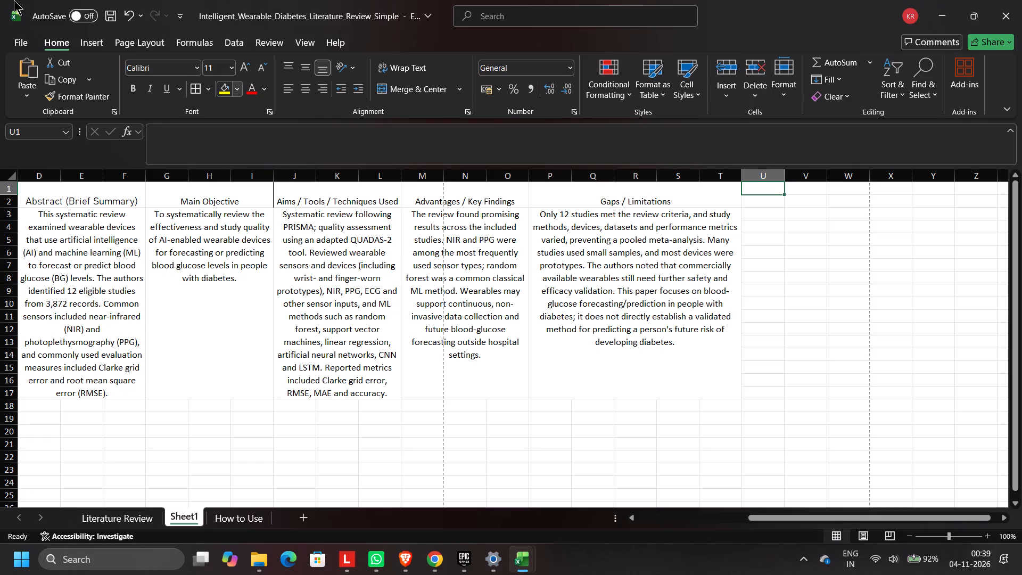
Turn on AutoSave for the workbook by uploading it to the personal OneDrive.
click(76, 13)
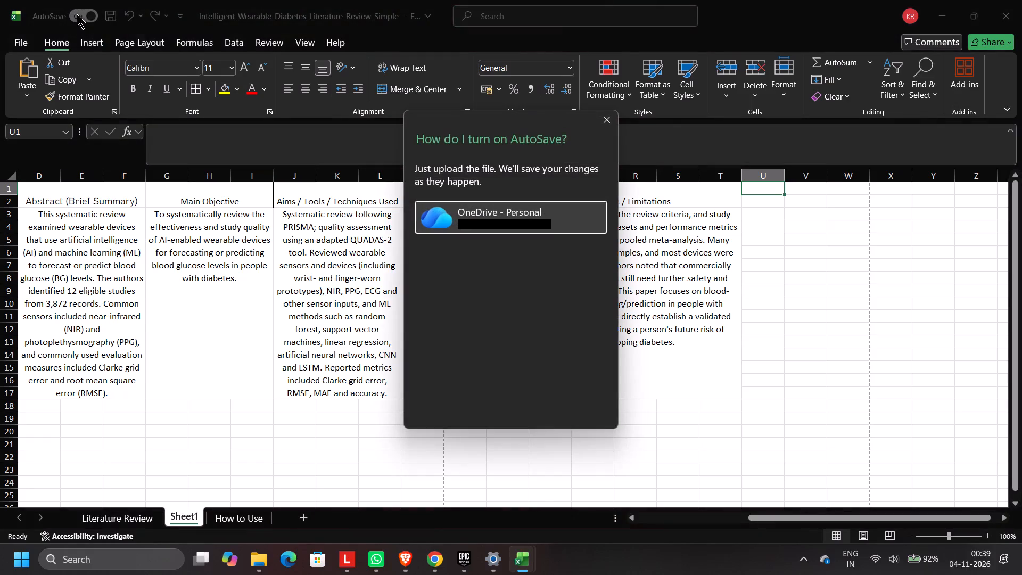
click(454, 218)
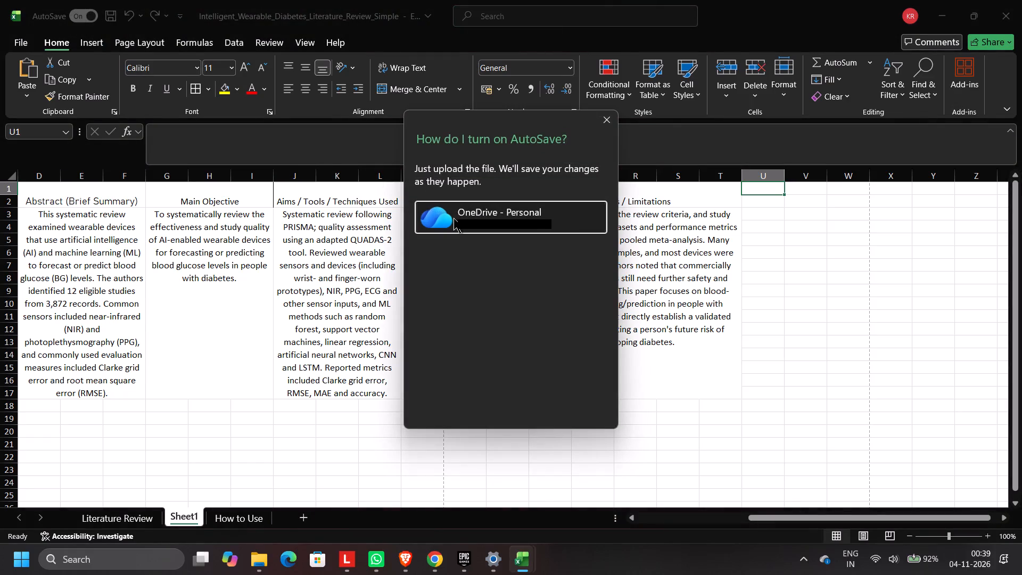
click(545, 220)
click(694, 193)
click(609, 119)
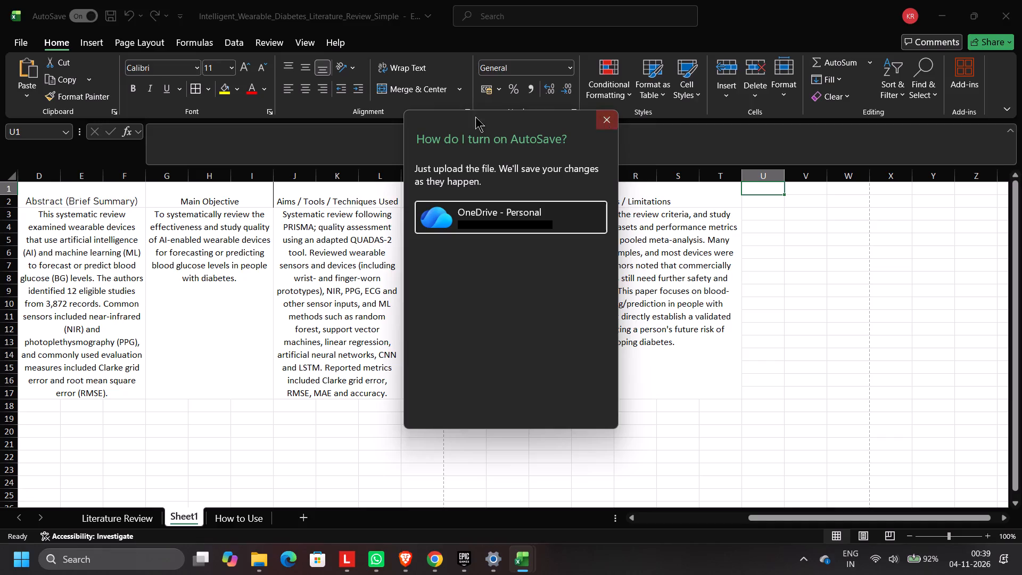
click(604, 122)
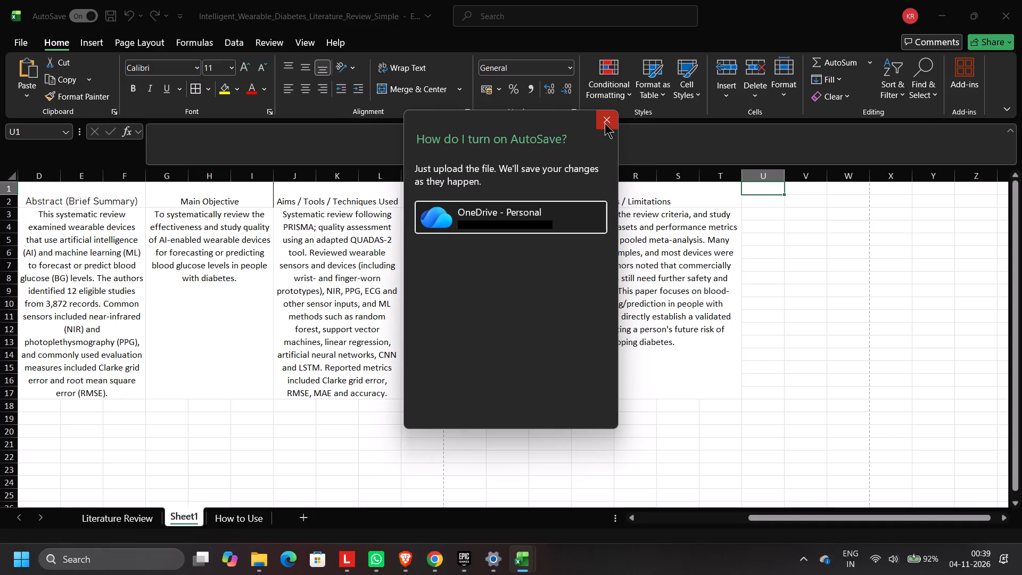
click(605, 127)
triple_click(562, 218)
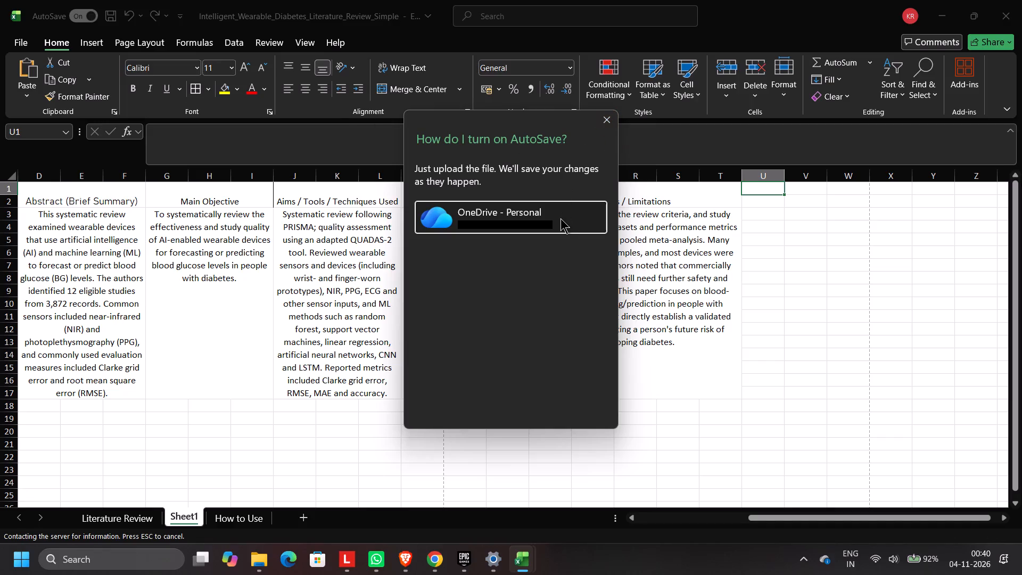
click(561, 218)
click(606, 120)
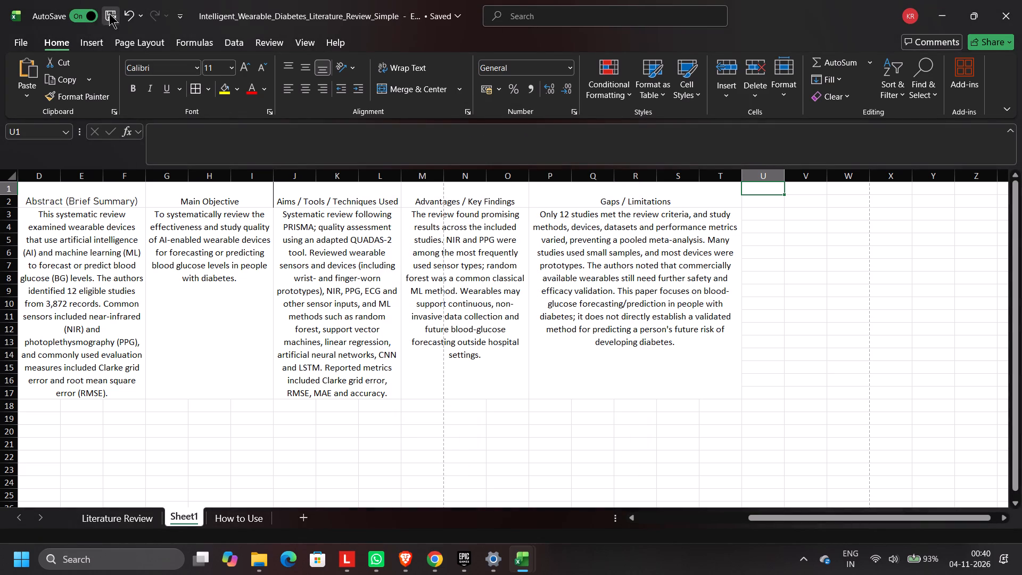
Save the workbook with the completed Sheet1 table.
click(112, 14)
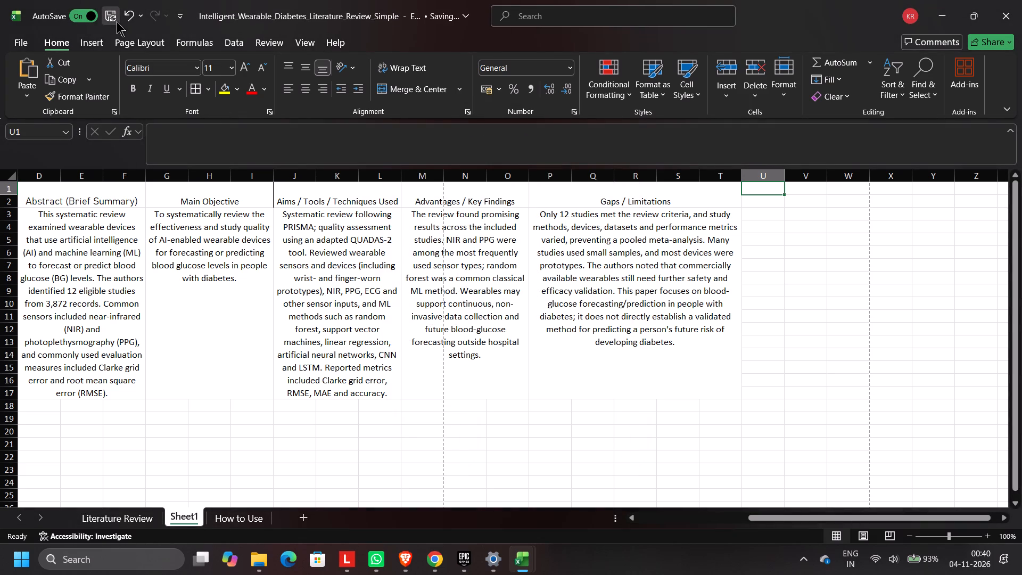
click(113, 21)
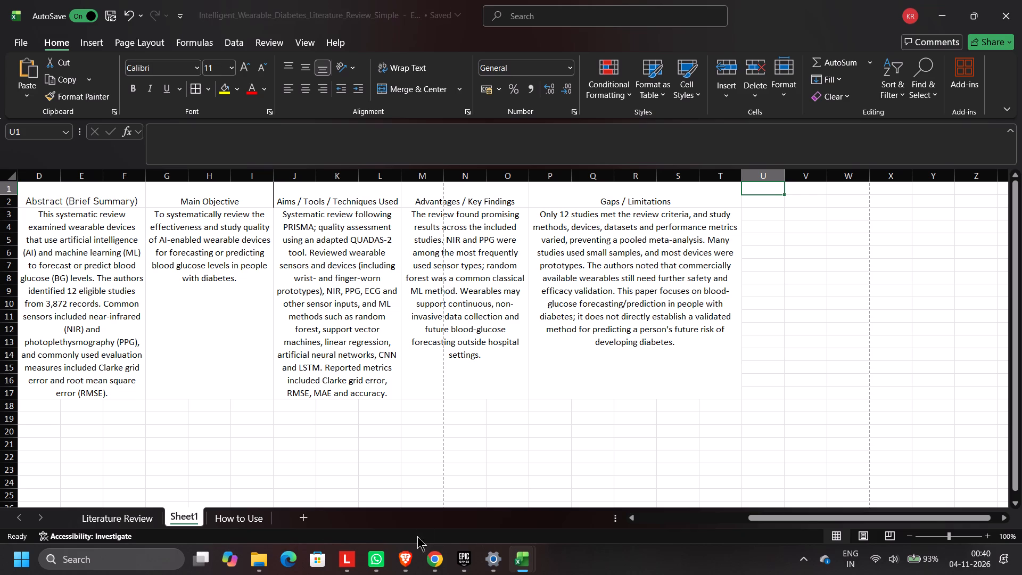
click(106, 21)
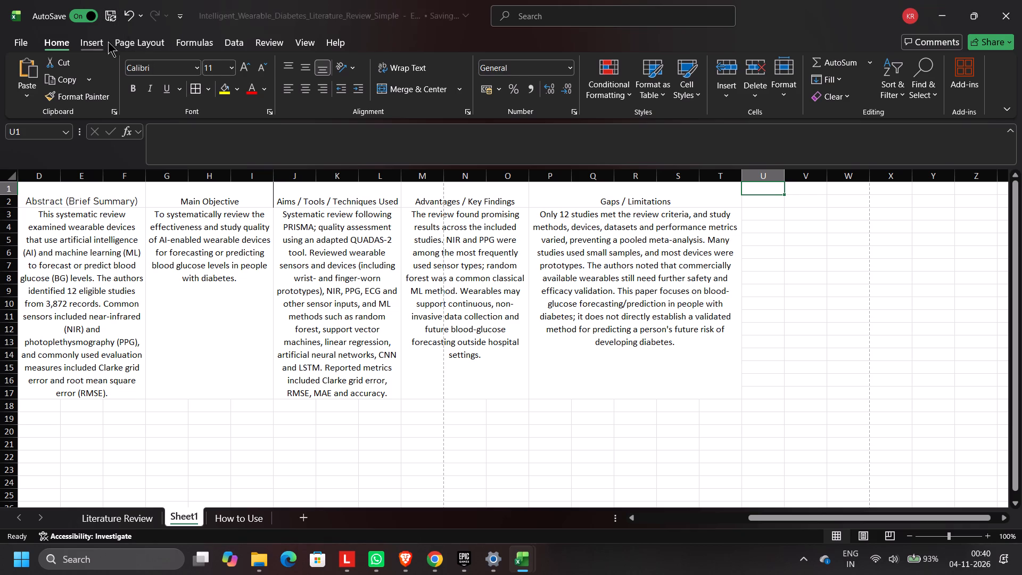
Open the sharing options for the workbook and copy its share link with edit access for anyone.
click(996, 42)
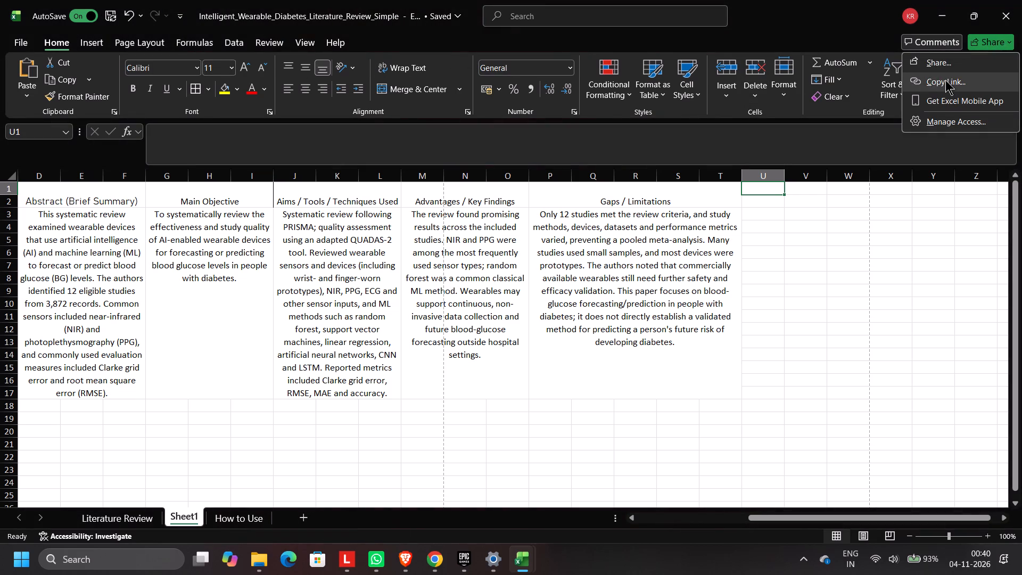
click(952, 62)
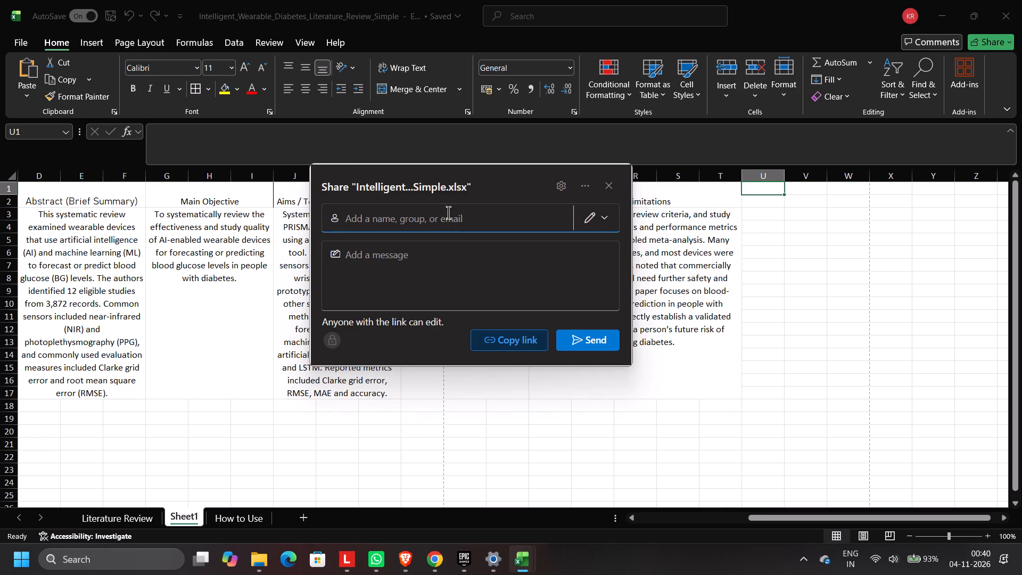
click(485, 337)
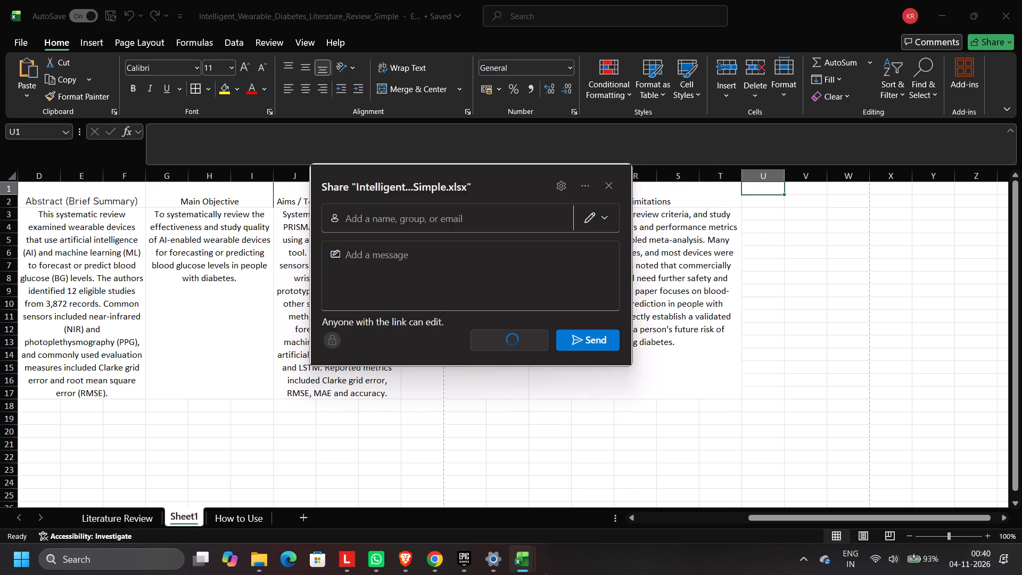
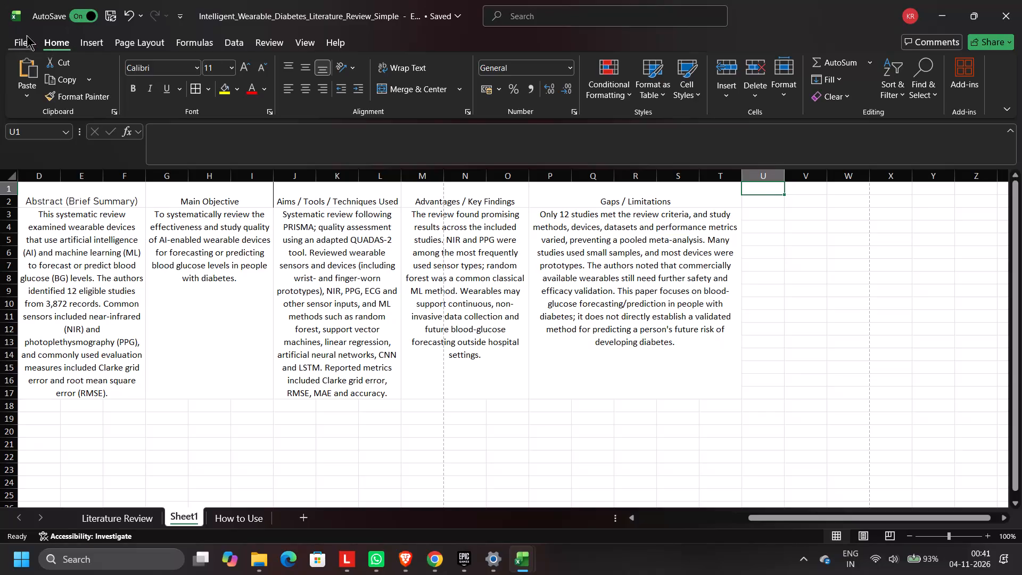
Create a new blank workbook.
click(13, 17)
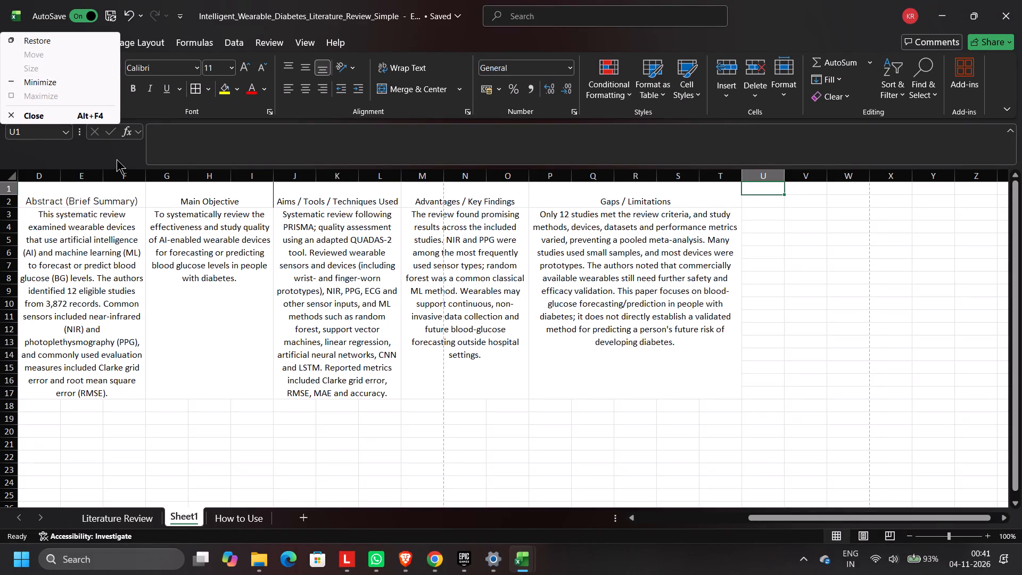
click(117, 160)
click(14, 36)
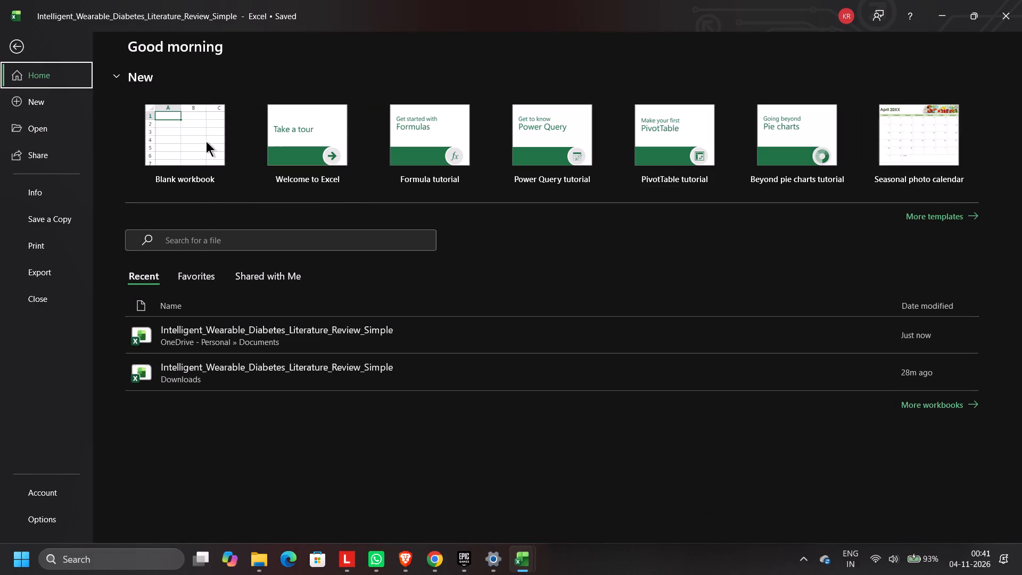
click(195, 174)
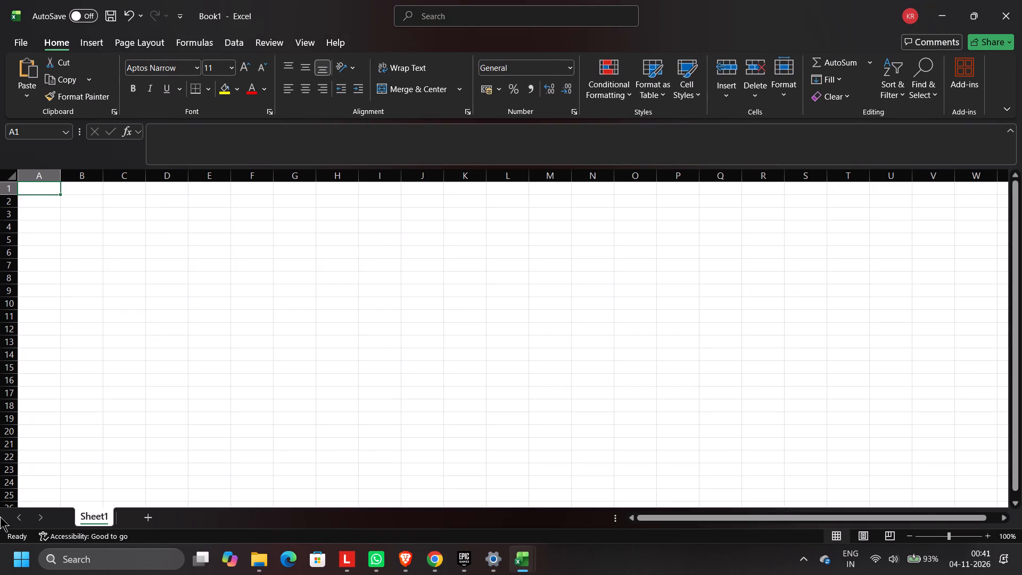
Add a second worksheet to the new blank workbook.
click(143, 512)
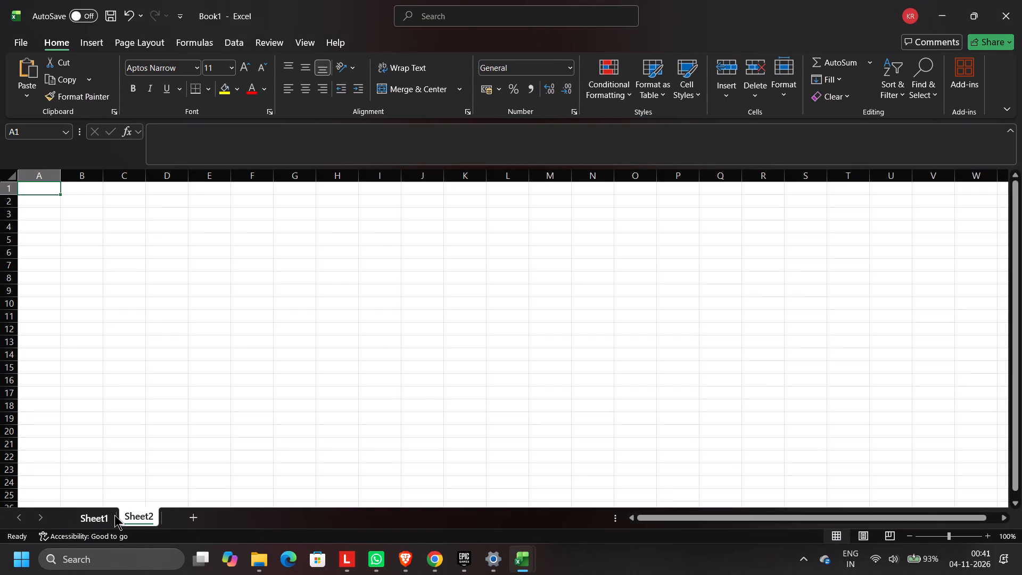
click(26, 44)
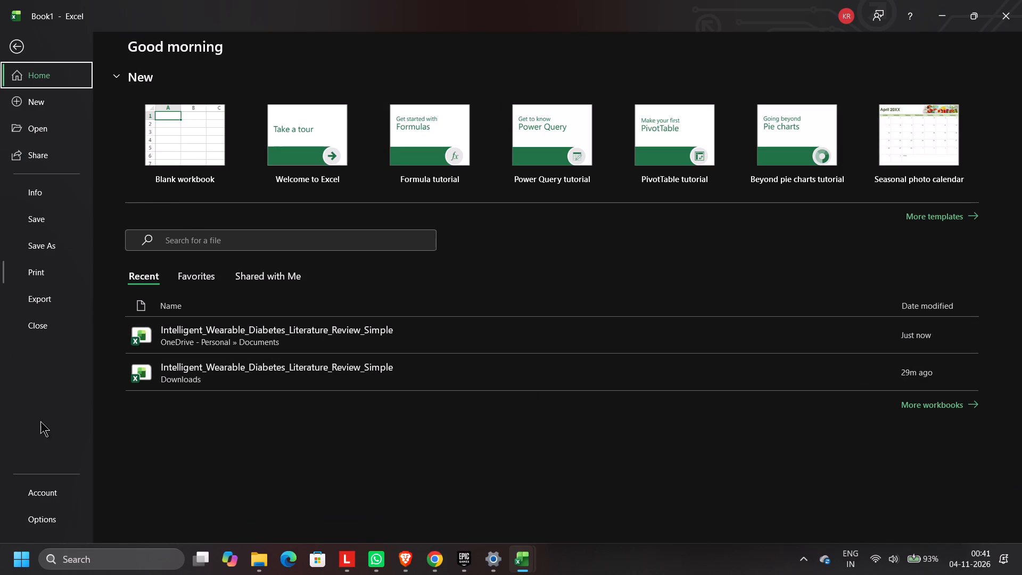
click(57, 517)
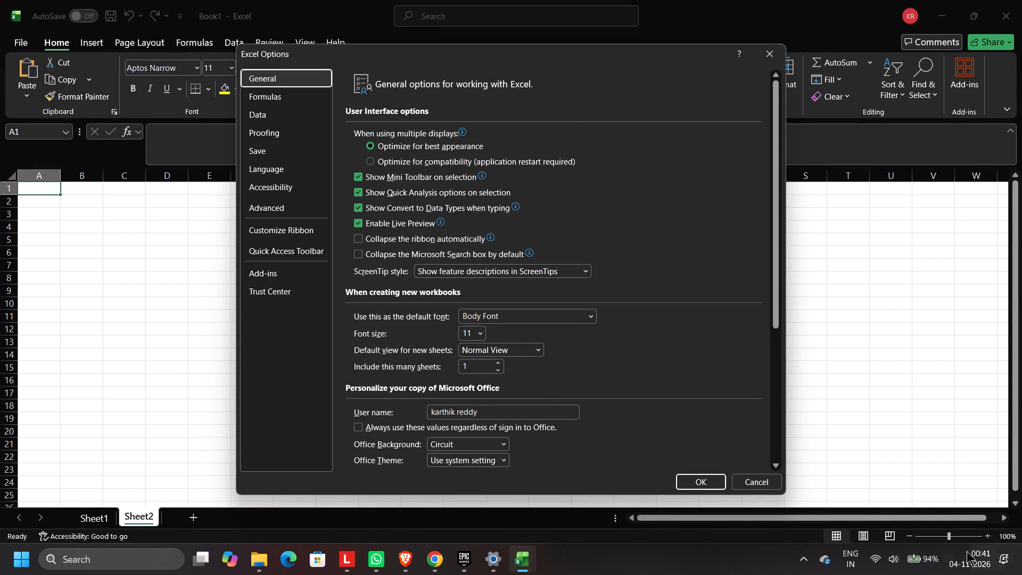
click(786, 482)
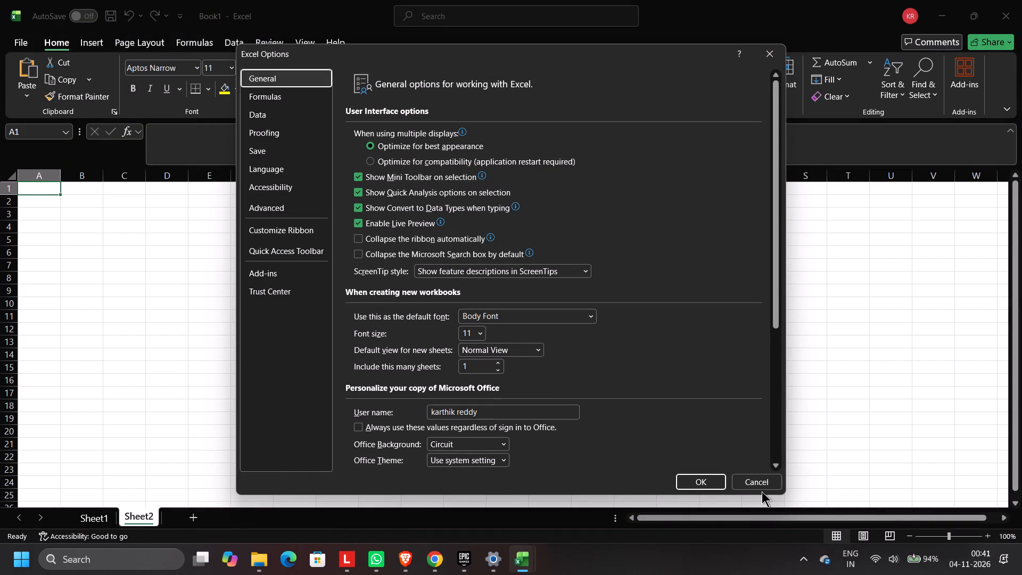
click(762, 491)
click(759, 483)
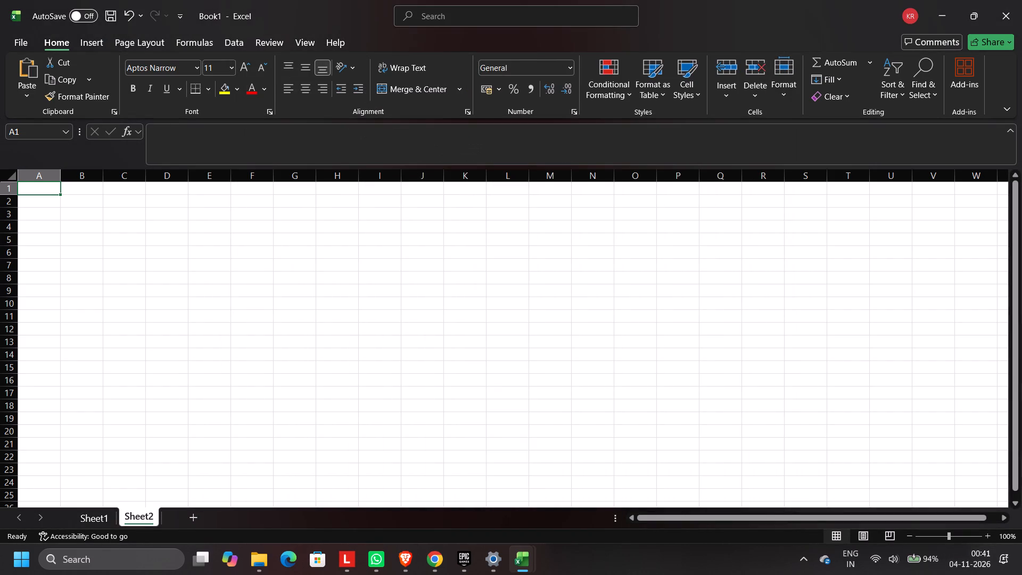
Browse the Downloads folder for an existing Excel workbook to open.
click(18, 36)
click(73, 109)
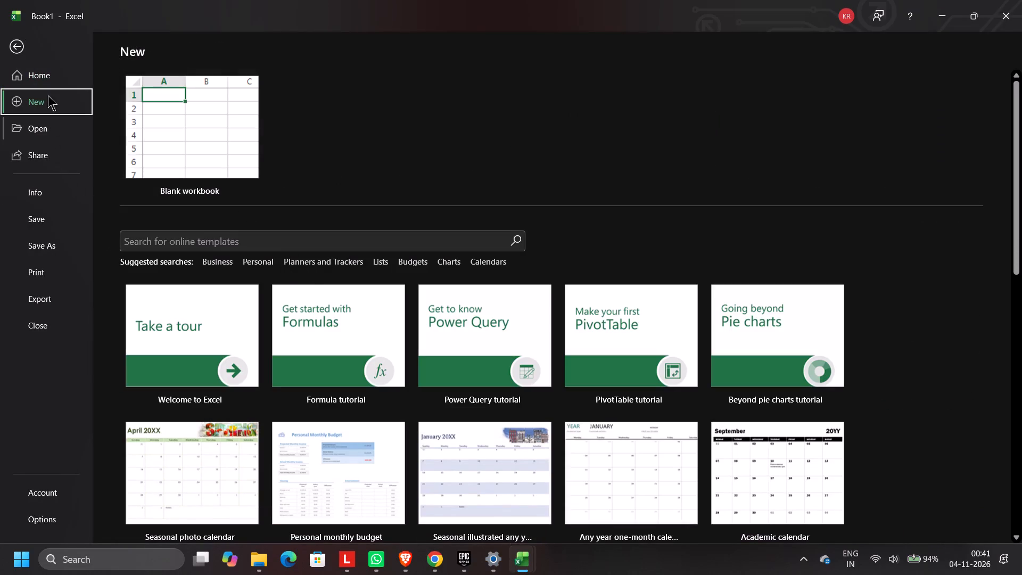
click(48, 128)
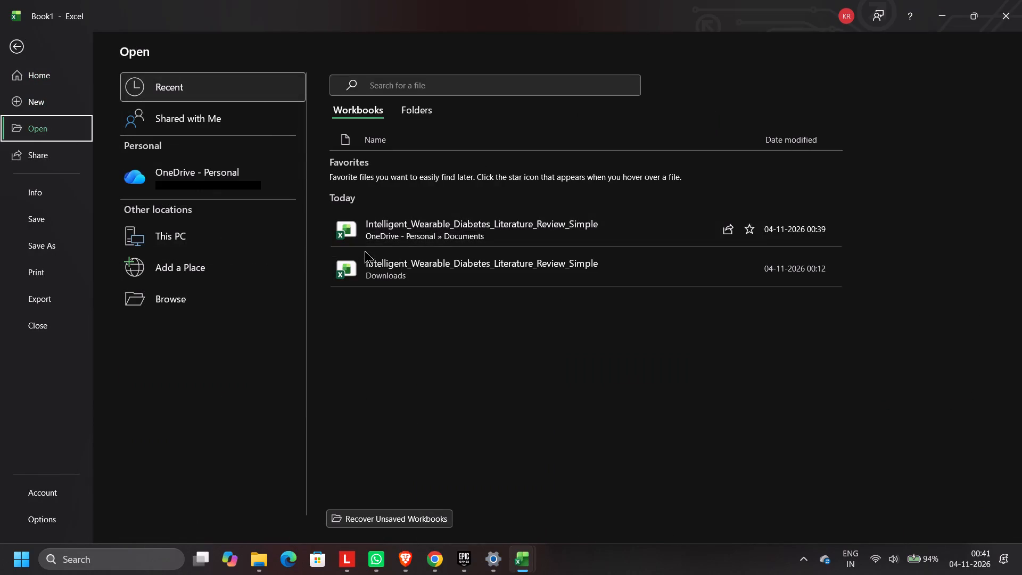
click(189, 302)
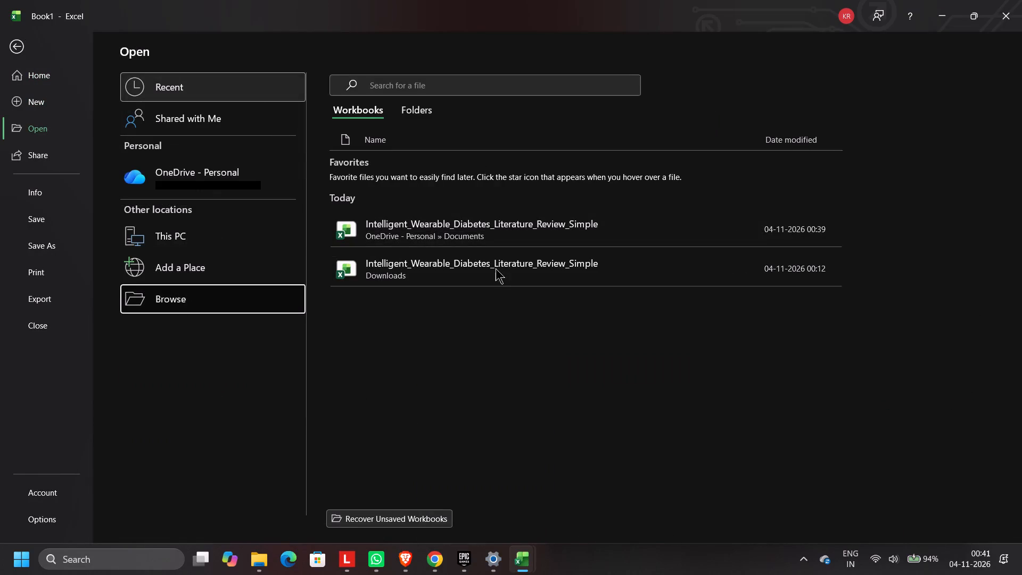
click(267, 294)
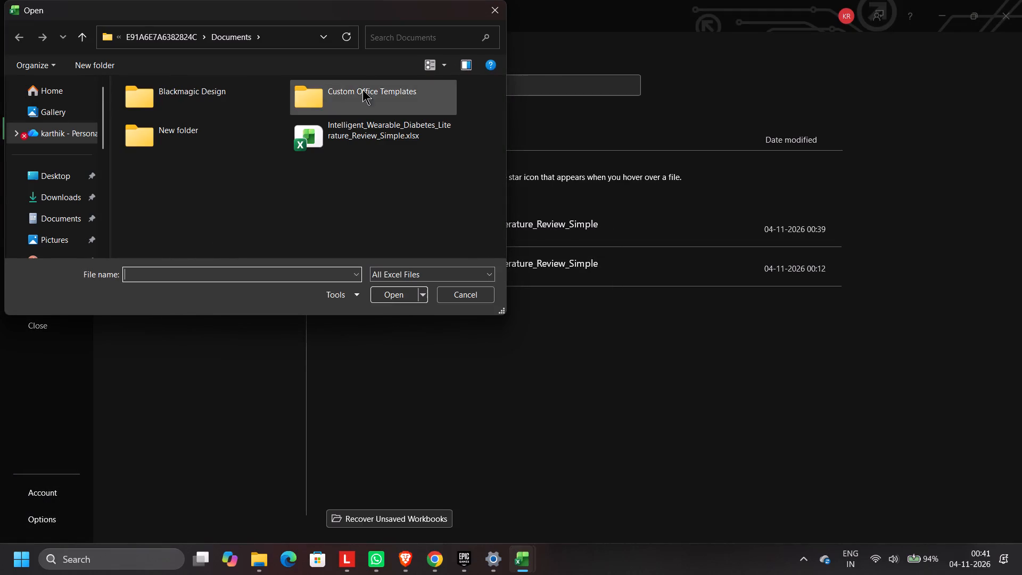
click(72, 195)
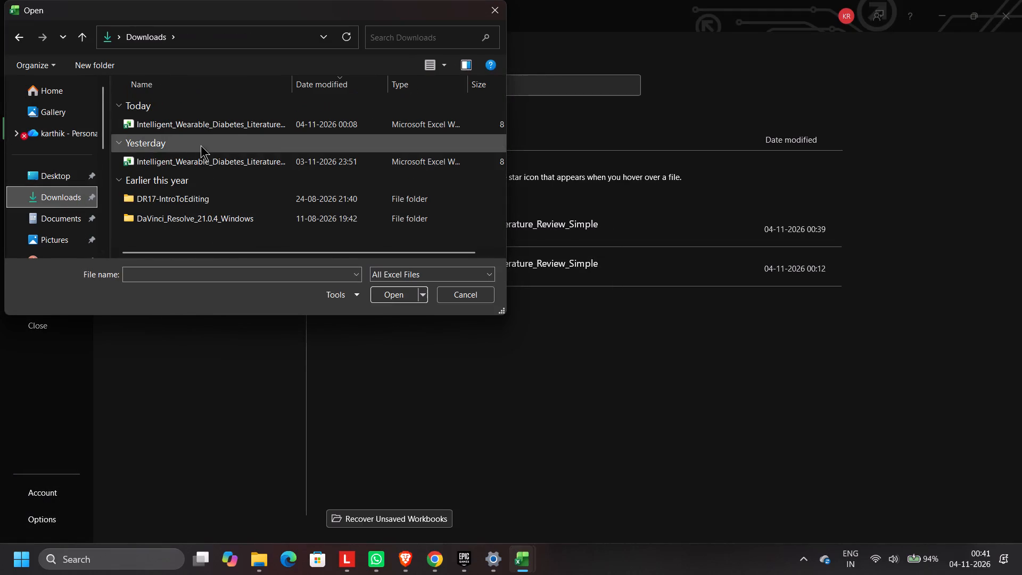
drag(496, 60, 497, 88)
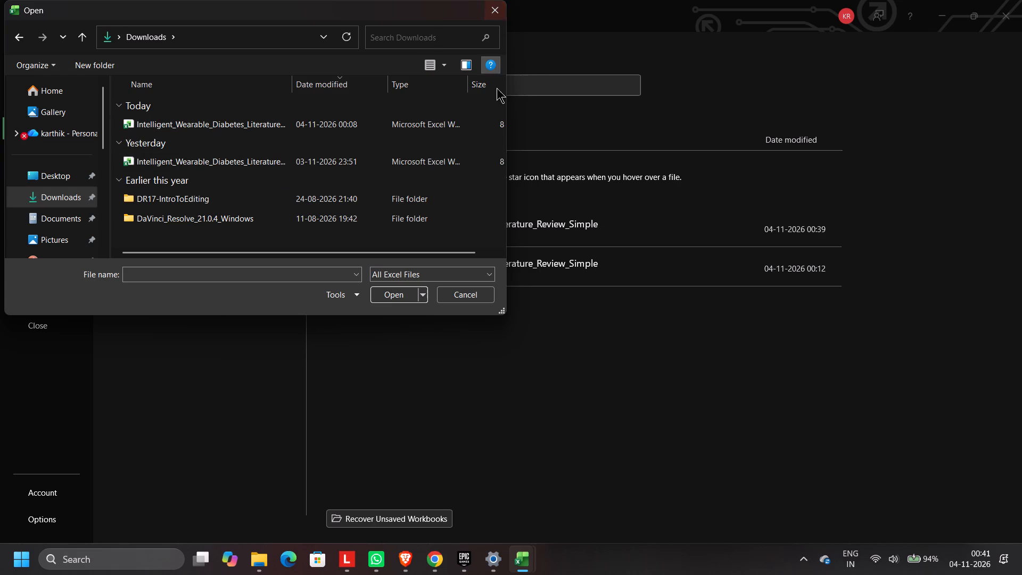
drag(497, 88, 497, 89)
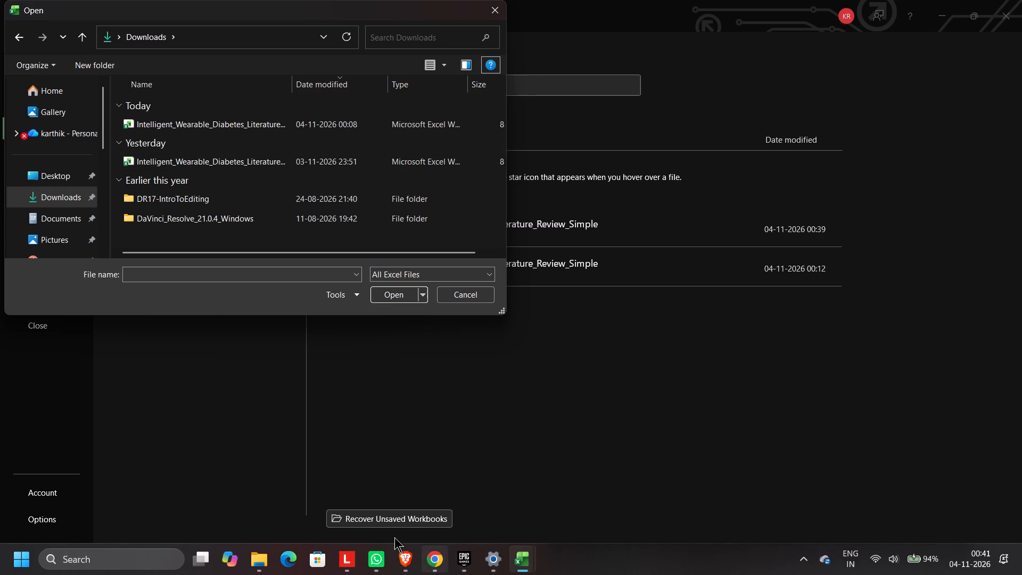
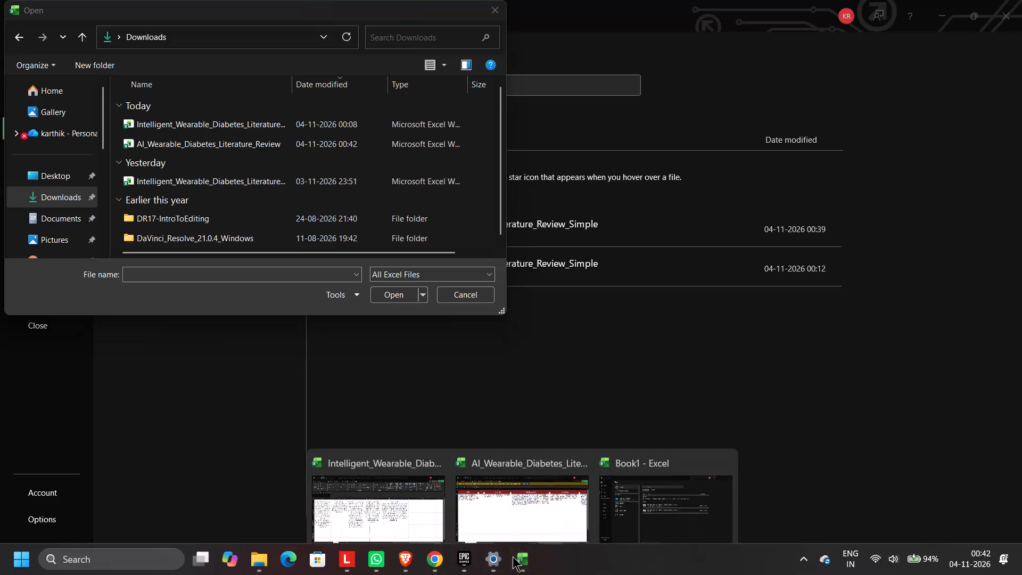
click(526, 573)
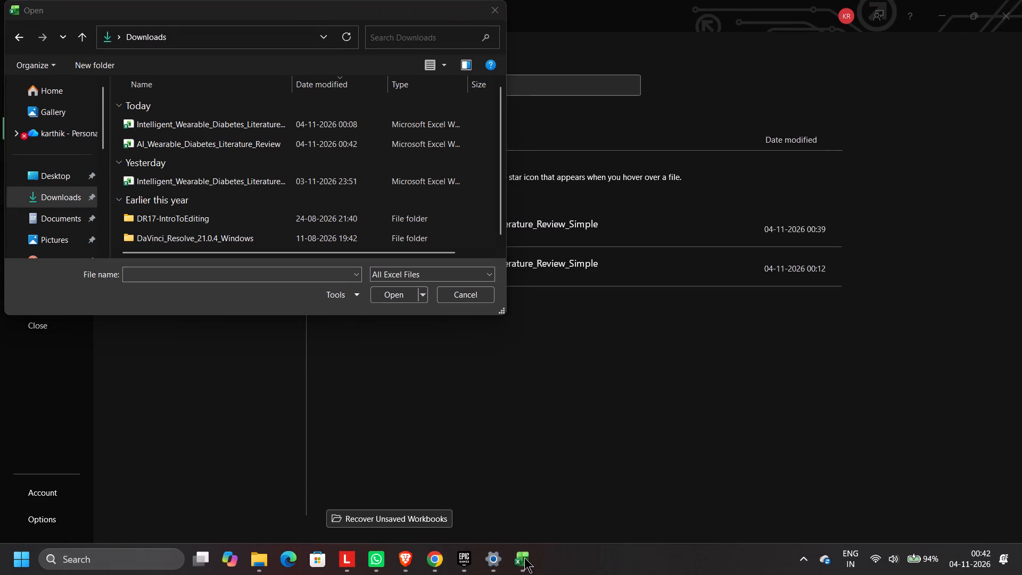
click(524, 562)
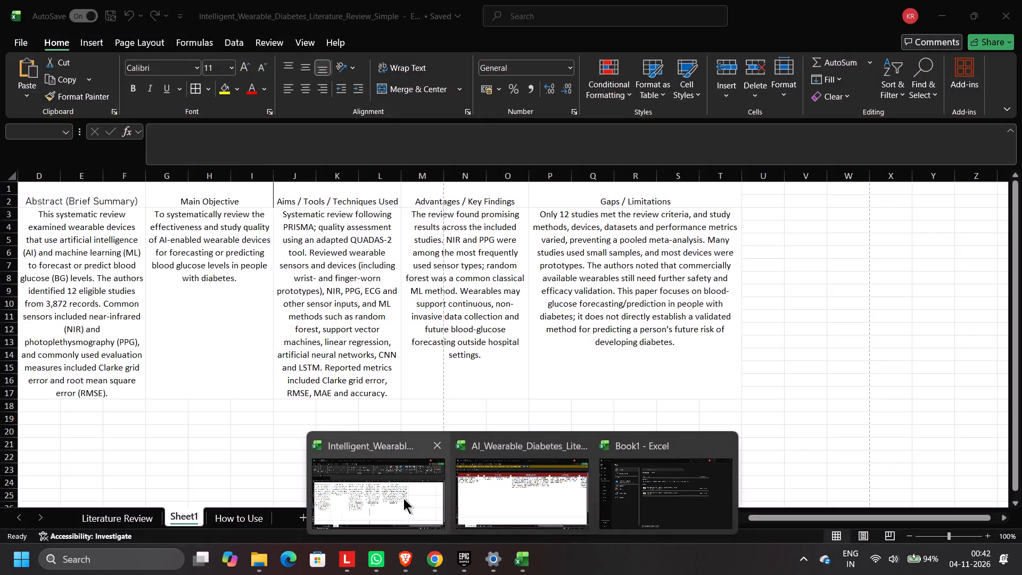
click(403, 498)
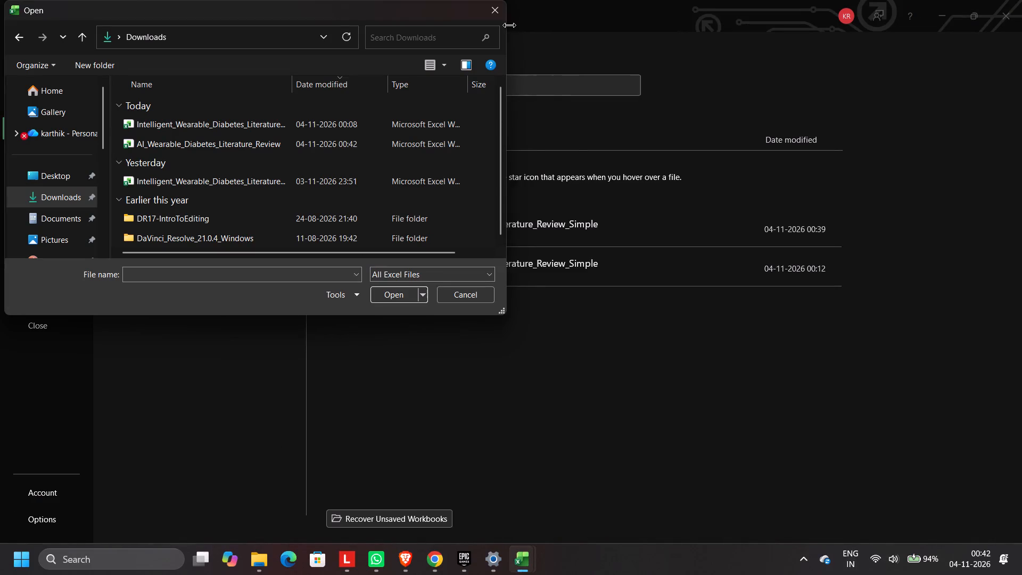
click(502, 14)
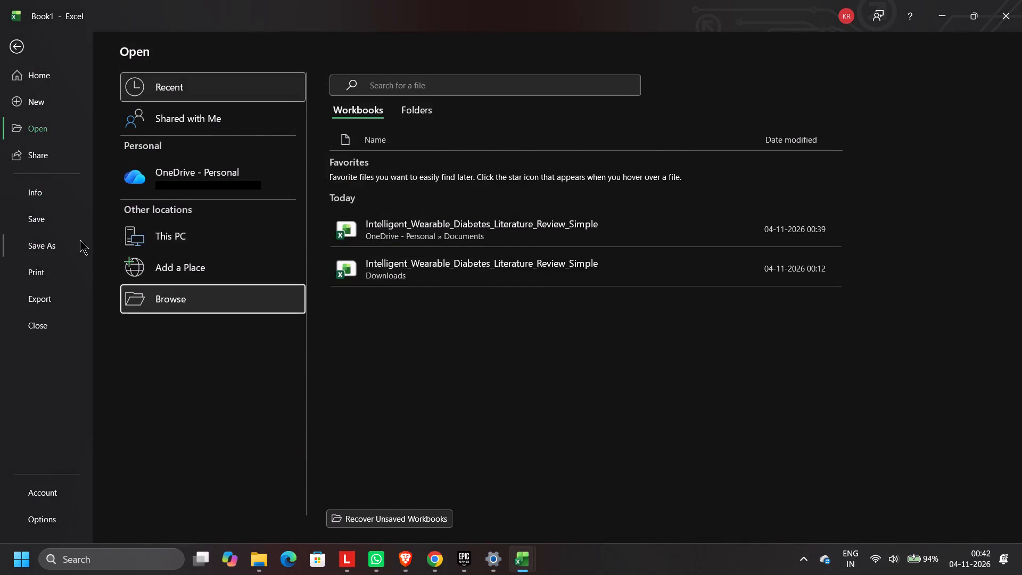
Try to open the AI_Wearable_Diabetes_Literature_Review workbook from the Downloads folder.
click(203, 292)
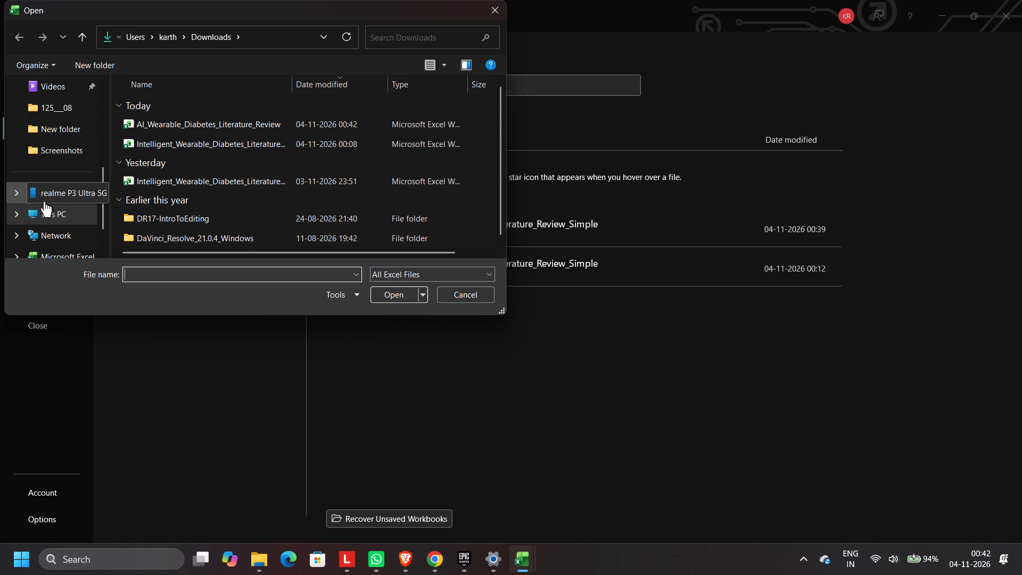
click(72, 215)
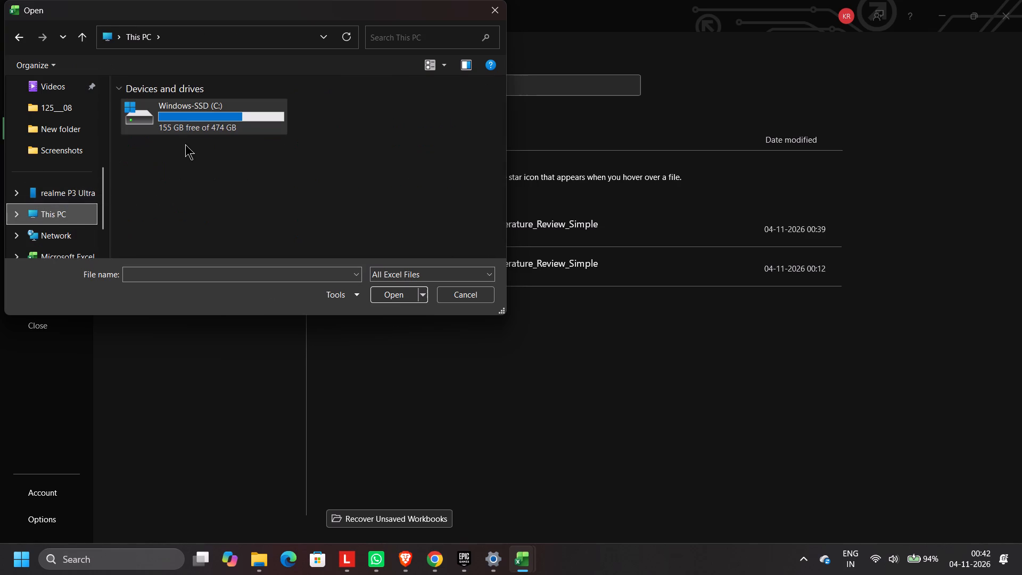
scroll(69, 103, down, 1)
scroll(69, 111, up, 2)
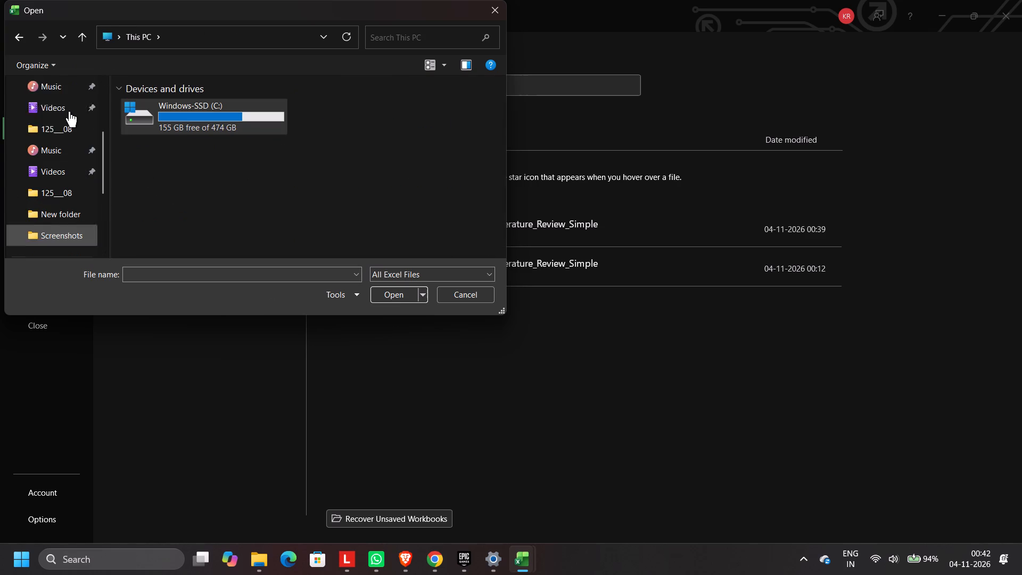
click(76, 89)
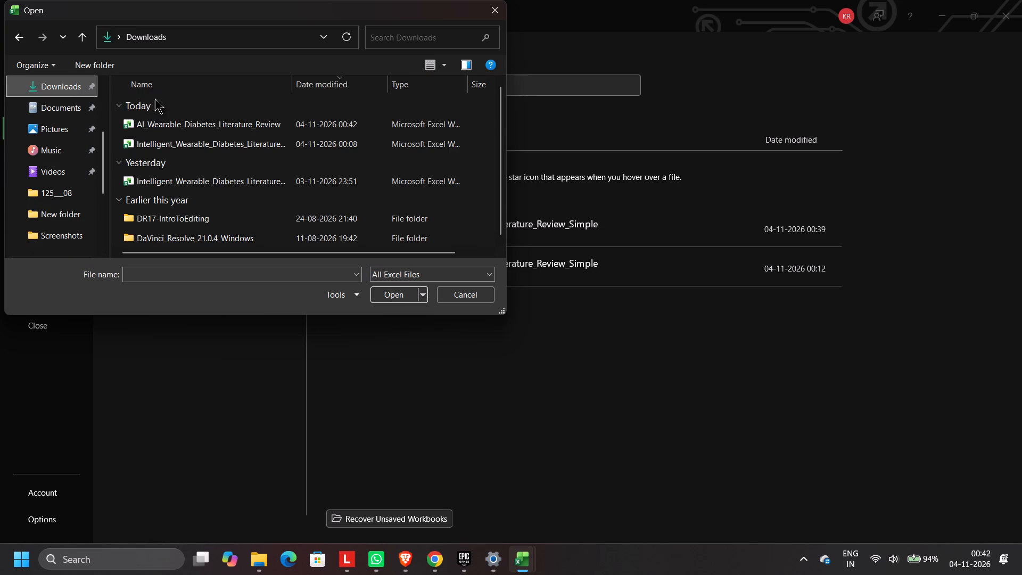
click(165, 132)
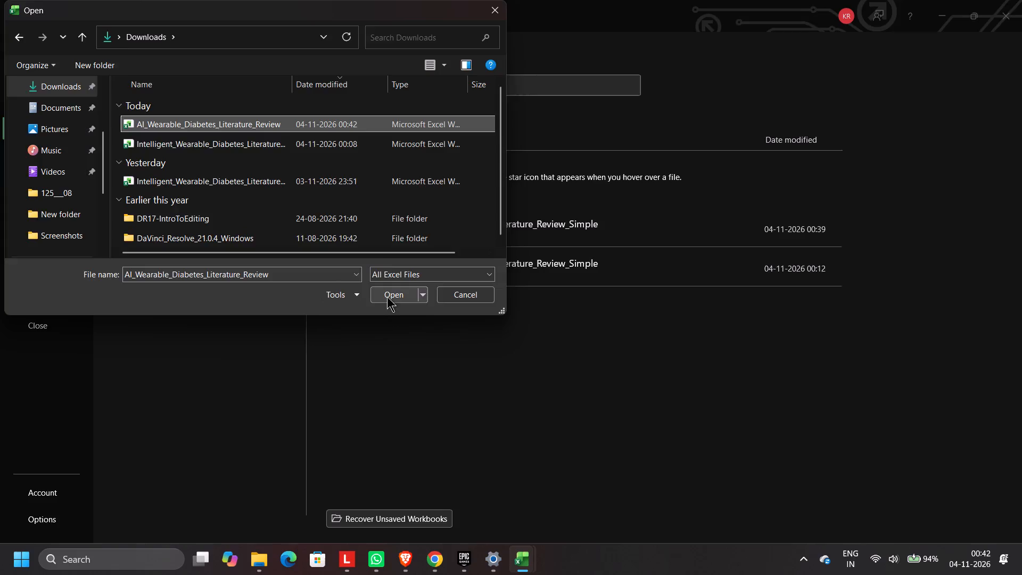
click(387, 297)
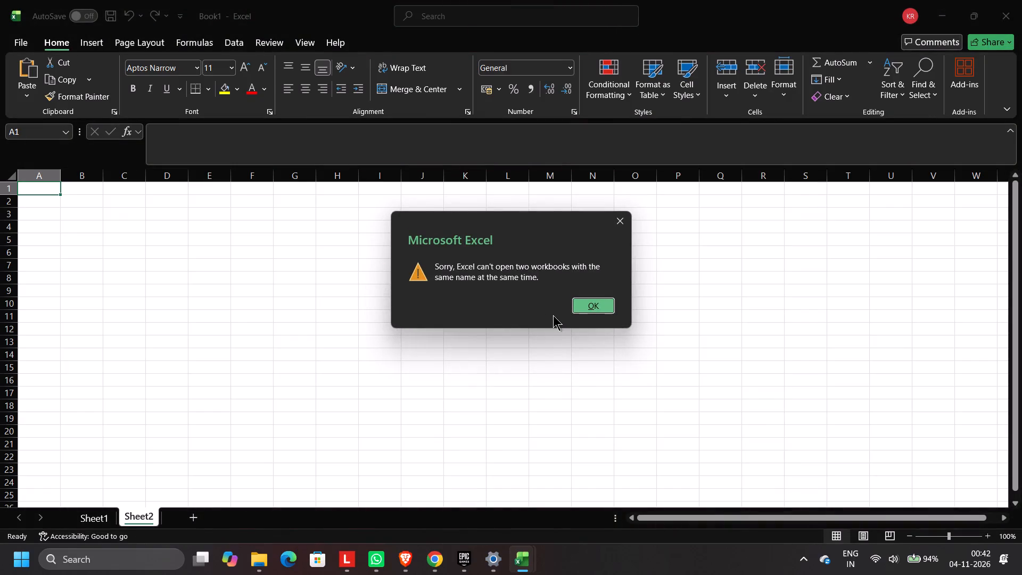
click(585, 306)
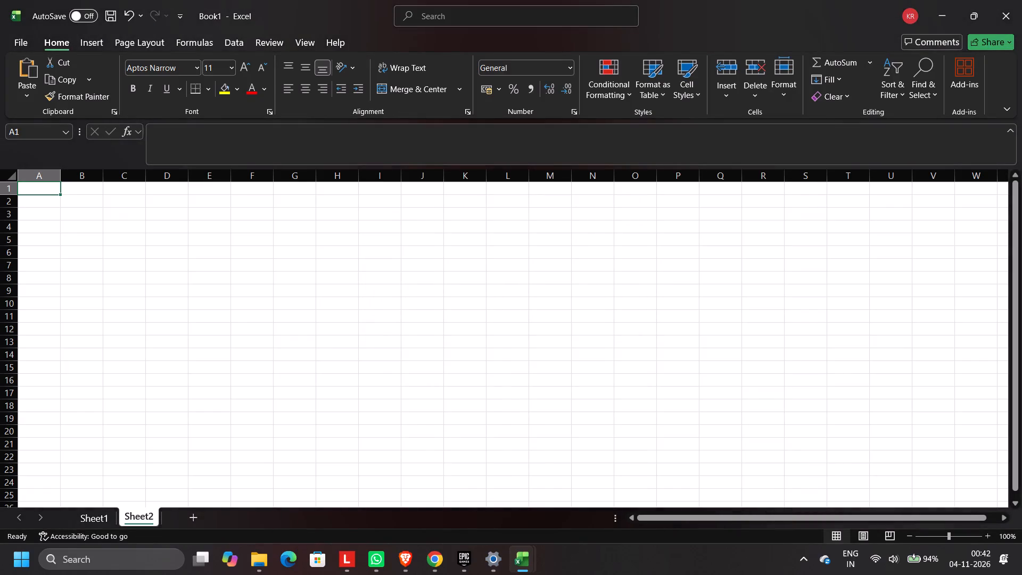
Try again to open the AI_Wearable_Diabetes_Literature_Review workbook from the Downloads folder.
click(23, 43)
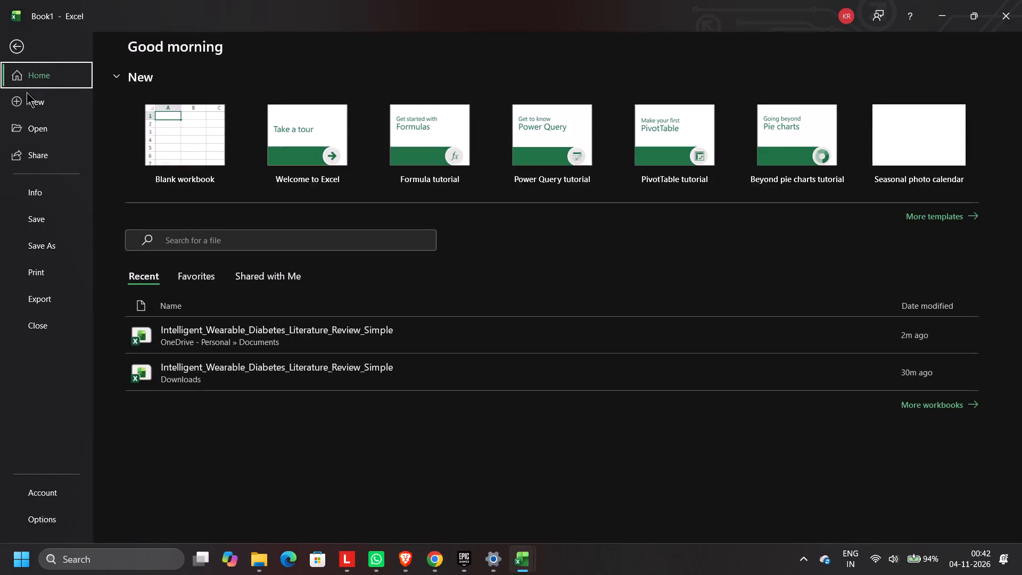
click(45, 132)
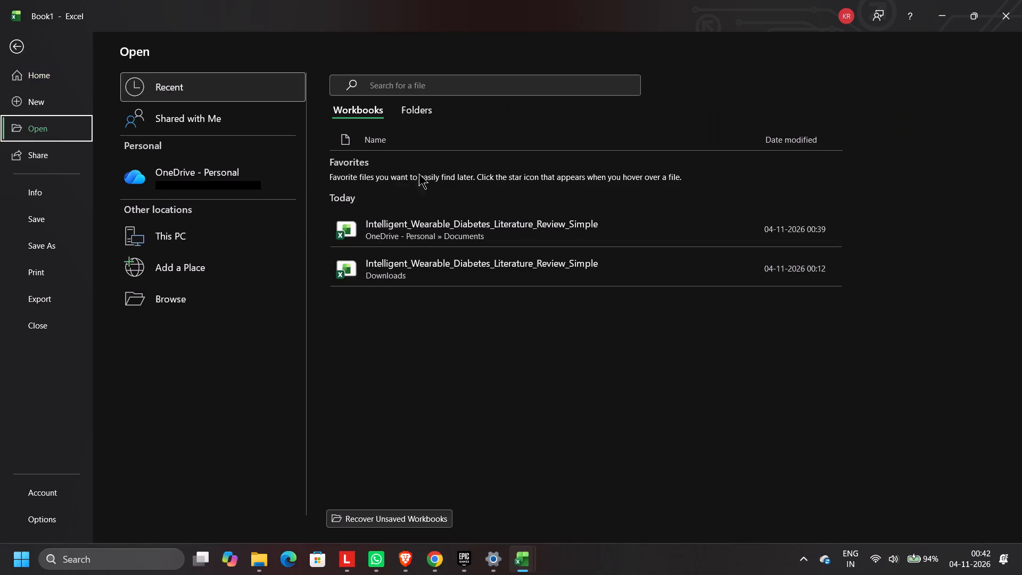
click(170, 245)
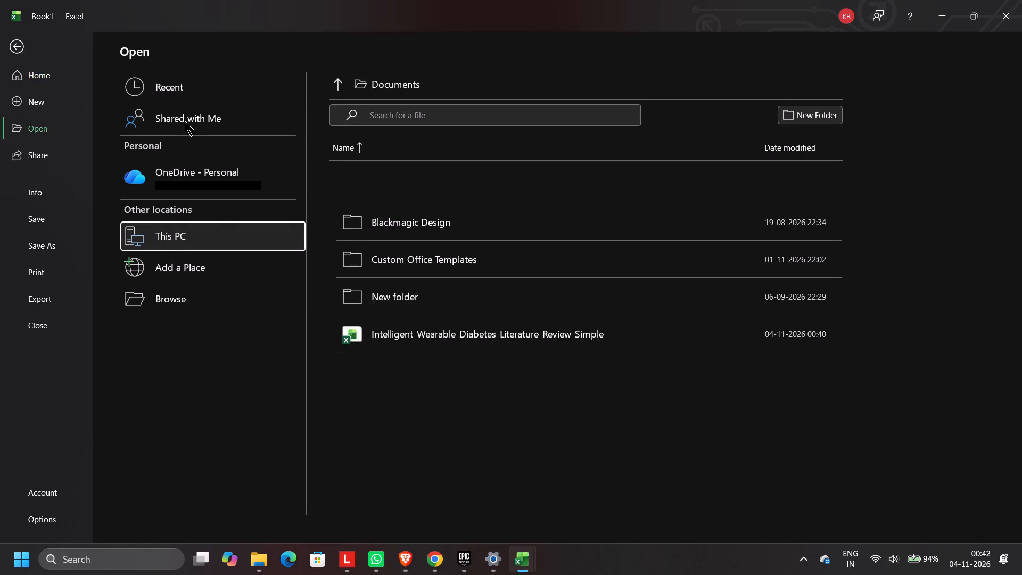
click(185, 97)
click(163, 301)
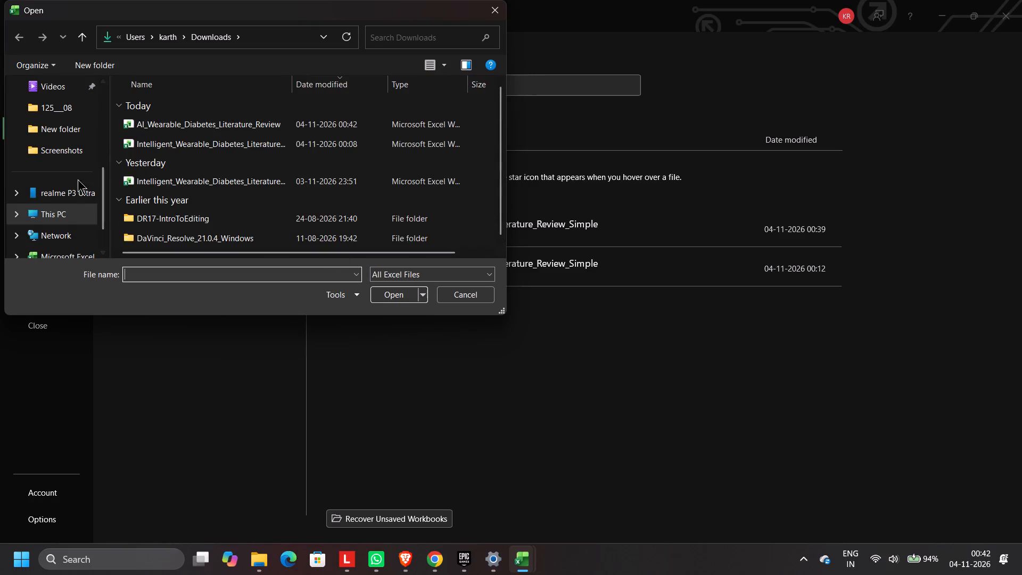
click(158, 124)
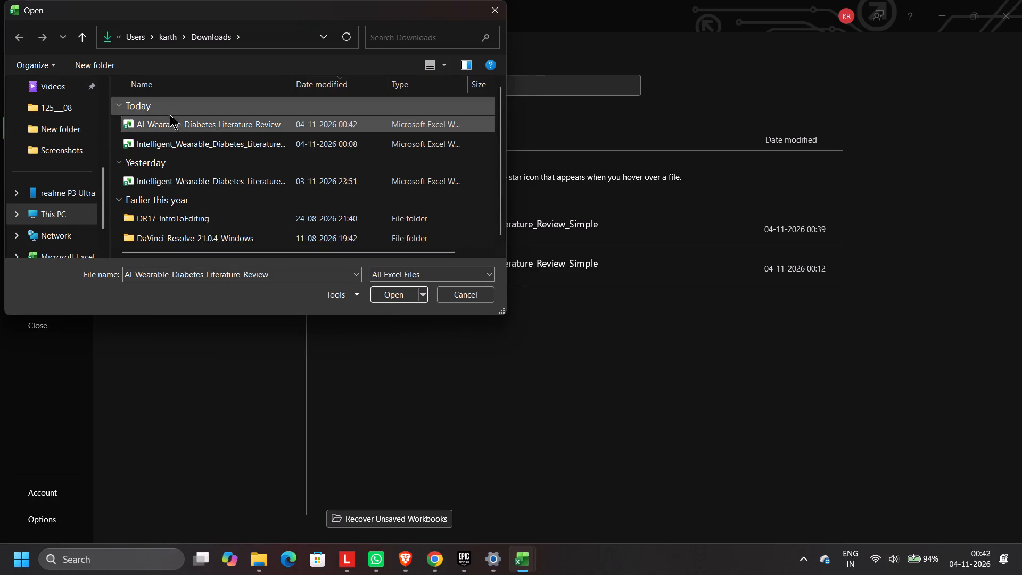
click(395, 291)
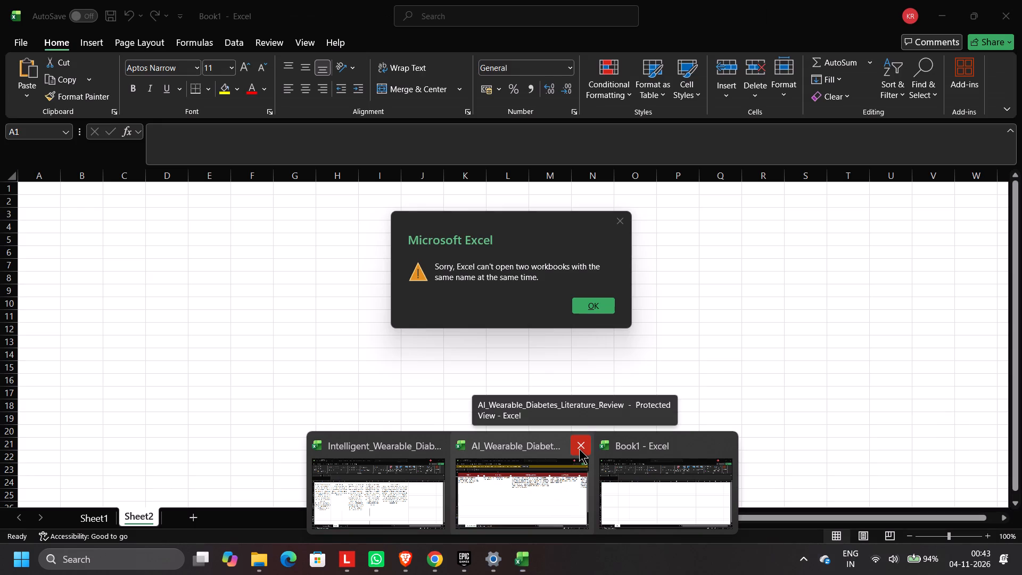
Close the already open Protected View window of the AI_Wearable_Diabetes_Literature_Review workbook.
click(579, 449)
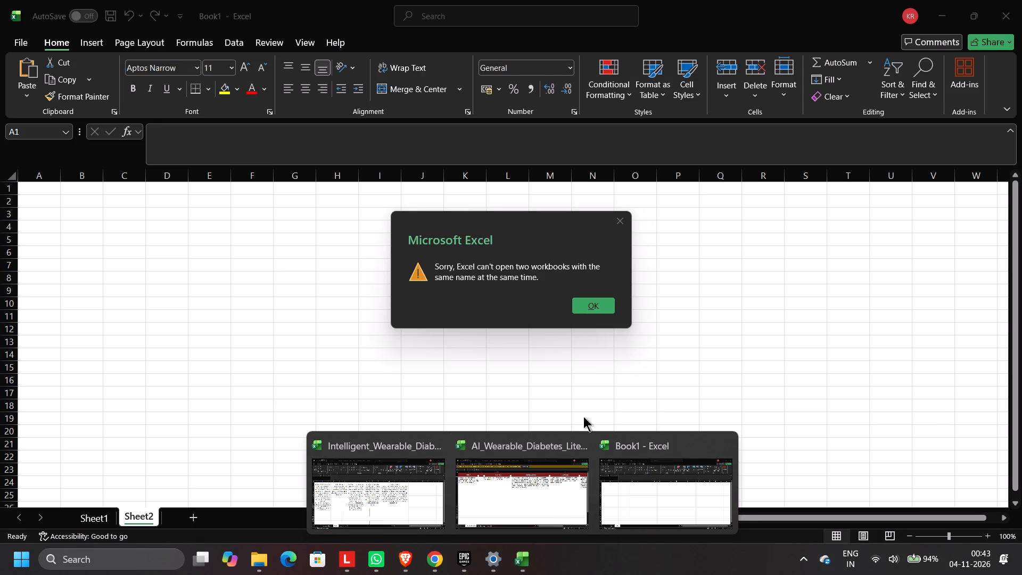
click(998, 13)
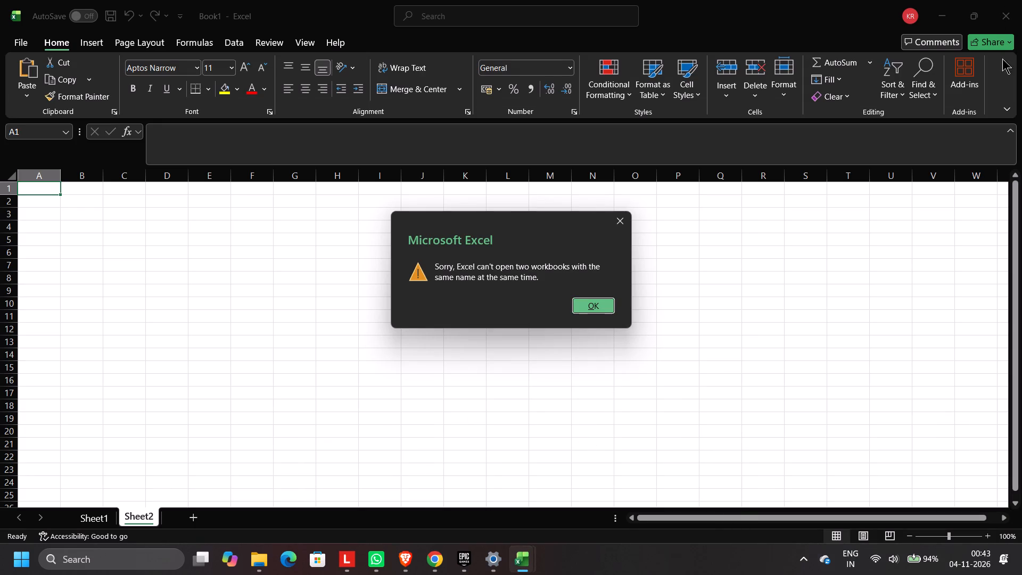
click(585, 300)
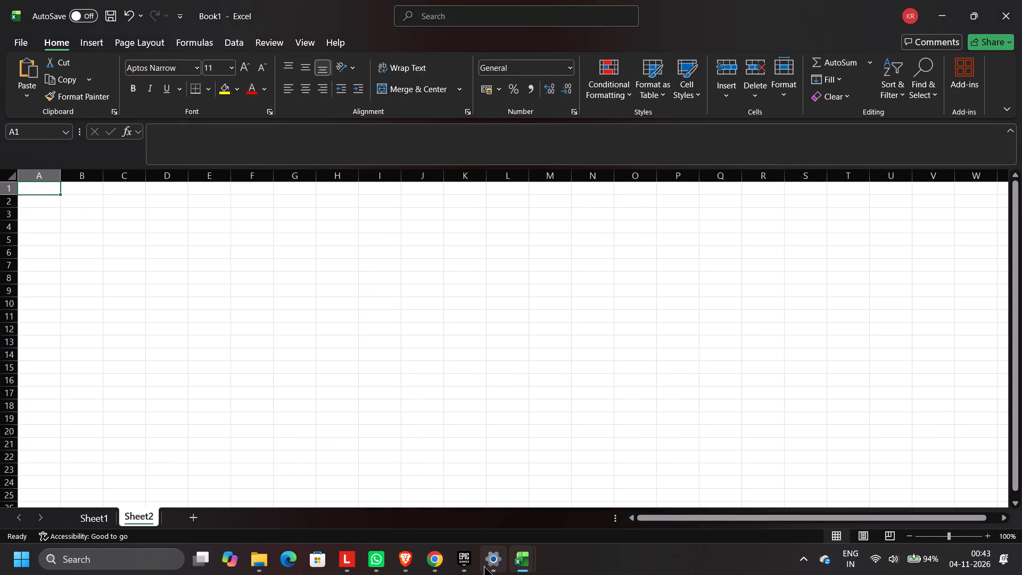
click(579, 441)
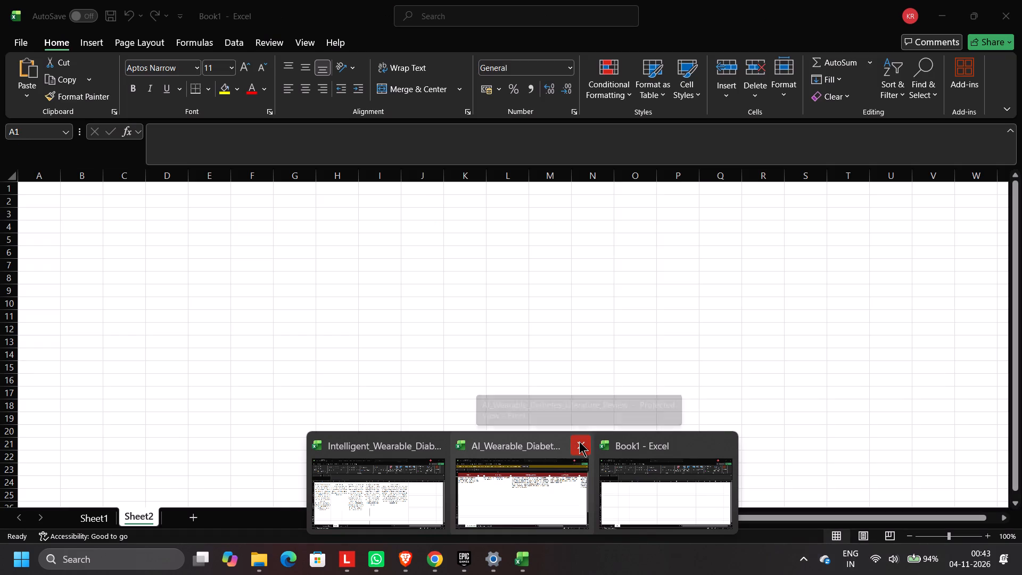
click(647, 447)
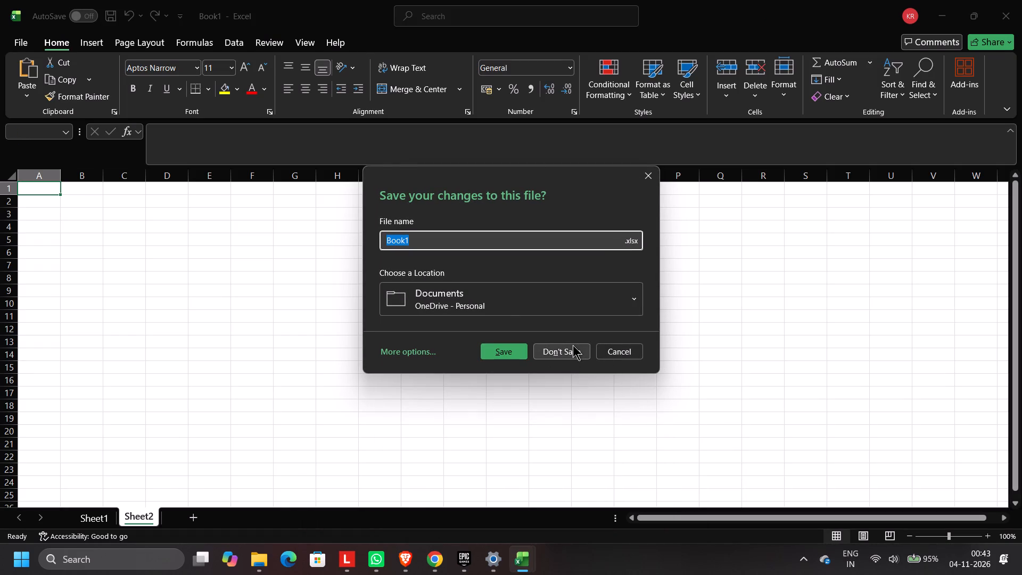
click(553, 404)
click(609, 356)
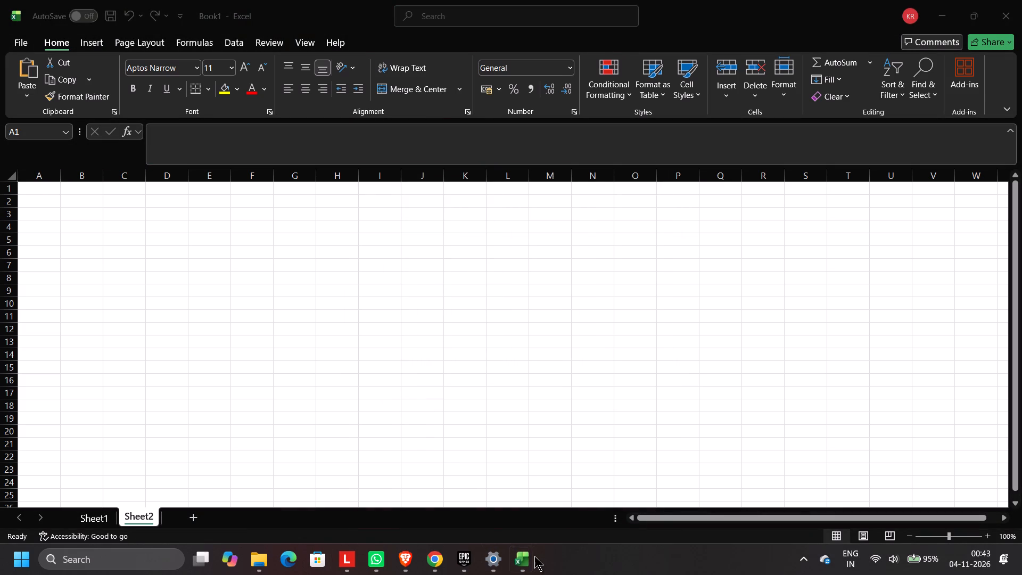
Switch to the Intelligent_Wearable_Diabetes_Literature_Review_Simple workbook and save it.
click(531, 555)
click(489, 506)
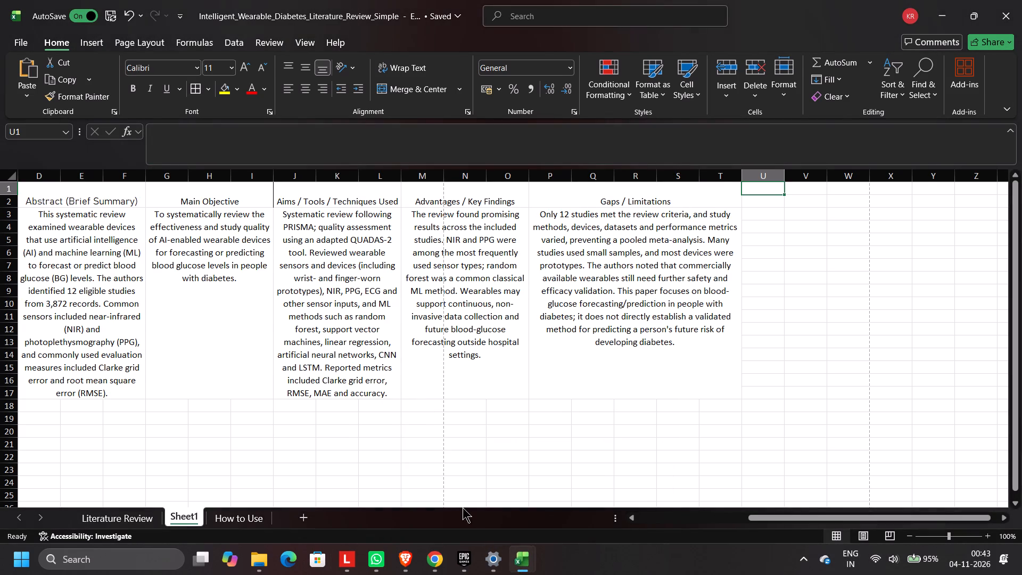
click(108, 15)
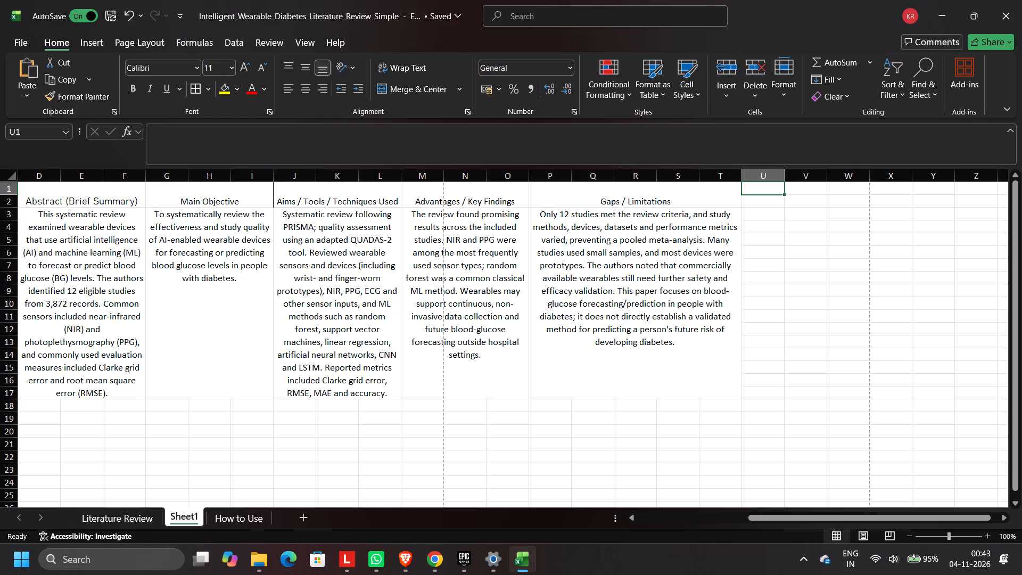
Return to the blank Book1 workbook and open AI_Wearable_Diabetes_Literature_Review from the Downloads folder.
click(599, 495)
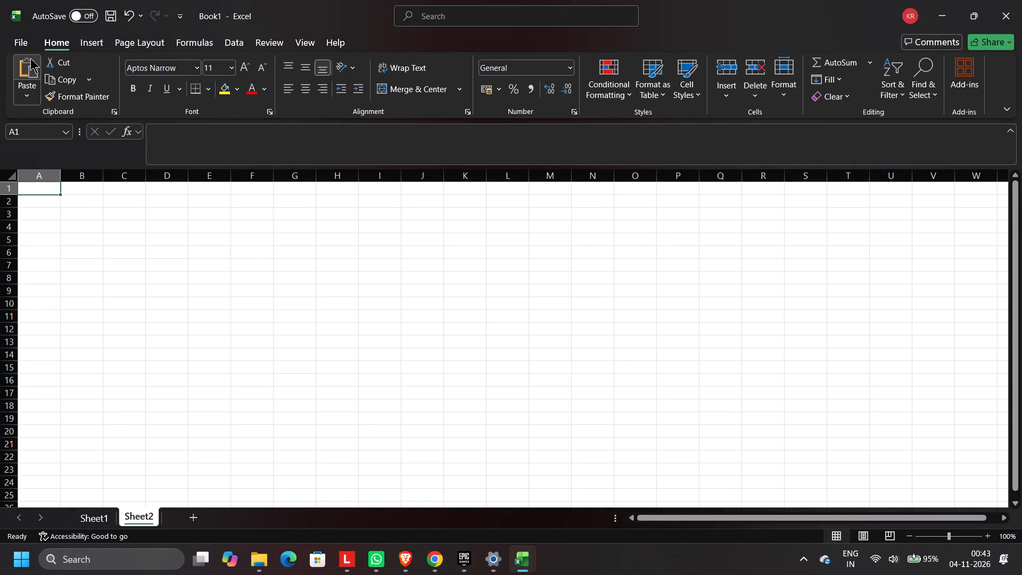
drag(6, 42, 30, 33)
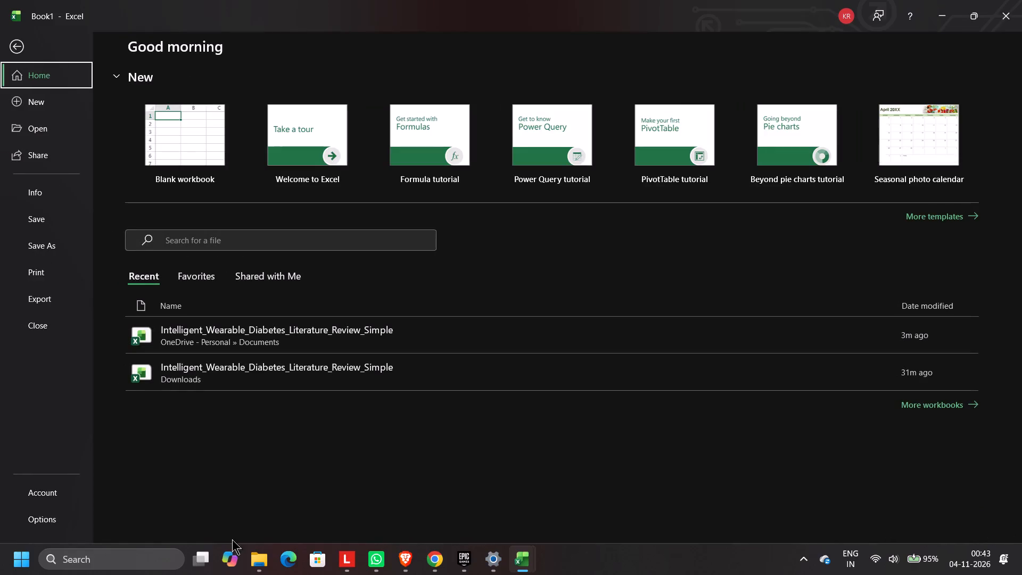
click(73, 135)
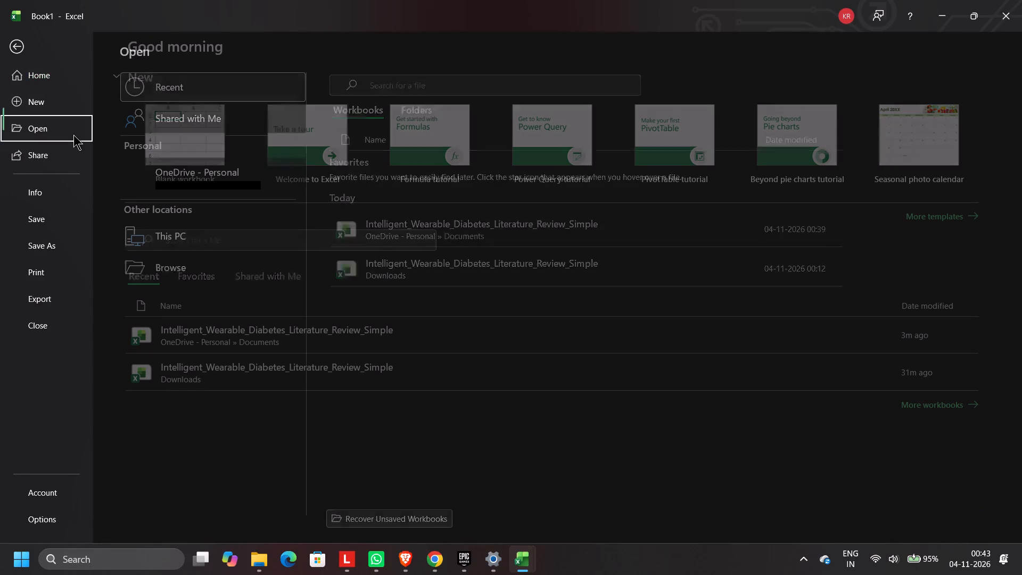
click(254, 323)
click(253, 310)
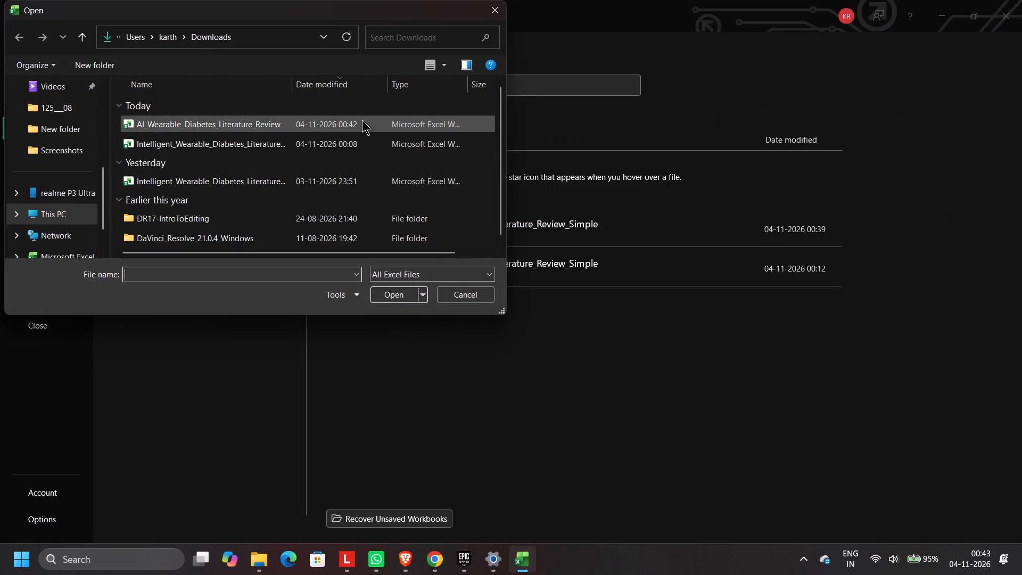
click(362, 120)
click(381, 291)
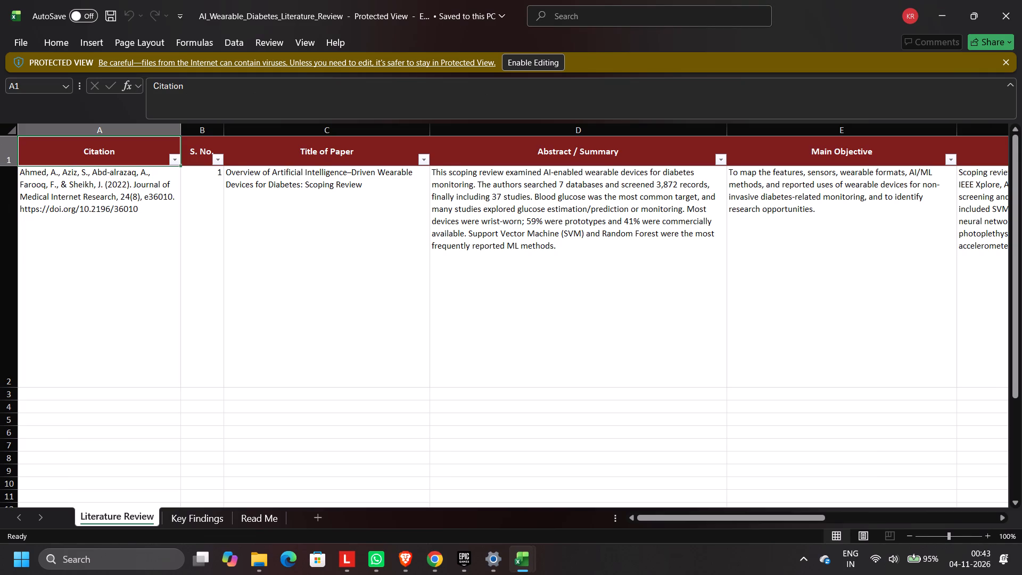
Enable editing for the protected AI_Wearable_Diabetes_Literature_Review workbook.
click(67, 150)
click(100, 155)
drag(236, 86, 112, 73)
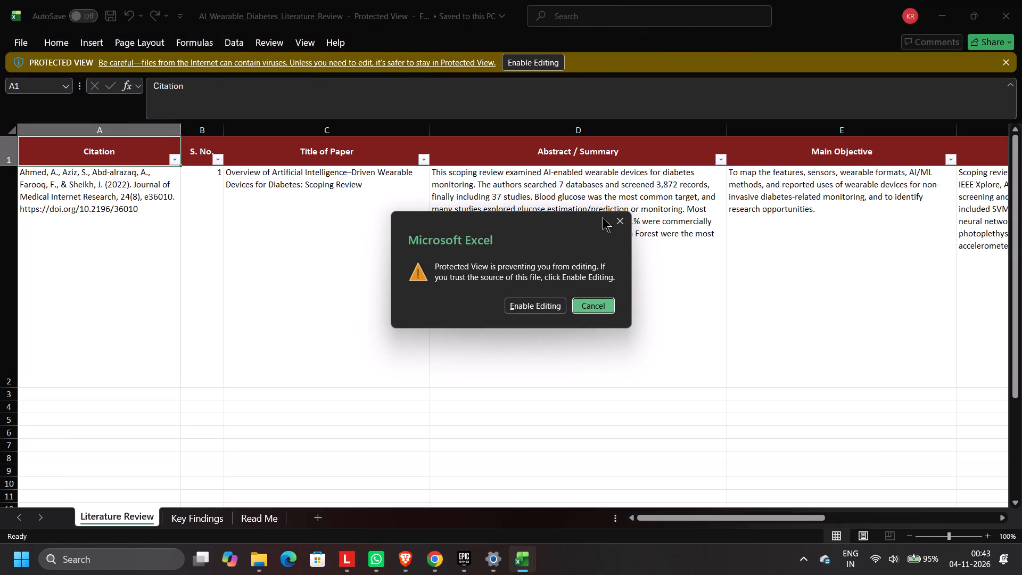
click(531, 56)
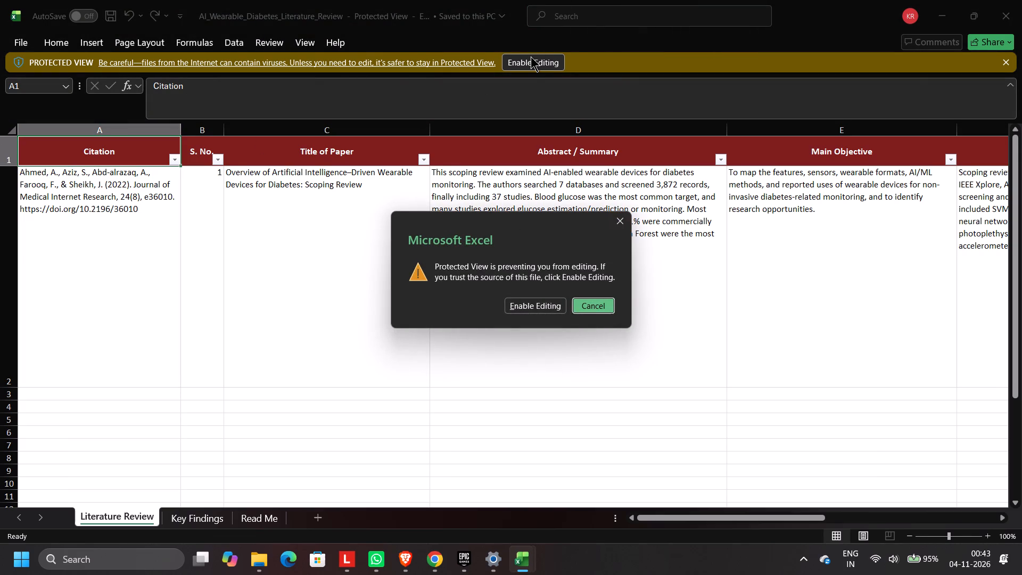
click(531, 66)
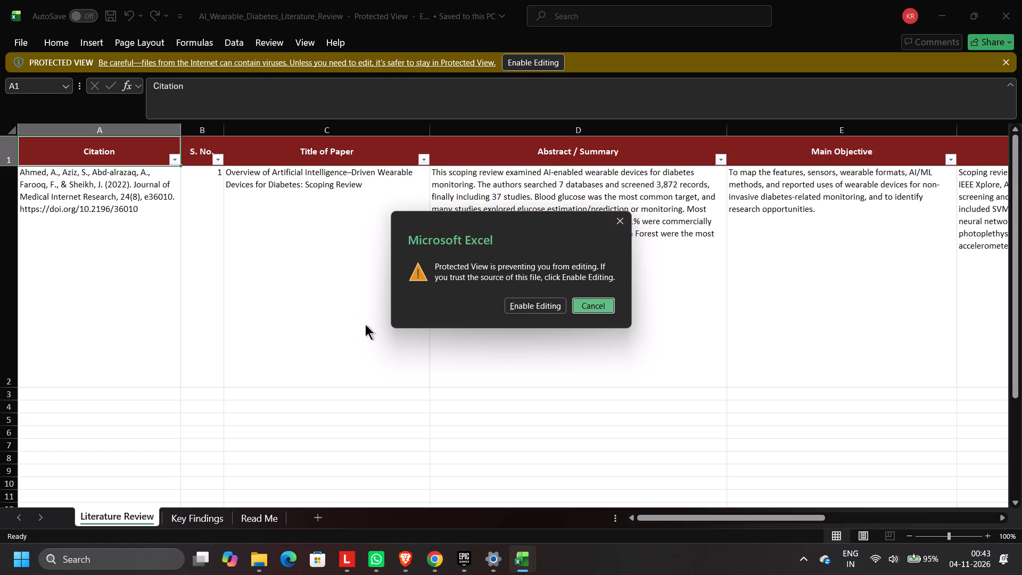
click(517, 302)
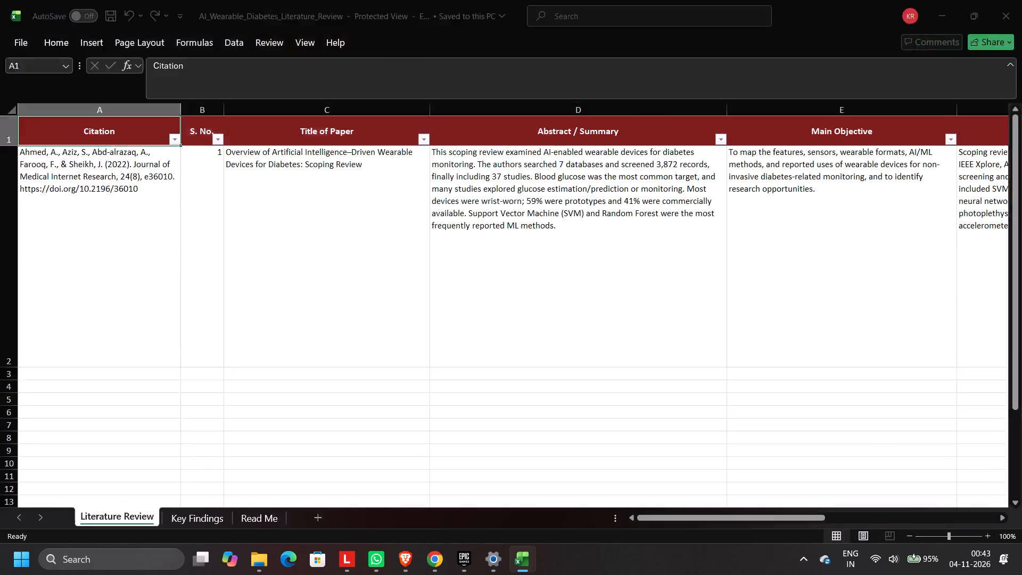
Change the fill of the Citation header cell A1 to white.
drag(208, 141, 150, 134)
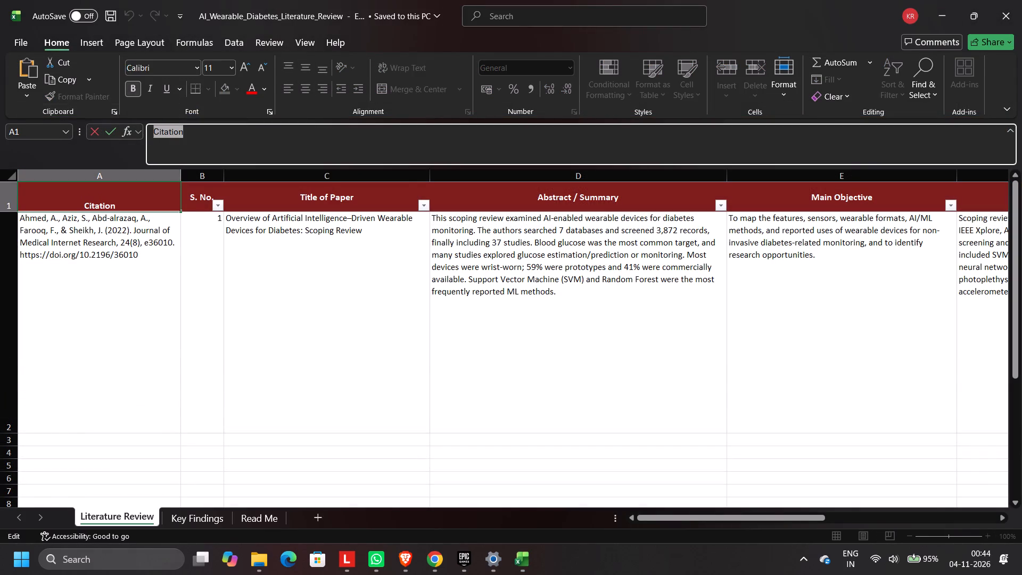
click(406, 292)
click(152, 200)
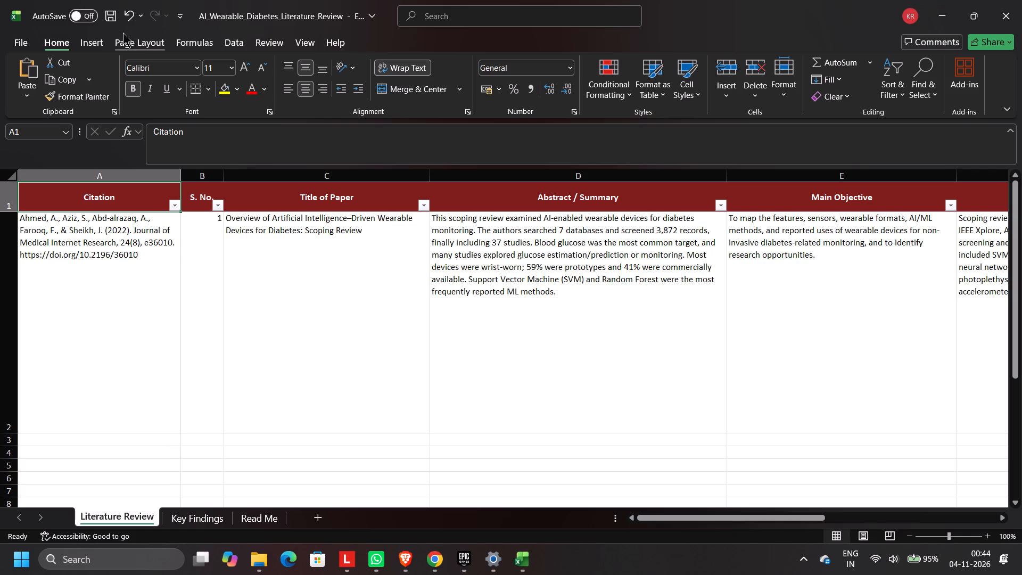
double_click(262, 88)
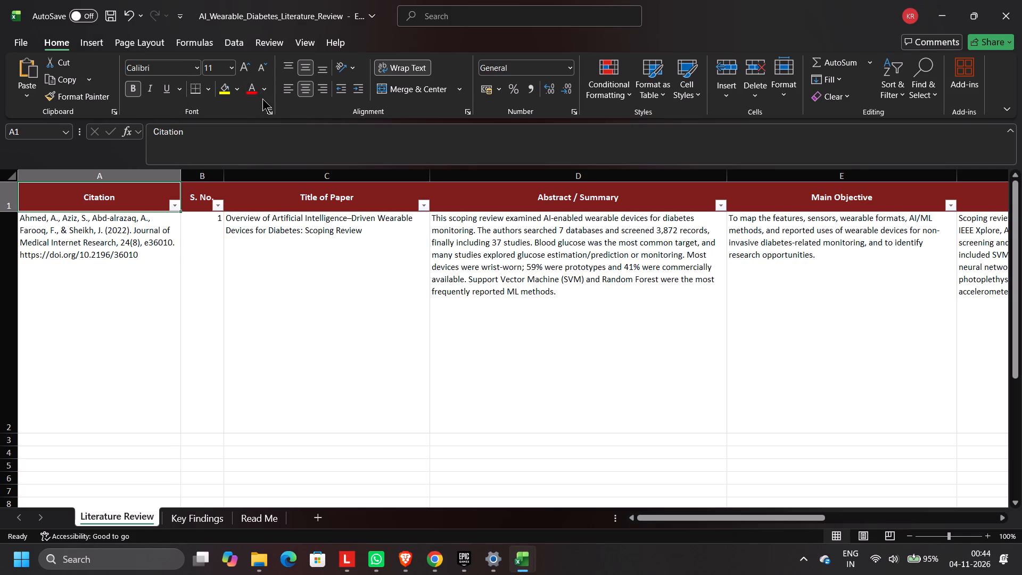
click(262, 95)
click(228, 89)
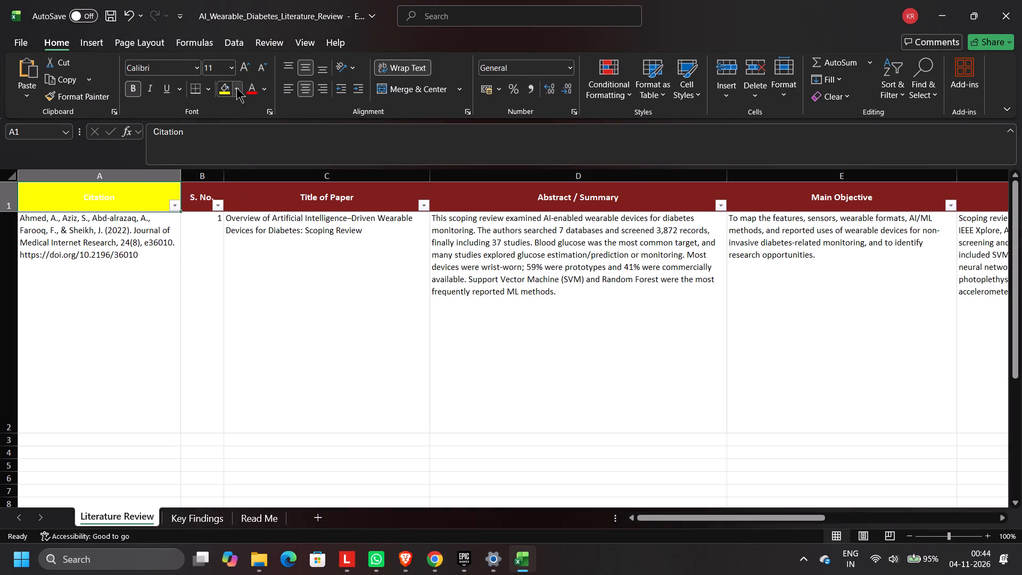
click(233, 89)
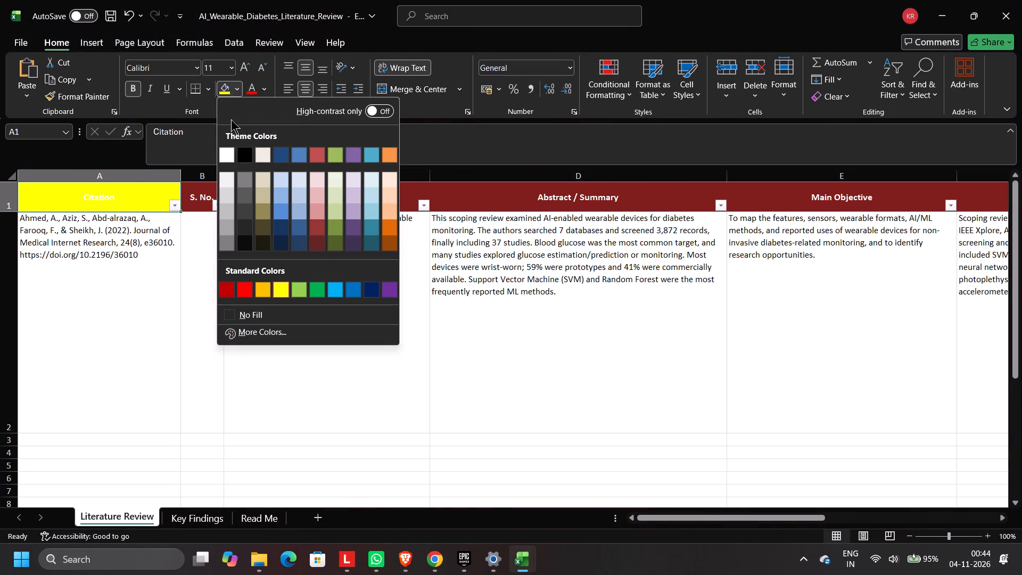
click(226, 150)
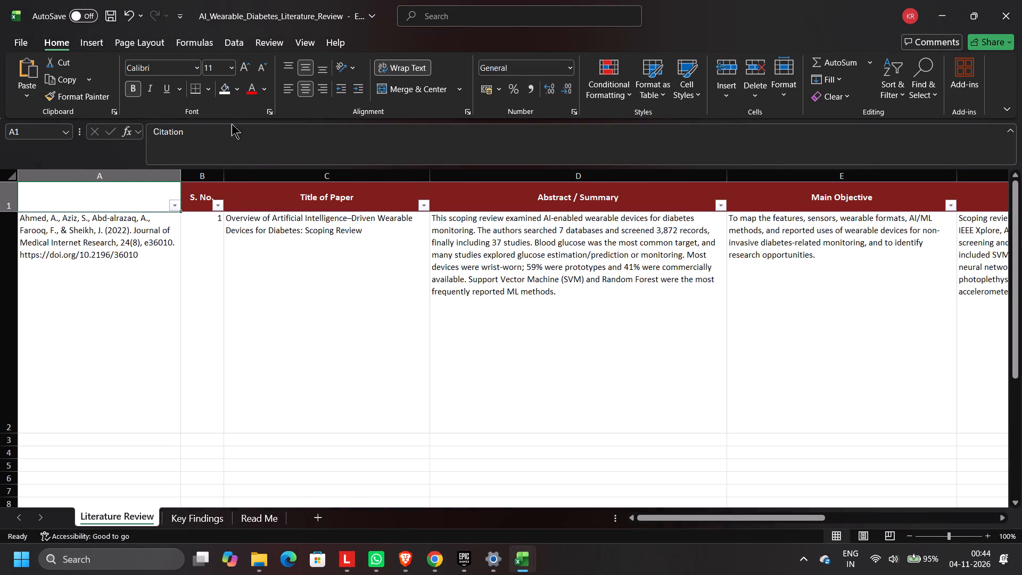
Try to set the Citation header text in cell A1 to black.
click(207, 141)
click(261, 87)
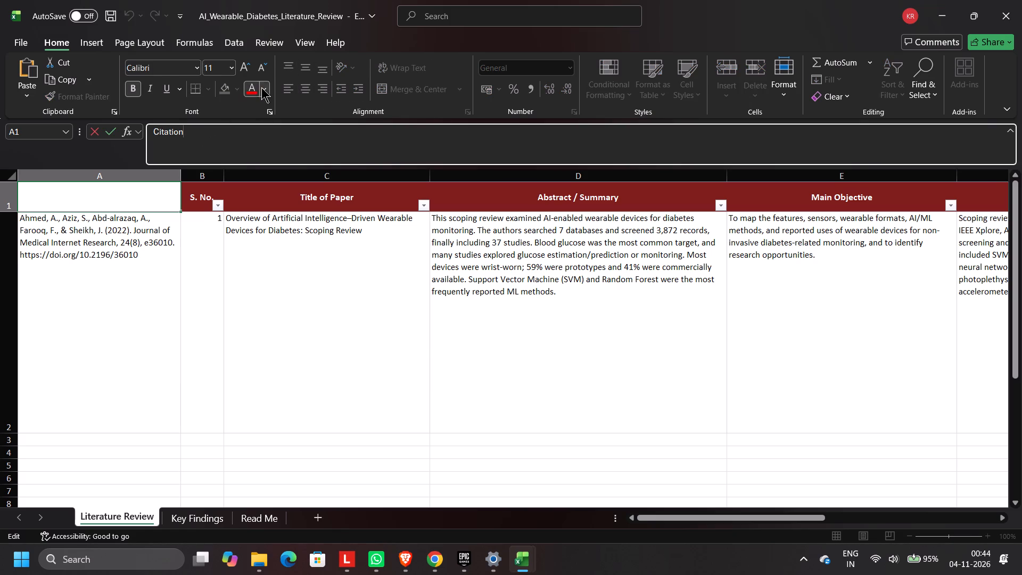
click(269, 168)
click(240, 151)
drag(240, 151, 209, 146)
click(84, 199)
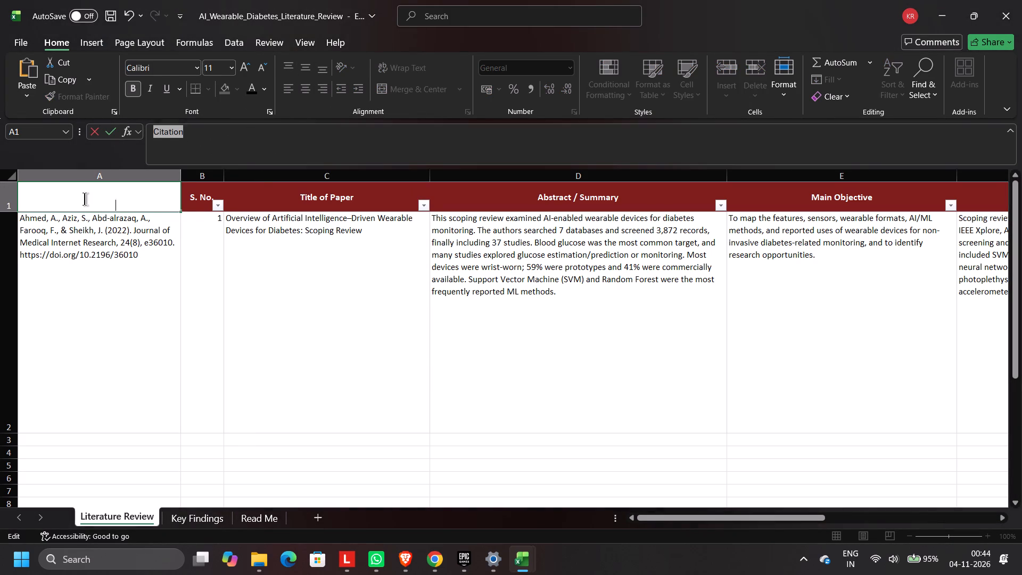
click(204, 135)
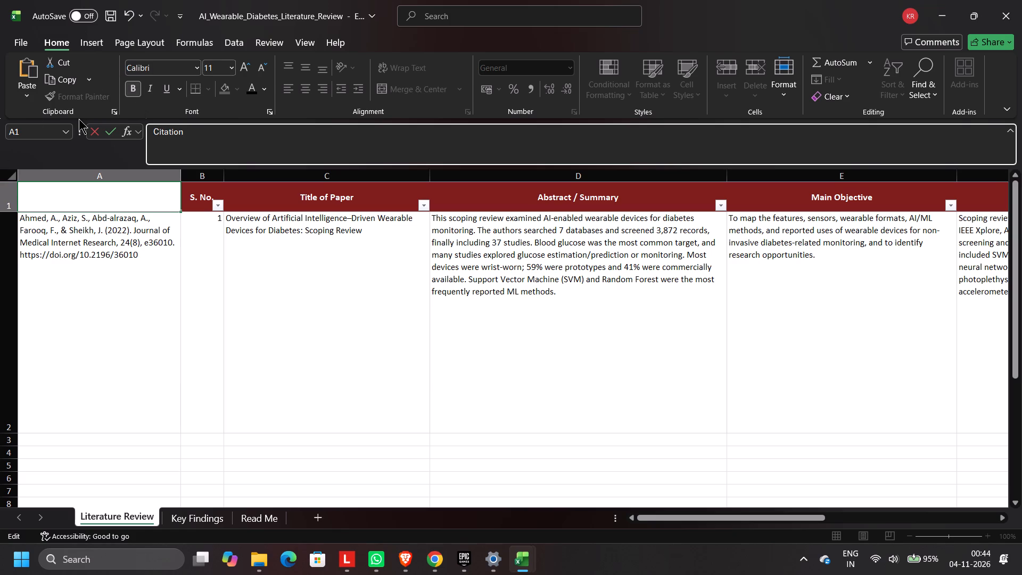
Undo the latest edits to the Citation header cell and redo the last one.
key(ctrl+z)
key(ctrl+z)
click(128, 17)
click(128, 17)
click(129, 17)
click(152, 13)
Format the S. No. header cell with black text and a white fill.
click(197, 197)
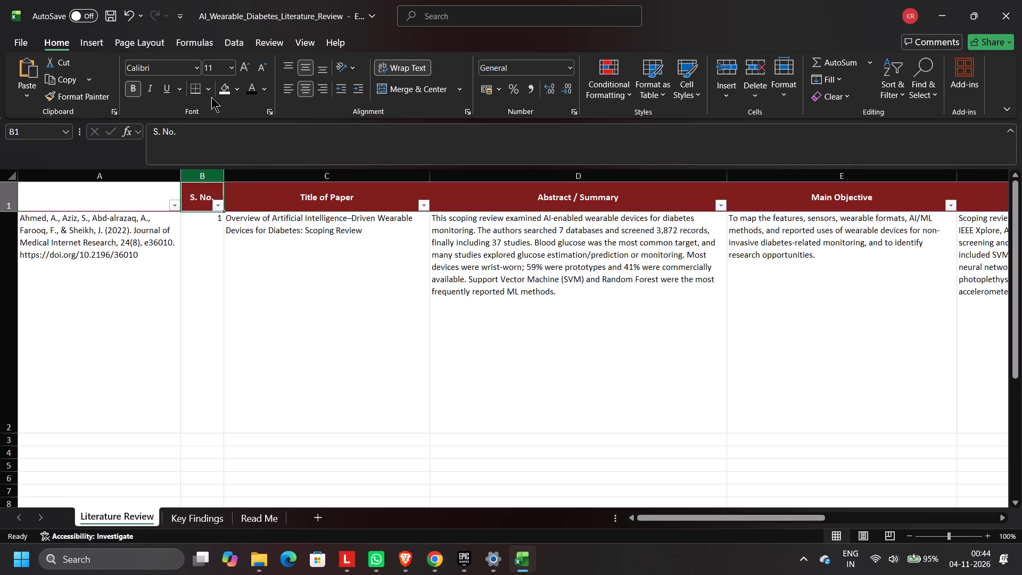
click(263, 88)
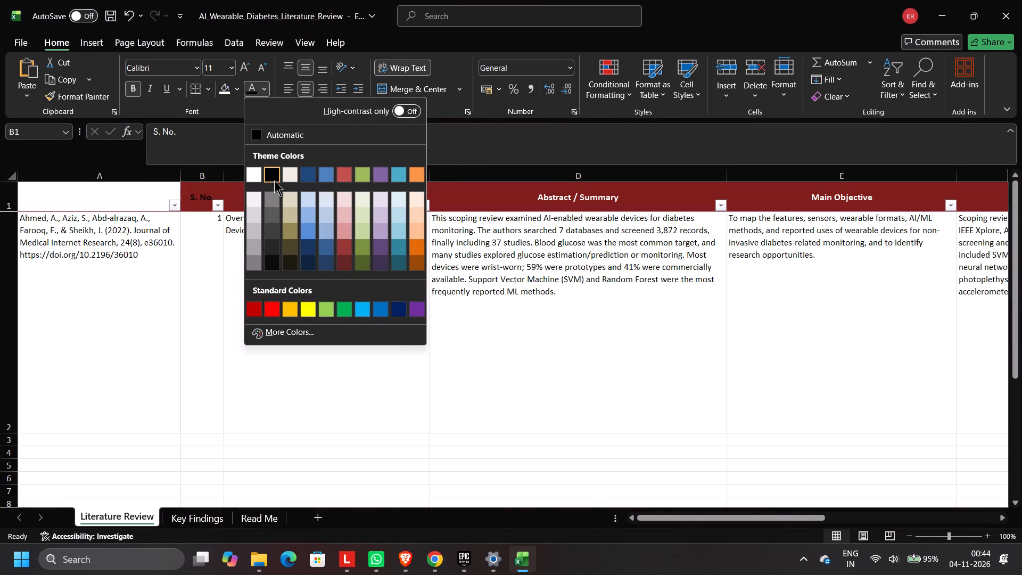
click(274, 174)
click(237, 92)
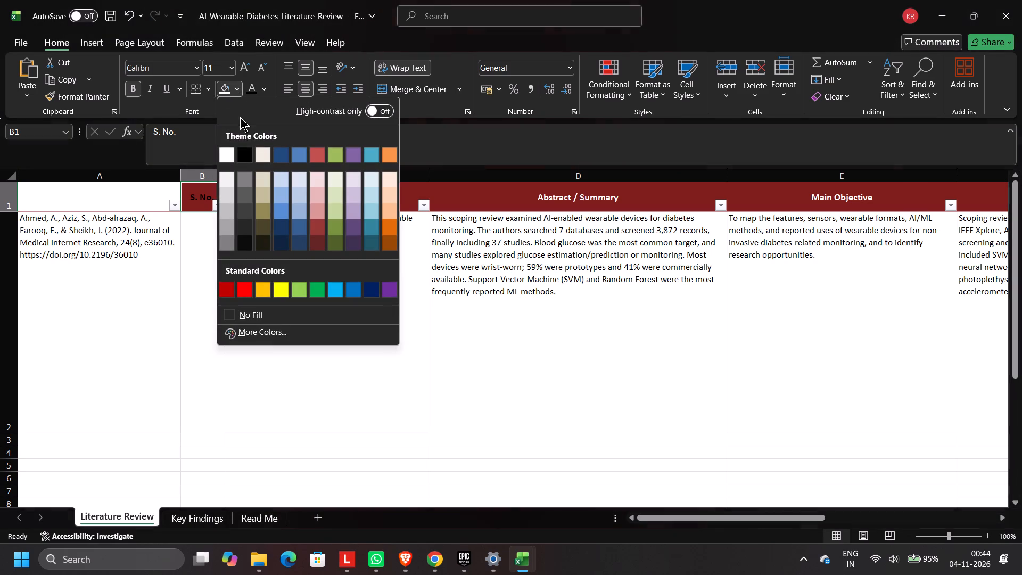
click(229, 156)
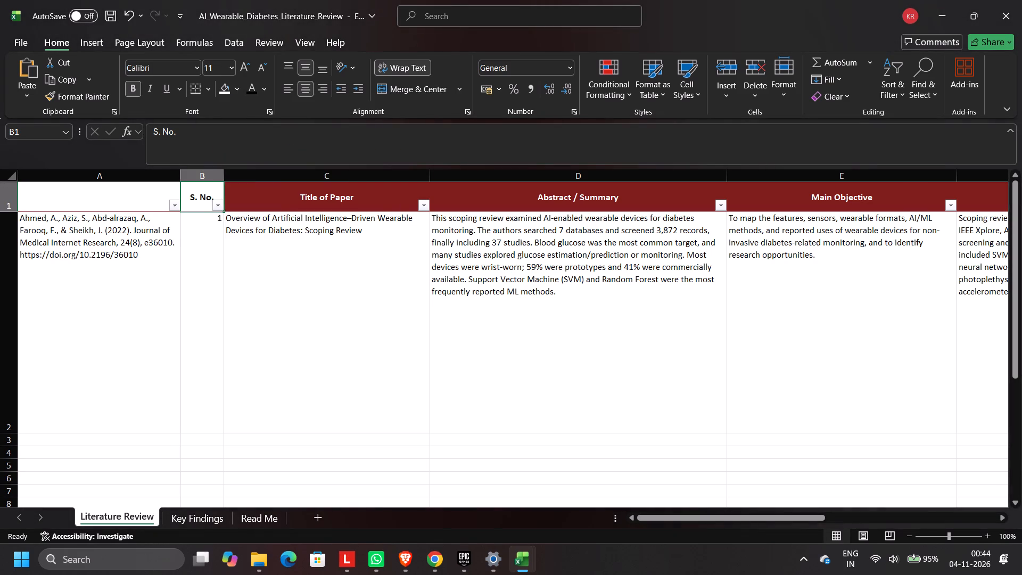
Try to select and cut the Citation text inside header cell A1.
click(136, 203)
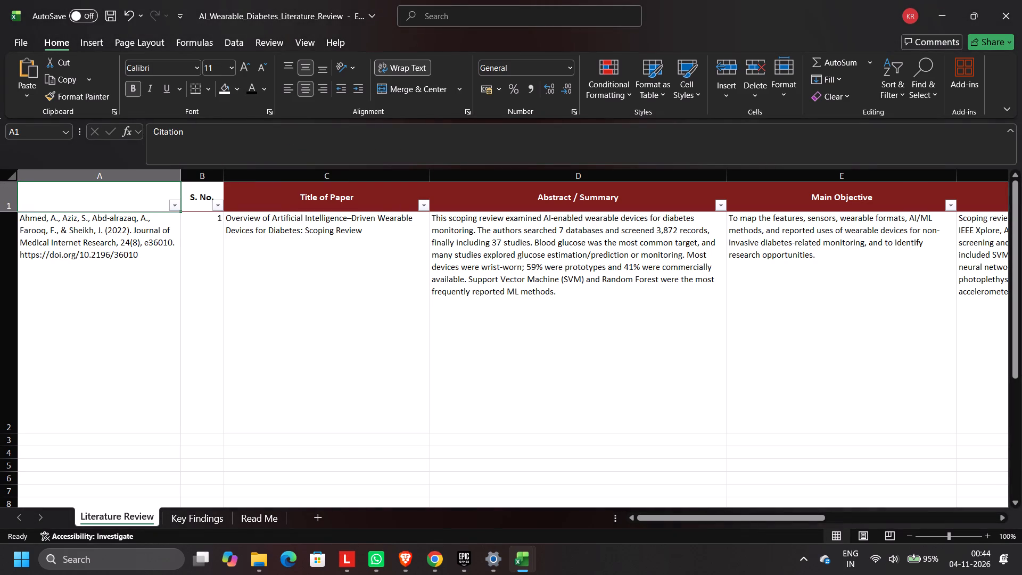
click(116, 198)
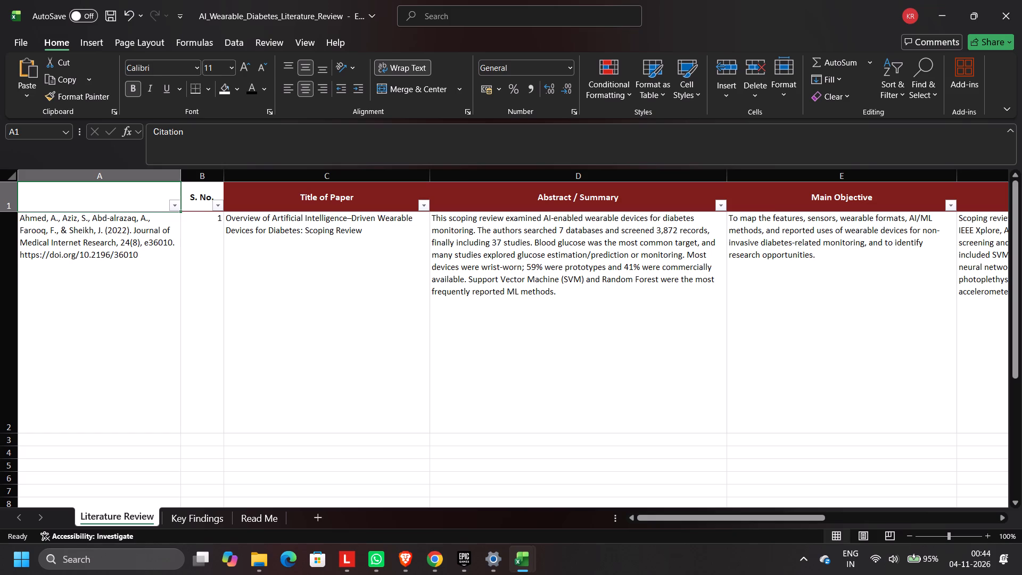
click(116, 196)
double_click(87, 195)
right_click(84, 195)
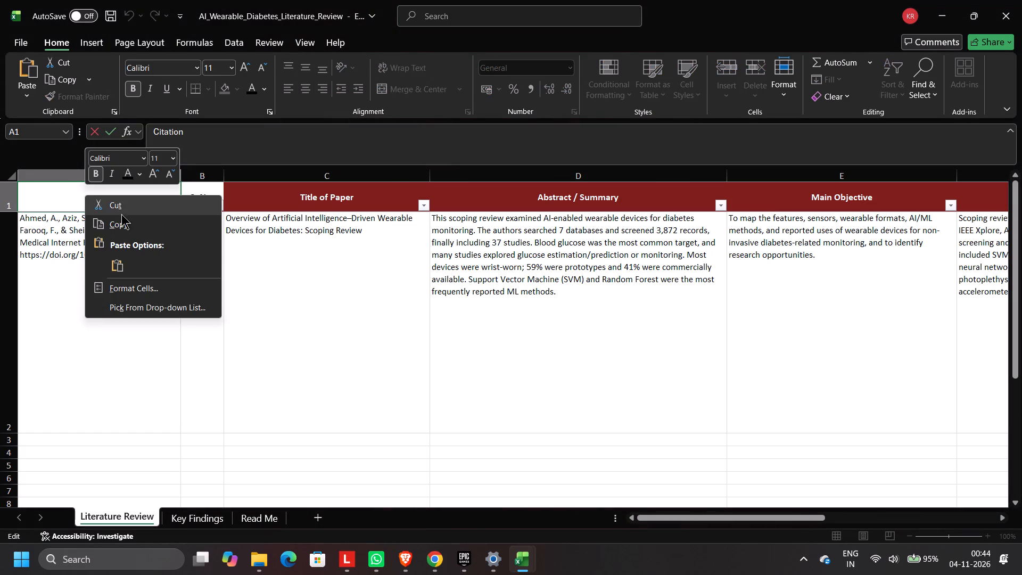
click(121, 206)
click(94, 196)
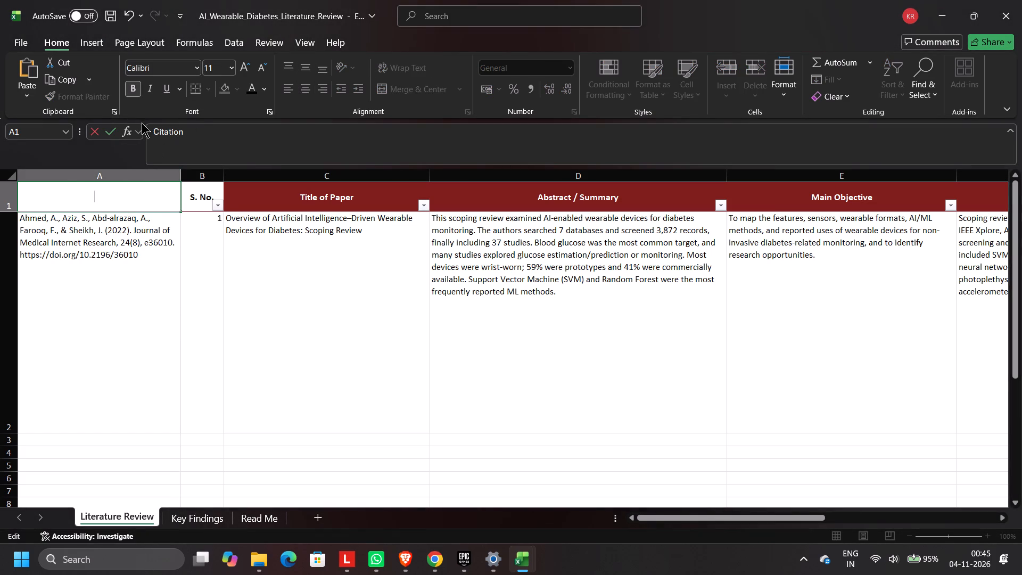
Copy the Citation text in A1, clear the cell, set the font colour to black, and paste Citation back once.
drag(153, 128, 213, 132)
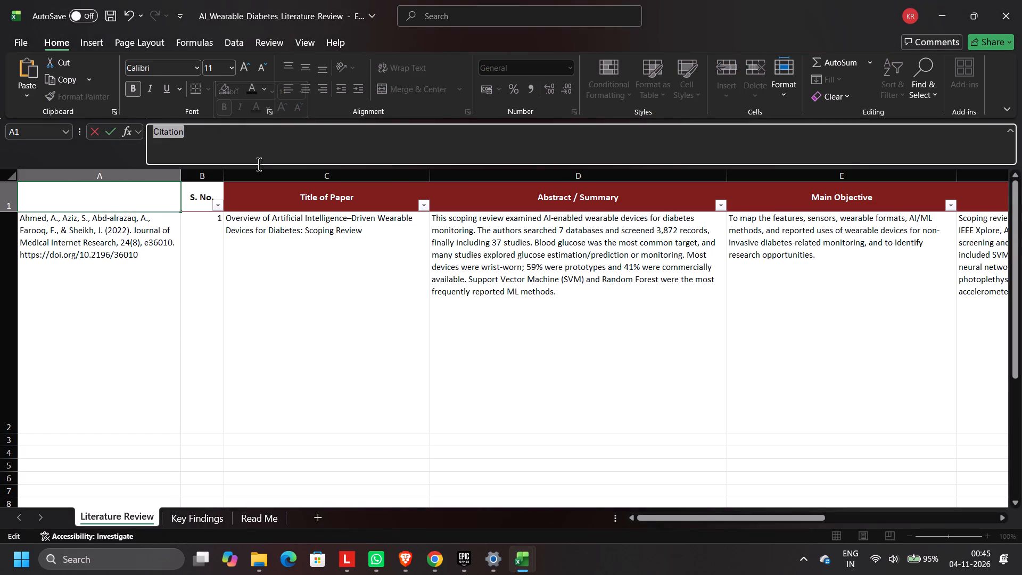
key(ctrl+c)
click(126, 195)
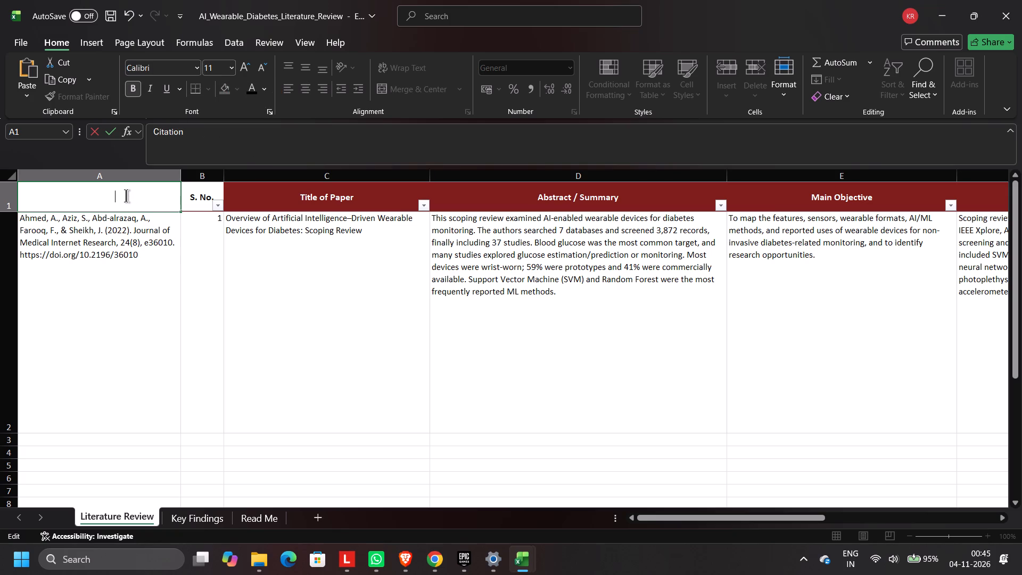
key(ctrl+v)
ctrl+click(125, 195)
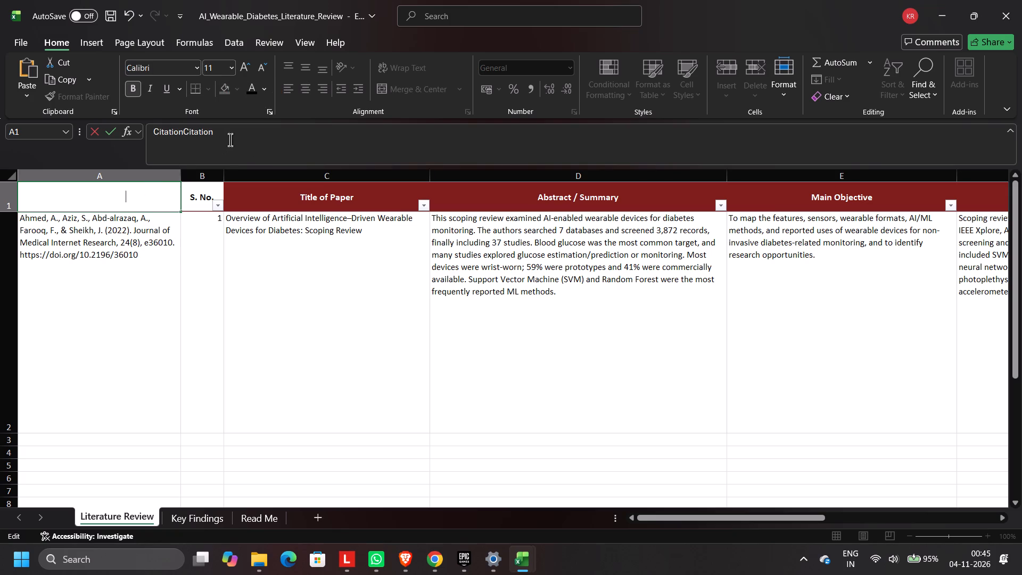
click(228, 132)
drag(220, 132, 153, 138)
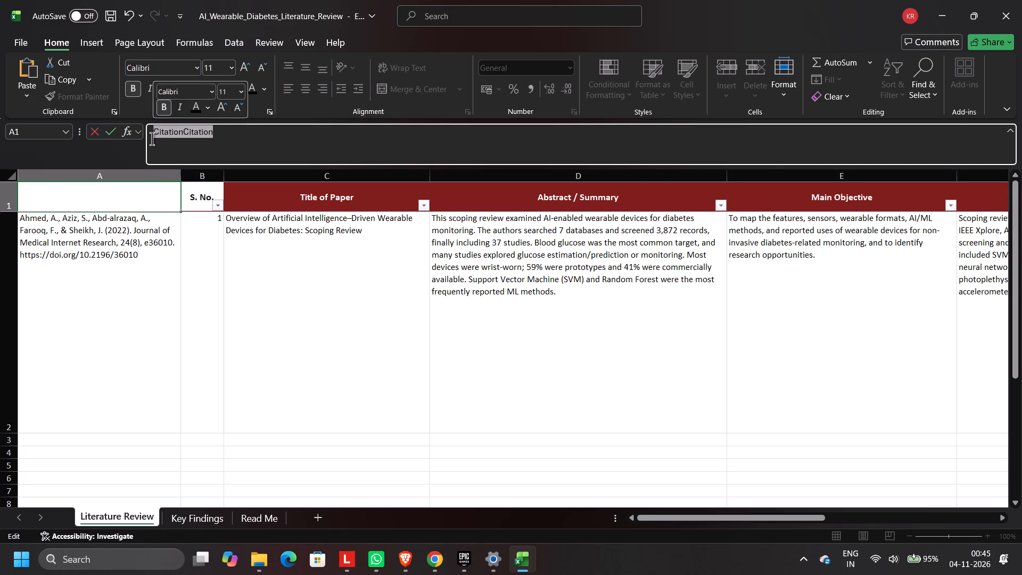
key(BackSpace)
click(261, 96)
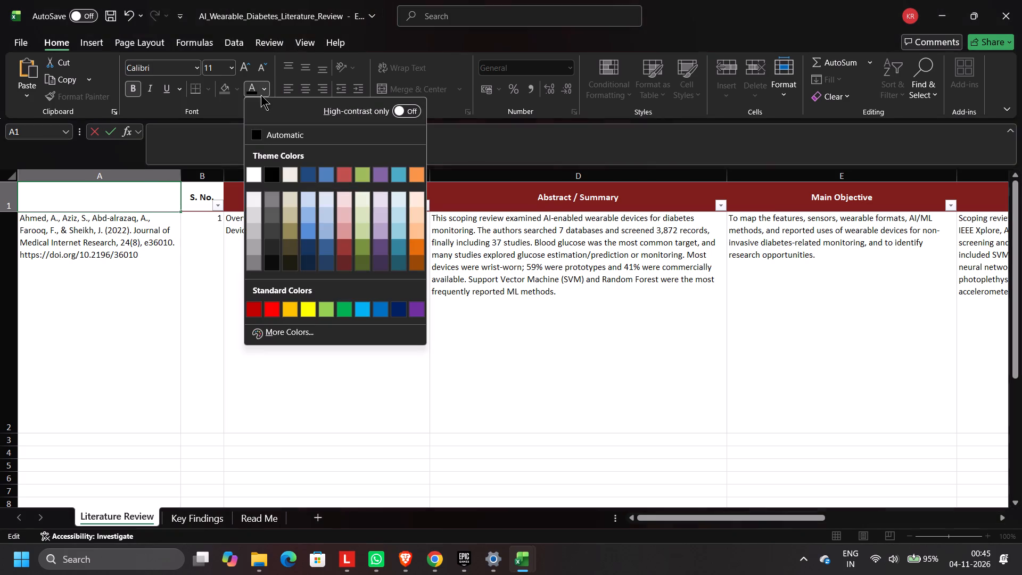
click(268, 171)
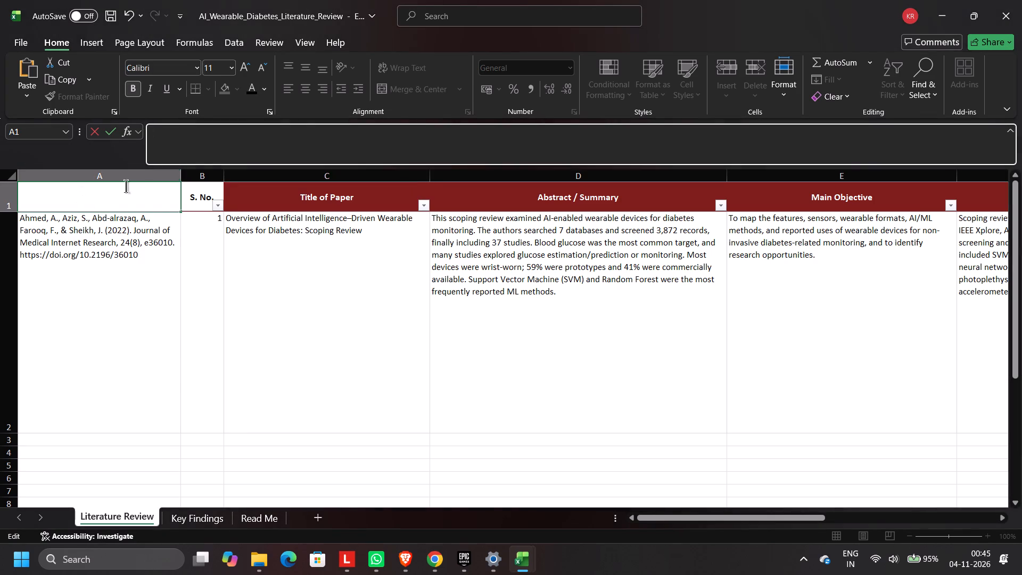
click(176, 146)
key(ctrl+v)
Format the Title of Paper header cell with black text and a white fill.
click(343, 200)
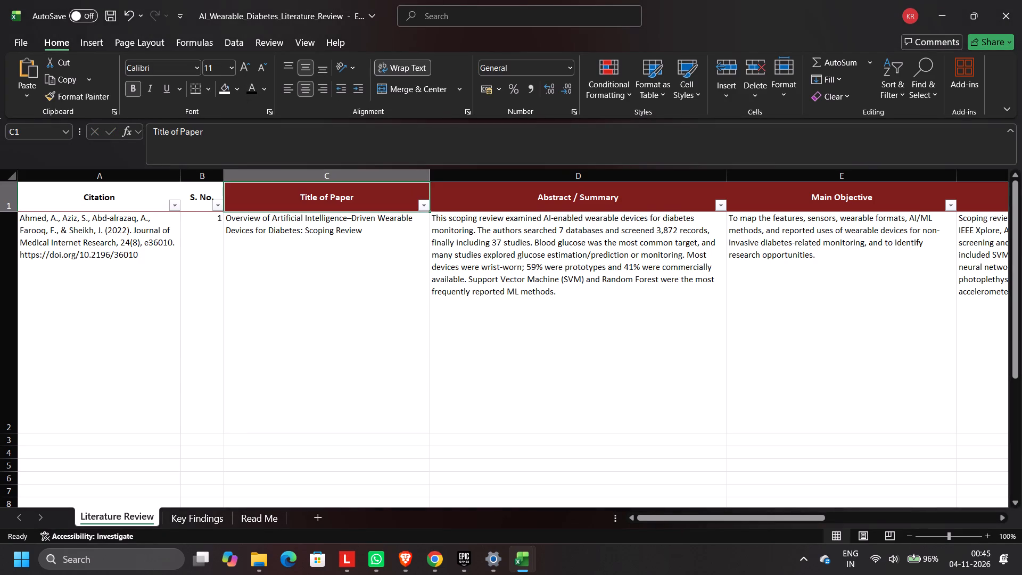
click(267, 91)
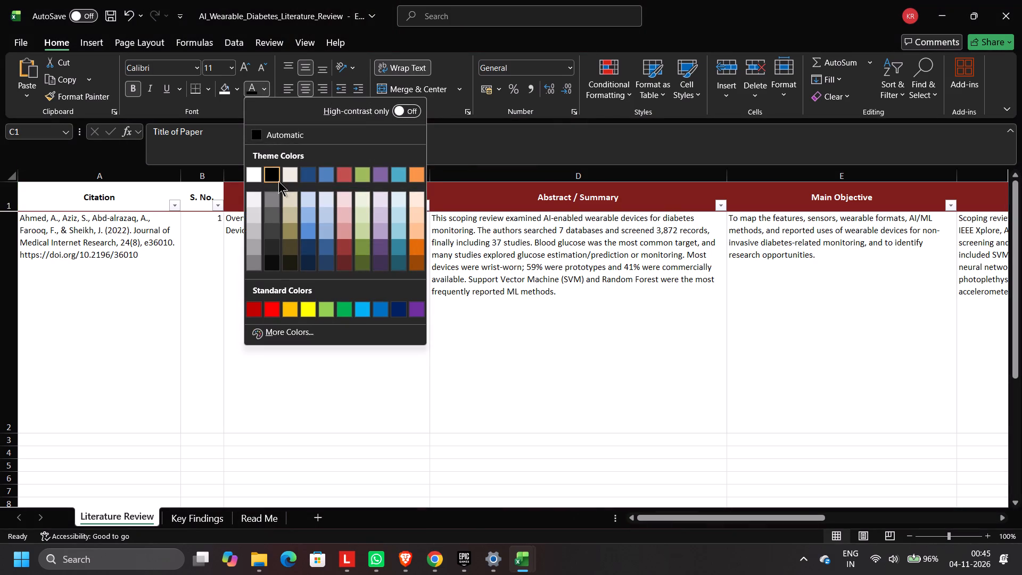
click(278, 179)
click(235, 89)
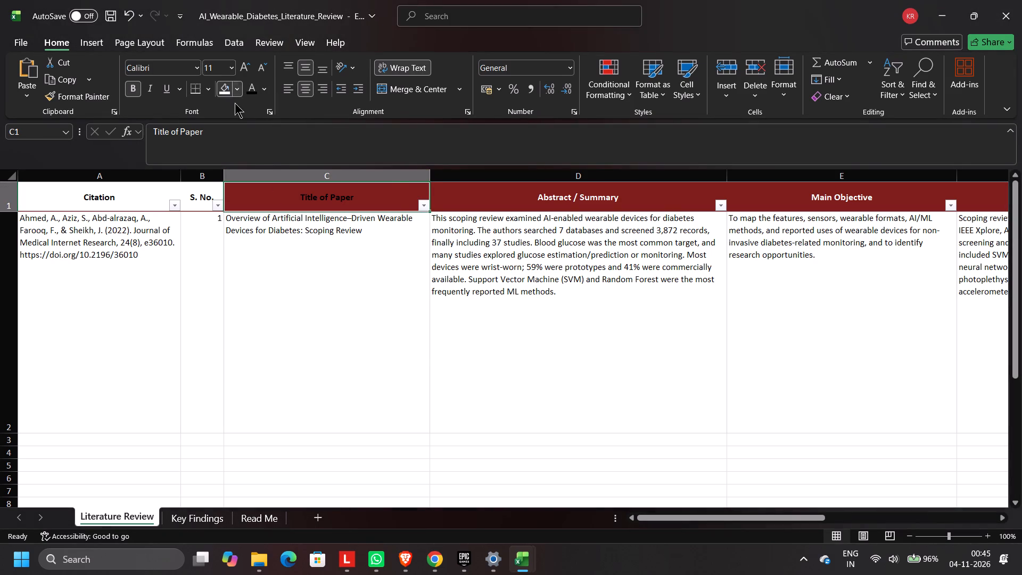
click(229, 155)
Format the Abstract / Summary header cell with black text and a white fill.
click(481, 197)
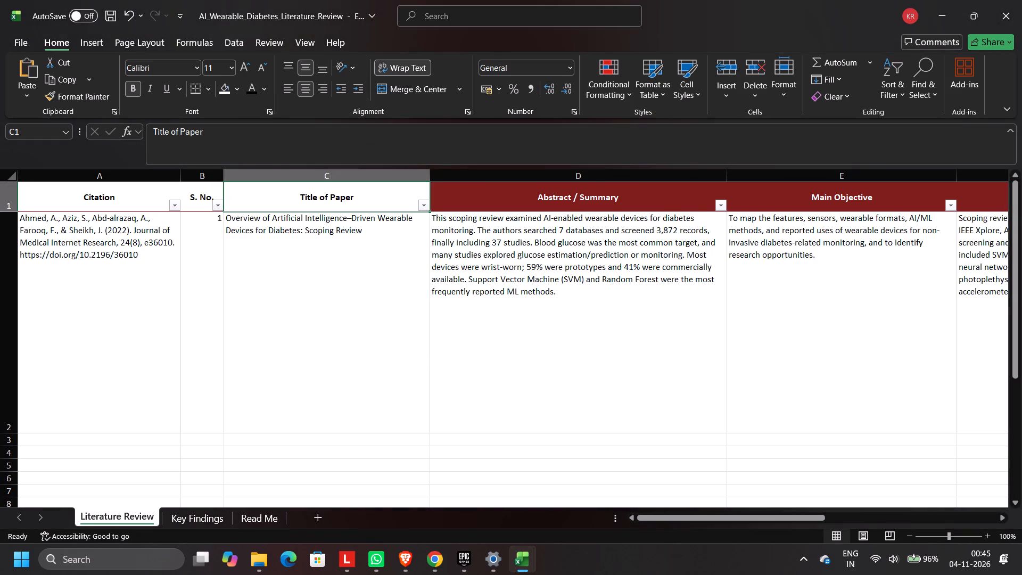
click(259, 93)
click(262, 91)
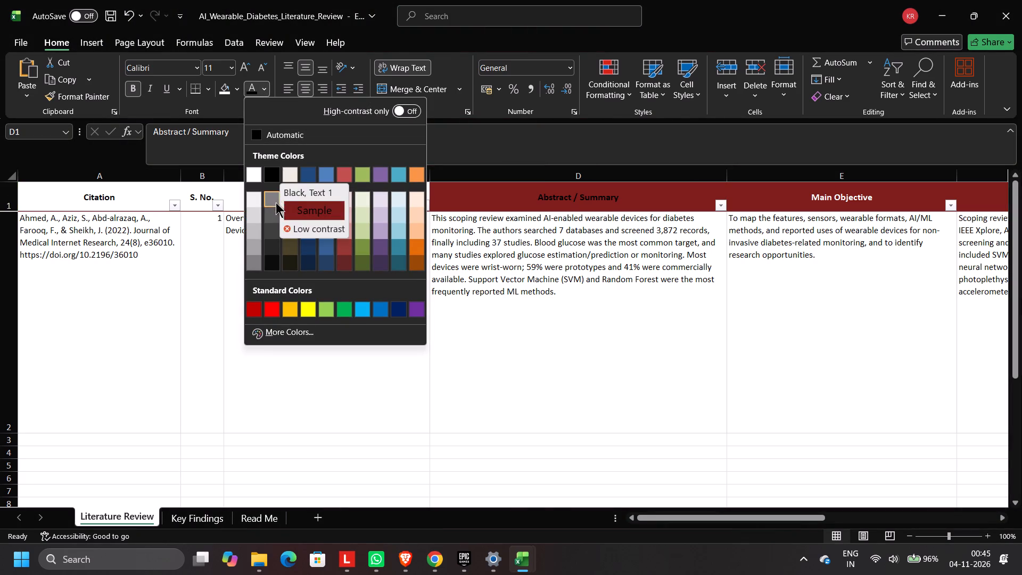
click(275, 169)
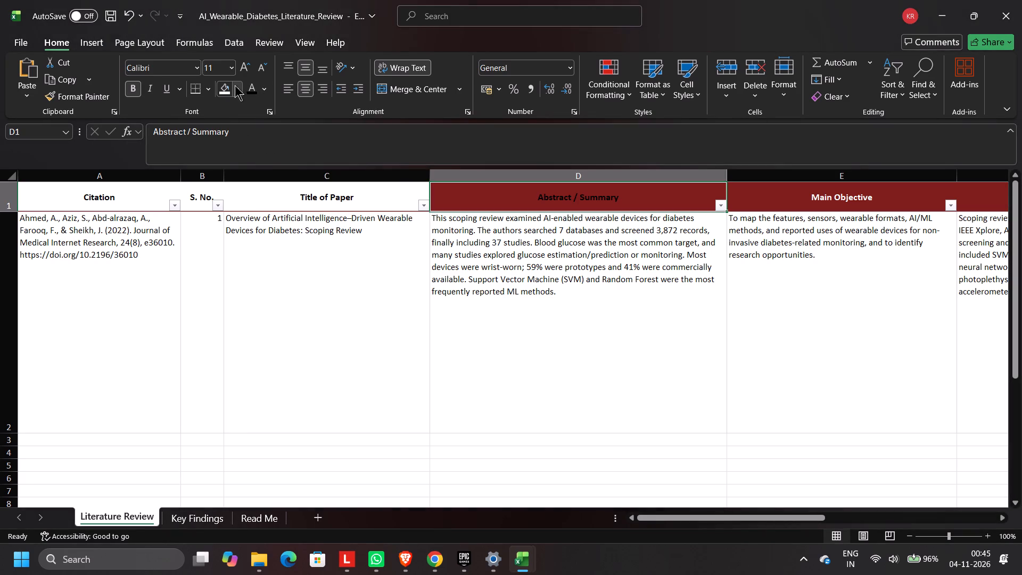
click(233, 84)
click(227, 155)
Format the Main Objective header cell with black text and a white fill.
click(741, 208)
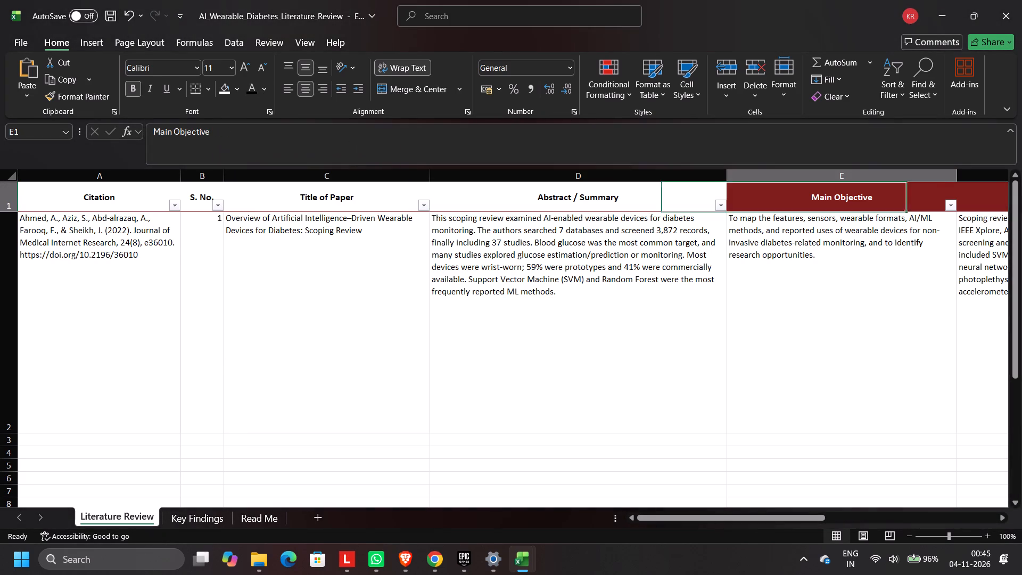
click(262, 89)
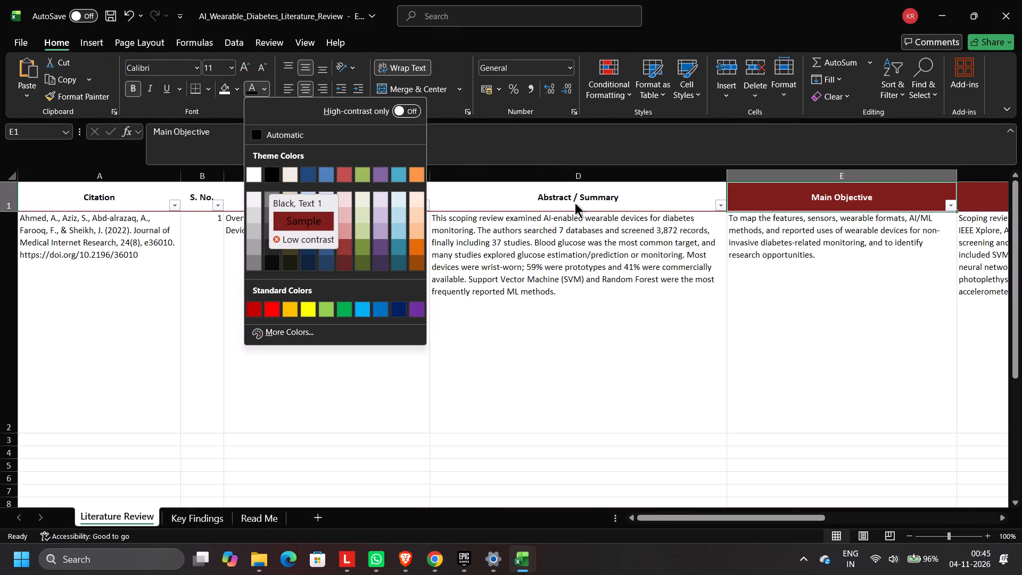
click(275, 175)
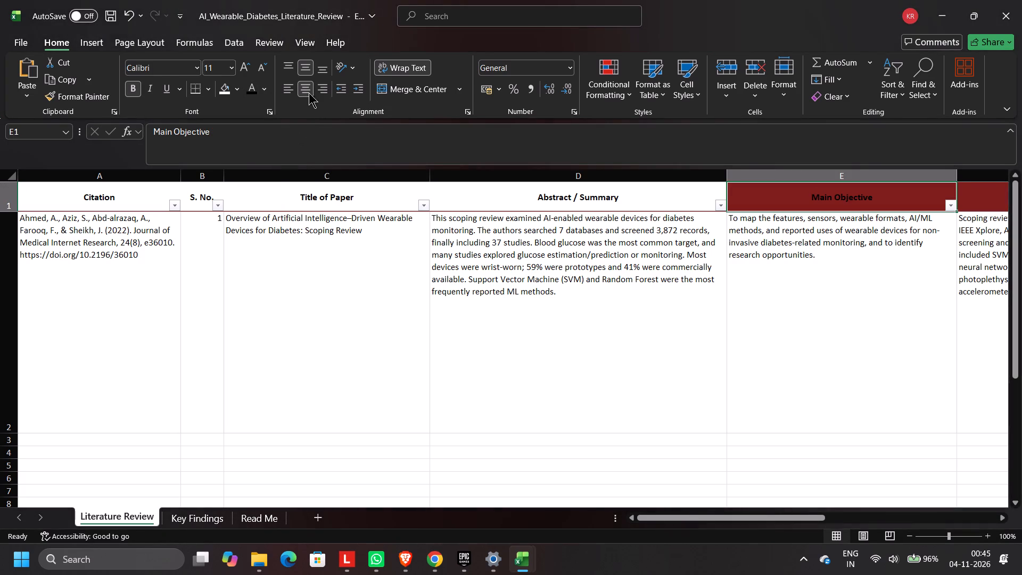
click(234, 88)
click(227, 157)
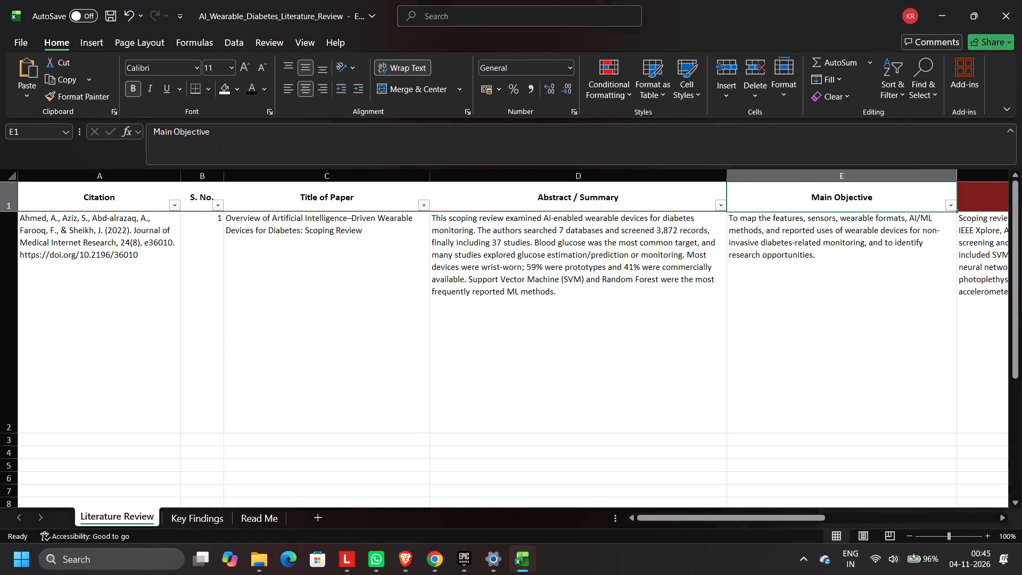
Format the AI / Tools / Techniques Used header cell with black text and a white fill.
triple_click(1005, 516)
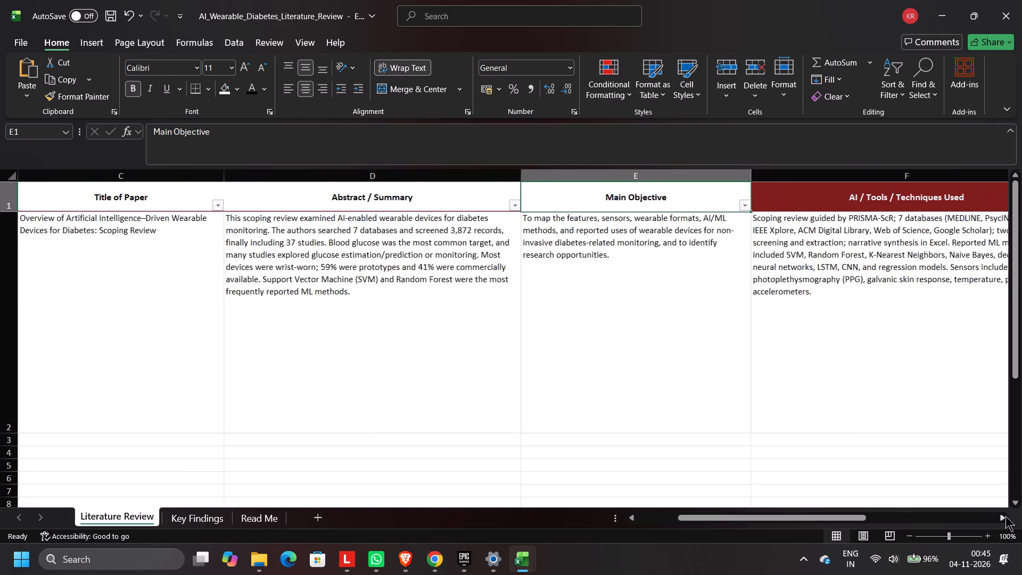
double_click(1005, 516)
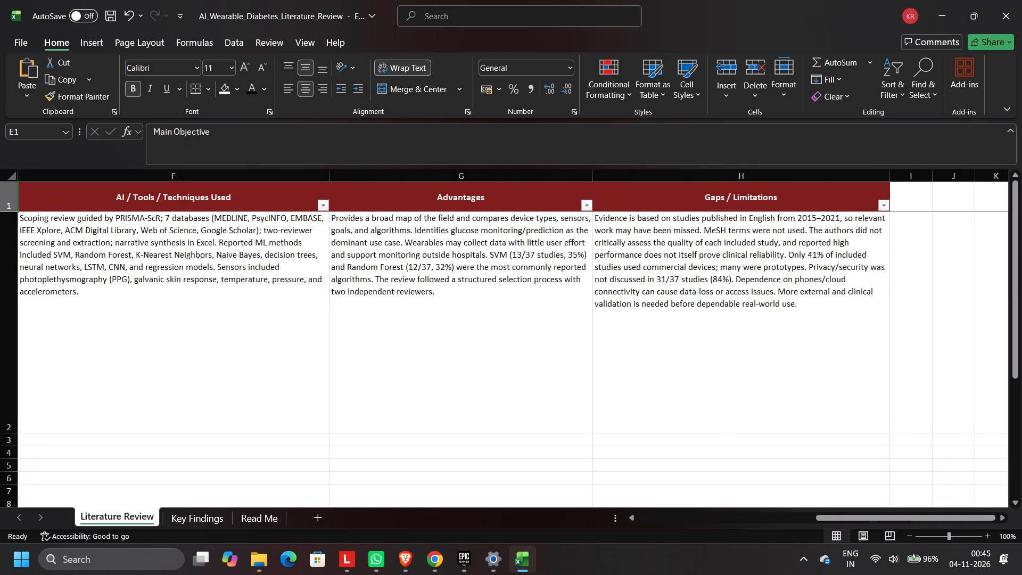
click(125, 201)
click(261, 91)
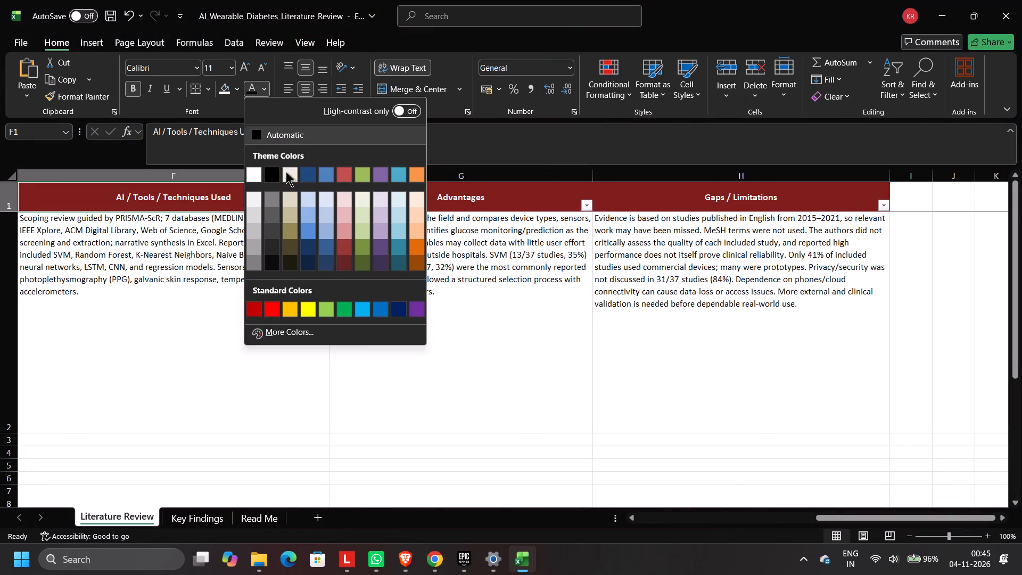
click(272, 179)
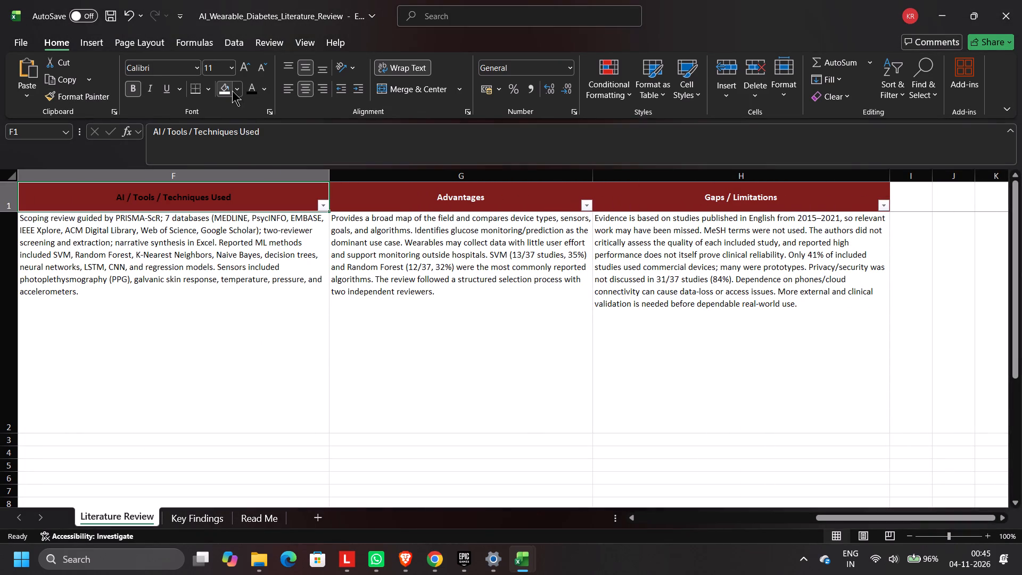
click(233, 90)
click(224, 154)
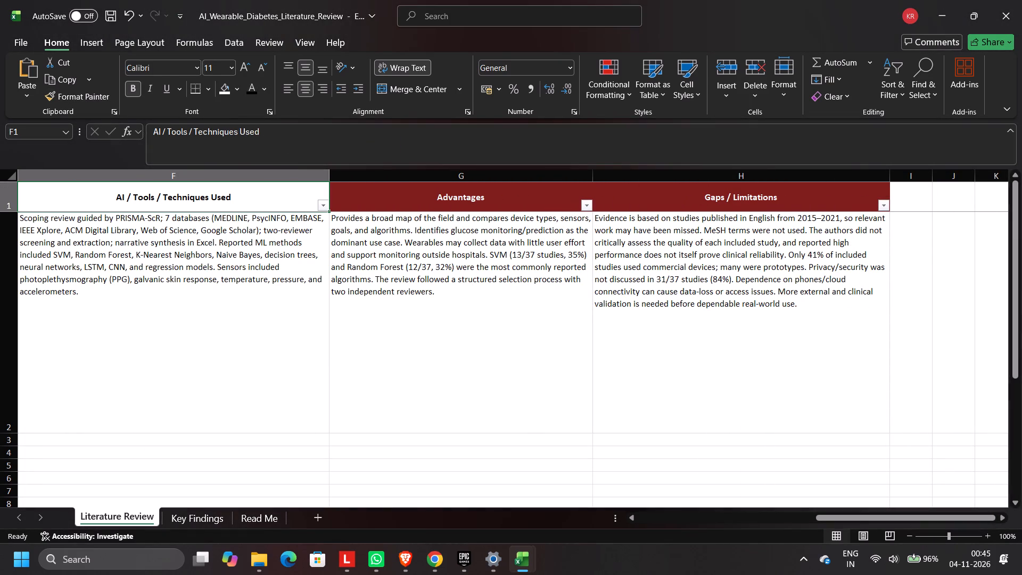
Format the Advantages header cell with black text and a white fill.
click(381, 213)
click(473, 195)
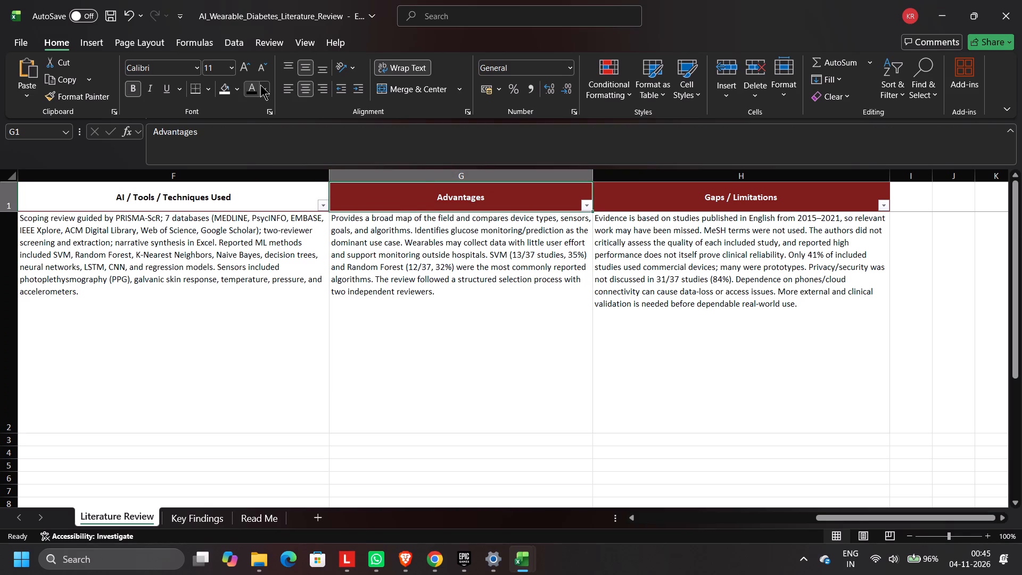
click(261, 85)
click(266, 171)
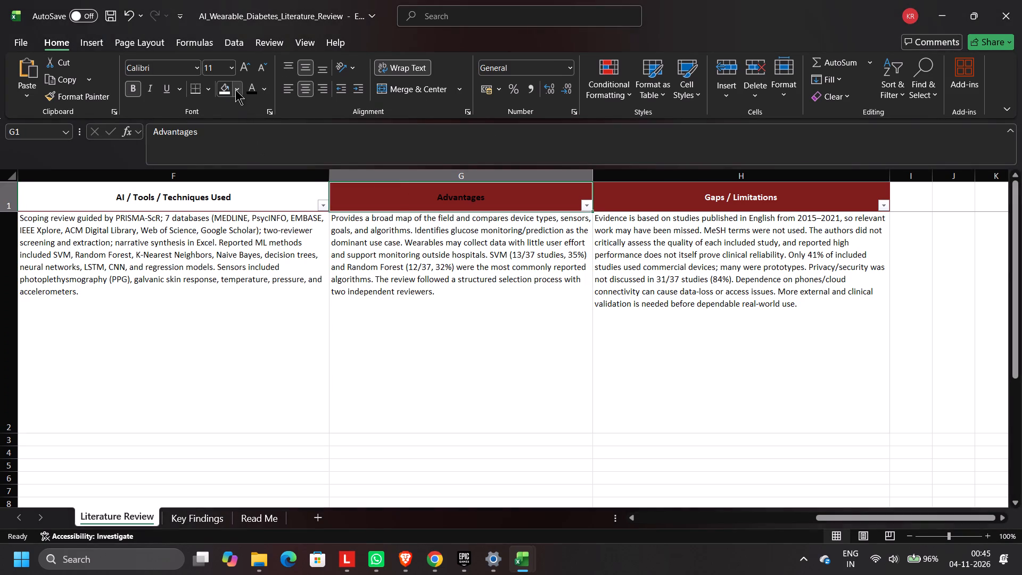
click(235, 89)
click(227, 151)
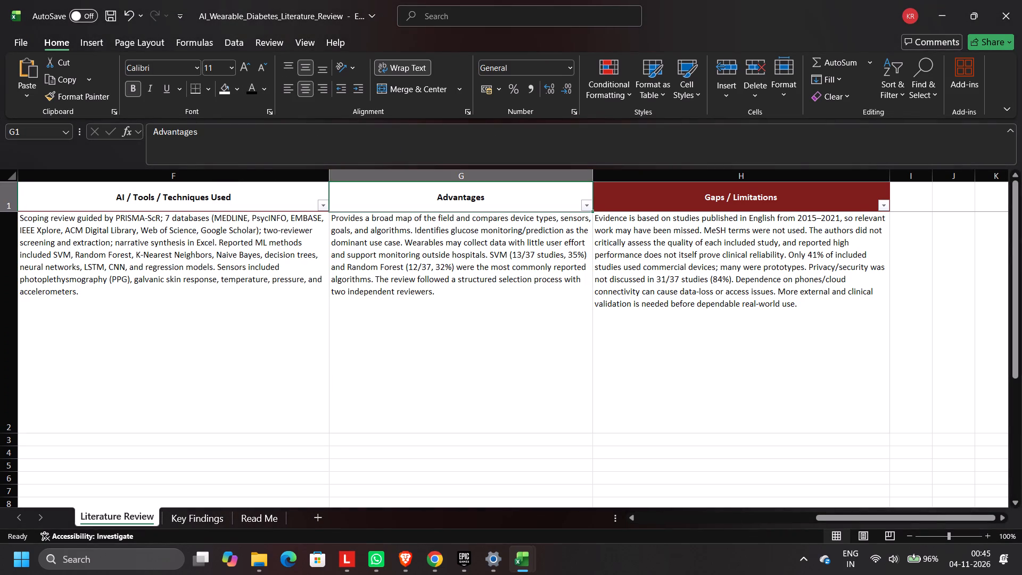
Format the Gaps / Limitations header cell with black text and a white fill.
click(707, 202)
click(261, 87)
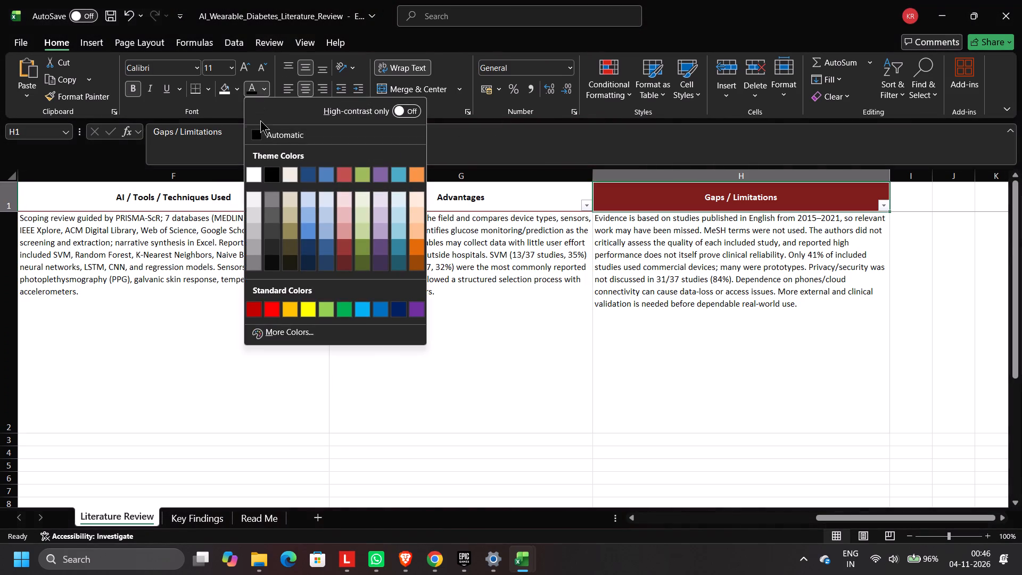
click(271, 179)
click(235, 91)
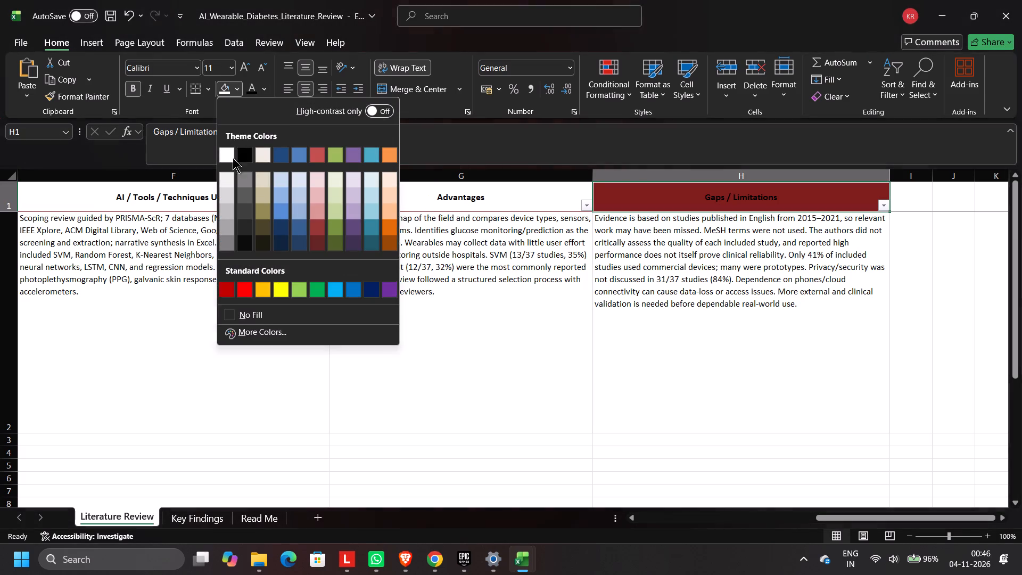
click(226, 158)
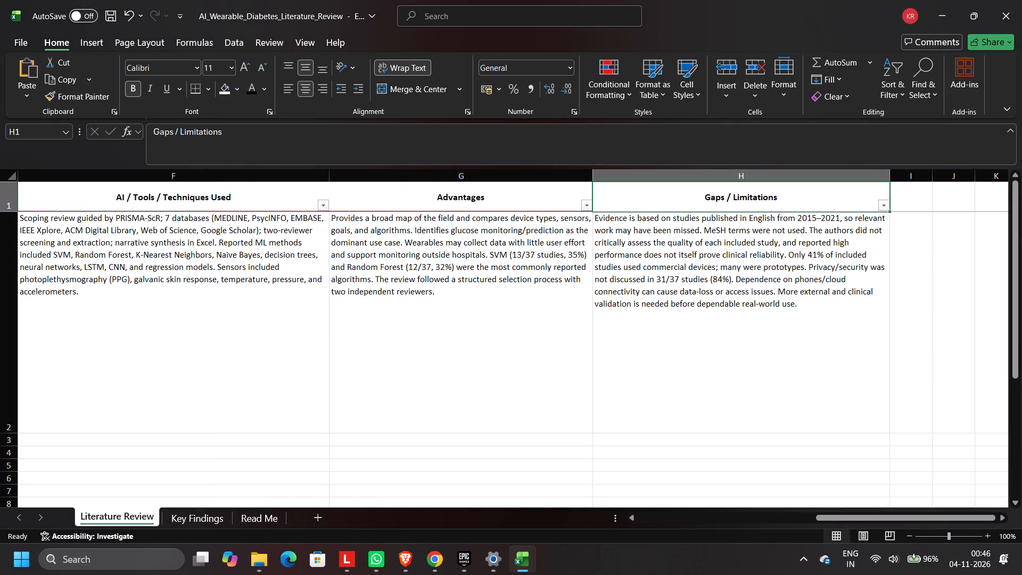
Set the font of the citation entry in cell A2 to Cambria.
triple_click(630, 515)
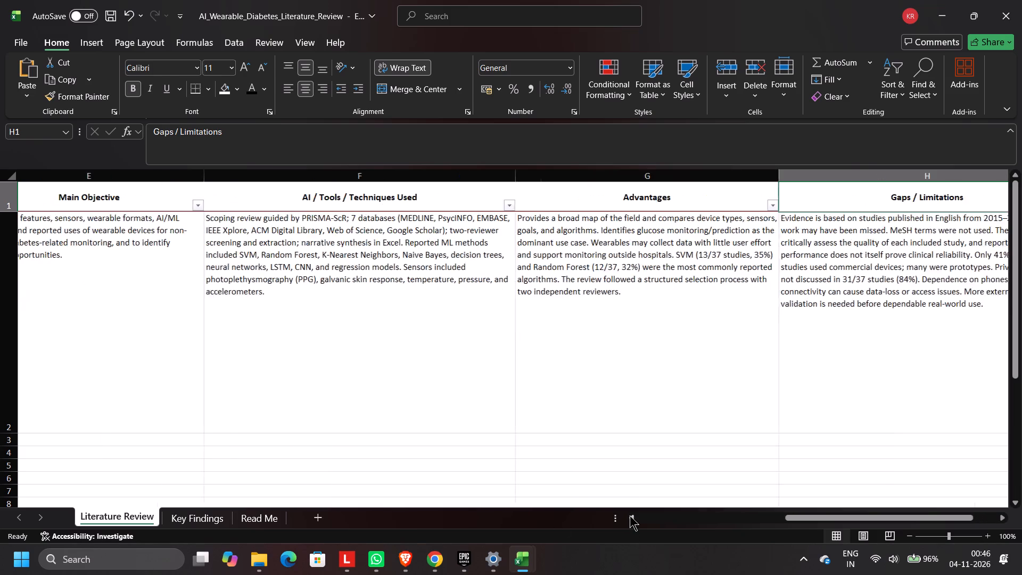
triple_click(630, 515)
triple_click(630, 515)
click(630, 515)
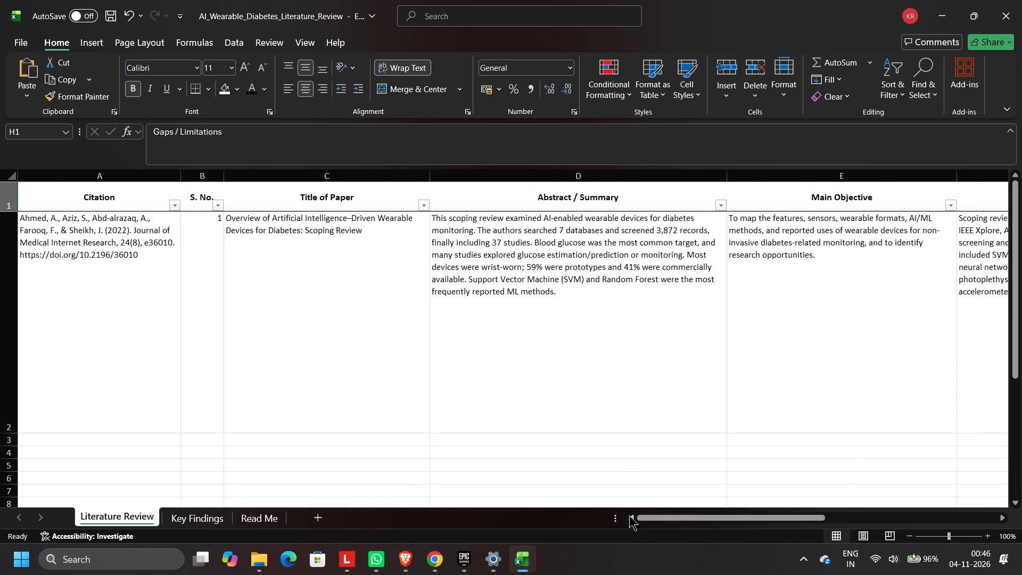
click(56, 234)
click(59, 229)
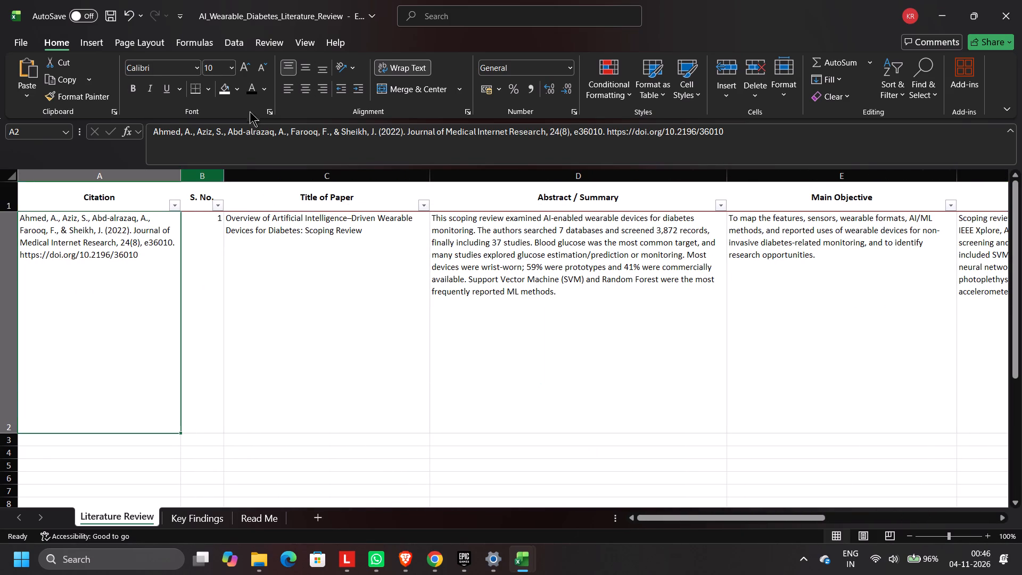
click(194, 71)
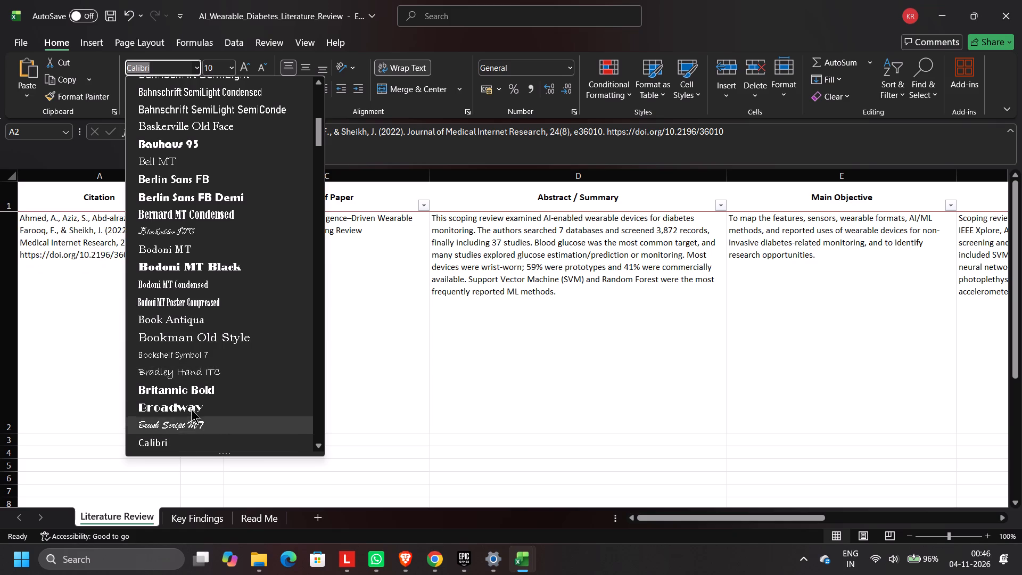
scroll(185, 132, down, 6)
scroll(185, 132, up, 3)
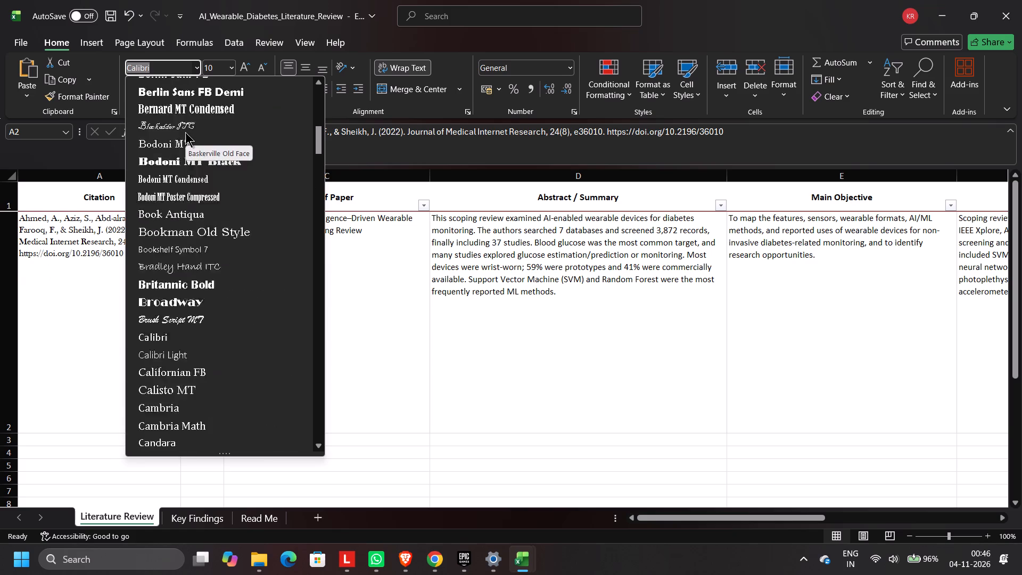
scroll(185, 132, up, 13)
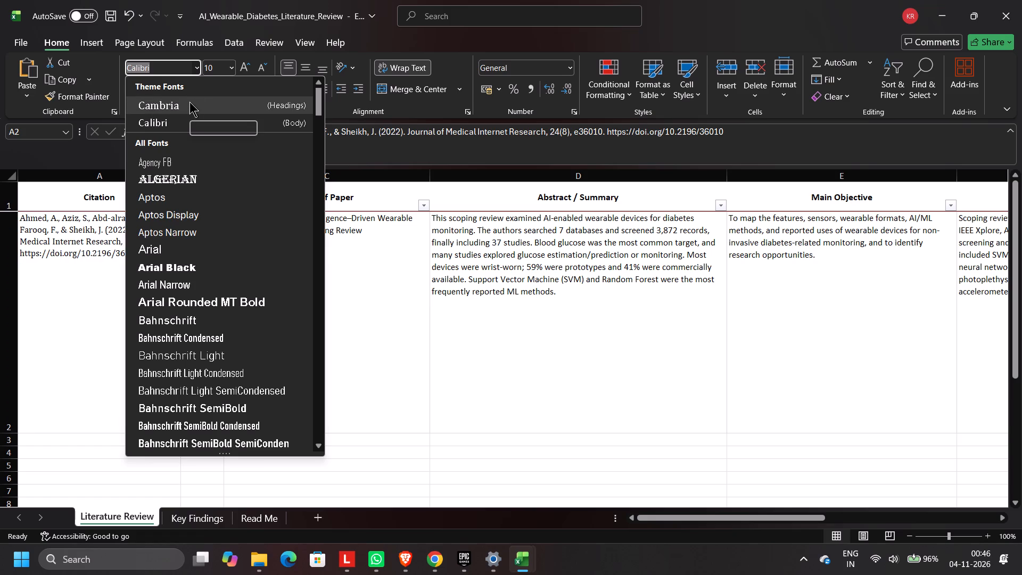
click(186, 102)
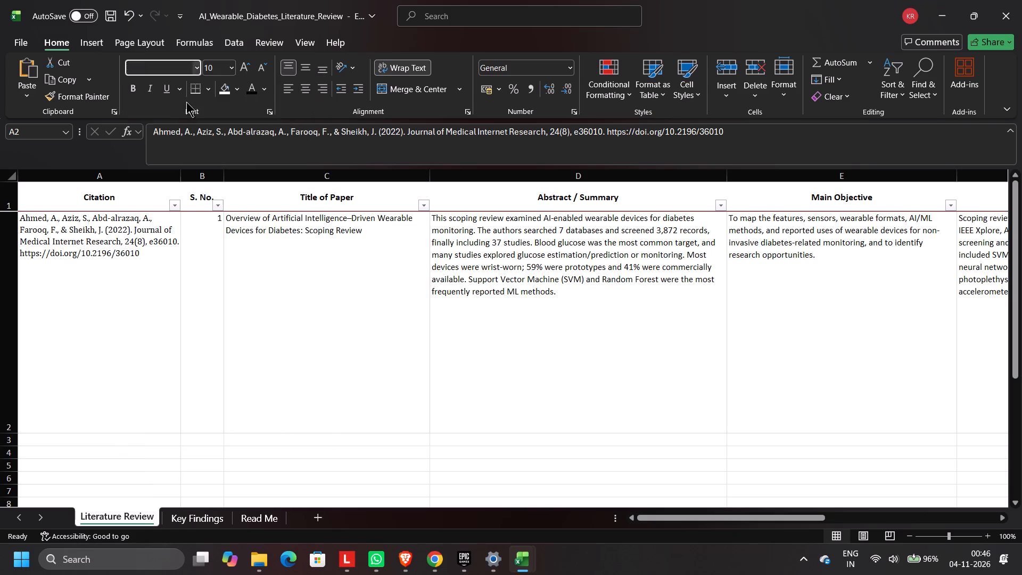
Set the font of the serial number entry in cell B2 to Cambria.
click(268, 262)
click(183, 242)
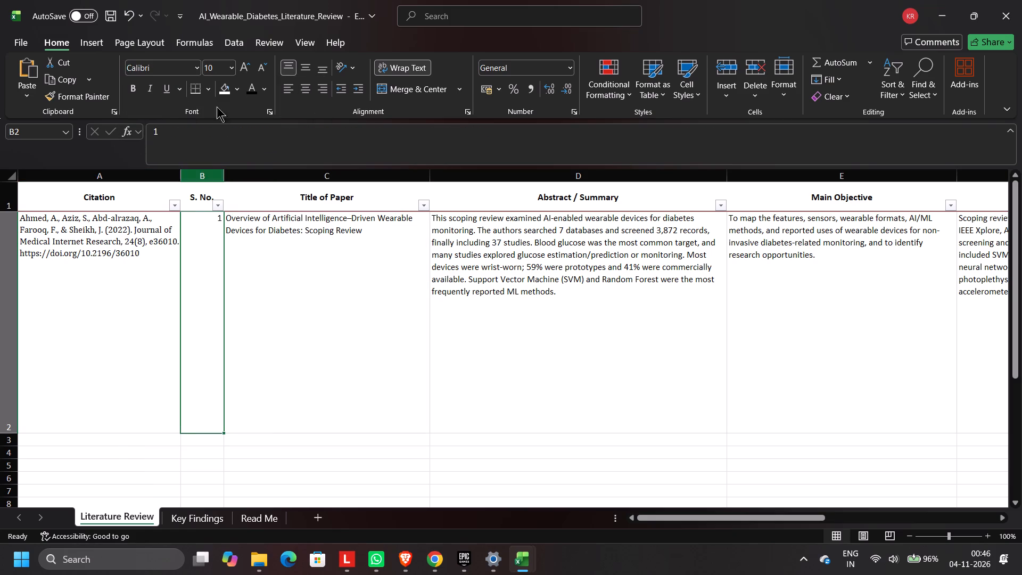
click(194, 71)
scroll(175, 117, down, 5)
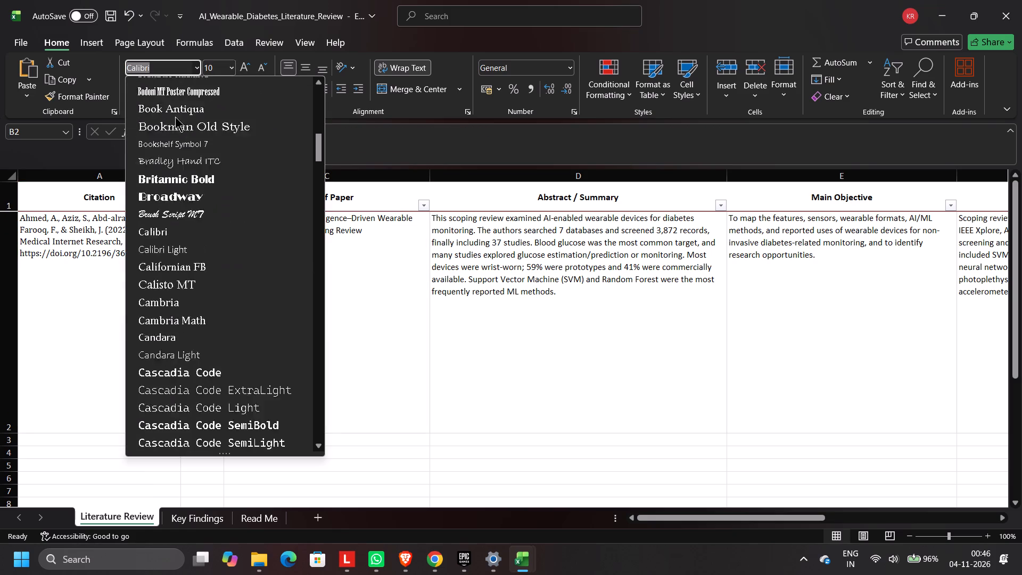
scroll(175, 117, down, 8)
scroll(176, 116, up, 11)
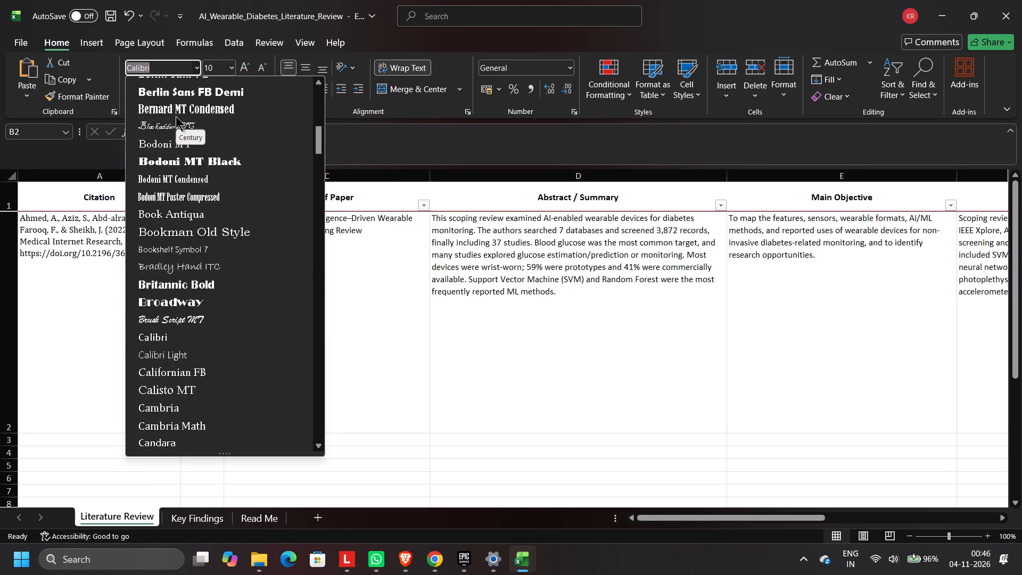
scroll(176, 116, up, 19)
click(176, 112)
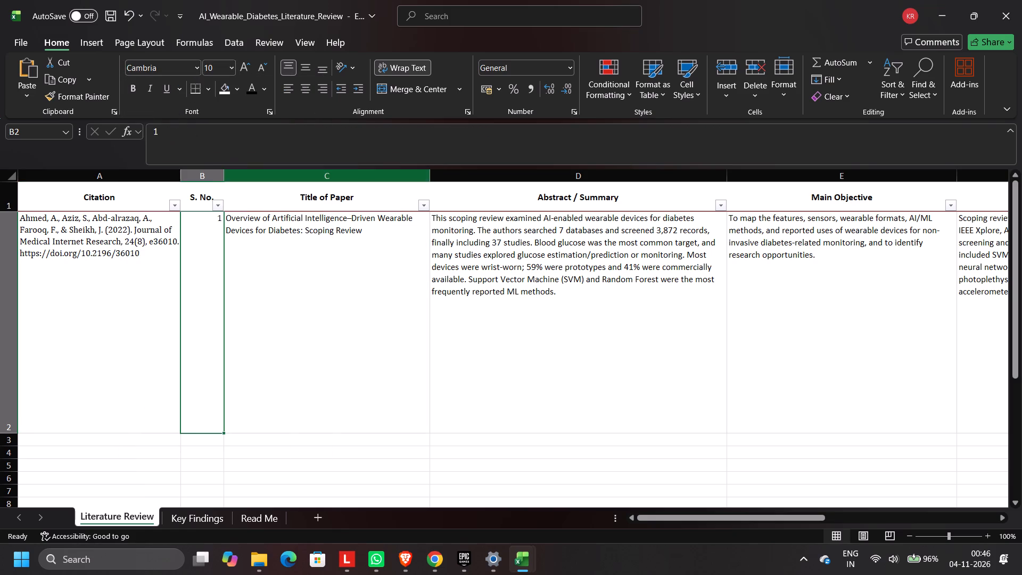
Set the font of the paper title entry in cell C2 to Cambria.
drag(305, 272, 306, 266)
click(192, 64)
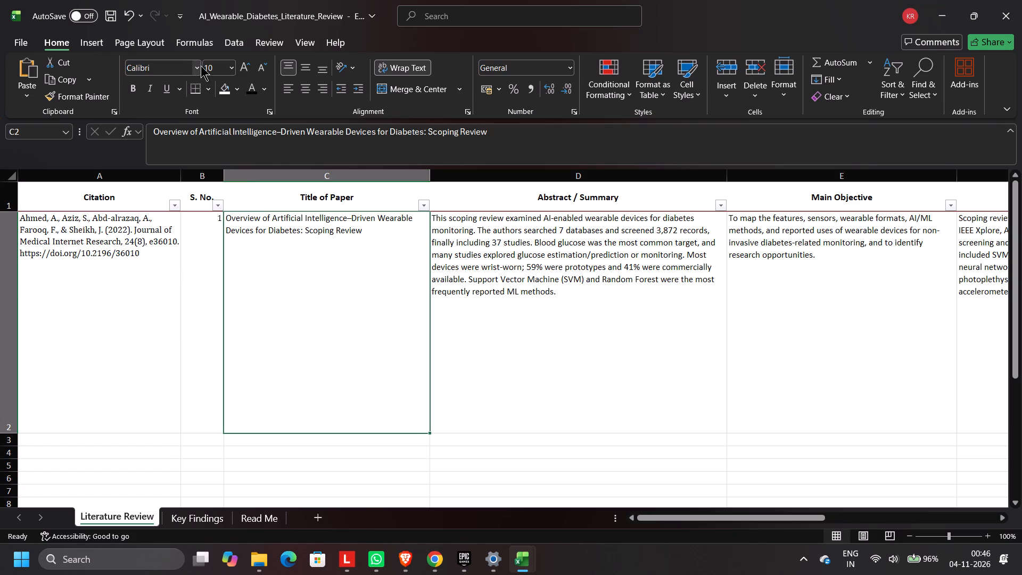
click(201, 65)
click(179, 68)
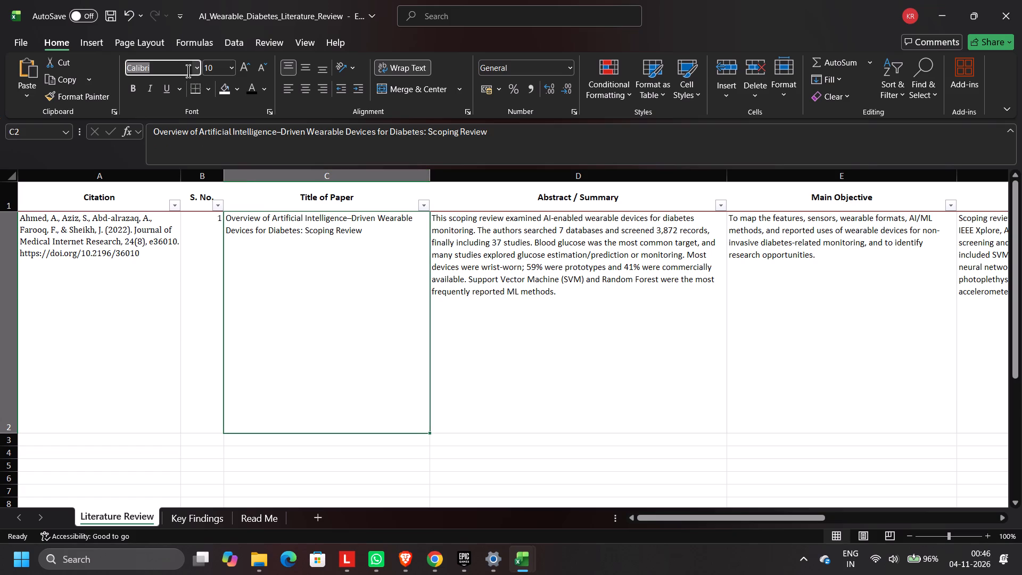
click(199, 65)
scroll(195, 105, down, 5)
scroll(197, 108, up, 7)
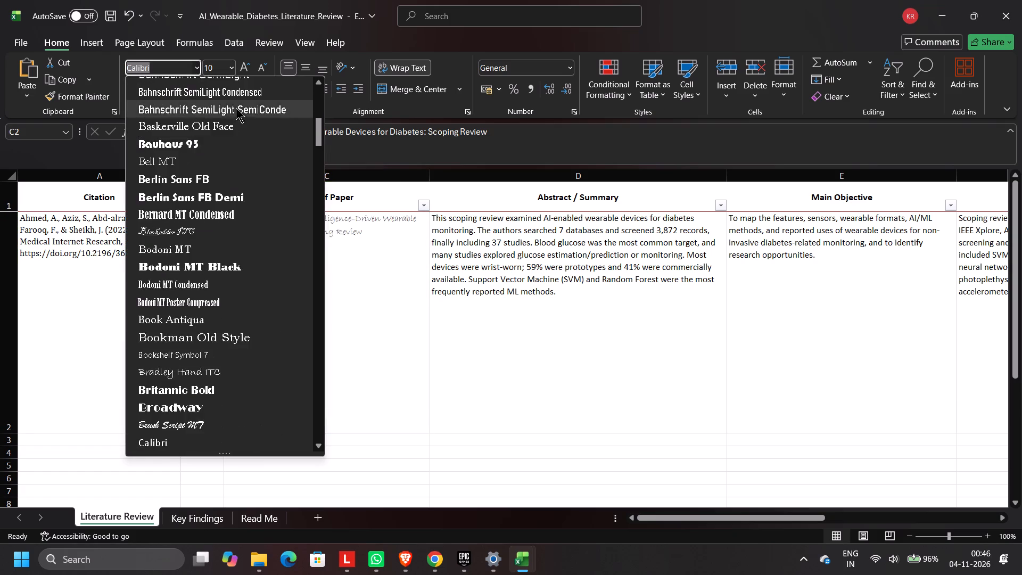
scroll(236, 108, up, 1)
drag(322, 126, 322, 63)
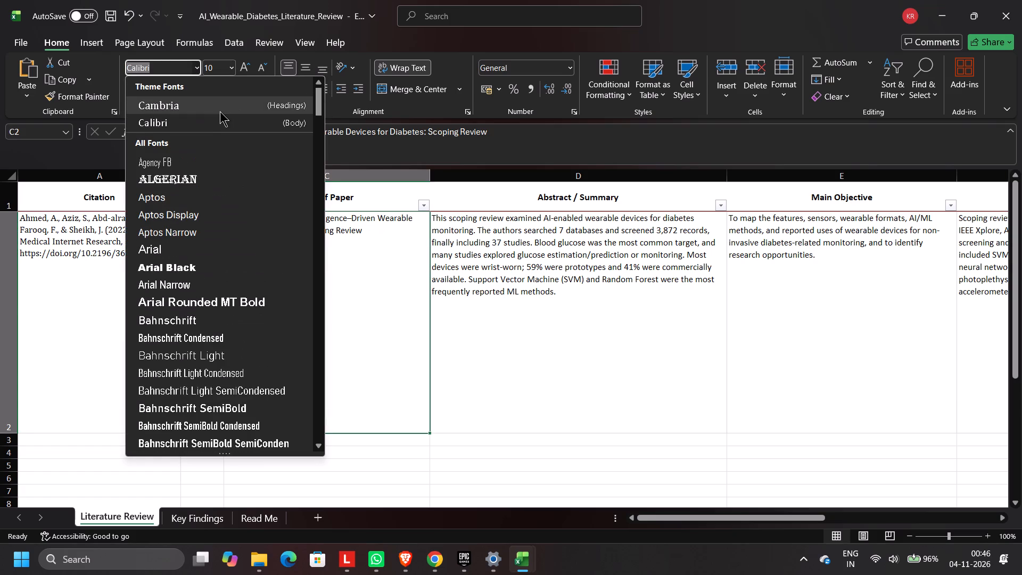
click(220, 108)
Set the font of the abstract/summary entry in cell D2 to Cambria.
click(477, 295)
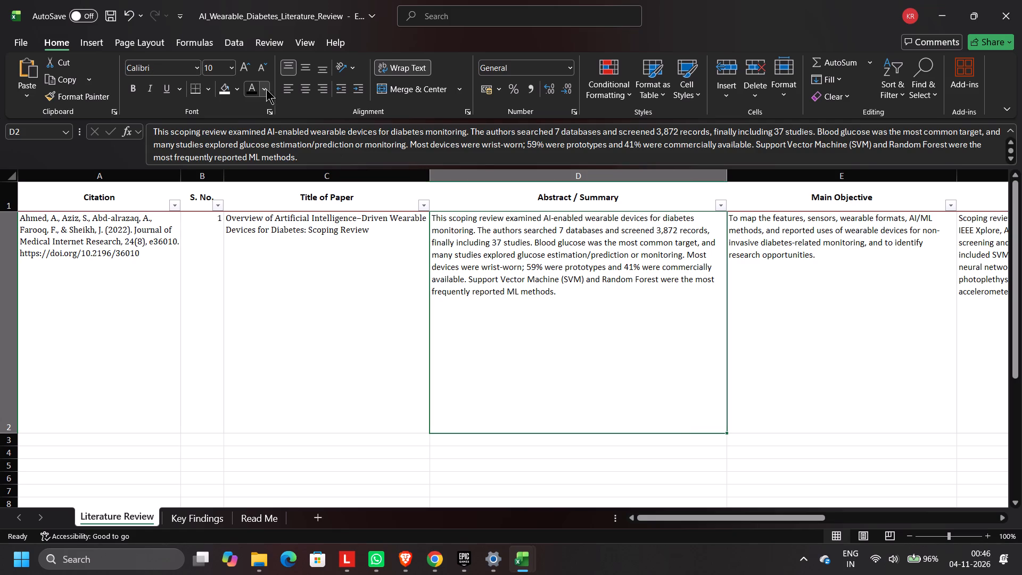
click(197, 65)
scroll(210, 149, up, 5)
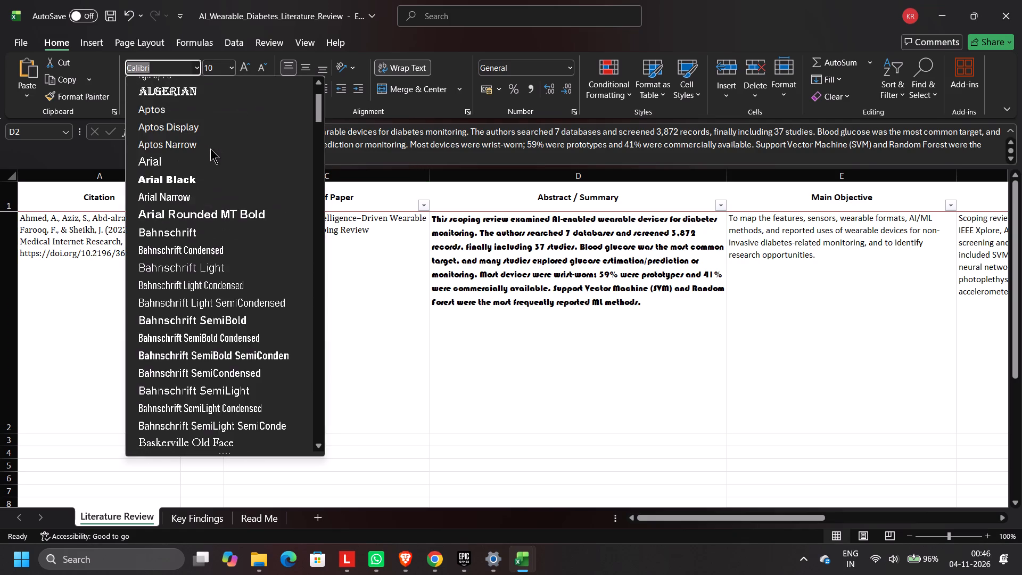
scroll(210, 149, up, 6)
click(162, 101)
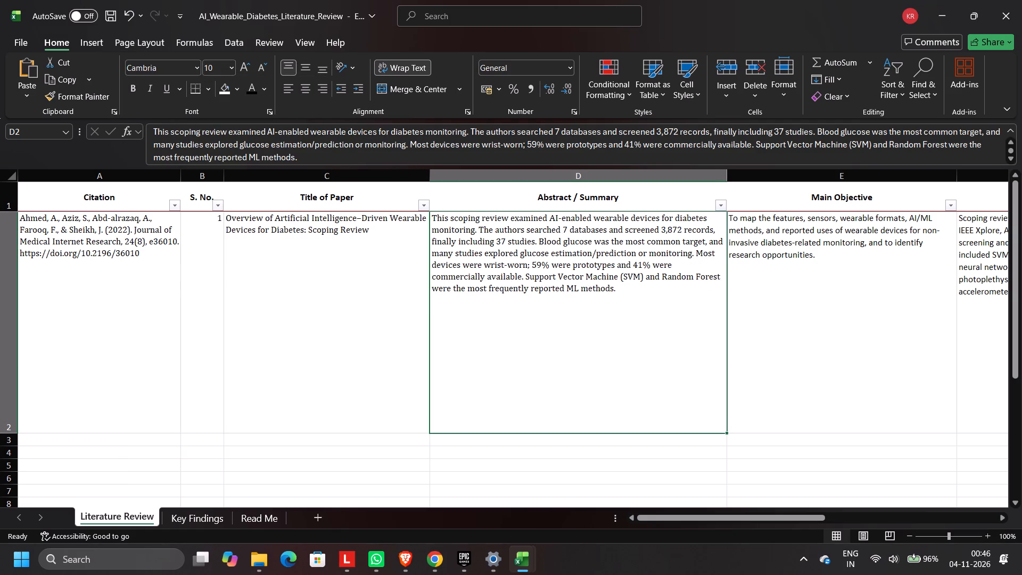
Set the font of the main objective entry in cell E2 to Cambria.
click(761, 253)
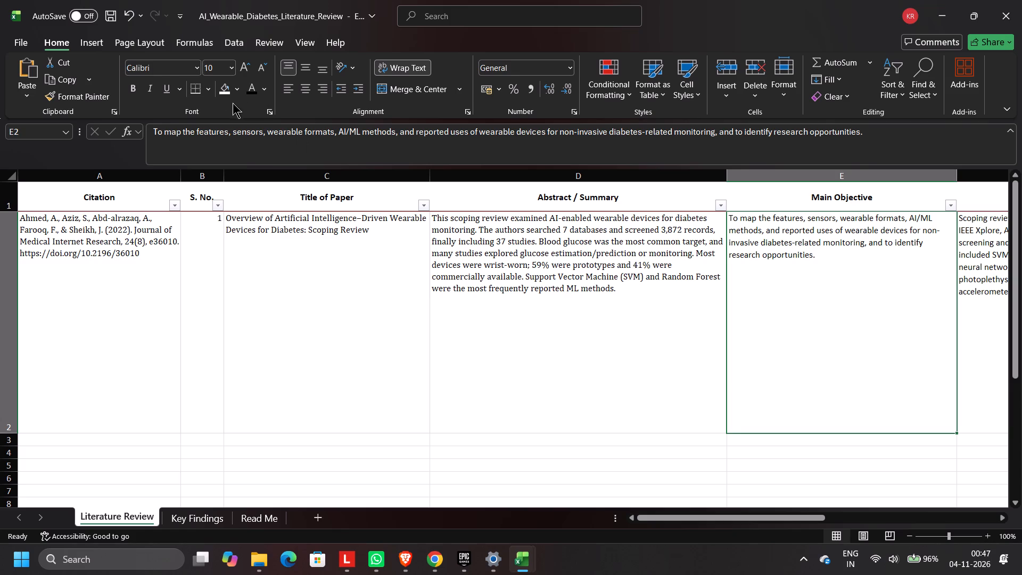
click(200, 66)
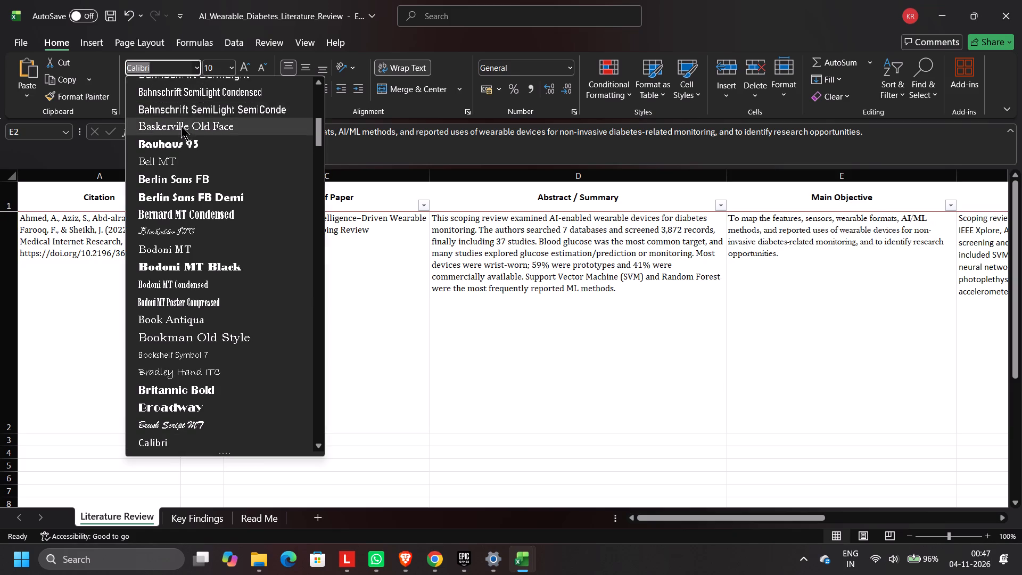
scroll(181, 124, up, 15)
click(187, 104)
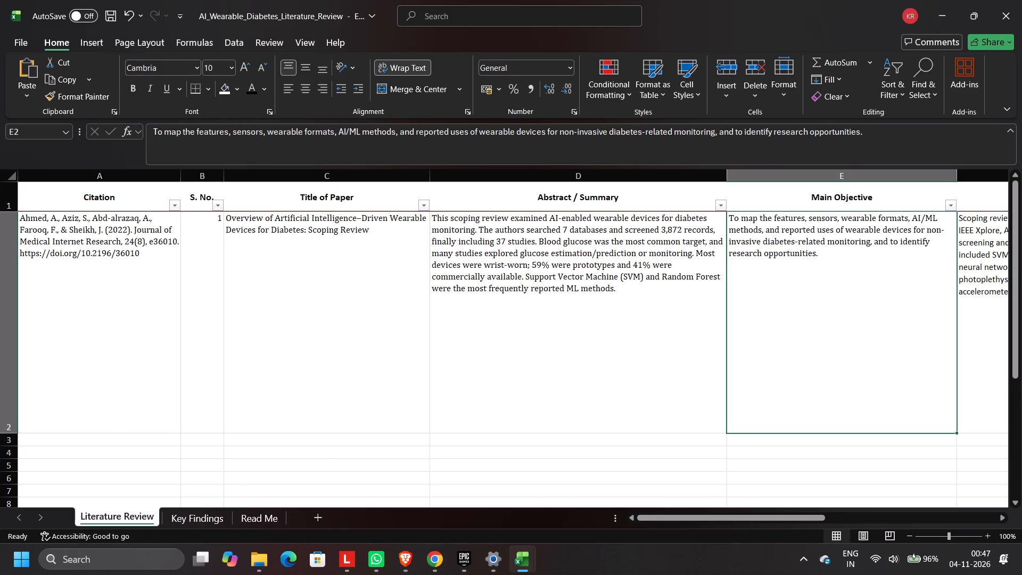
Set the font of the AI / Tools / Techniques Used entry in cell F2 to Cambria.
click(995, 309)
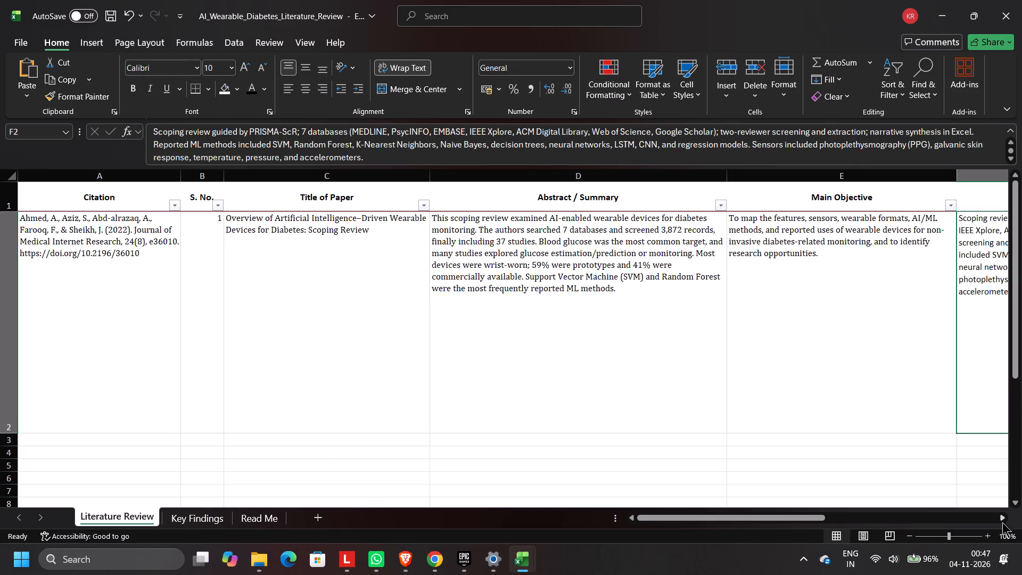
triple_click(1004, 520)
click(1007, 520)
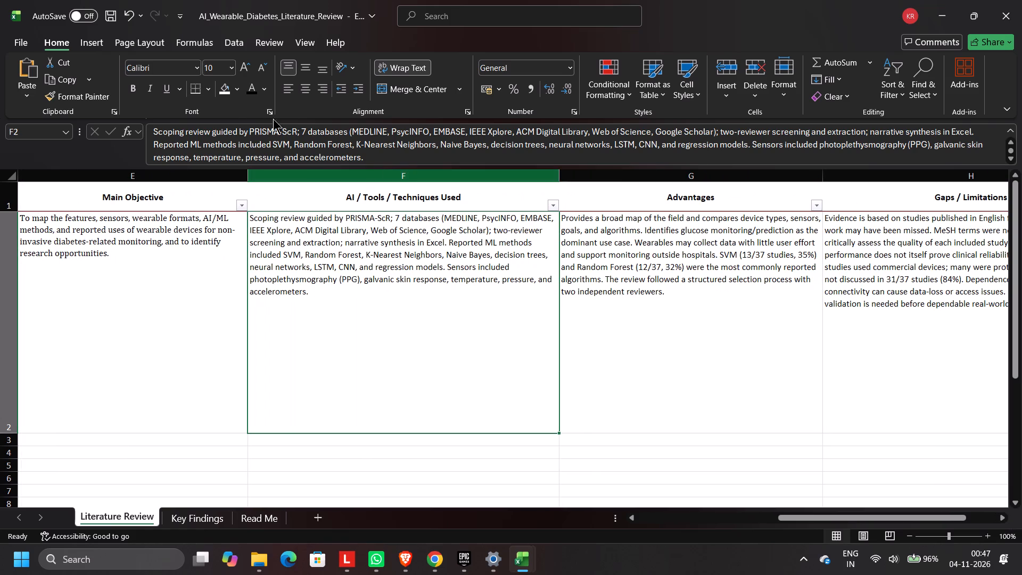
click(194, 65)
scroll(211, 107, up, 8)
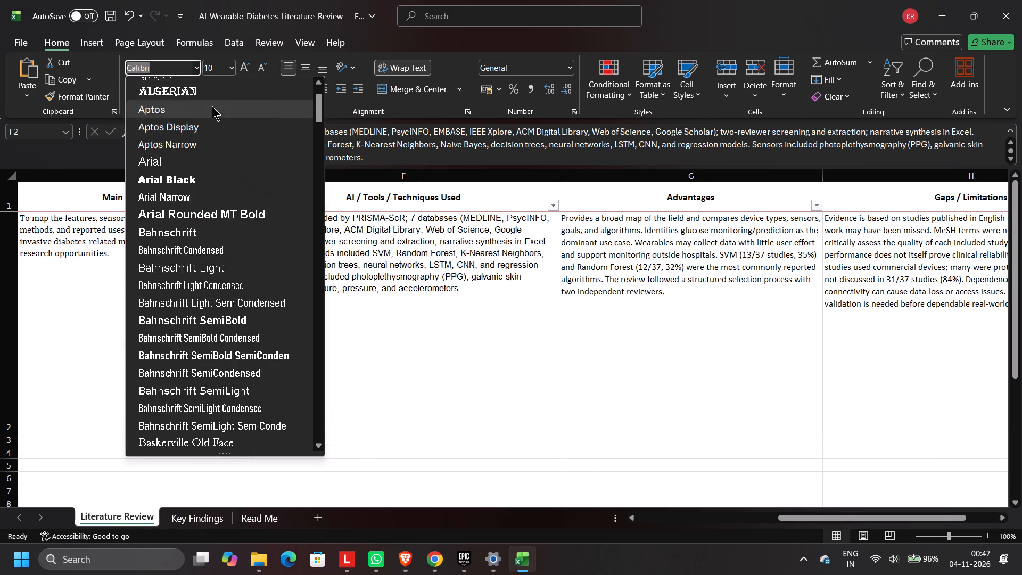
scroll(212, 106, up, 5)
click(212, 106)
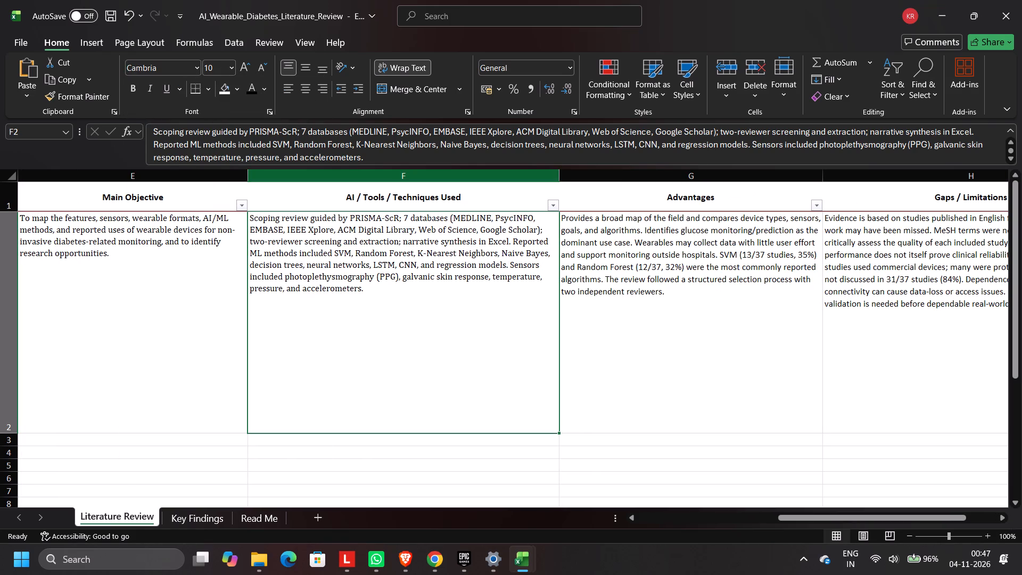
Set the font of the advantages entry in cell G2 to Cambria.
drag(735, 303, 723, 301)
click(186, 72)
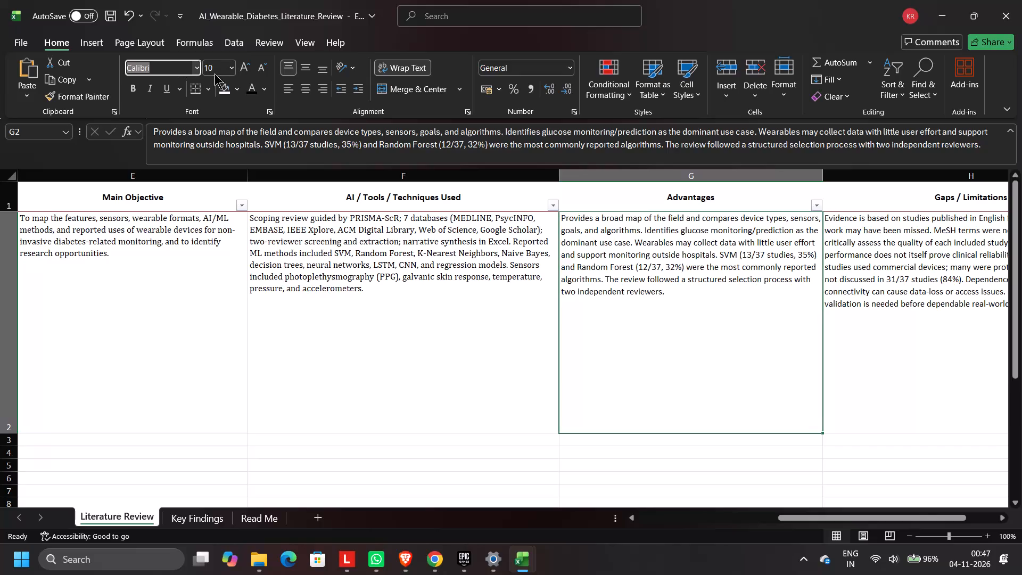
click(194, 70)
scroll(226, 102, up, 4)
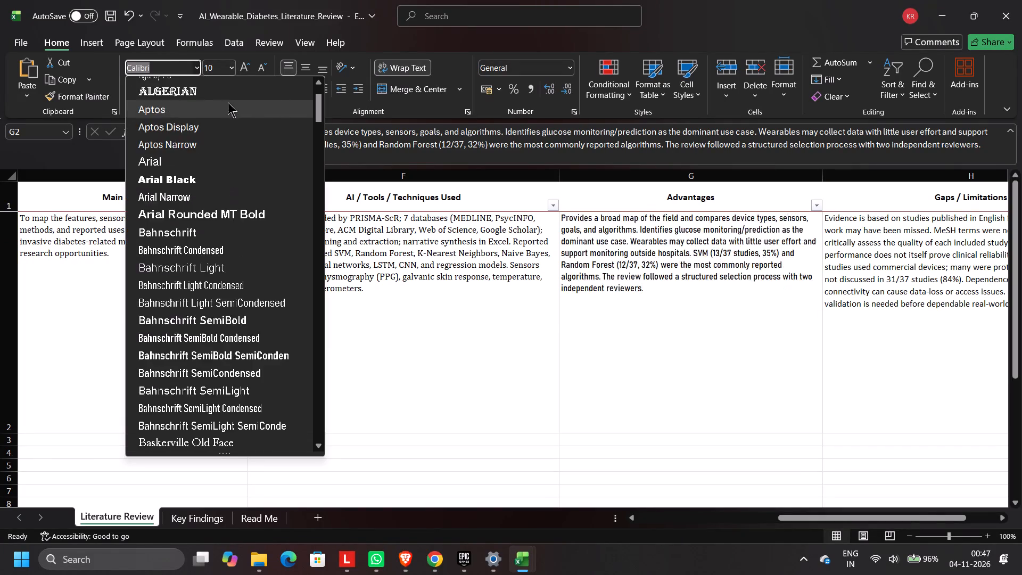
scroll(228, 102, up, 9)
click(229, 108)
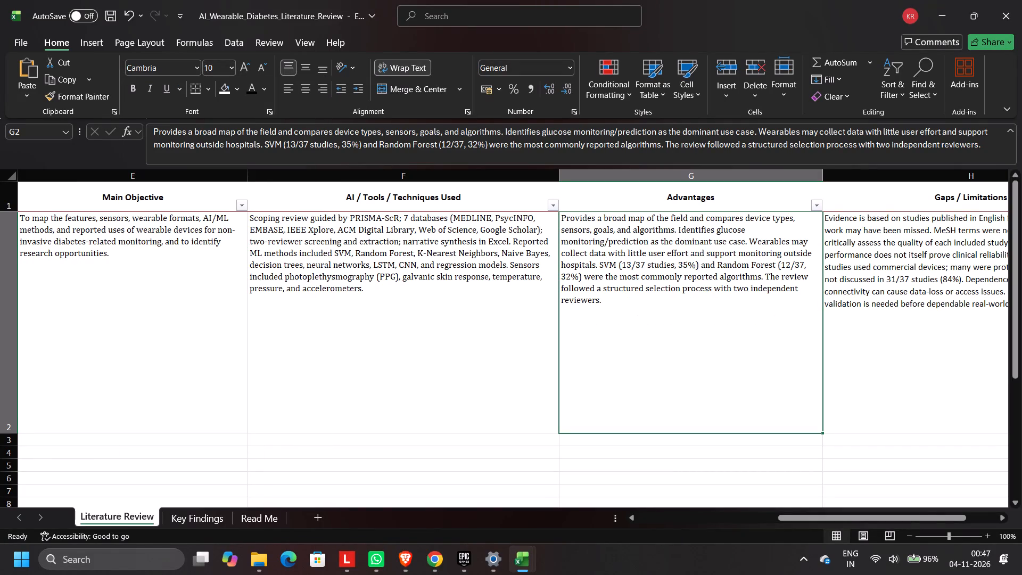
Set the font of the gaps/limitations entry in cell H2 to Cambria.
click(853, 249)
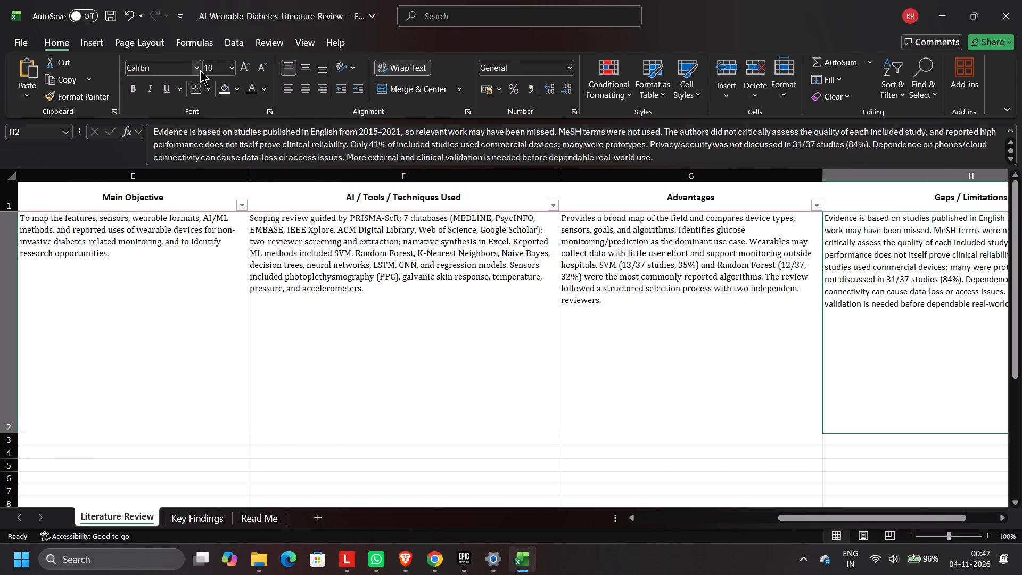
click(200, 70)
scroll(271, 133, up, 12)
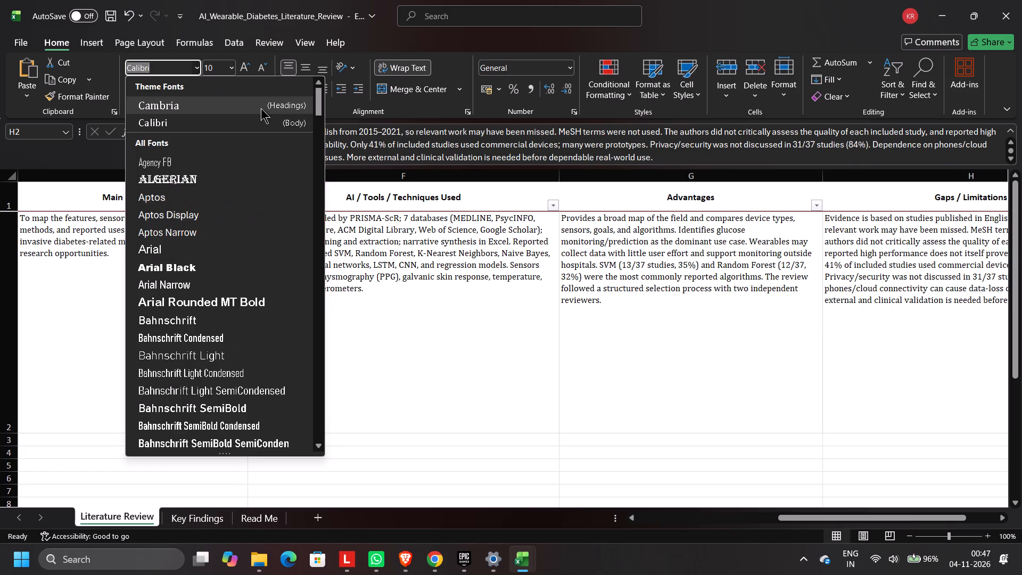
click(261, 108)
Set the font of the Gaps / Limitations header in cell H1 to Cambria.
double_click(1003, 520)
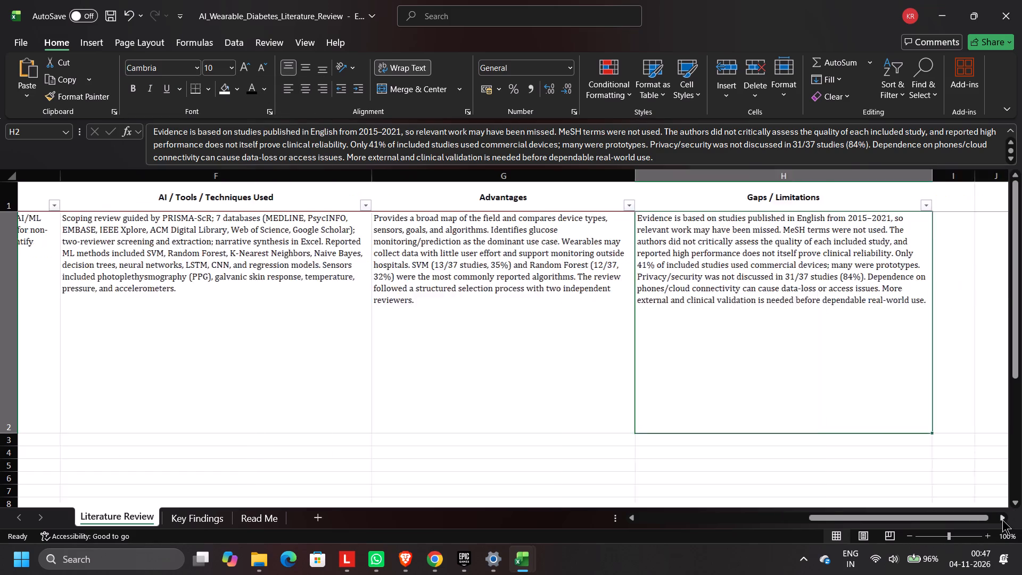
click(422, 196)
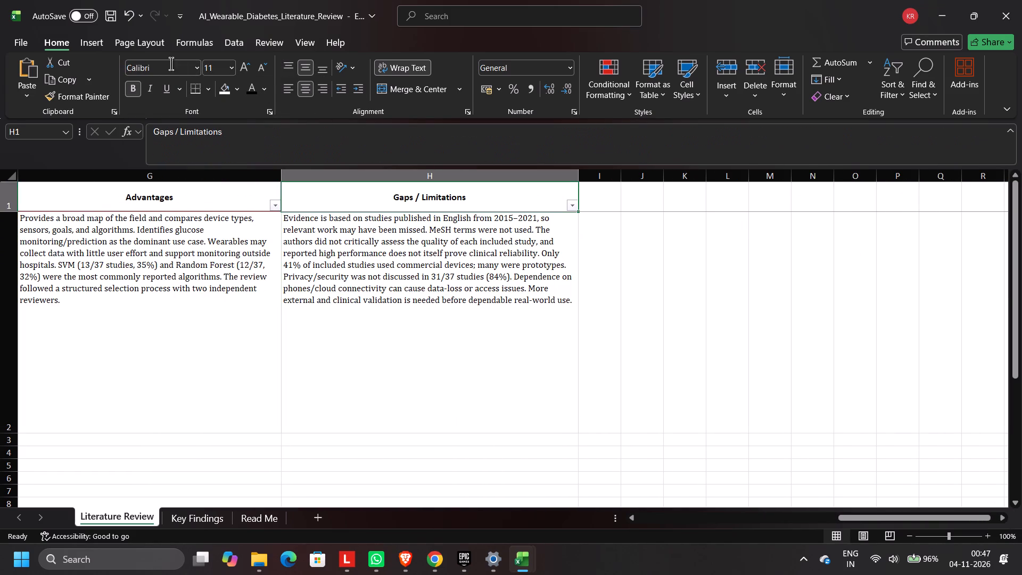
click(196, 73)
scroll(242, 116, up, 9)
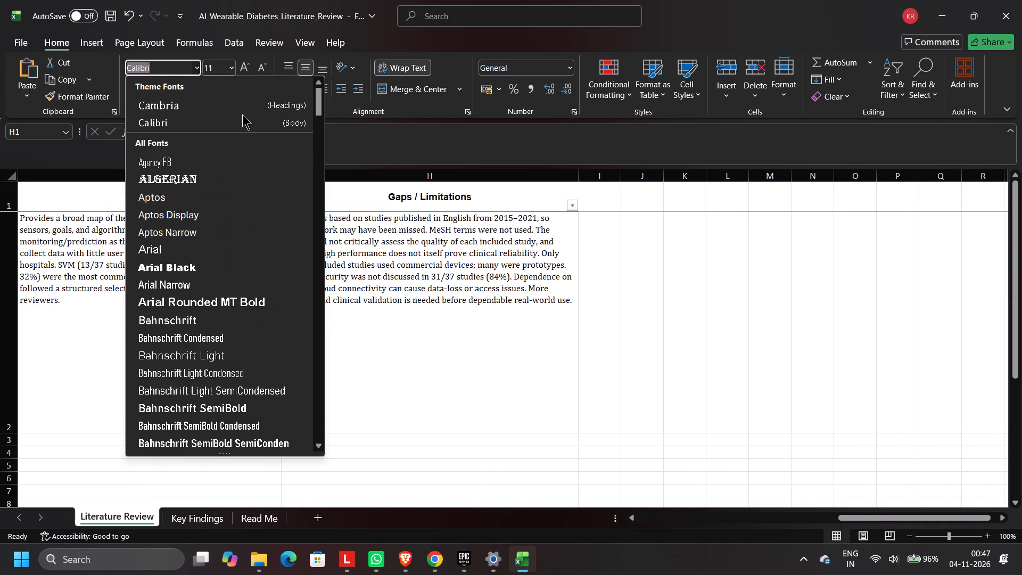
click(243, 102)
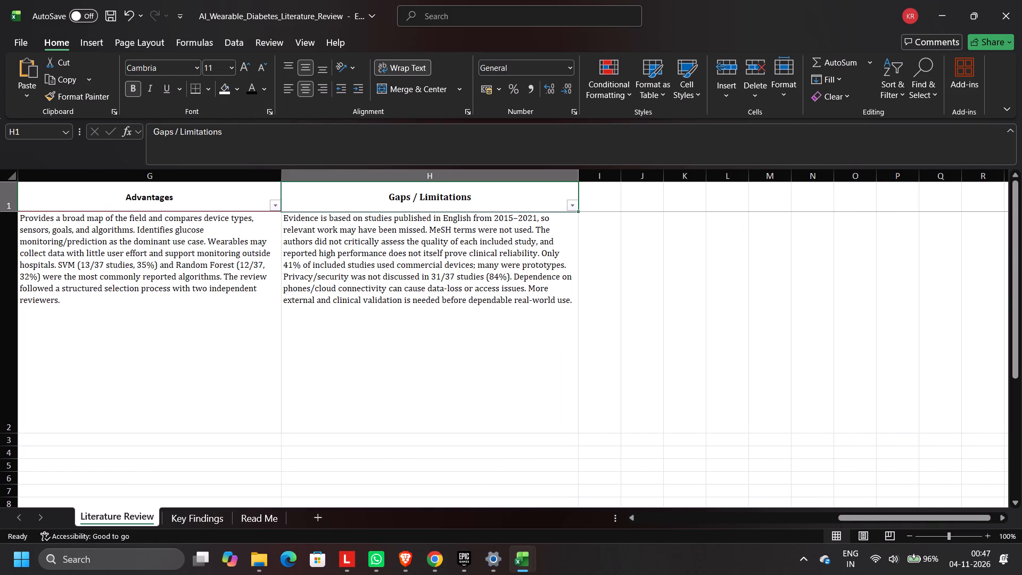
Set the font of the Advantages header in cell G1 to Cambria.
click(222, 201)
click(196, 69)
scroll(214, 117, up, 5)
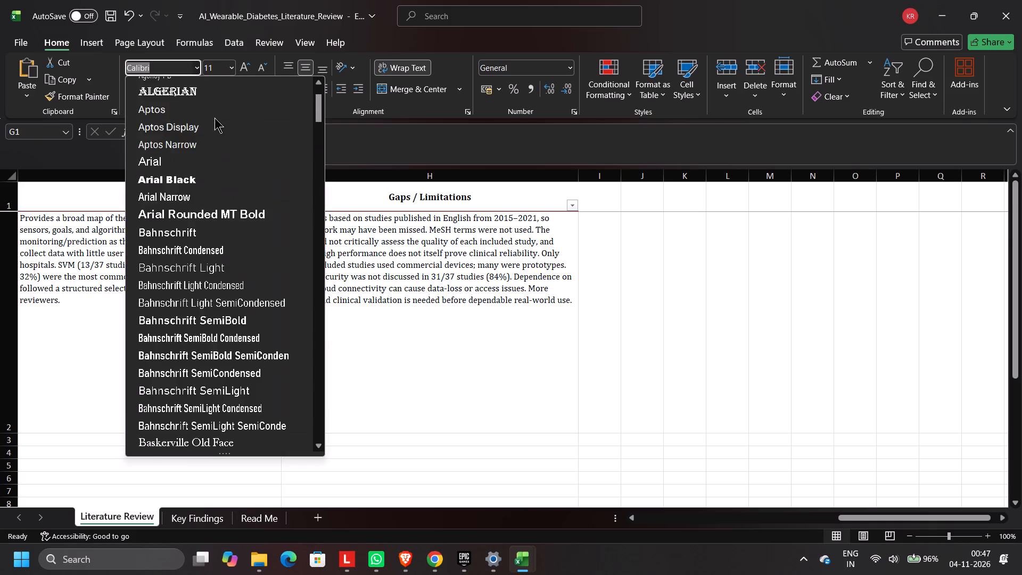
scroll(215, 118, up, 9)
click(219, 101)
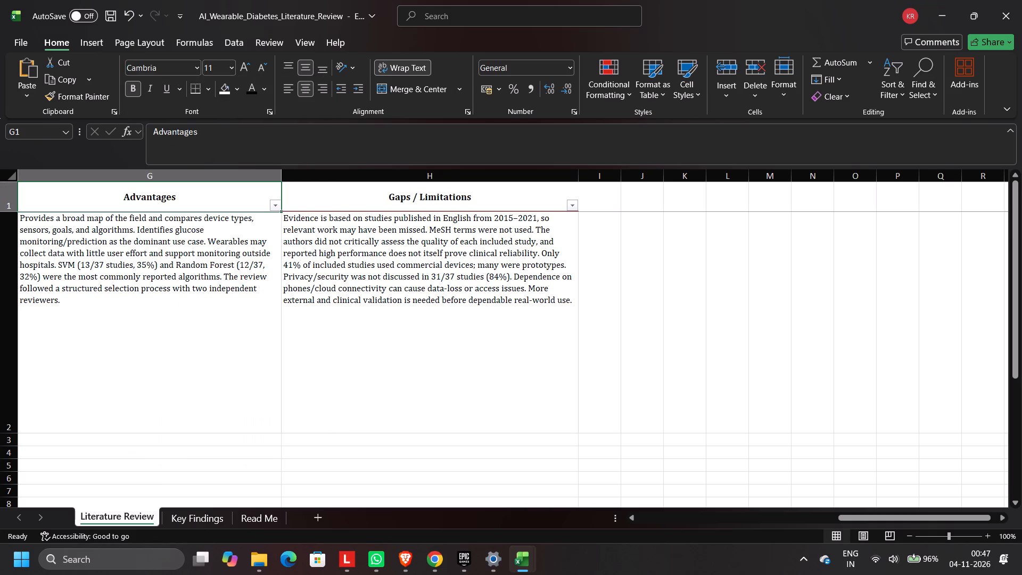
Set the font of the AI / Tools / Techniques Used header in cell F1 to Cambria.
click(627, 520)
double_click(631, 513)
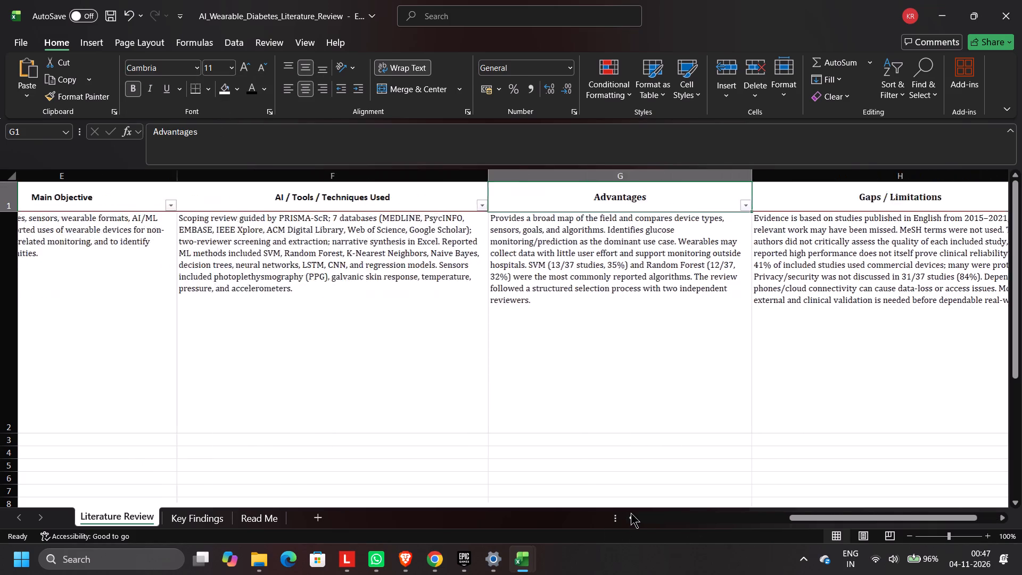
click(677, 194)
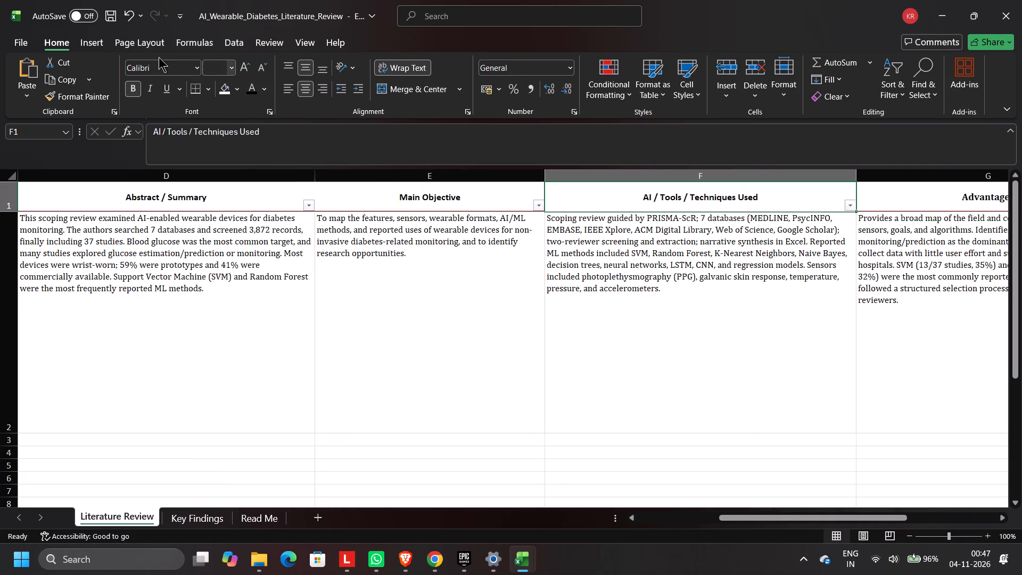
click(198, 71)
scroll(193, 111, up, 4)
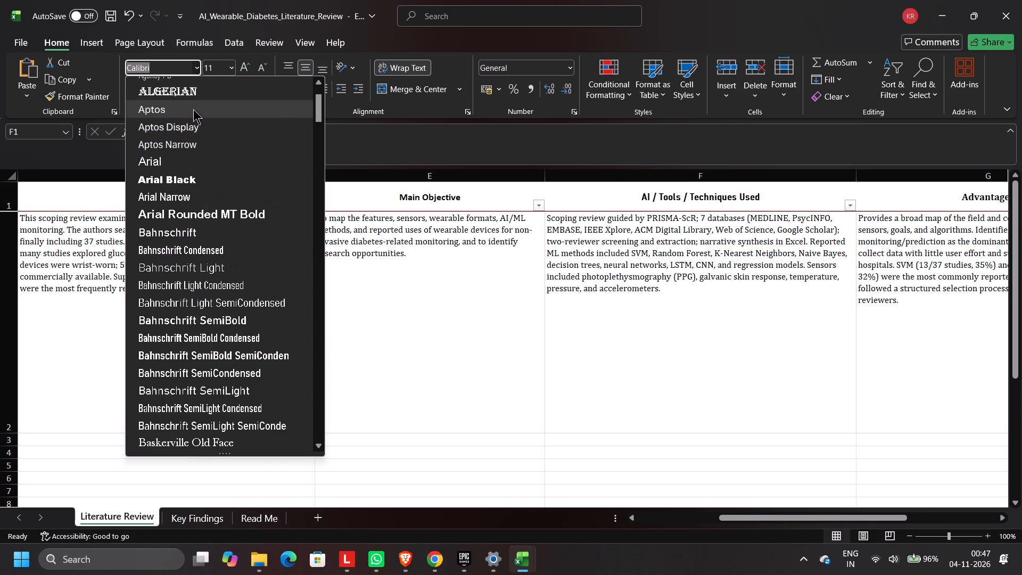
scroll(193, 109, up, 8)
click(193, 109)
Set the font of the Main Objective header in cell E1 to Cambria.
click(409, 199)
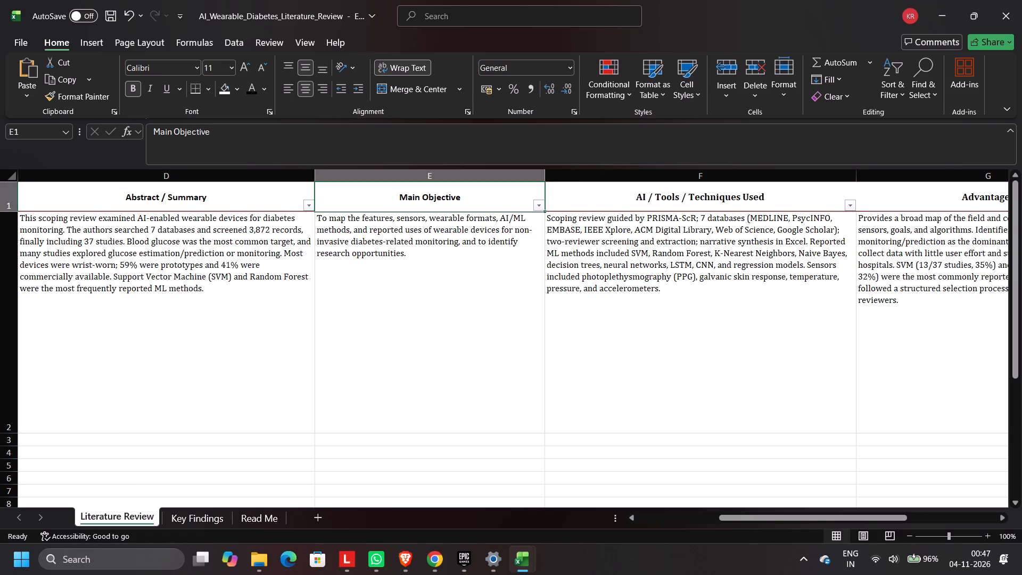
click(195, 71)
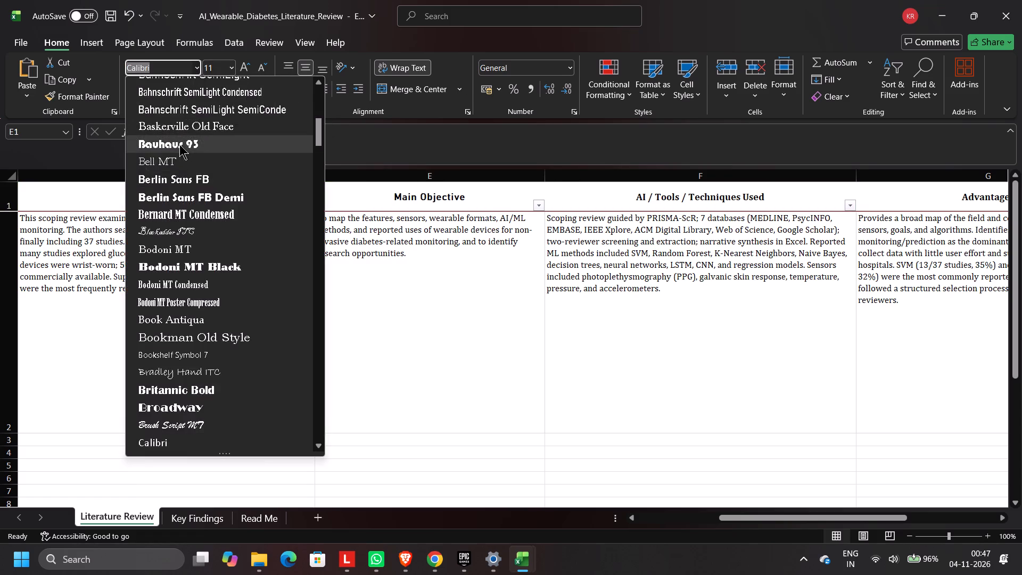
scroll(182, 134, up, 12)
click(186, 100)
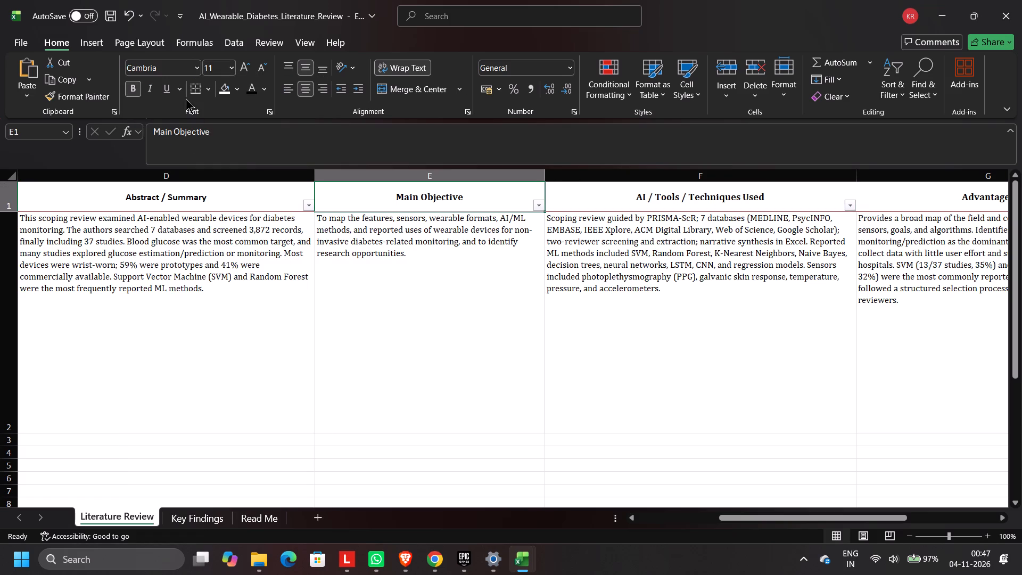
Set the font of the Abstract / Summary header in cell D1 to Cambria.
click(282, 196)
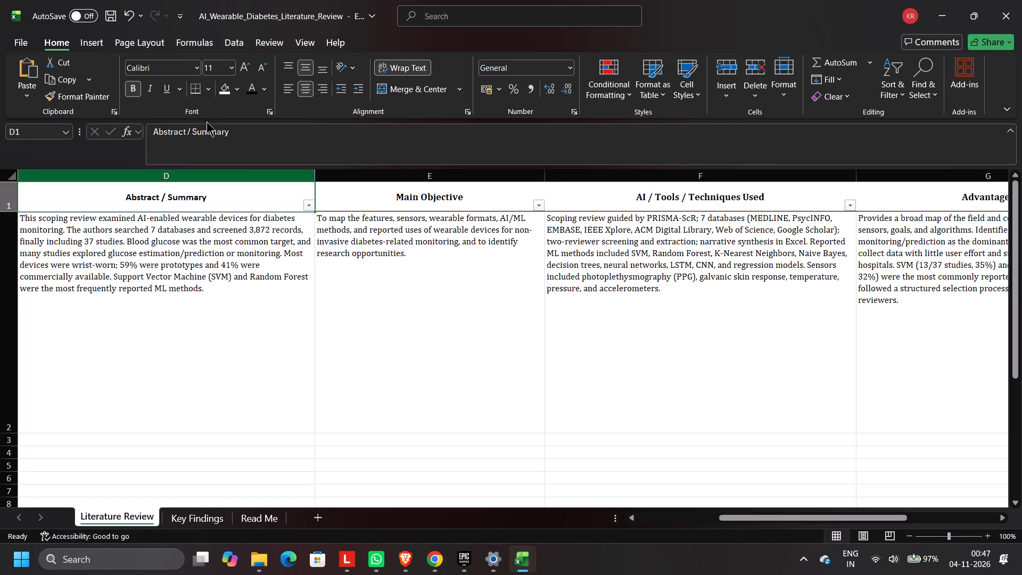
click(199, 66)
scroll(184, 121, up, 1)
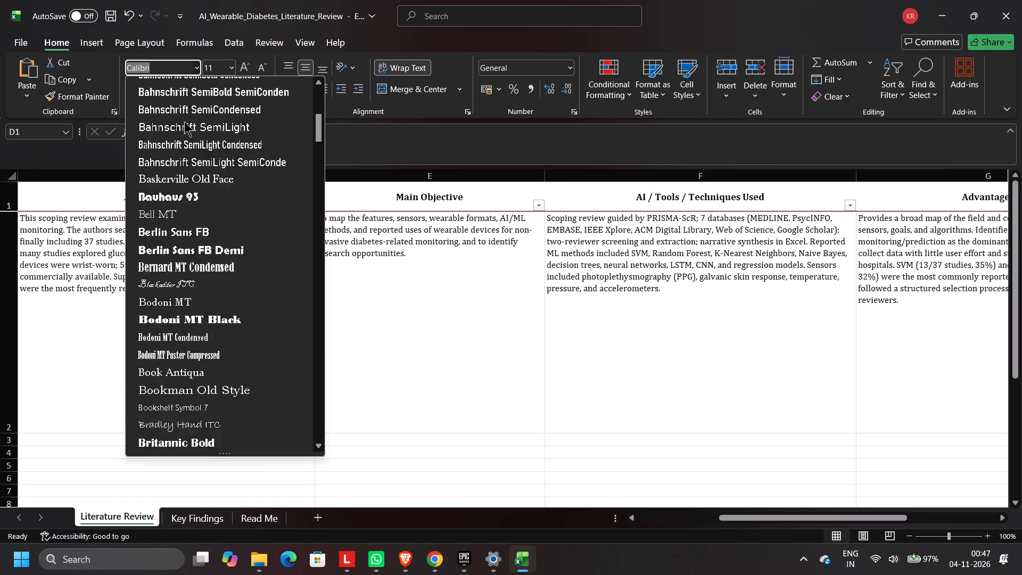
scroll(184, 121, up, 9)
click(184, 109)
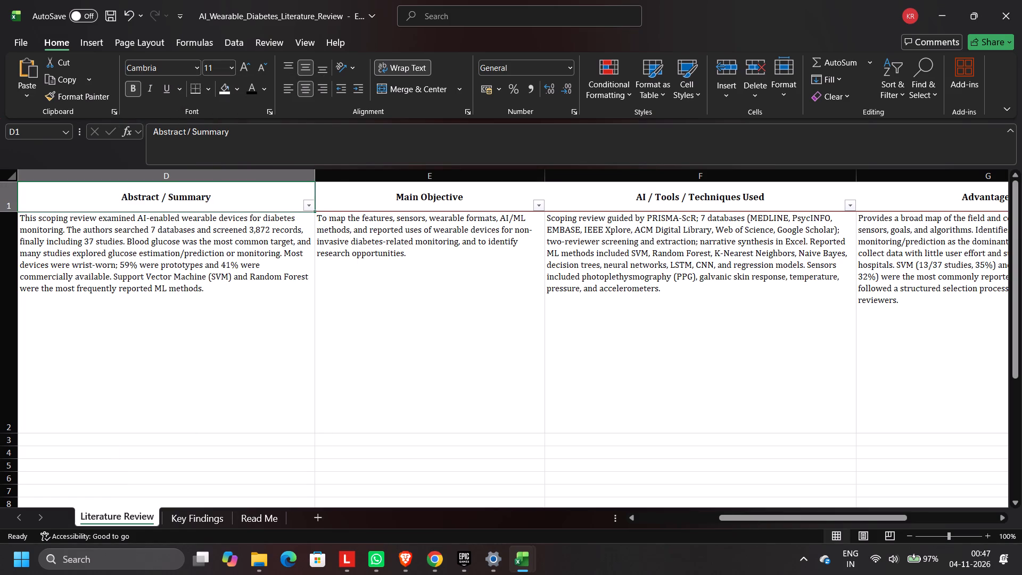
Set the font of the Title of Paper header in cell C1 to Cambria.
click(630, 520)
triple_click(631, 515)
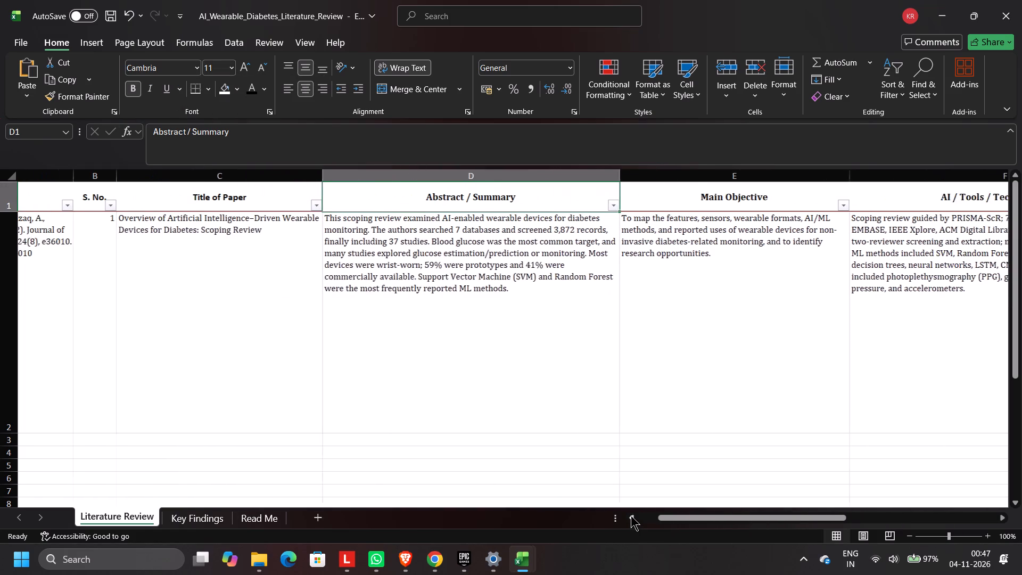
double_click(631, 515)
click(333, 193)
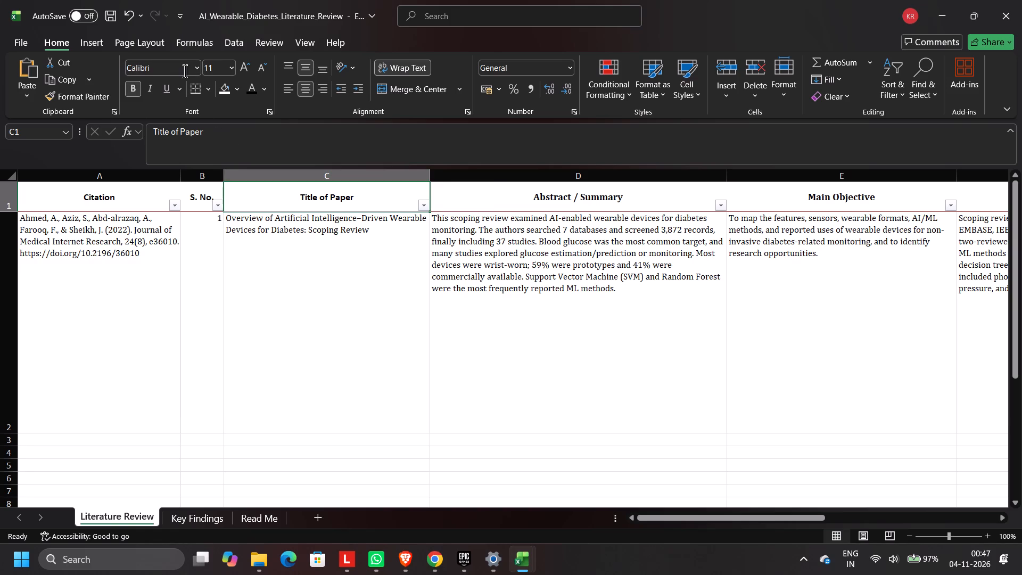
click(198, 70)
scroll(193, 162, up, 11)
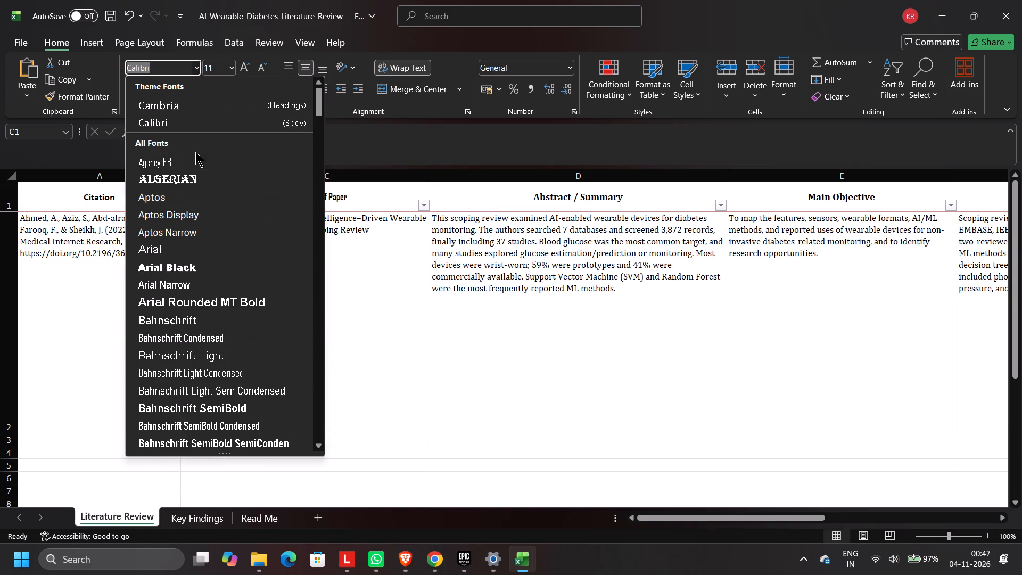
click(188, 98)
Set the font of the S. No. header in cell B1 to Cambria.
click(196, 209)
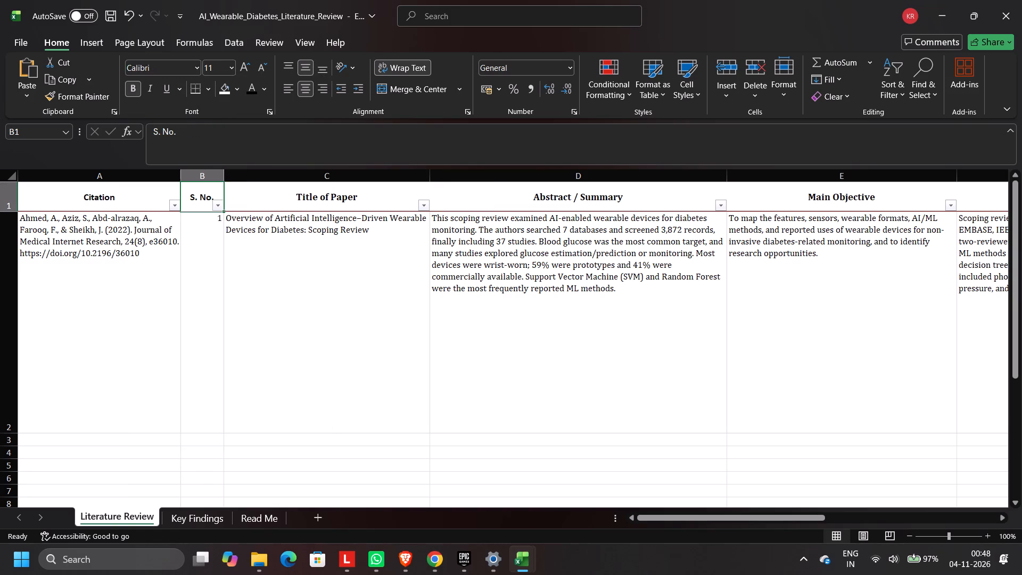
click(198, 68)
scroll(207, 162, up, 12)
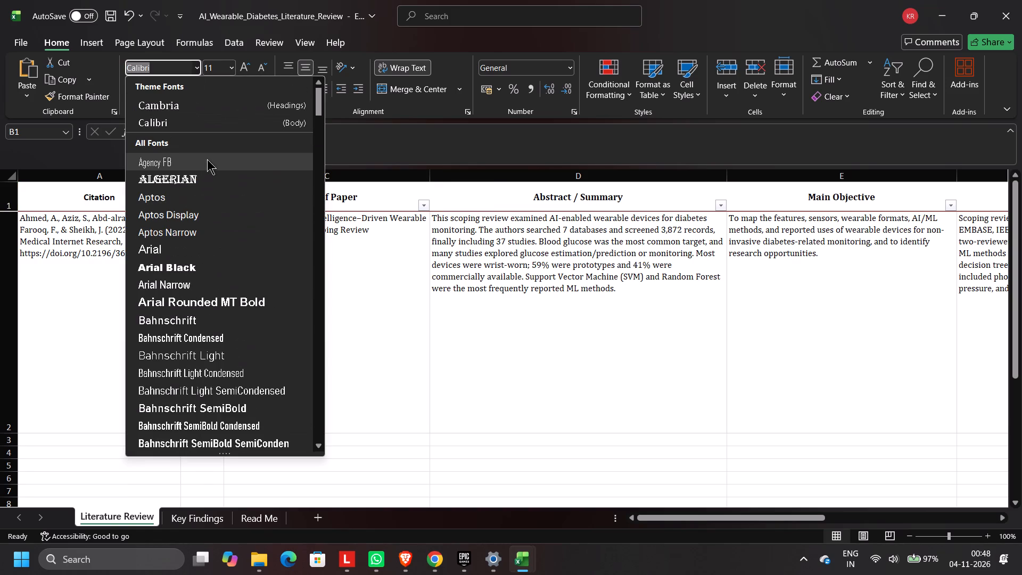
click(215, 101)
Set the font of the Citation header in cell A1 to Cambria.
click(119, 222)
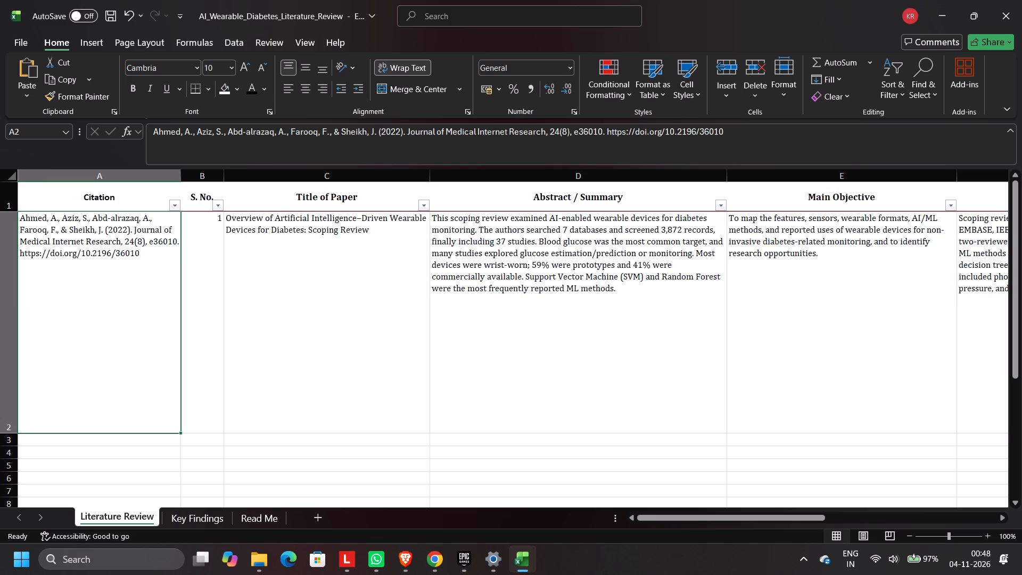
click(120, 204)
click(199, 66)
scroll(190, 151, up, 3)
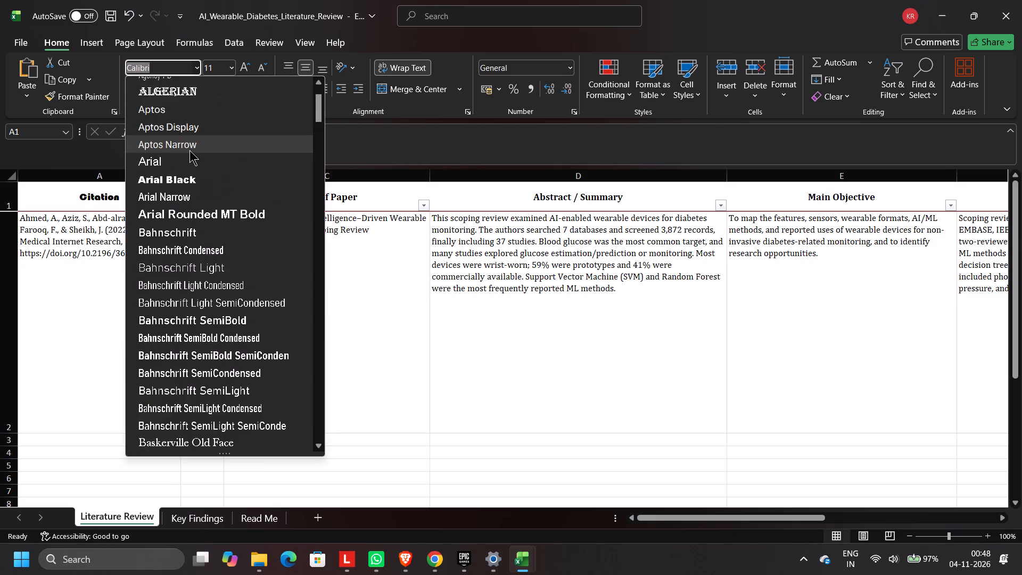
scroll(189, 150, up, 9)
click(194, 103)
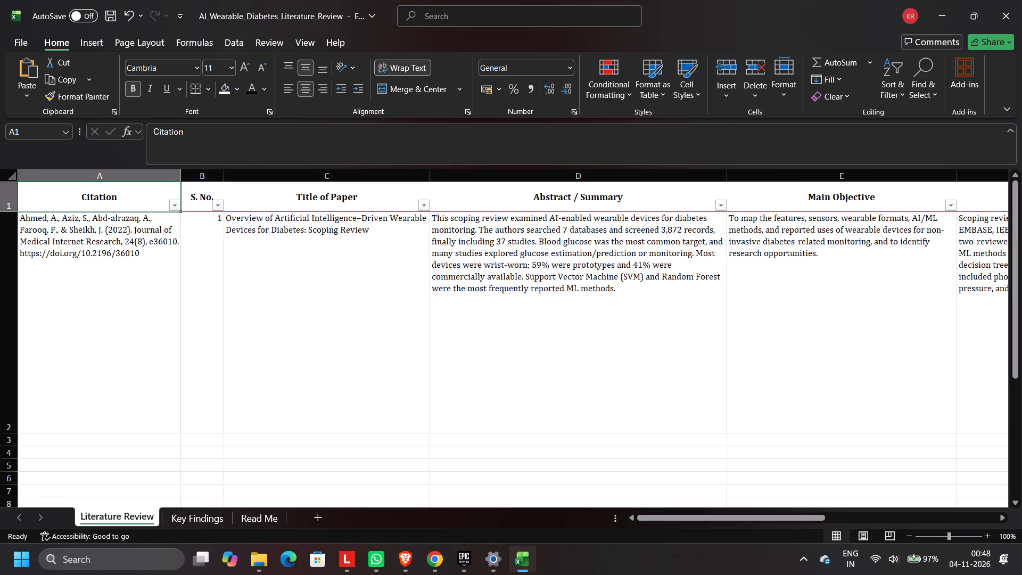
Turn on AutoSave for the workbook by uploading it to the personal OneDrive.
click(73, 11)
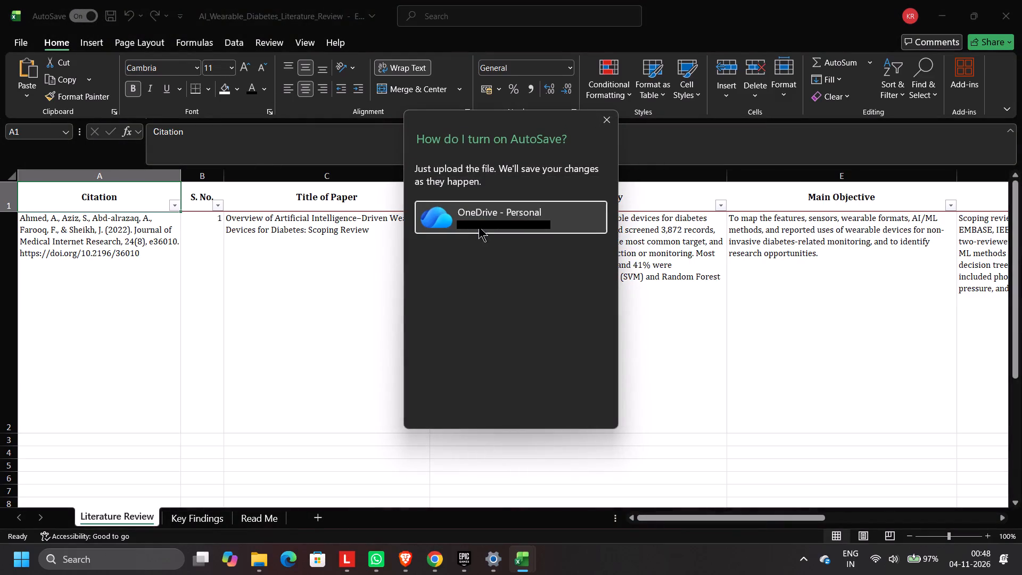
click(479, 226)
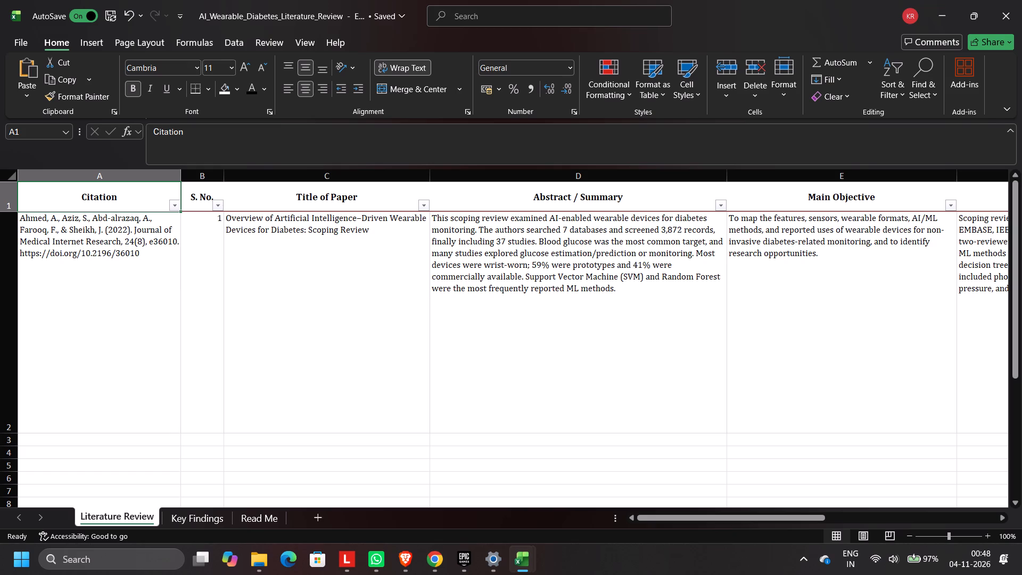
Save the restyled literature review workbook.
double_click(113, 19)
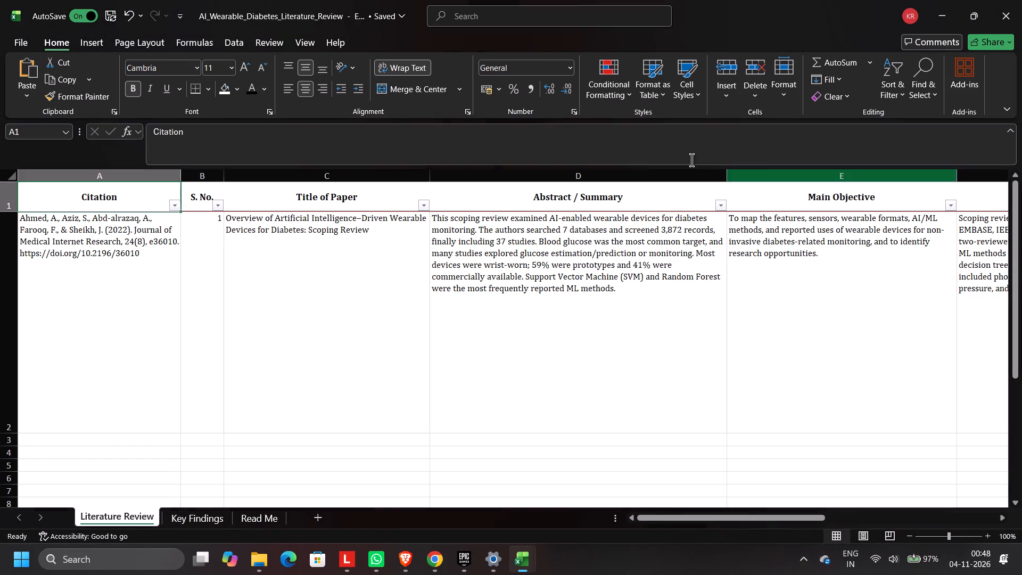
click(108, 25)
click(116, 17)
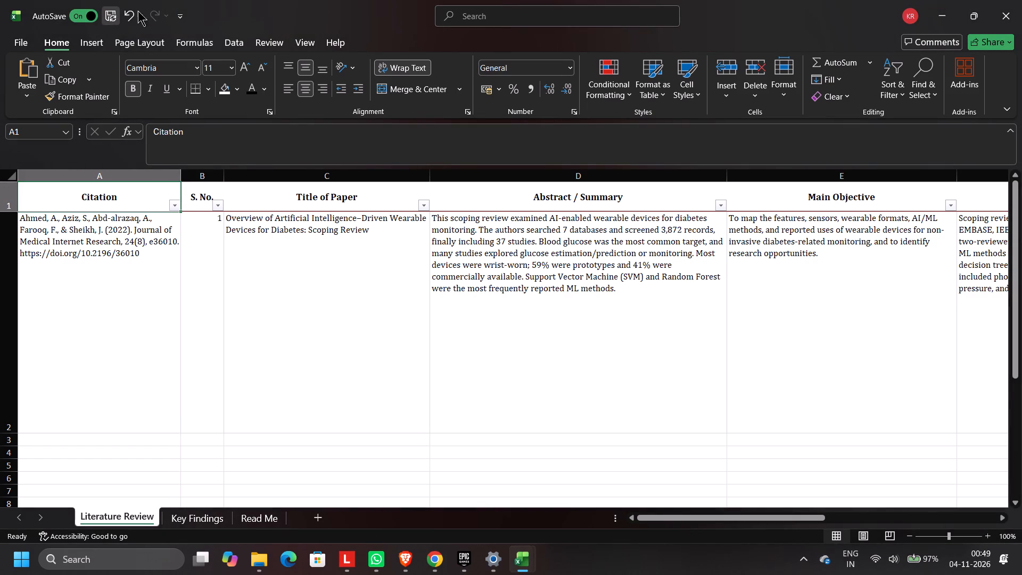
Copy the sharing link of the AI_Wearable_Diabetes_Literature_Review workbook.
click(973, 42)
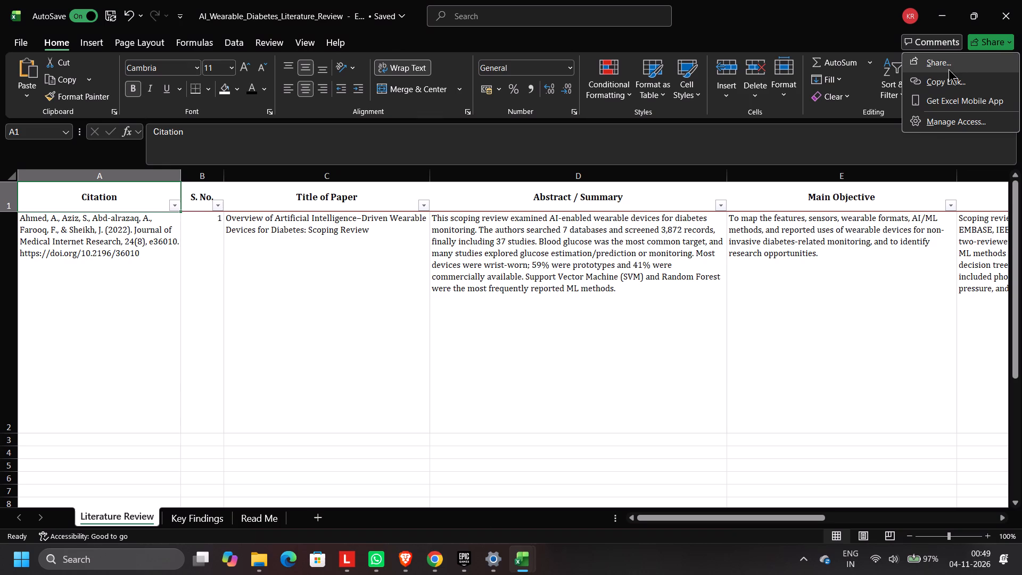
click(944, 82)
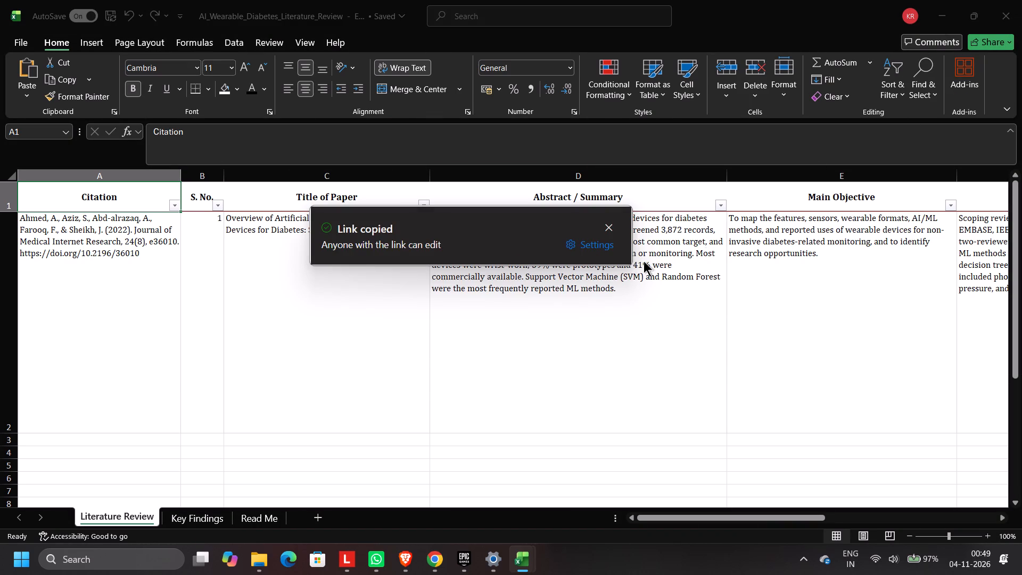
click(607, 230)
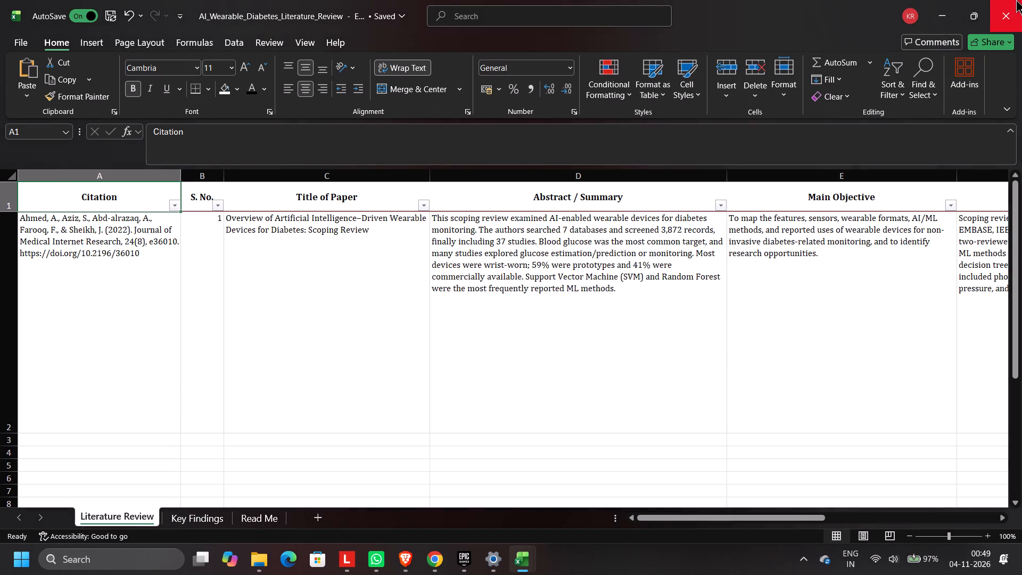
click(1008, 47)
click(955, 79)
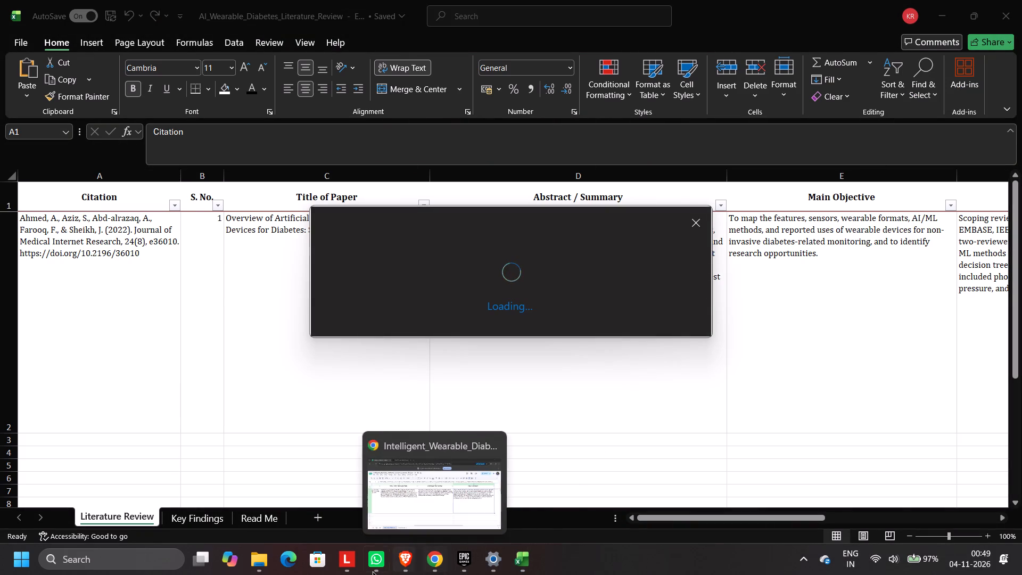
Switch to WhatsApp.
drag(372, 571, 377, 571)
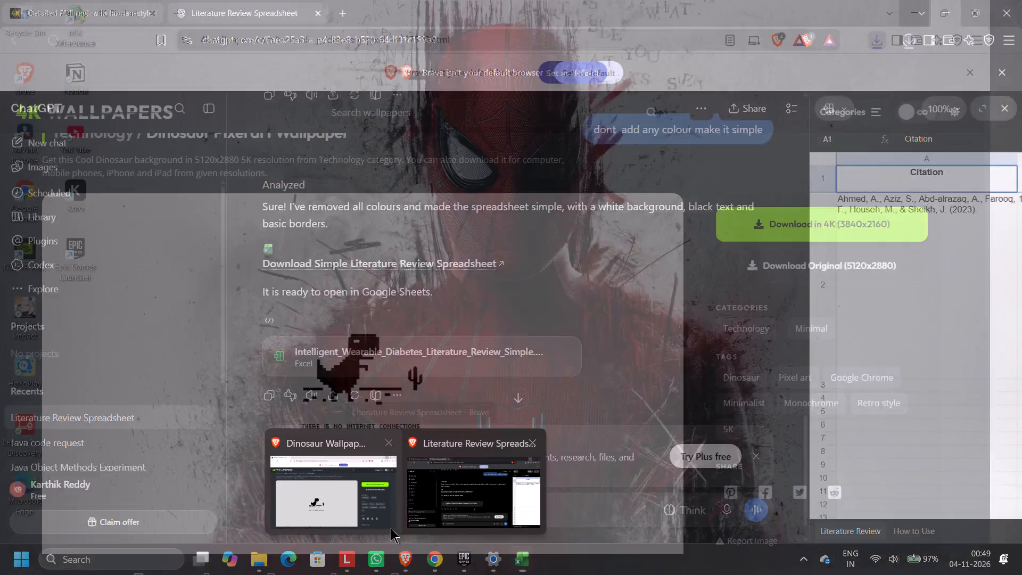
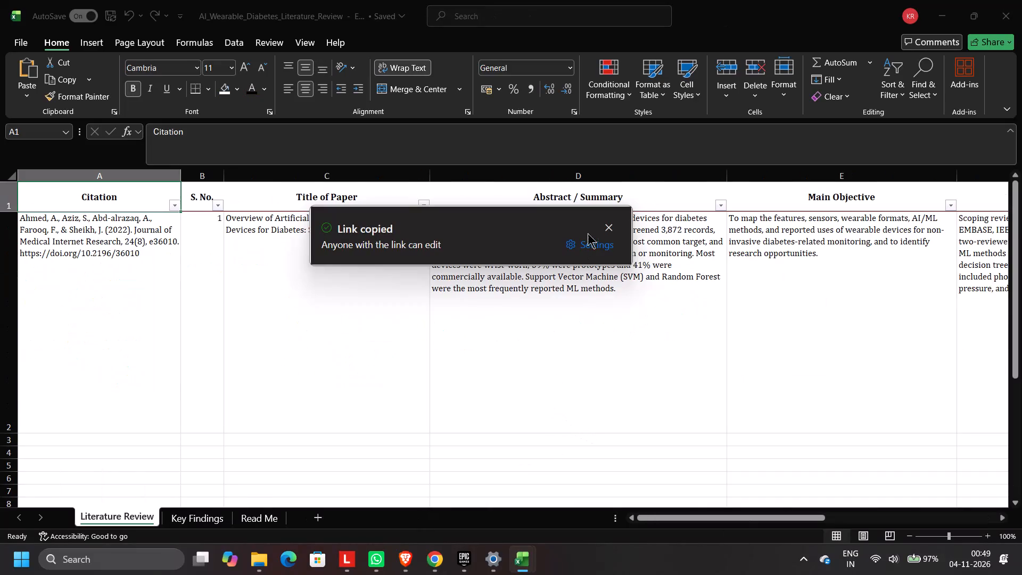
Dismiss the notification about the copied sharing link.
click(611, 224)
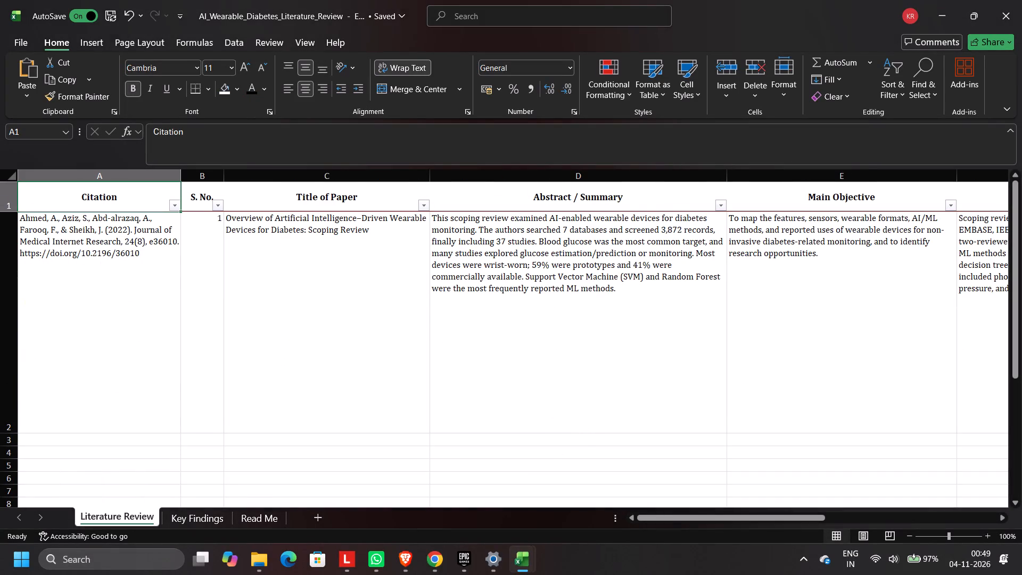
Examine the Advantages and Gaps / Limitations columns of the Literature Review sheet.
triple_click(1003, 516)
double_click(1003, 517)
click(1002, 517)
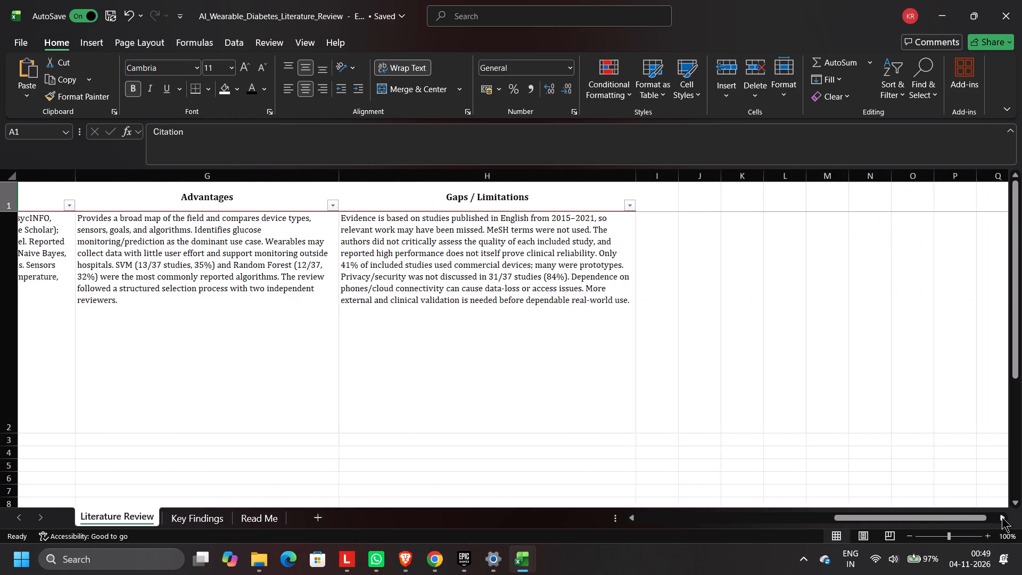
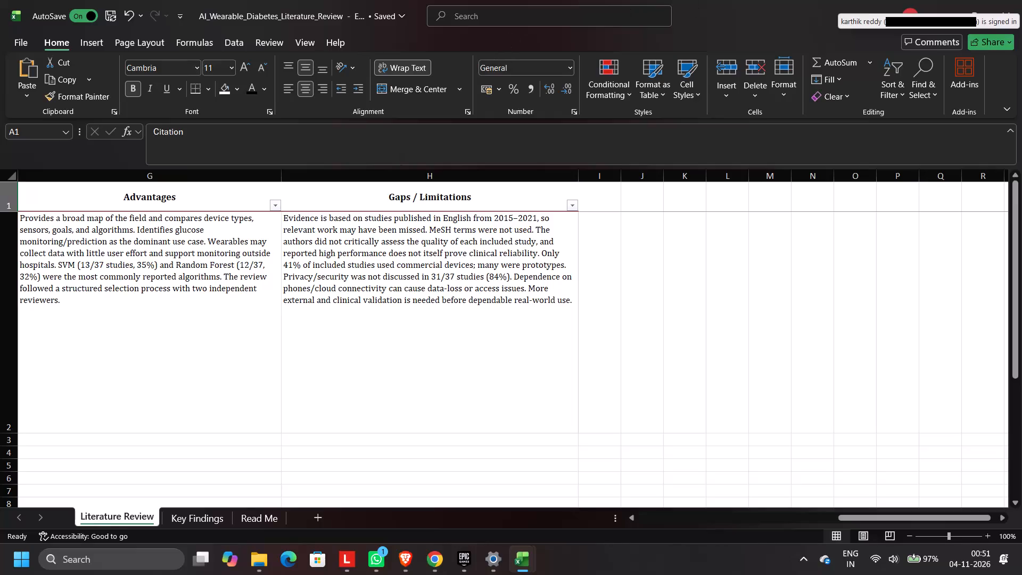
Close the Book1 workbook without saving its changes and return to the AI_Wearable_Diabetes_Literature_Review workbook.
click(518, 563)
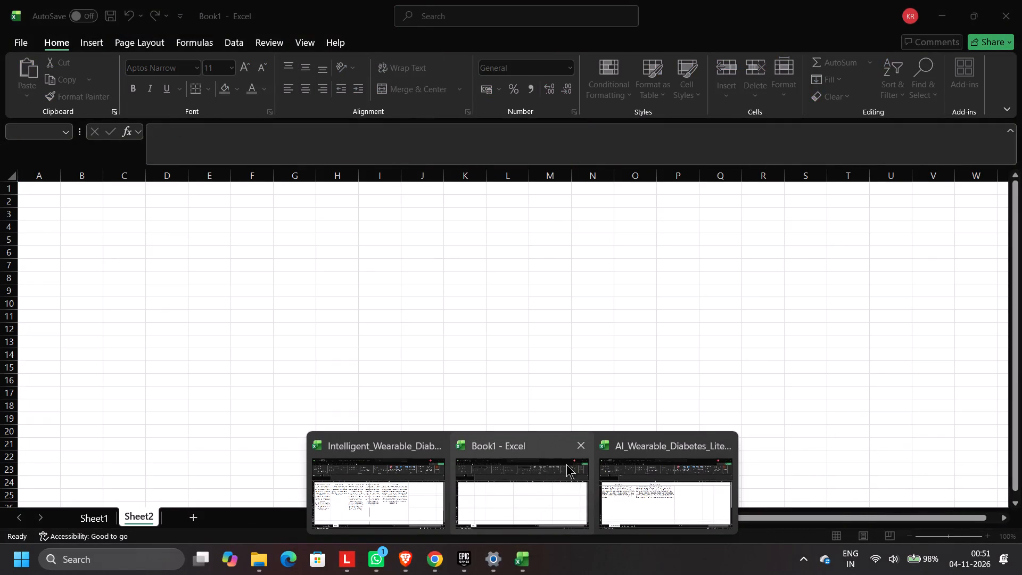
click(579, 442)
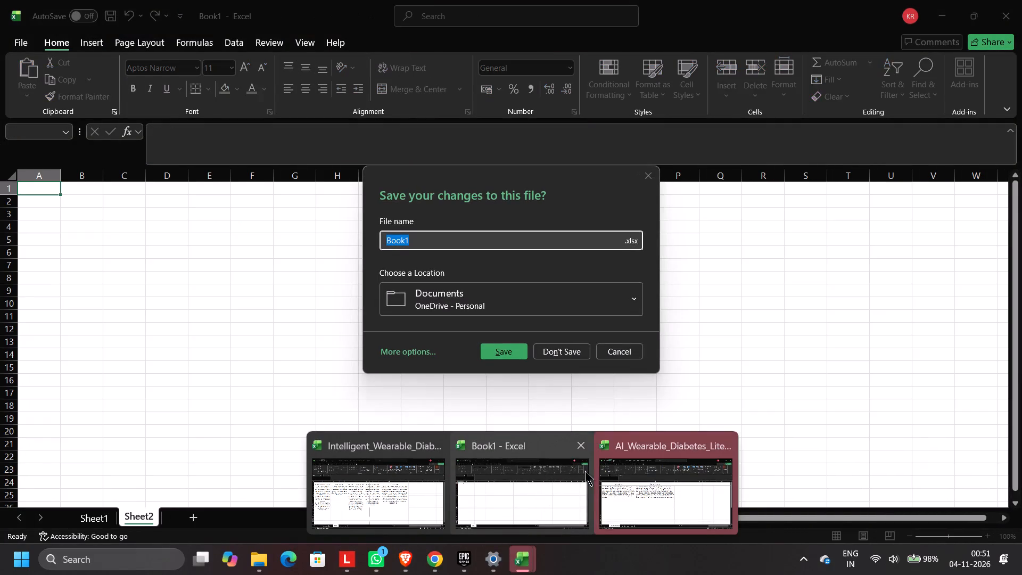
click(554, 353)
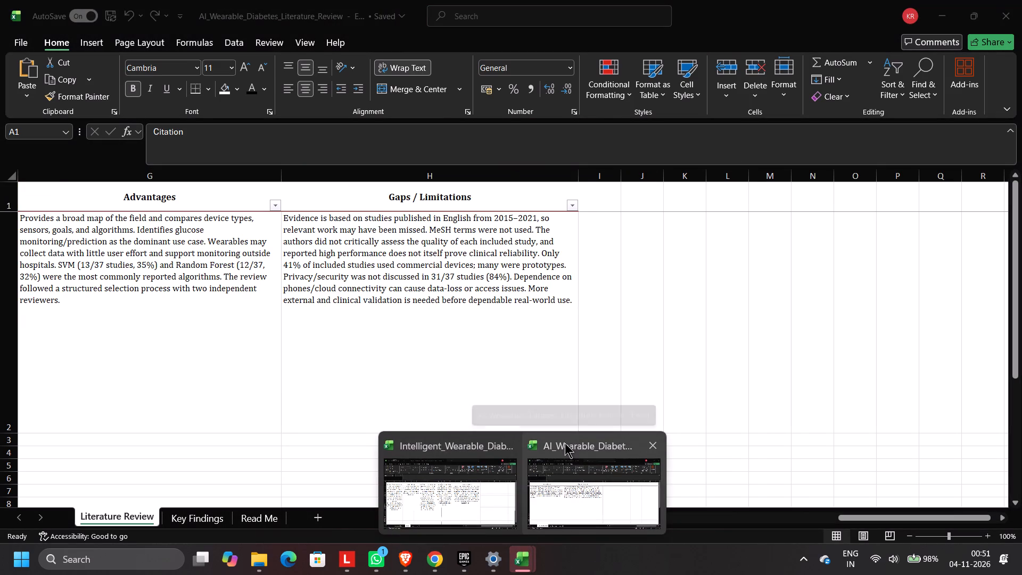
click(577, 497)
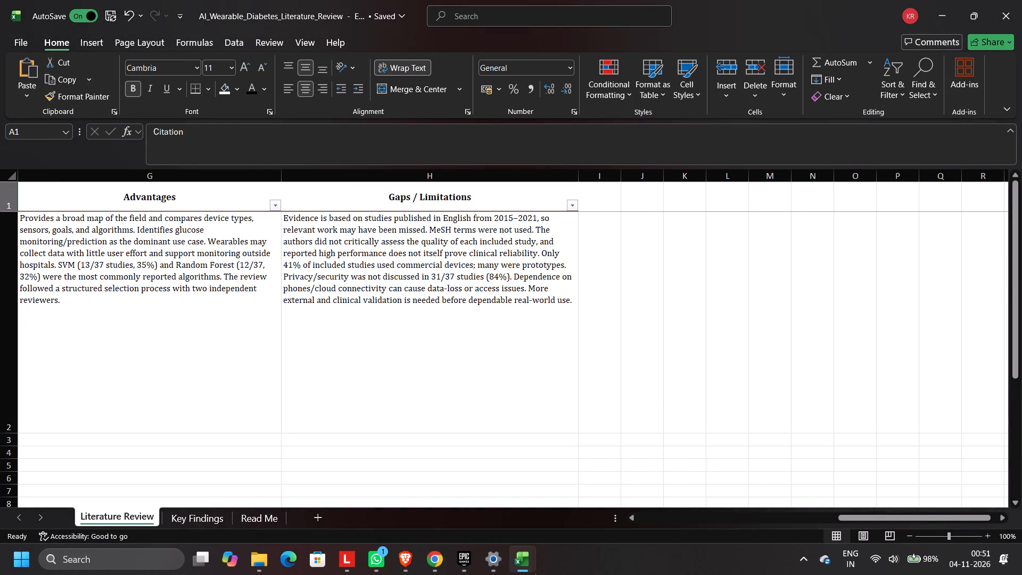
Switch to the Intelligent_Wearable_Diabetes_Literature_Review_Simple workbook and view the review text on Sheet1.
click(534, 574)
click(535, 574)
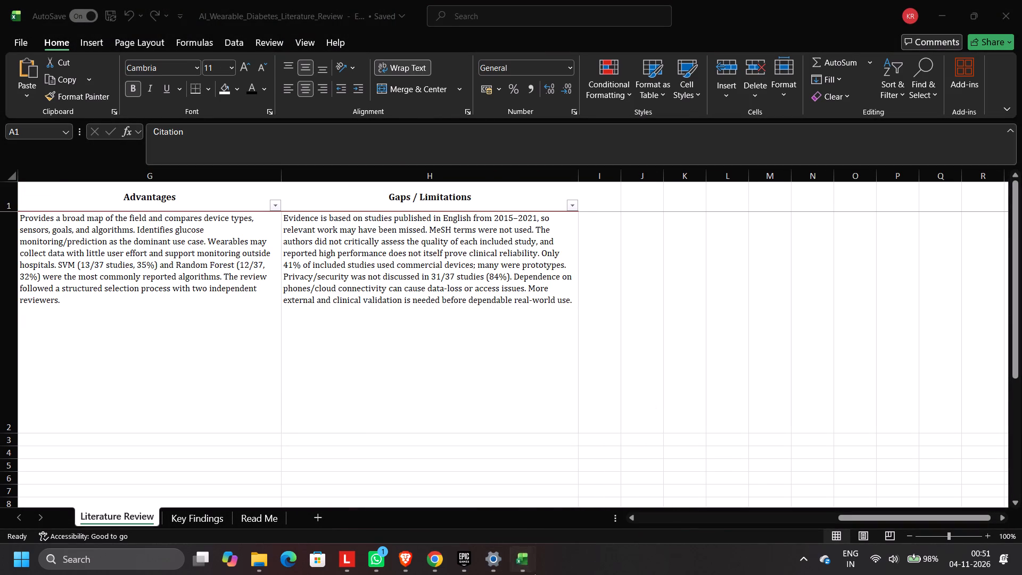
click(475, 490)
scroll(666, 428, down, 1)
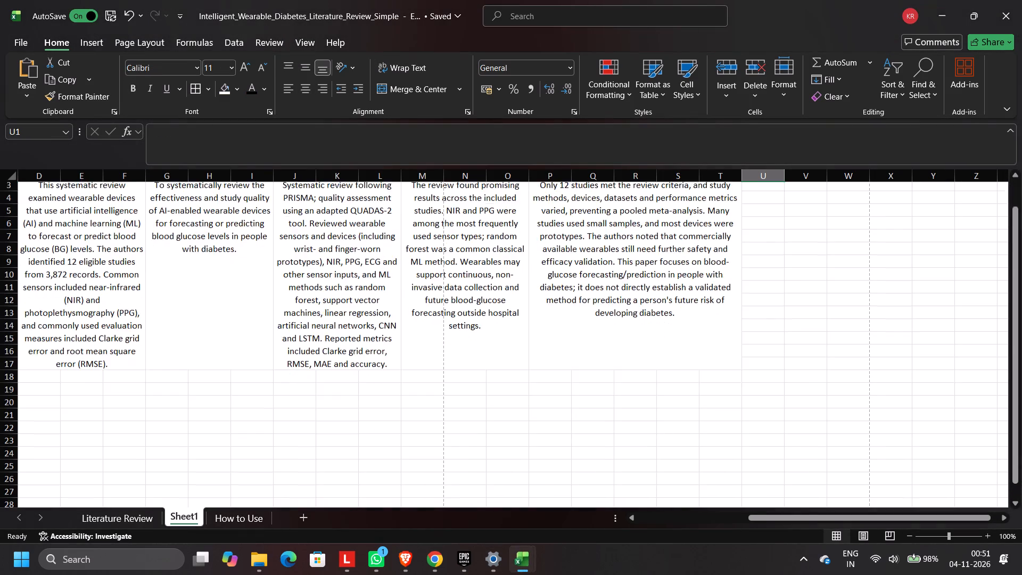
View the column headers on Sheet1, then minimize this workbook to return to the AI_Wearable_Diabetes_Literature_Review workbook.
scroll(666, 428, up, 3)
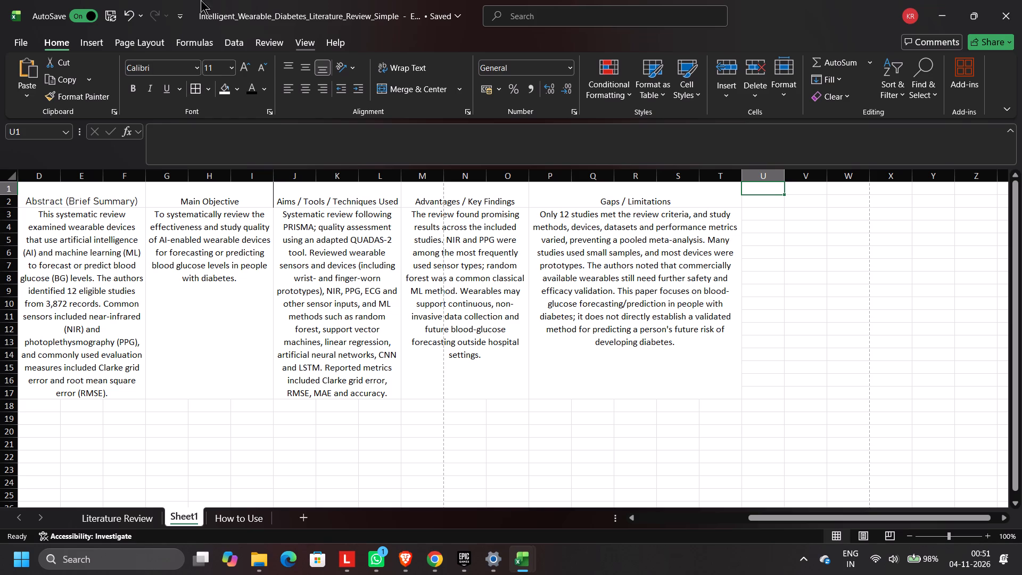
click(27, 43)
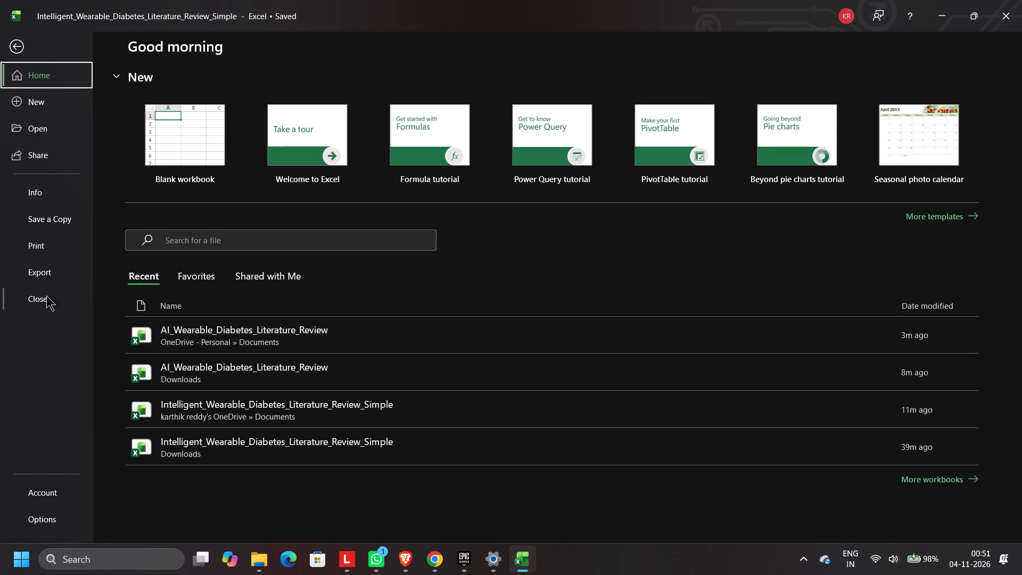
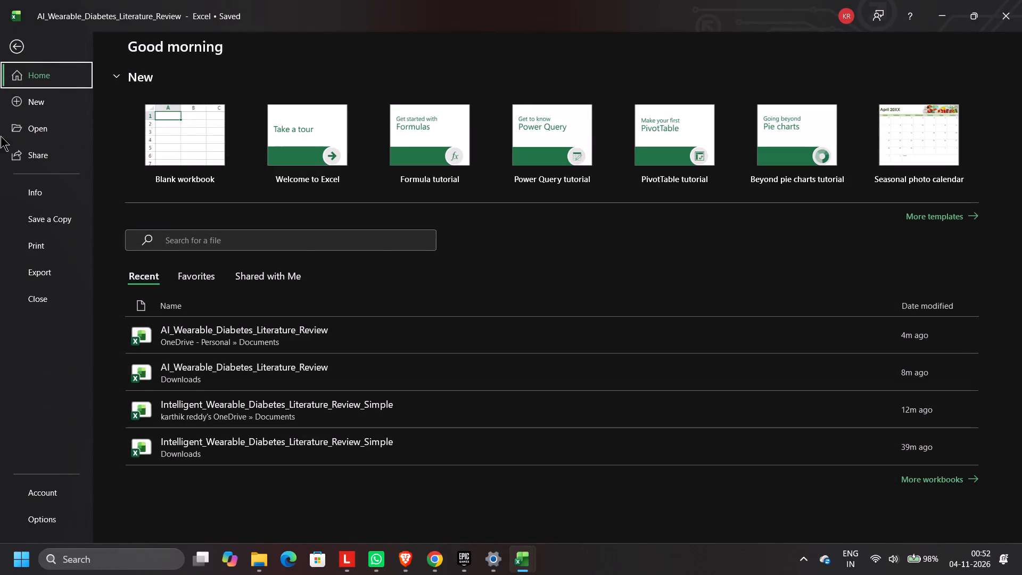
Browse for a workbook to open and go to the Downloads folder.
click(26, 129)
click(169, 297)
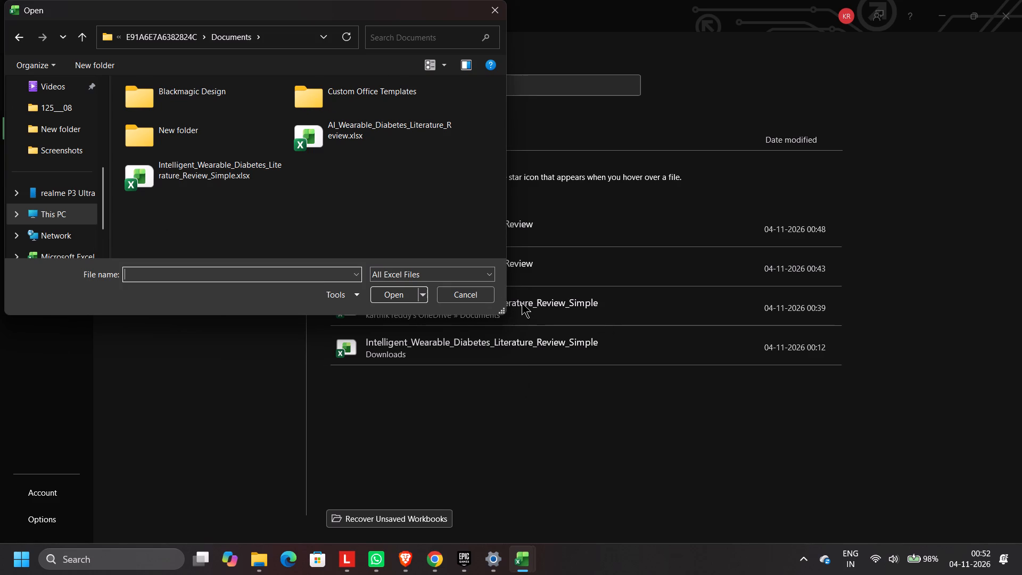
click(357, 277)
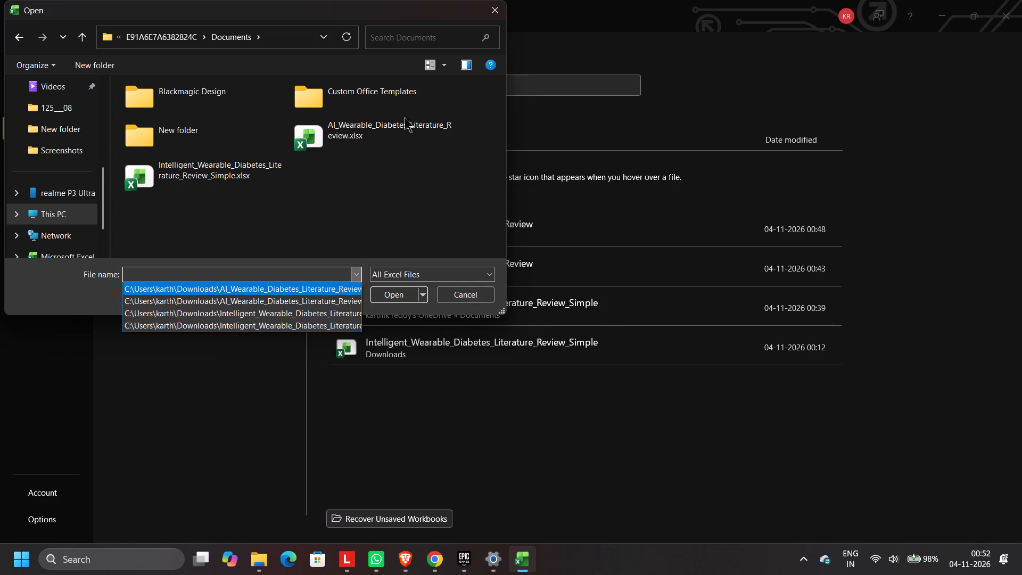
scroll(39, 104, down, 4)
scroll(40, 105, up, 6)
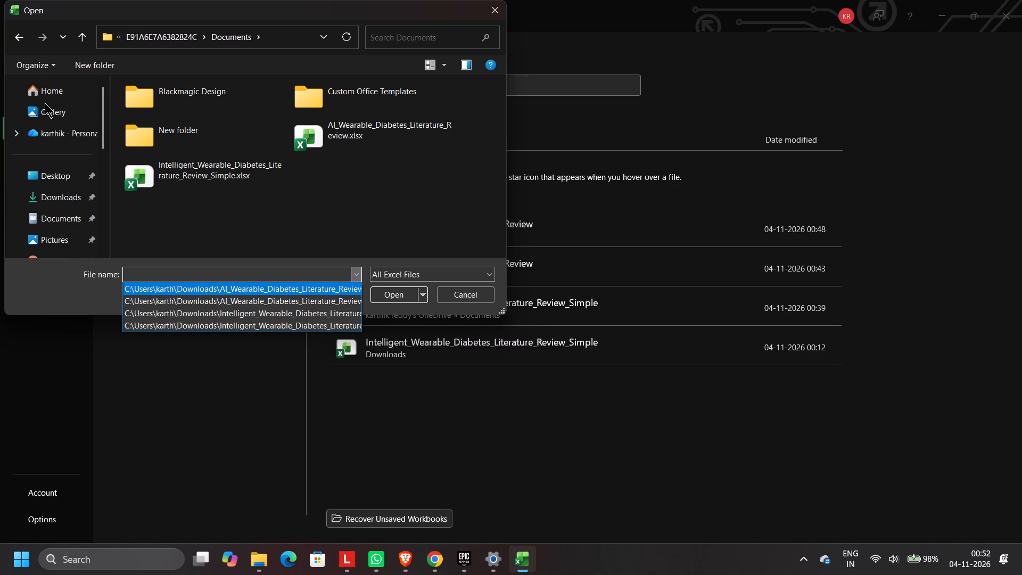
click(65, 204)
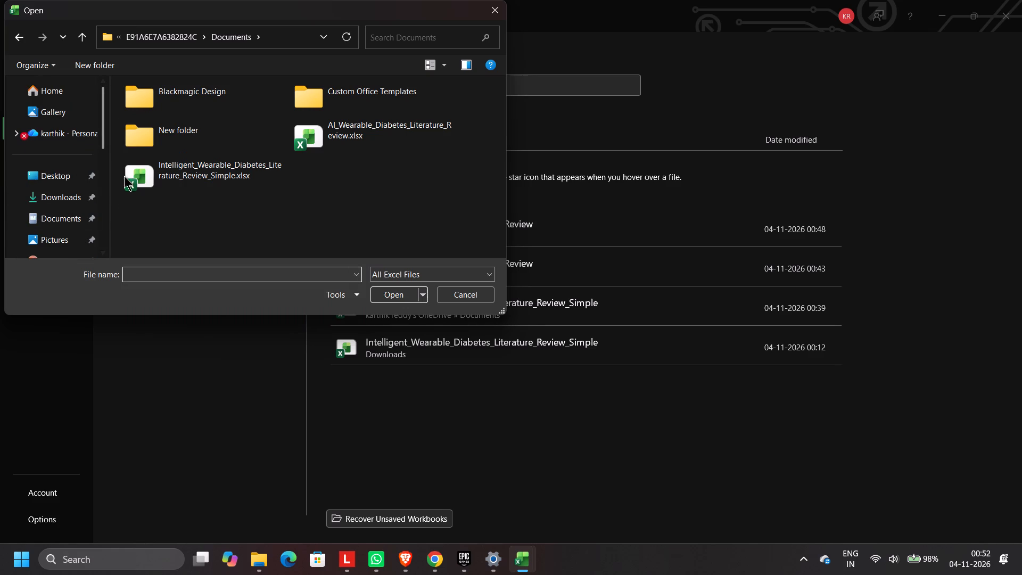
click(79, 204)
click(61, 199)
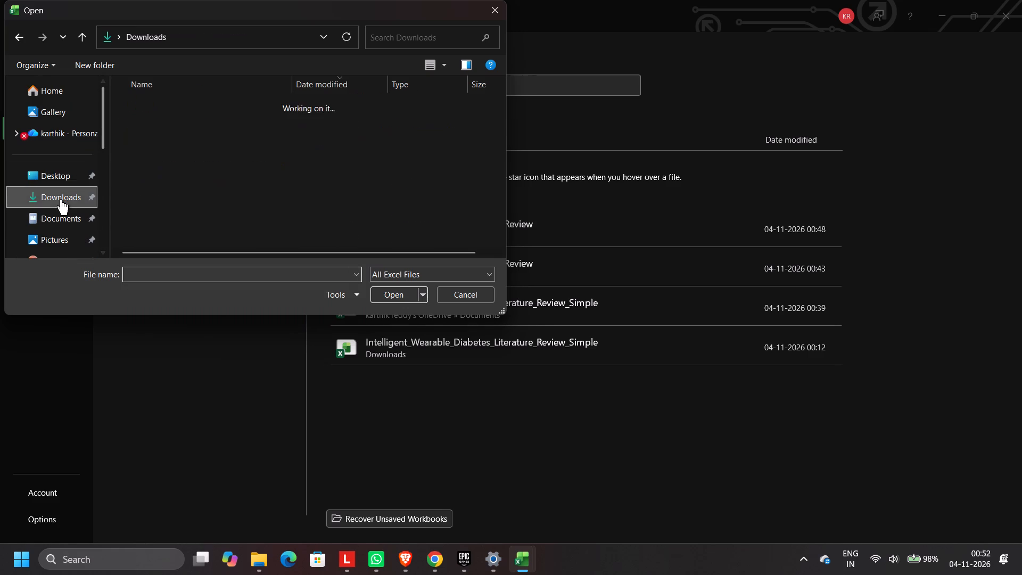
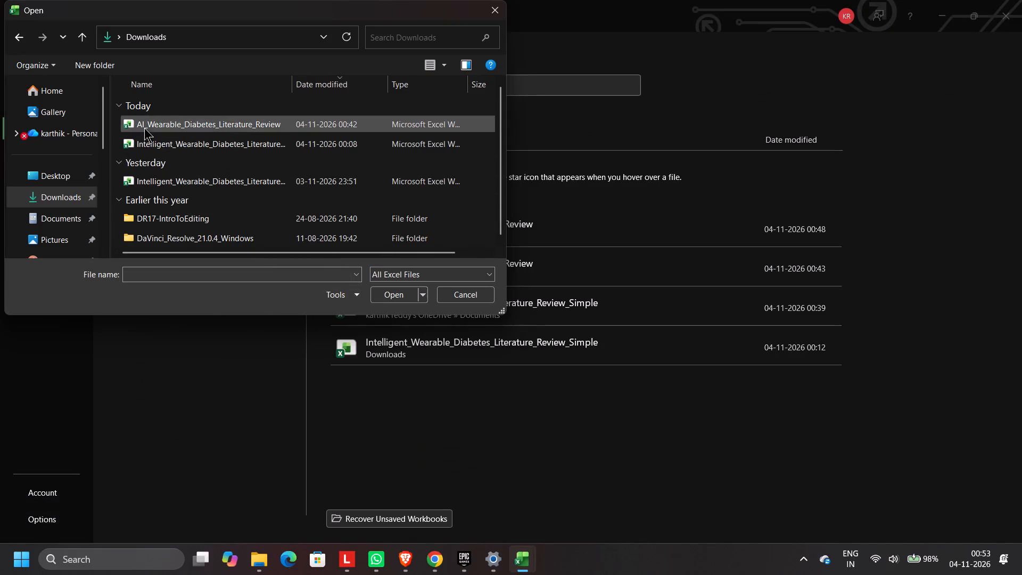
click(69, 206)
double_click(69, 196)
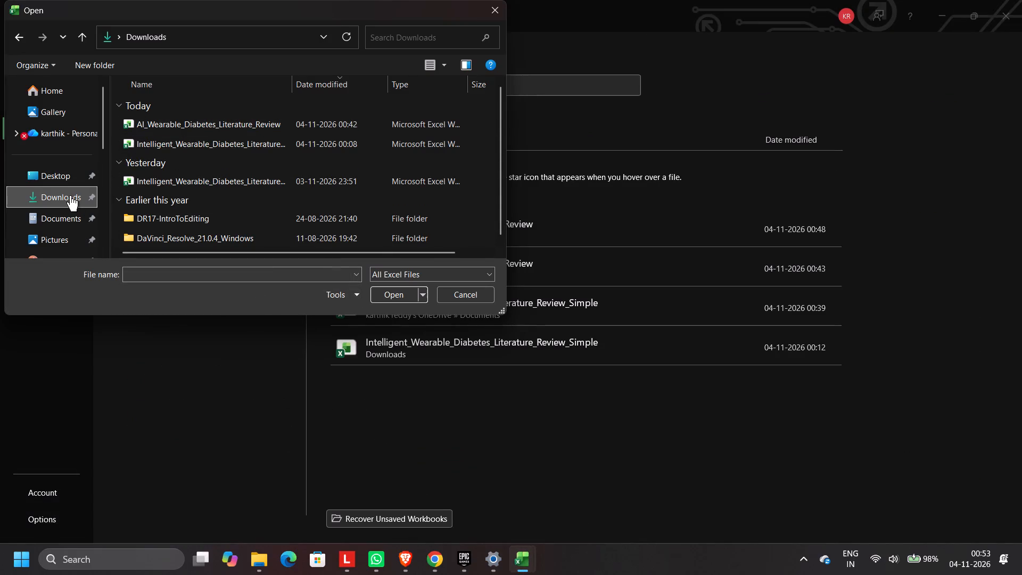
click(502, 14)
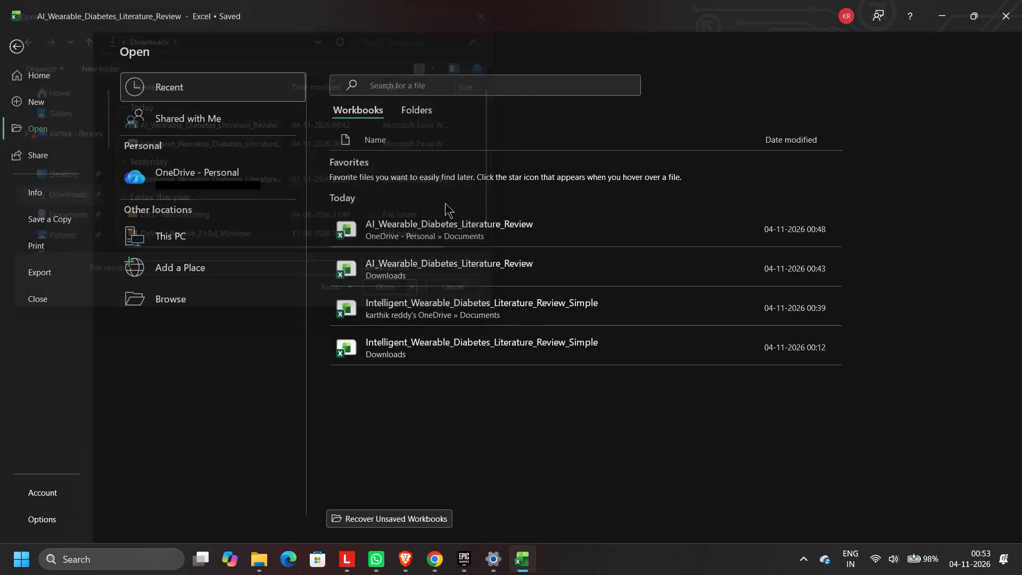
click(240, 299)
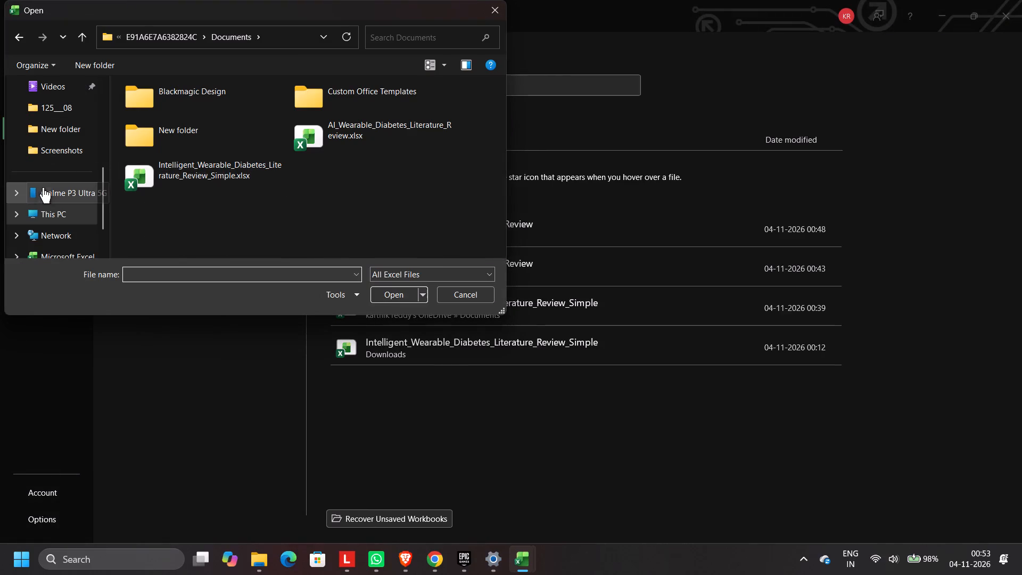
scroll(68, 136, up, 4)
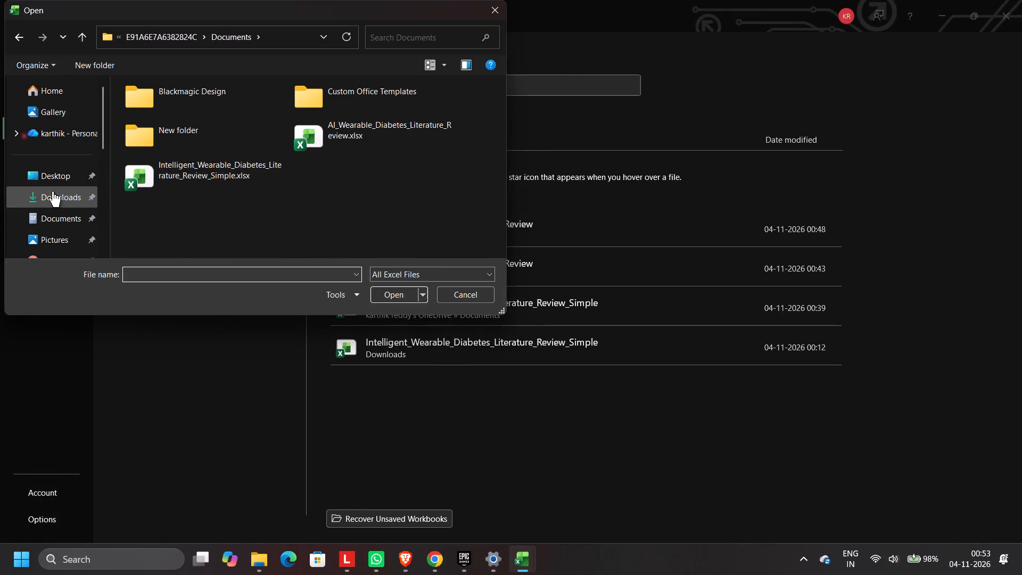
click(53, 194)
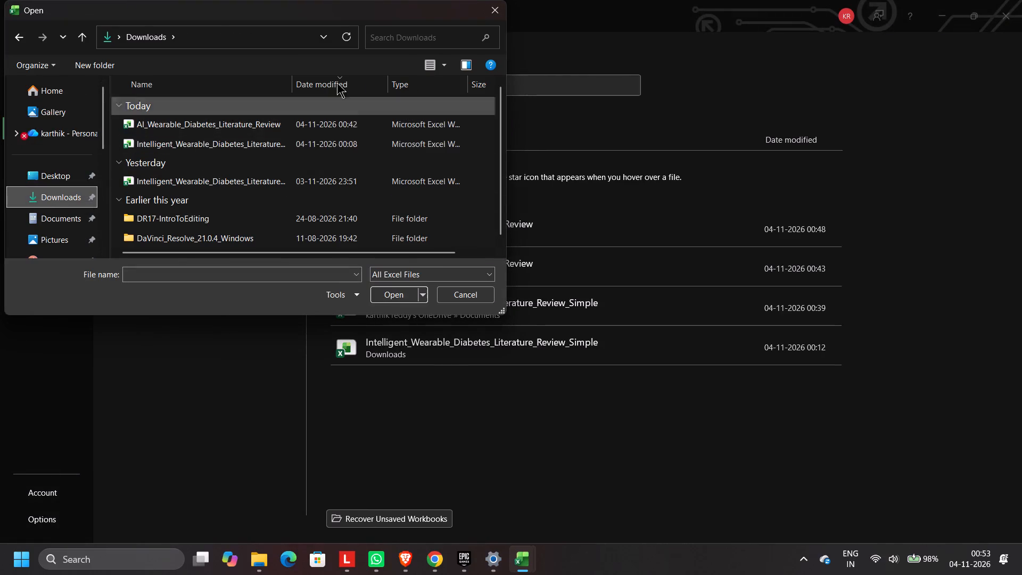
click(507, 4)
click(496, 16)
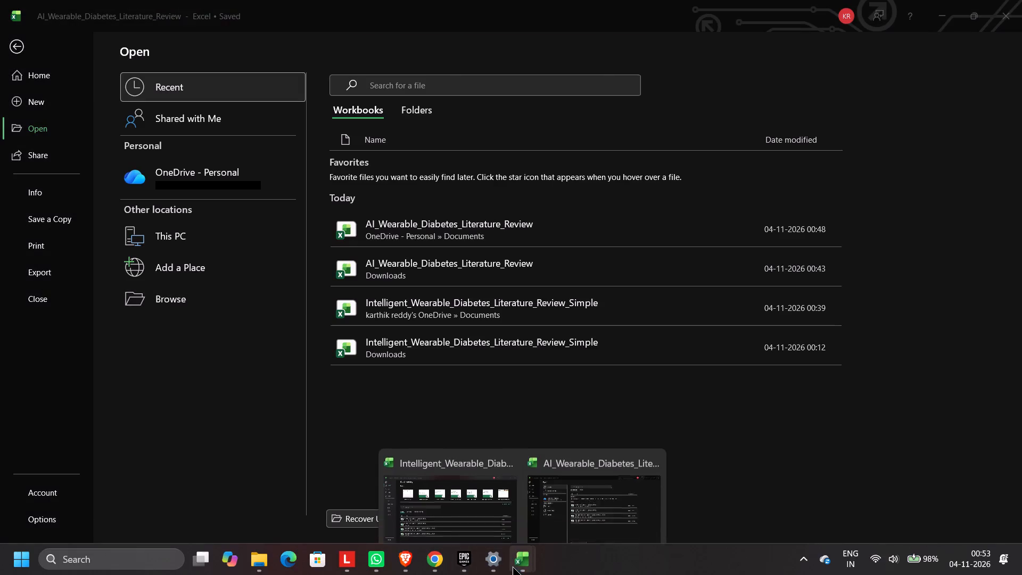
From the Intelligent_Wearable workbook's recent files, open the OneDrive Documents copy of AI_Wearable_Diabetes_Literature_Review.
click(513, 566)
click(423, 454)
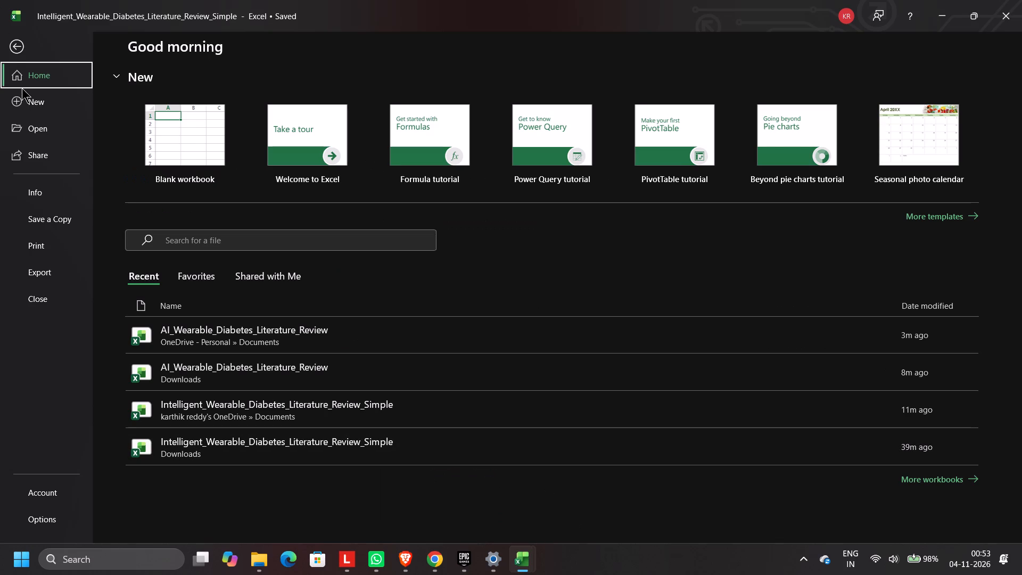
click(28, 80)
click(28, 75)
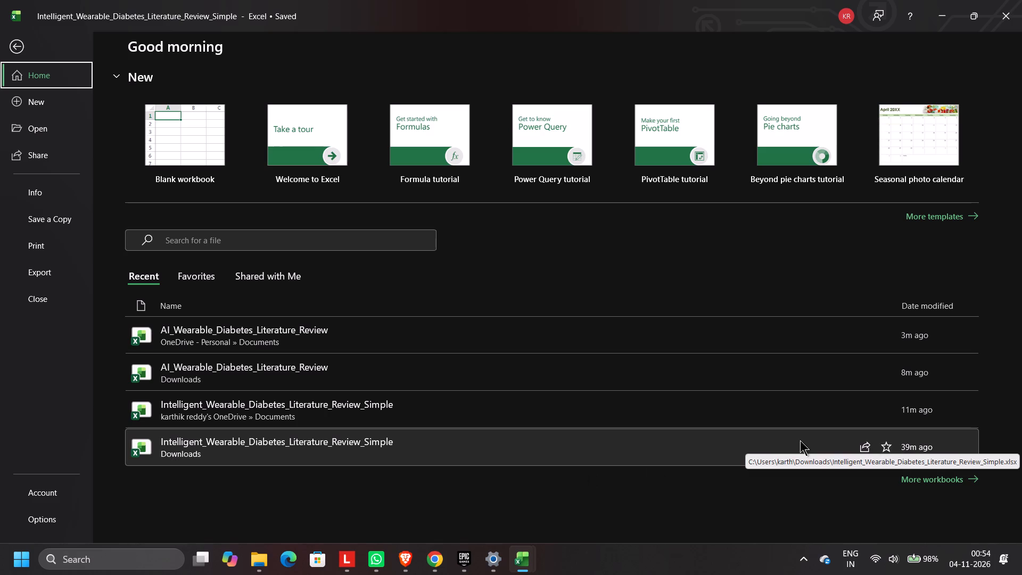
double_click(677, 327)
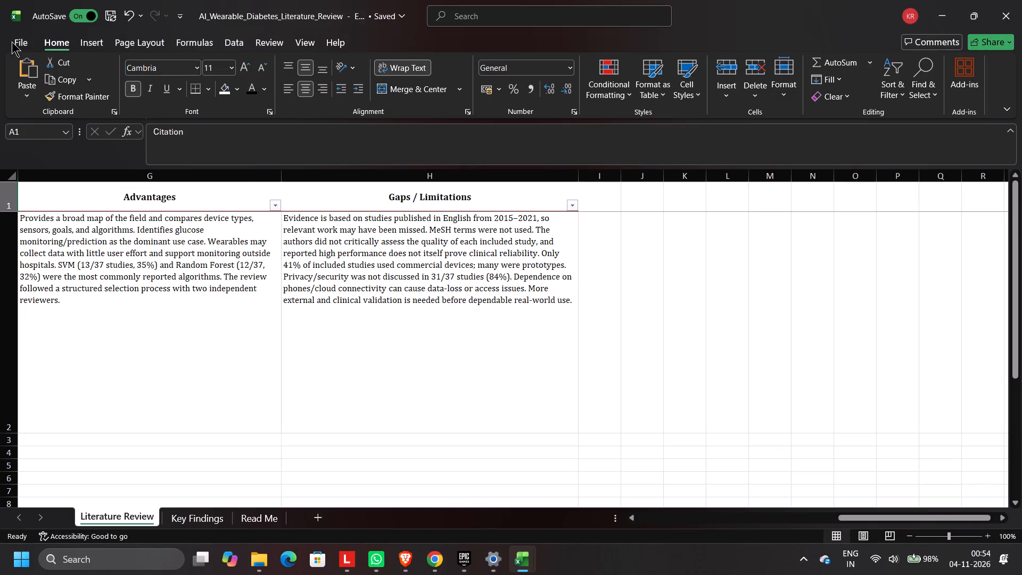
Mark the OneDrive copy of AI_Wearable_Diabetes_Literature_Review as a favorite in the recent files.
click(15, 38)
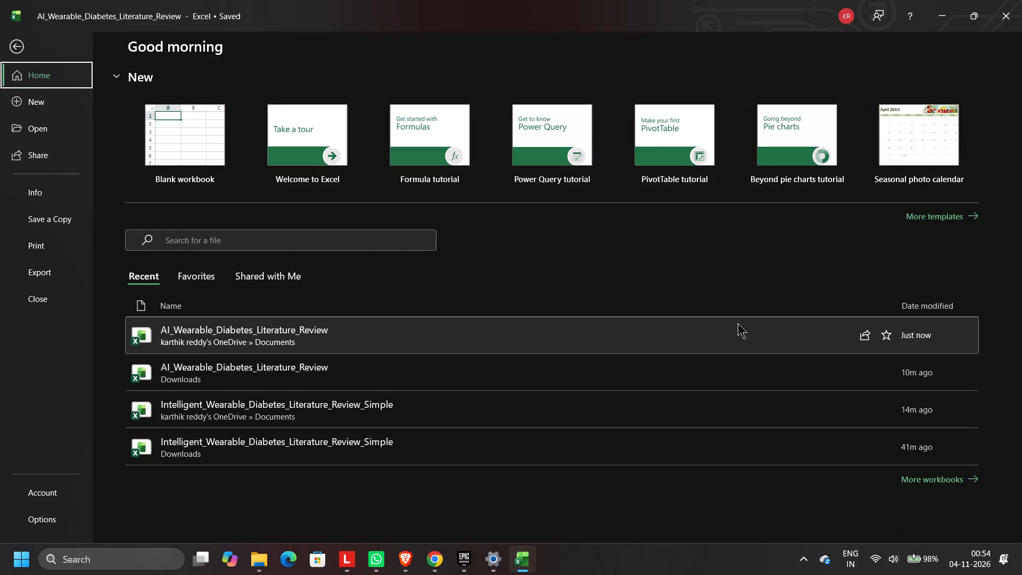
double_click(883, 336)
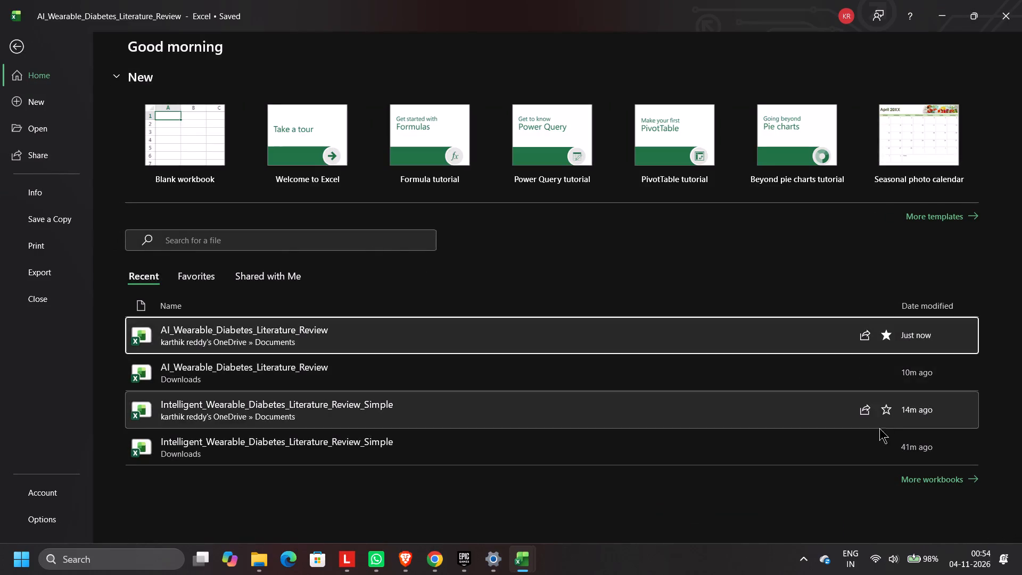
Open the OneDrive copy of Intelligent_Wearable_Diabetes_Literature_Review_Simple and mark it as a favorite in the recent files.
double_click(760, 415)
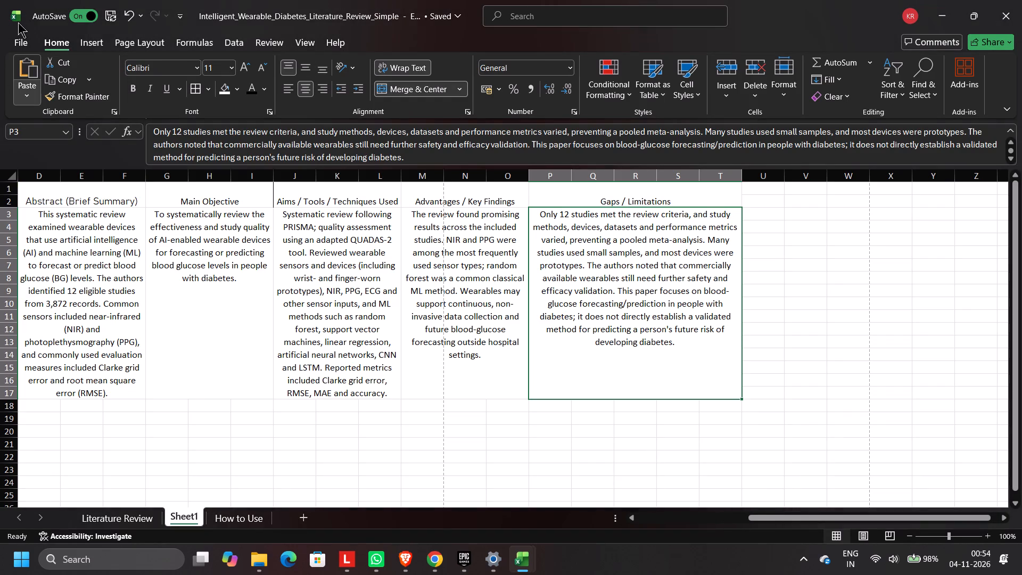
drag(18, 41, 20, 46)
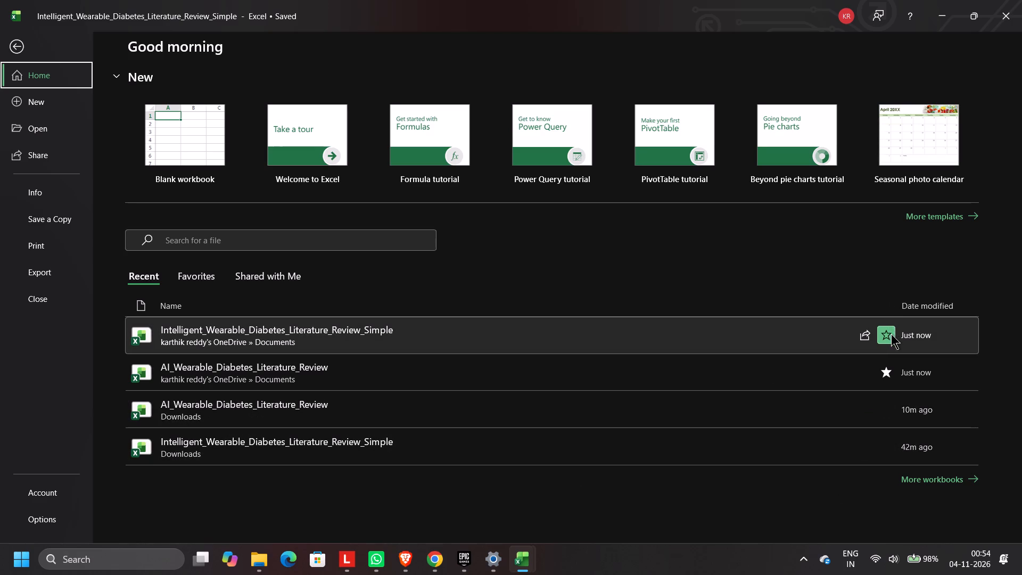
click(891, 336)
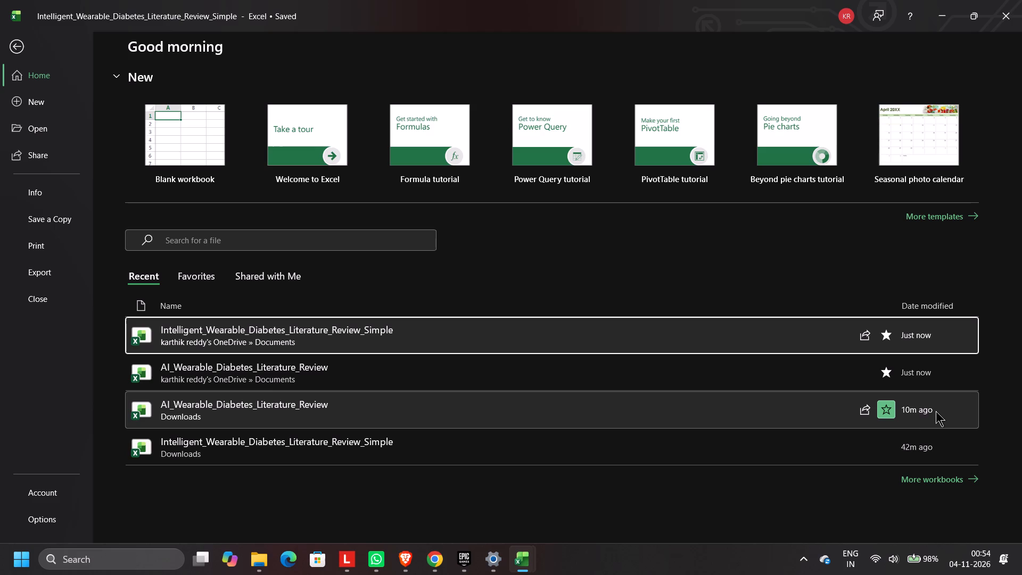
Delete the Downloads copy of the AI_Wearable_Diabetes_Literature_Review file from the recent files.
right_click(712, 404)
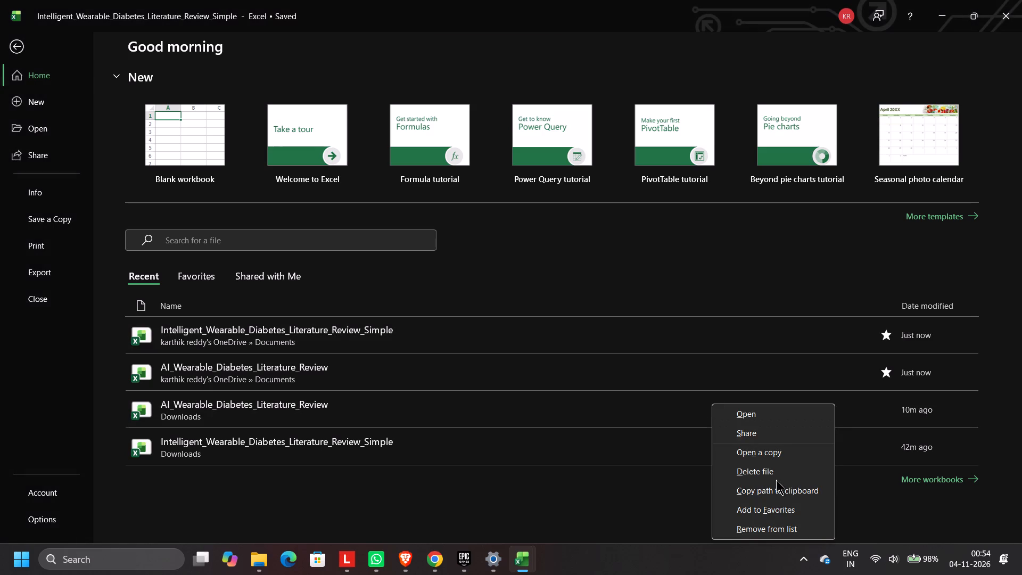
click(770, 477)
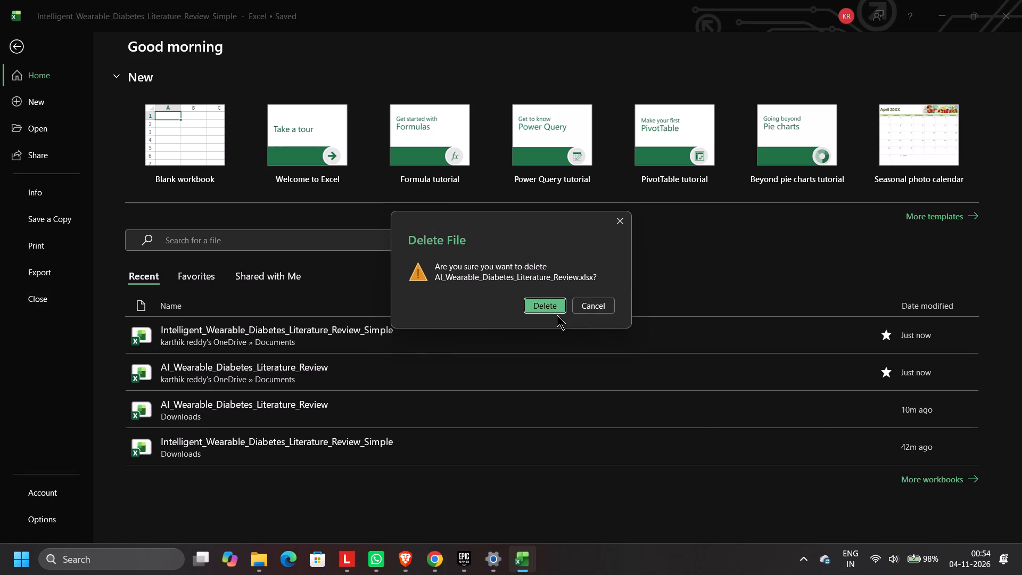
click(546, 307)
Delete the Downloads copy of the Intelligent_Wearable_Diabetes_Literature_Review_Simple file from the recent files.
right_click(738, 420)
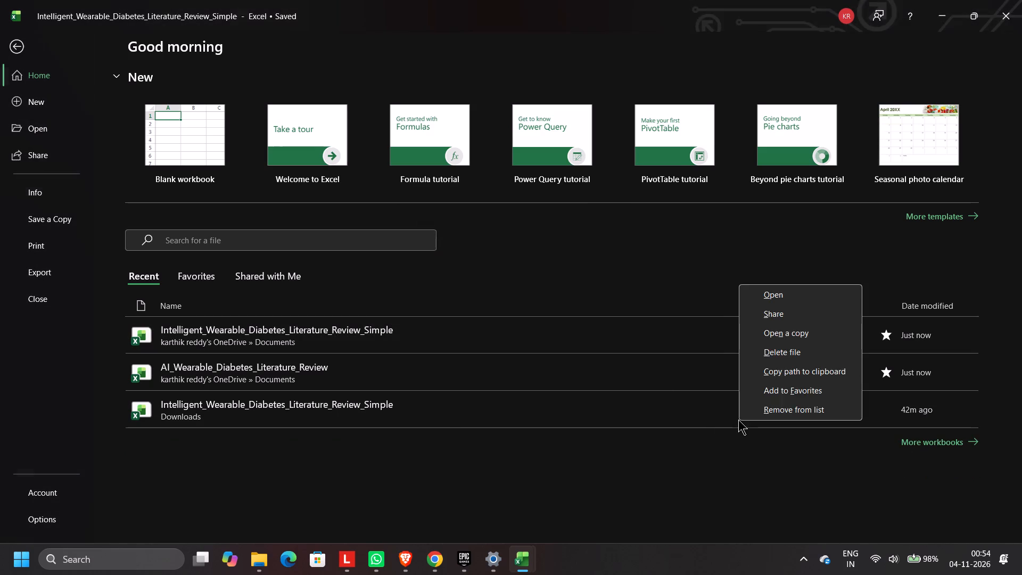
double_click(771, 355)
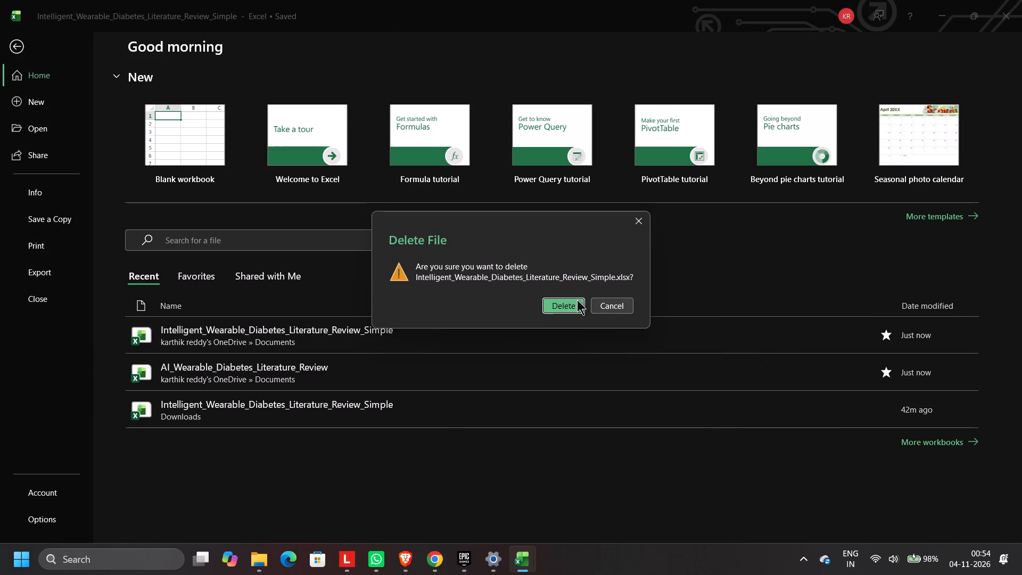
click(576, 301)
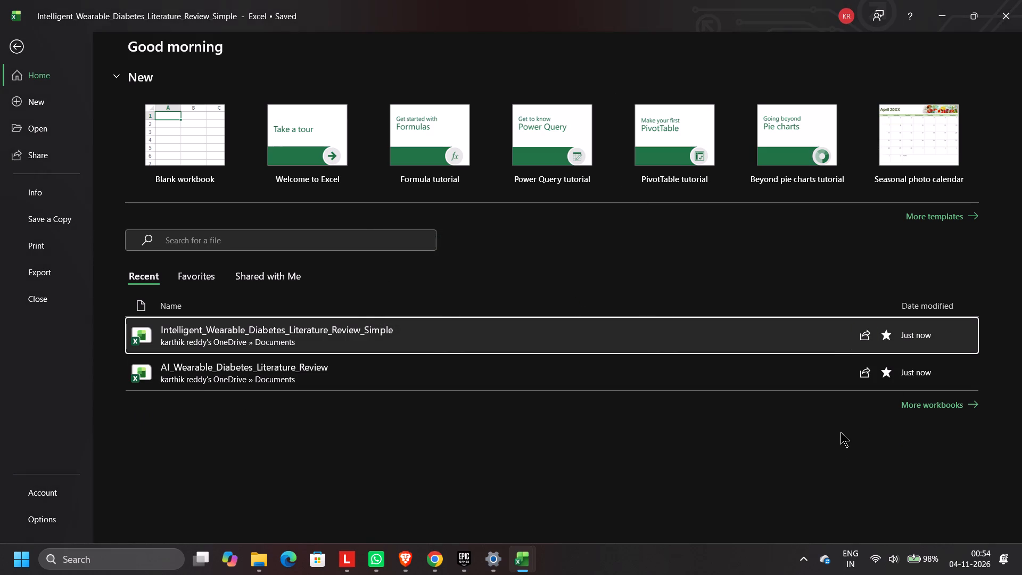
Switch from the workbook to the desktop and launch Kuro from its shortcut.
click(1021, 574)
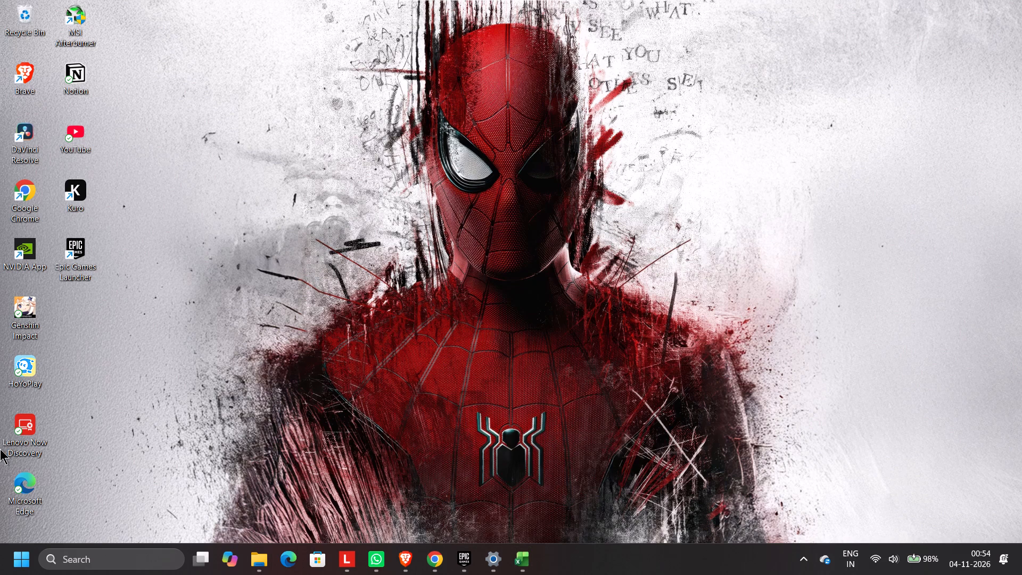
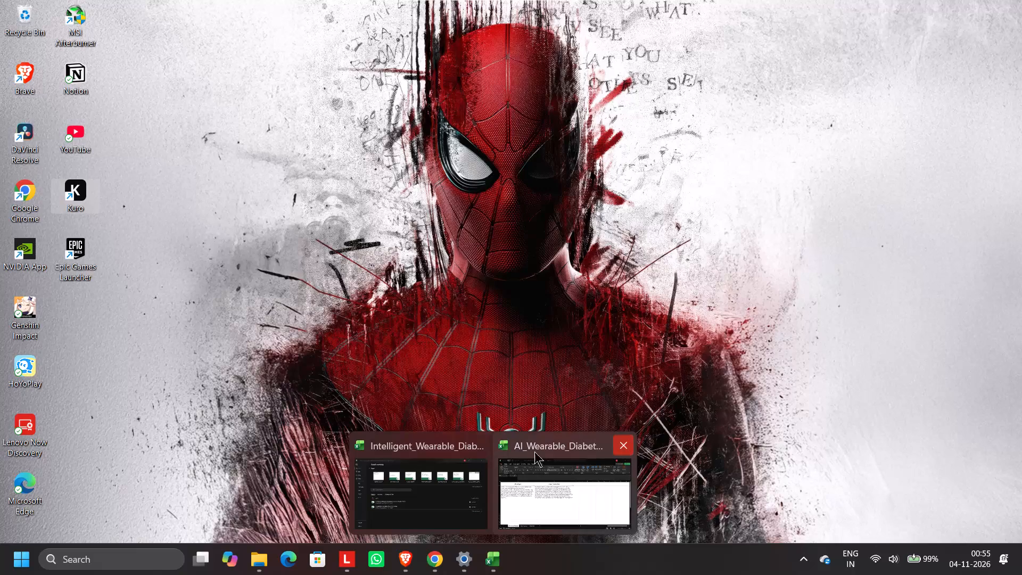
Close both open Excel windows, the AI_Wearable_Diabetes workbook and the Intelligent_Wearable_Diabetes one.
click(480, 447)
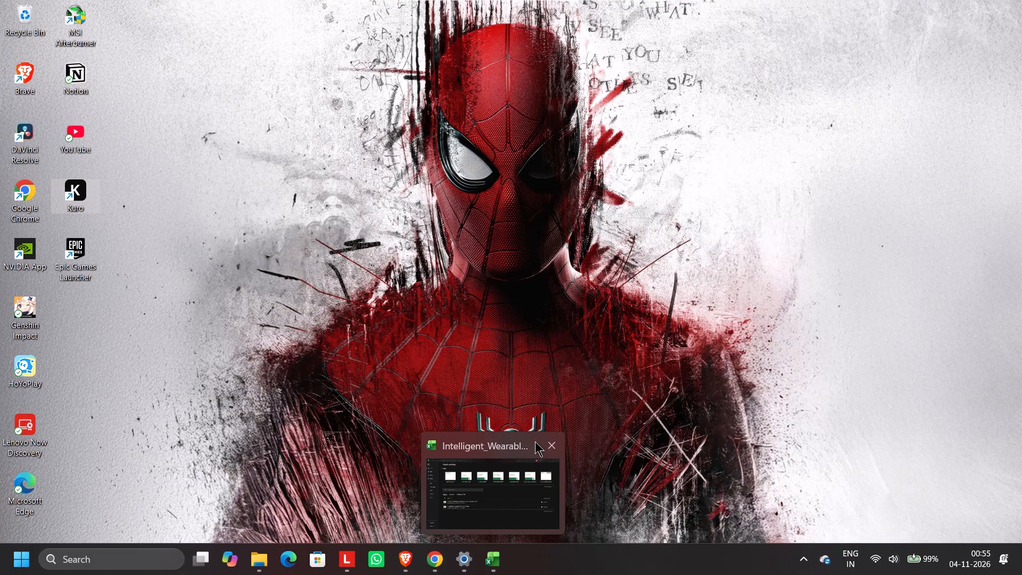
click(552, 445)
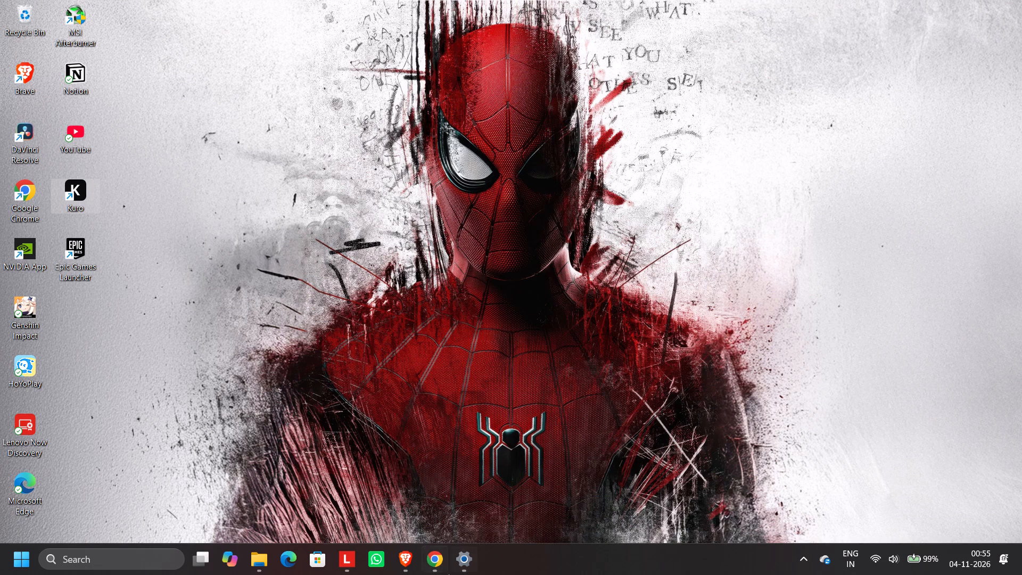
Switch to the Chrome window holding the Intelligent_Wearable_Diabetes_Literature_Review_Simple spreadsheet and close it.
click(448, 574)
click(1007, 14)
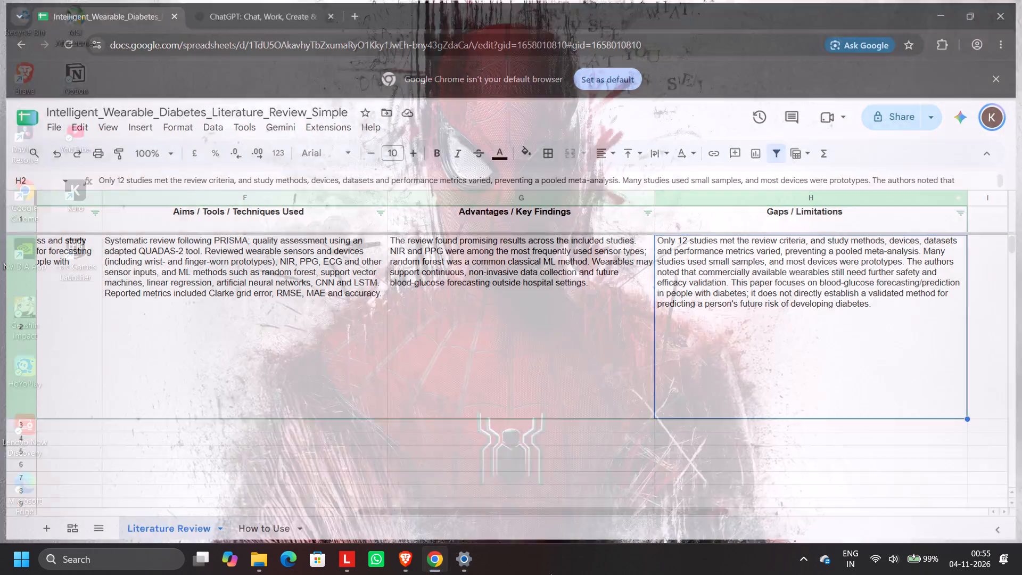
click(417, 574)
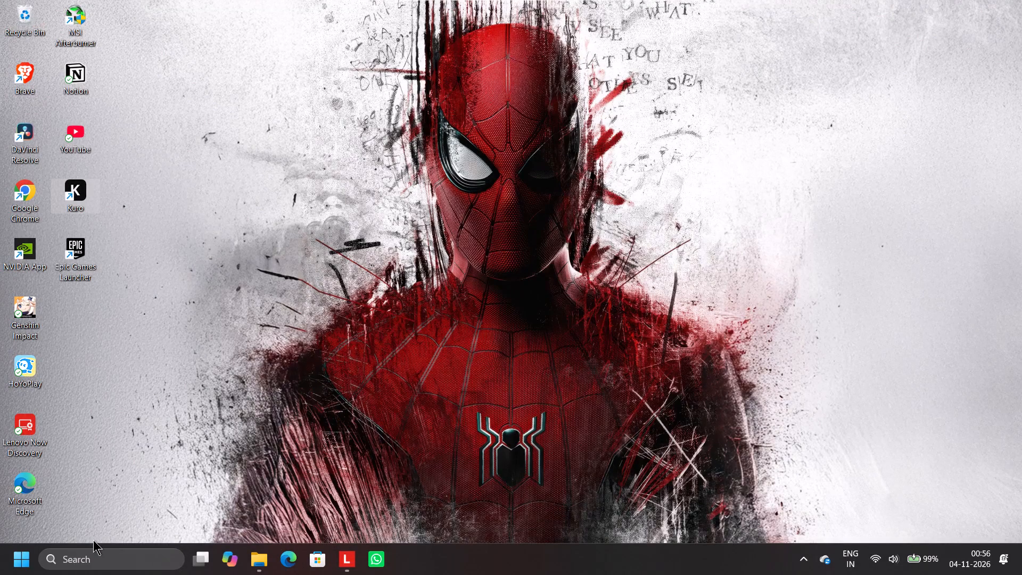
Launch Excel, open the recent Intelligent_Wearable_Diabetes_Literature_Review_Simple workbook, and dismiss the AutoSave notice.
click(93, 541)
click(114, 561)
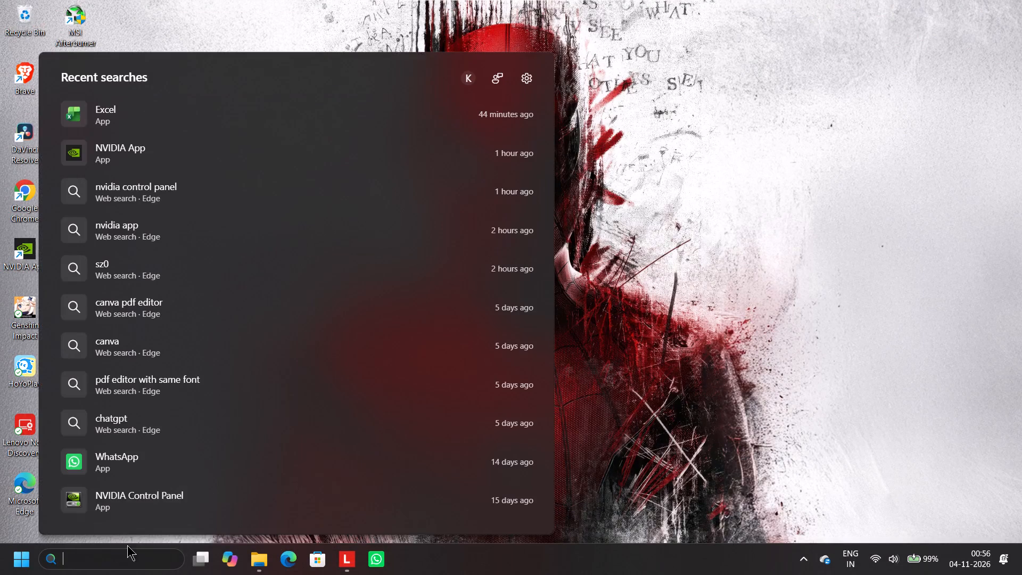
click(209, 118)
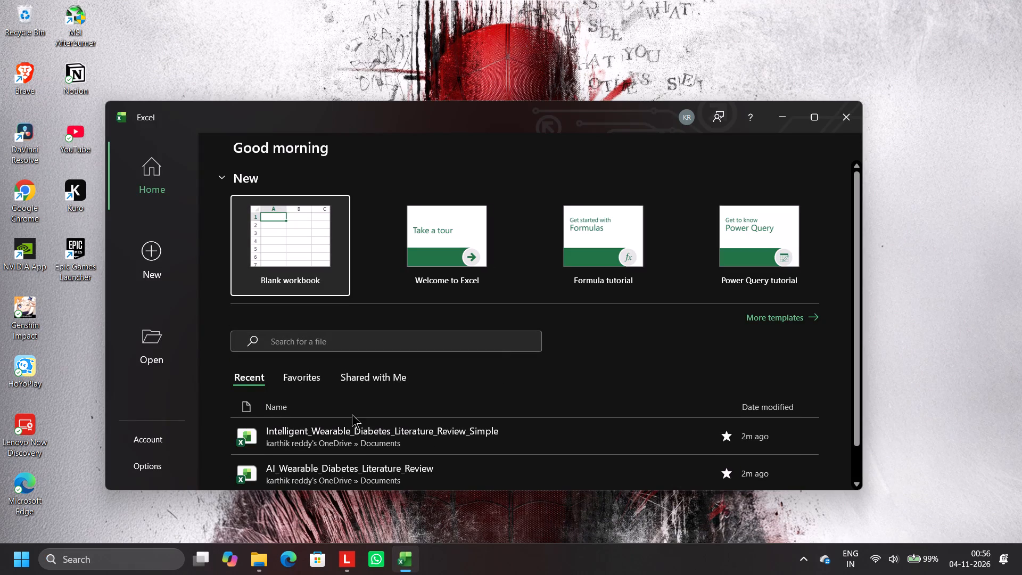
click(369, 437)
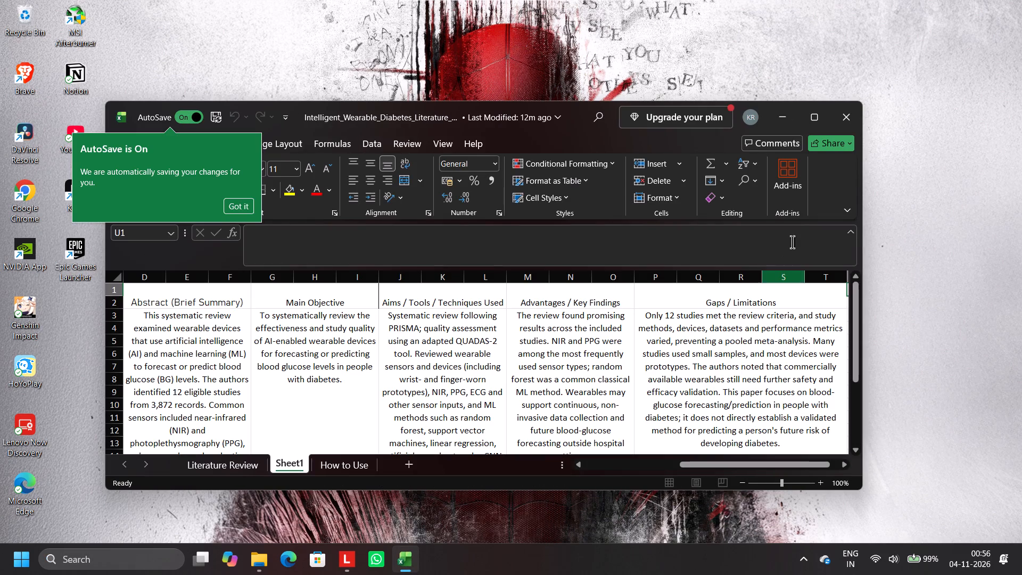
click(244, 204)
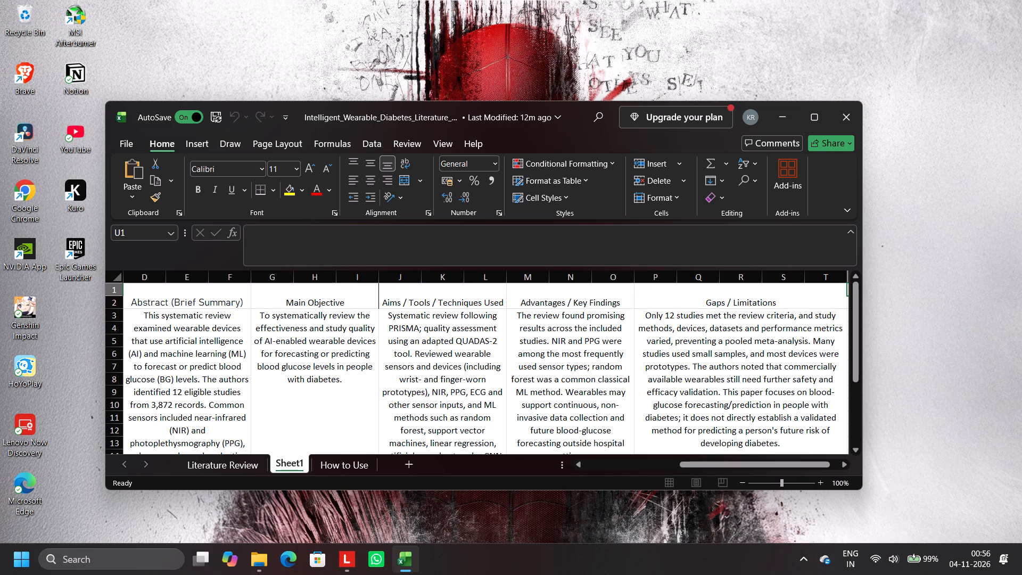
Examine the print settings and the print preview pages of Sheet1, and close the workbook.
scroll(342, 351, down, 2)
scroll(342, 351, up, 2)
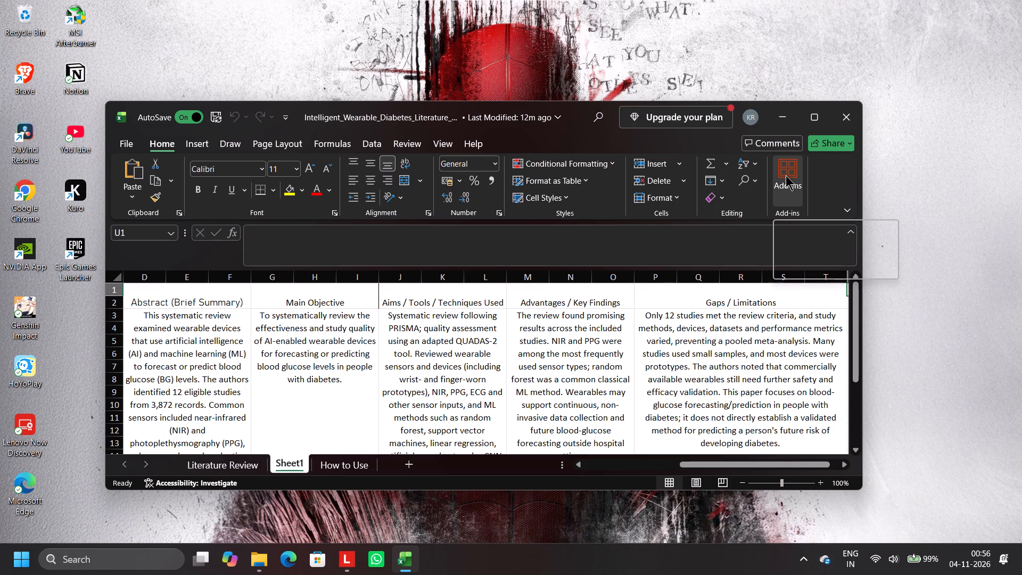
key(ctrl+p)
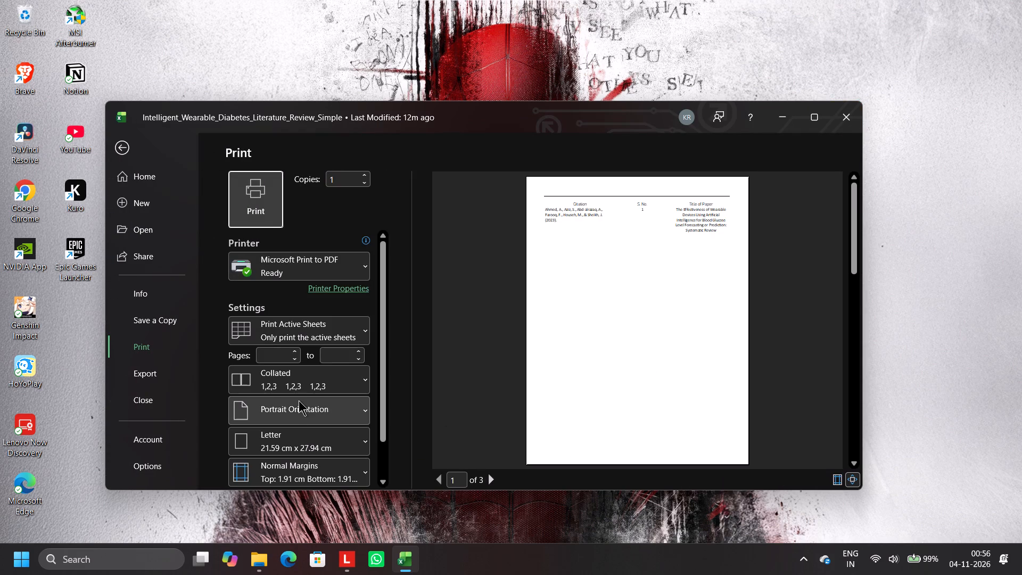
scroll(301, 398, down, 2)
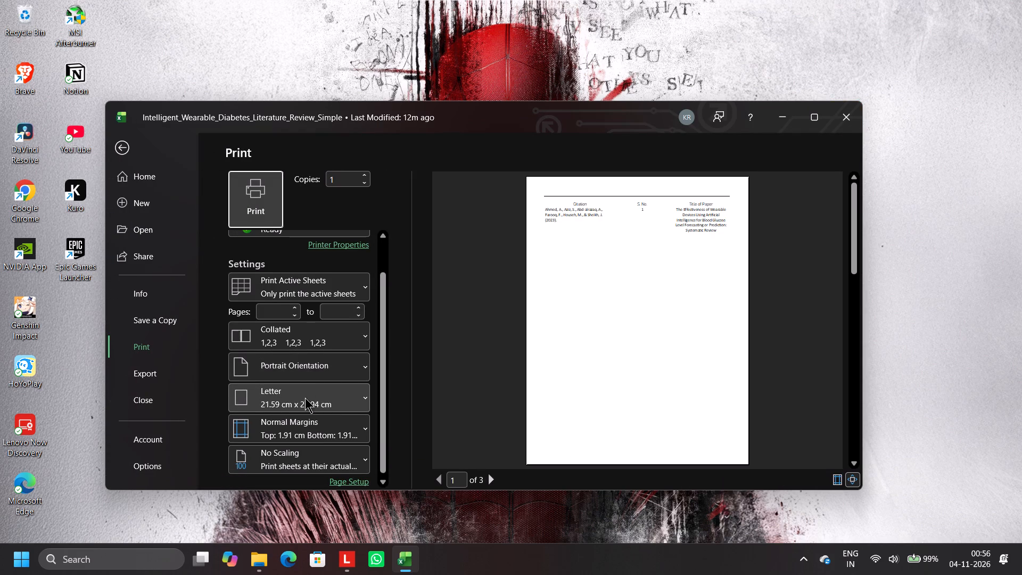
scroll(305, 398, down, 1)
scroll(307, 398, up, 4)
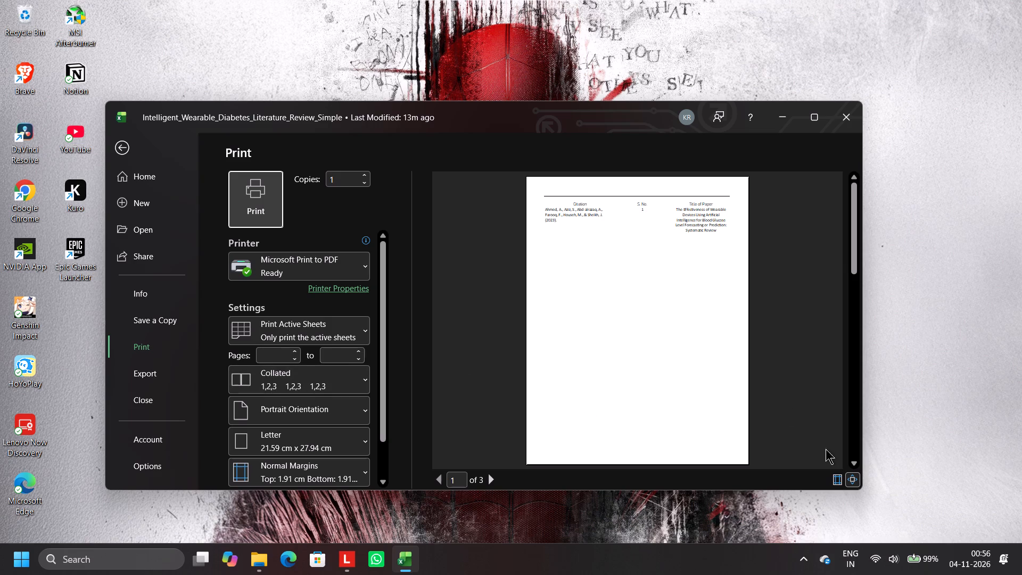
click(494, 486)
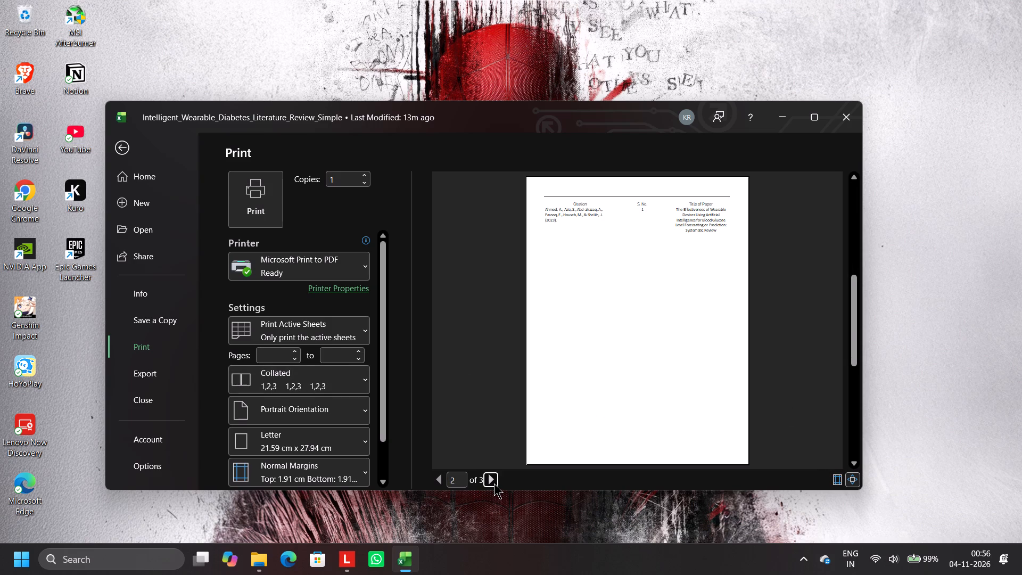
click(494, 483)
triple_click(441, 478)
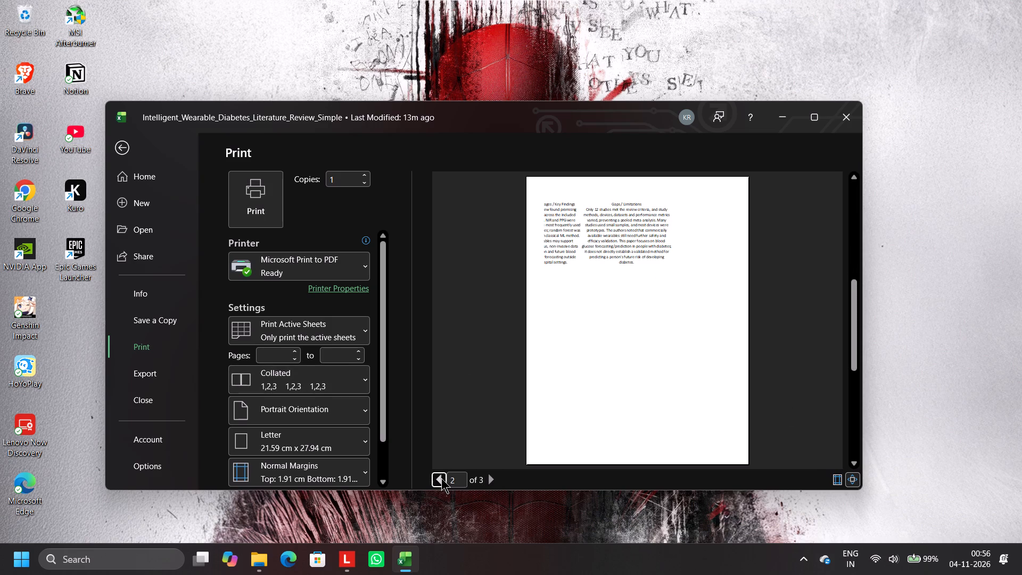
click(441, 478)
drag(442, 478, 448, 473)
click(853, 112)
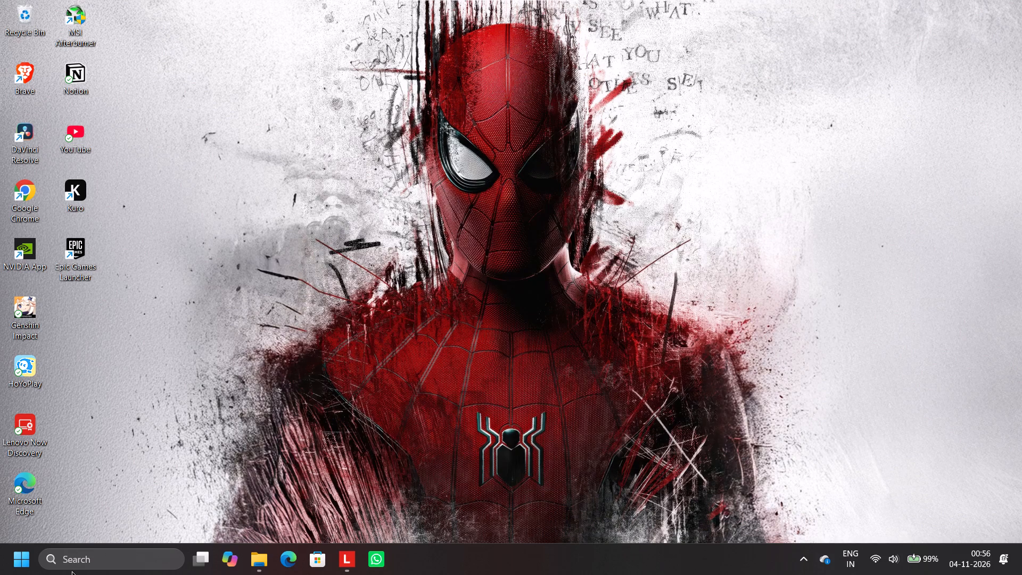
Launch Excel again from the recent searches.
click(75, 557)
click(68, 127)
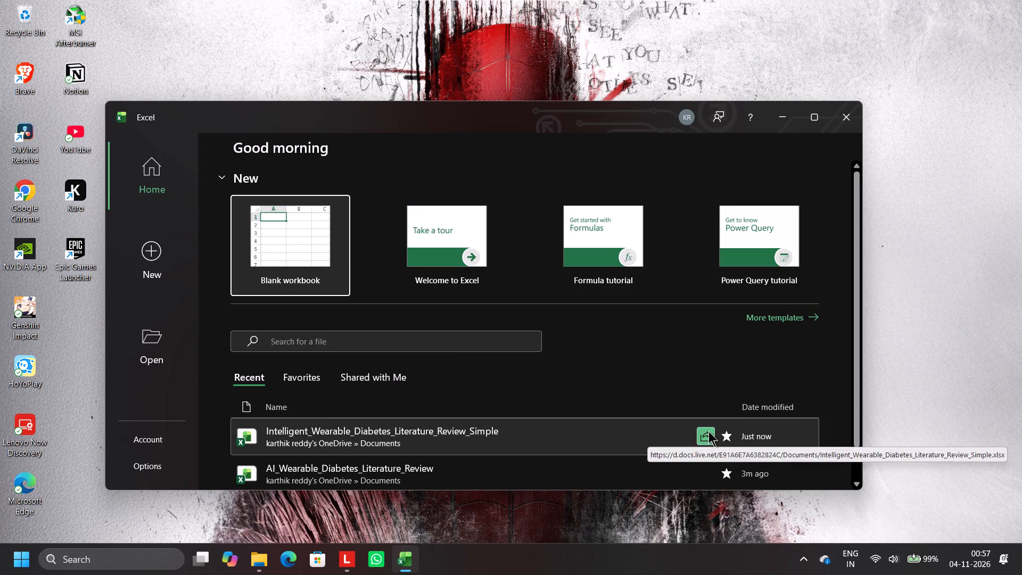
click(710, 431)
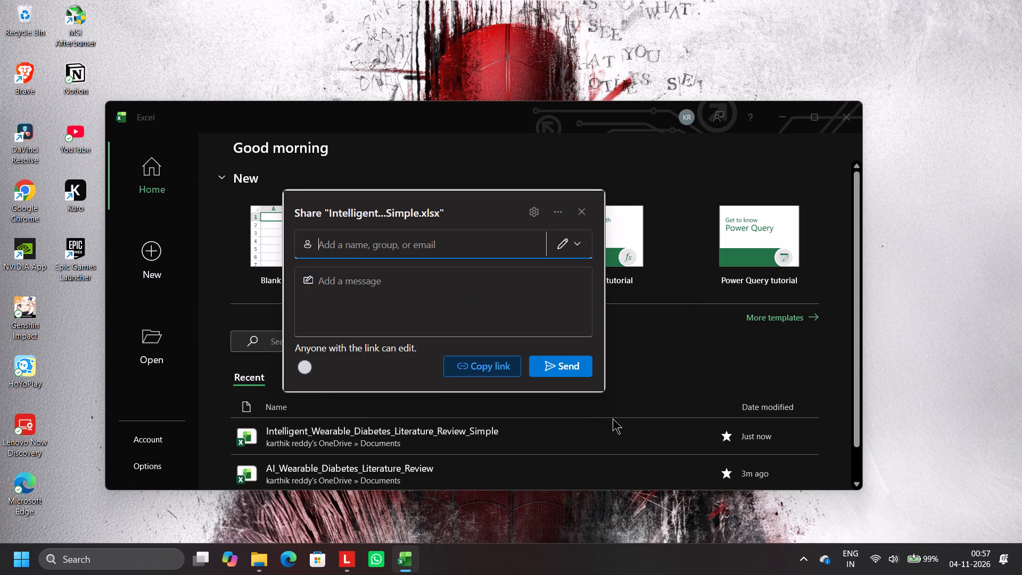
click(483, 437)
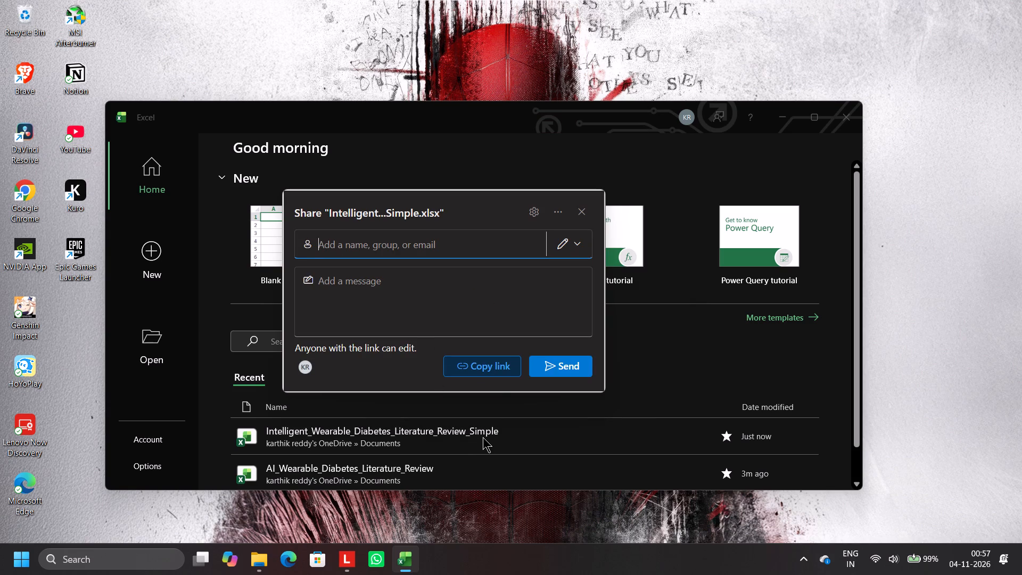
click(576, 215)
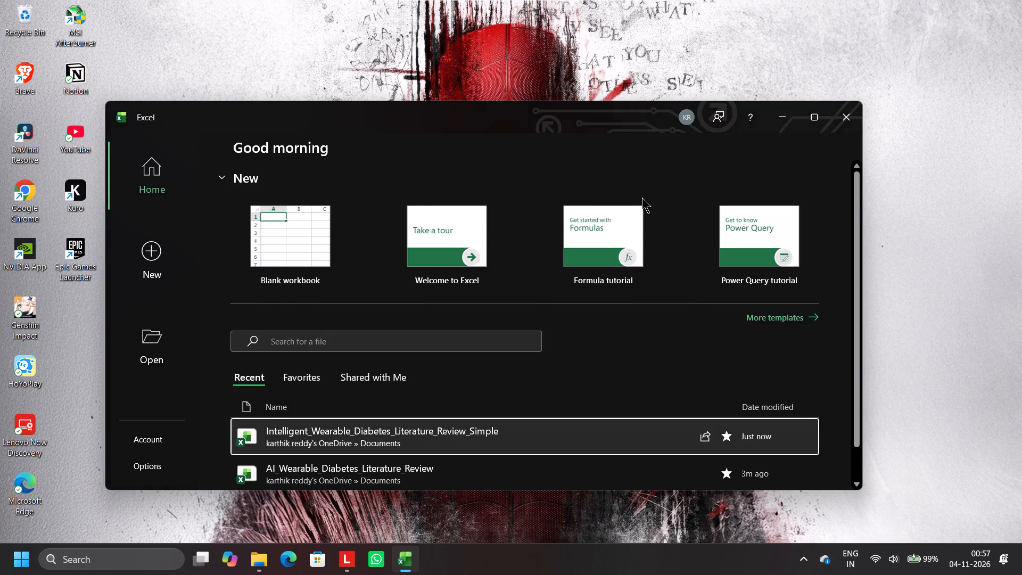
Maximize the Excel window, open the recent Intelligent_Wearable_Diabetes_Literature_Review_Simple workbook, and save it.
click(820, 124)
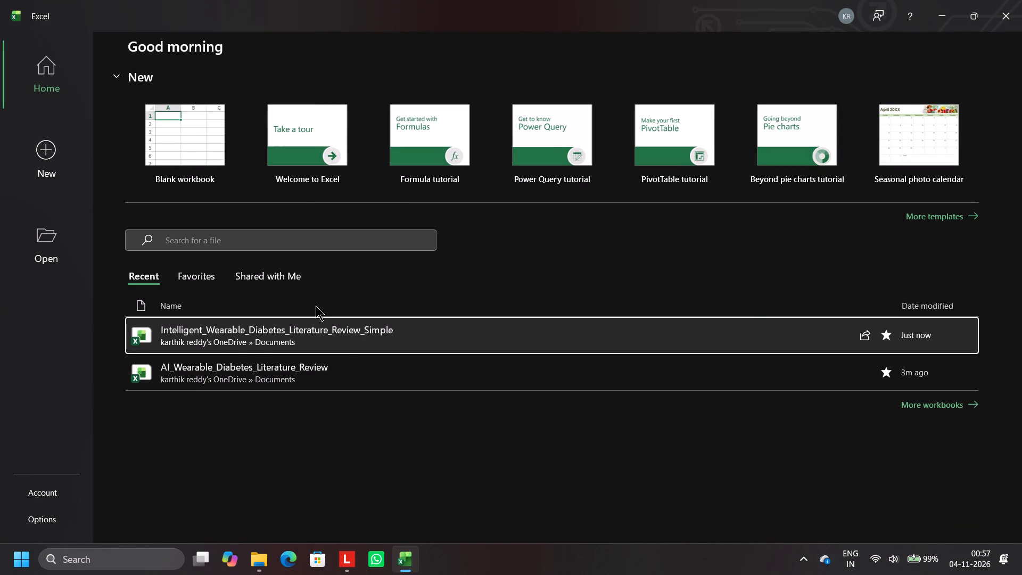
double_click(726, 339)
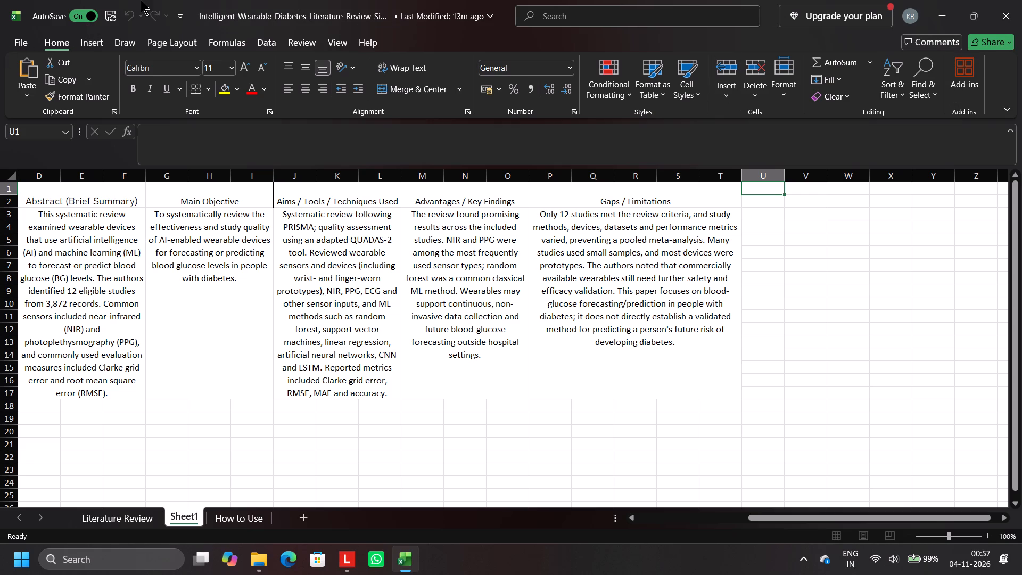
click(111, 23)
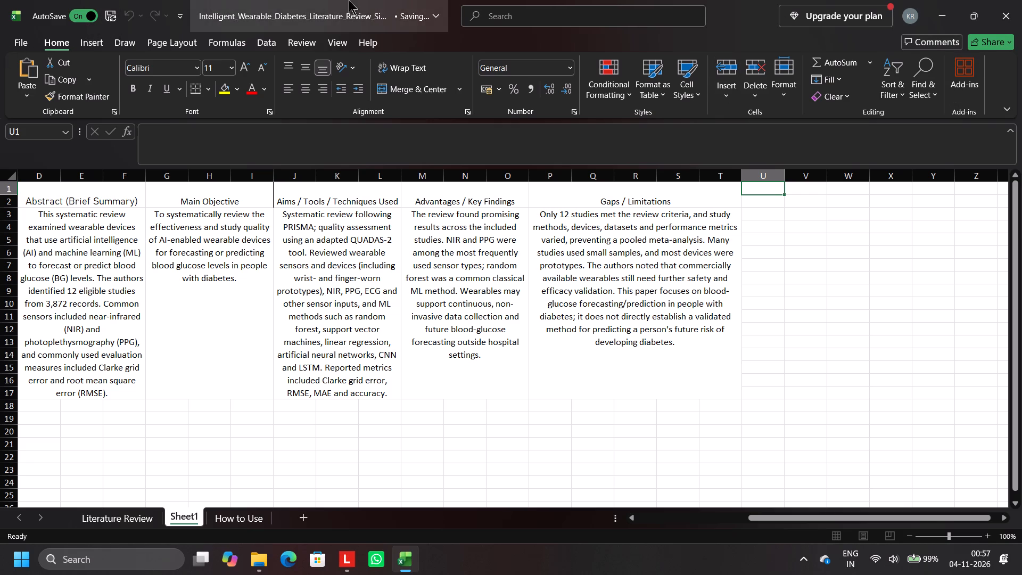
View the workbook's file name and storage location details.
click(400, 22)
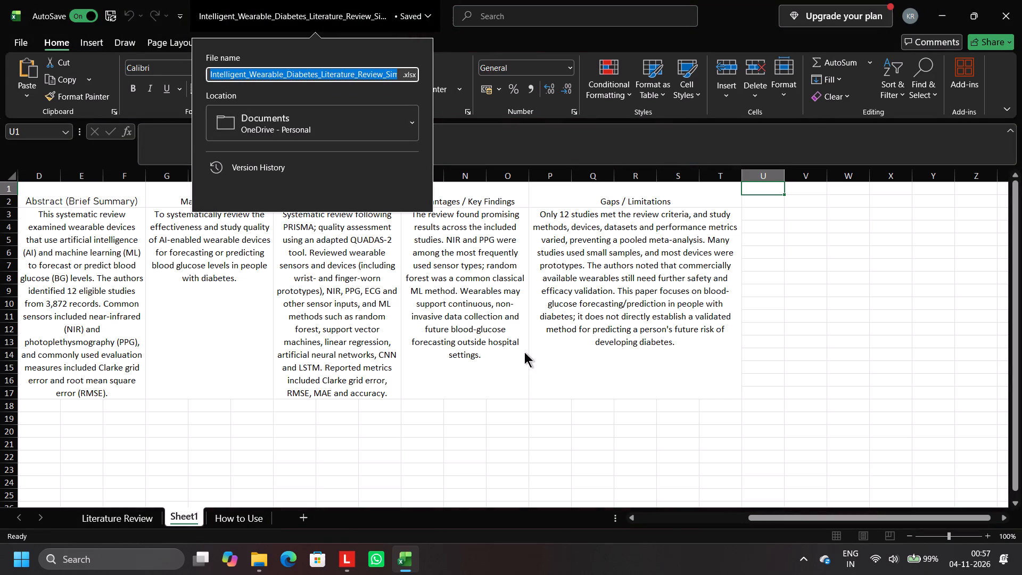
Open the OneDrive Documents folder from the Intelligent_Wearable_Diabetes_Literature_Review_Simple upload entry in the OneDrive sync activity.
click(815, 568)
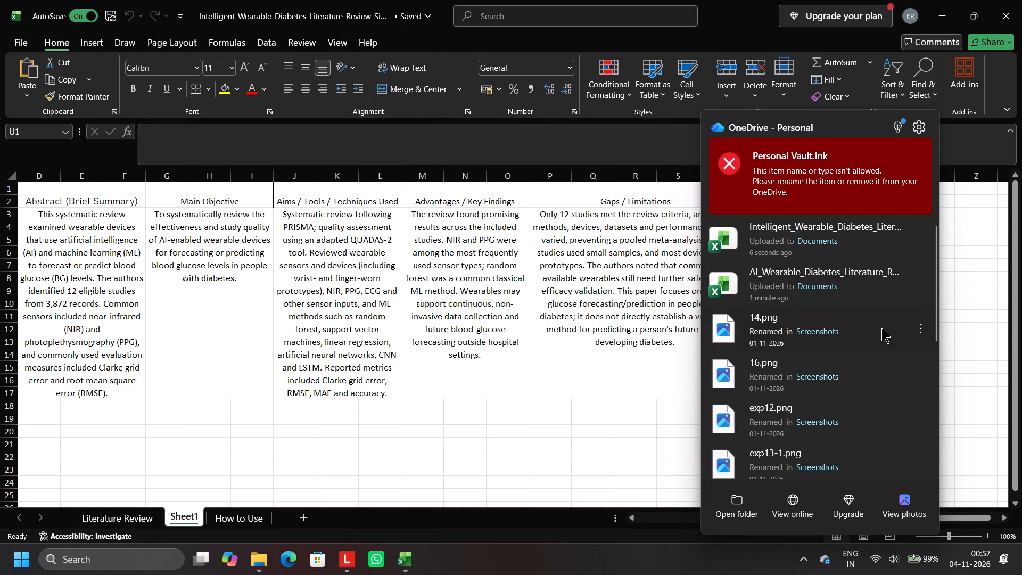
drag(831, 244, 838, 244)
click(840, 244)
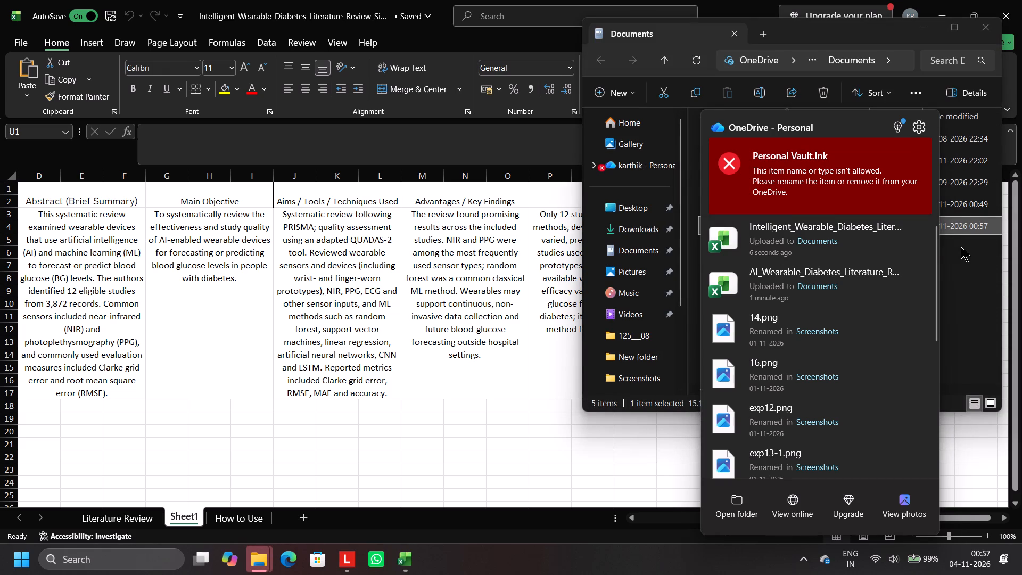
click(961, 249)
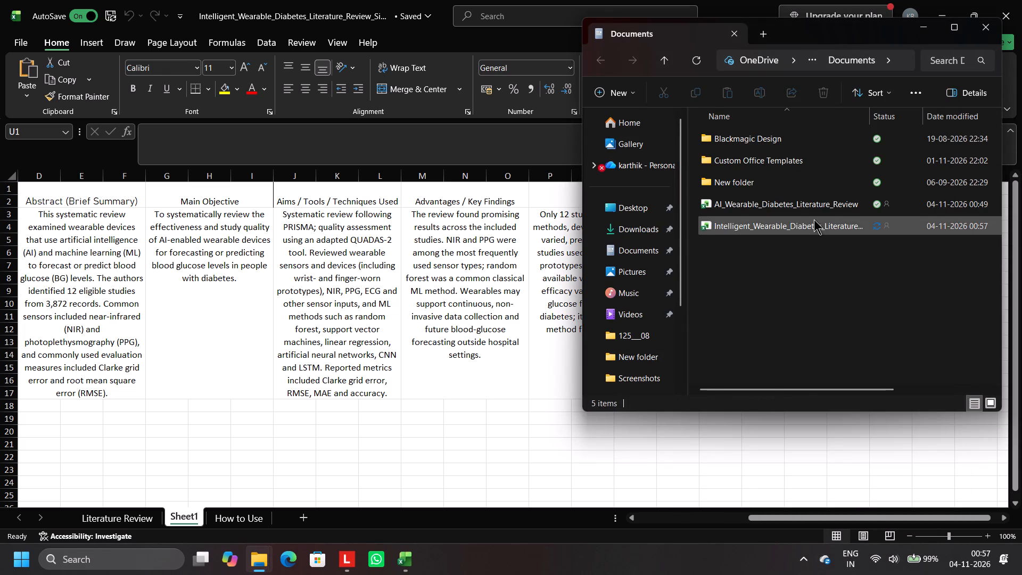
Open the link sharing window for AI_Wearable_Diabetes_Literature_Review from the OneDrive Documents folder.
click(703, 202)
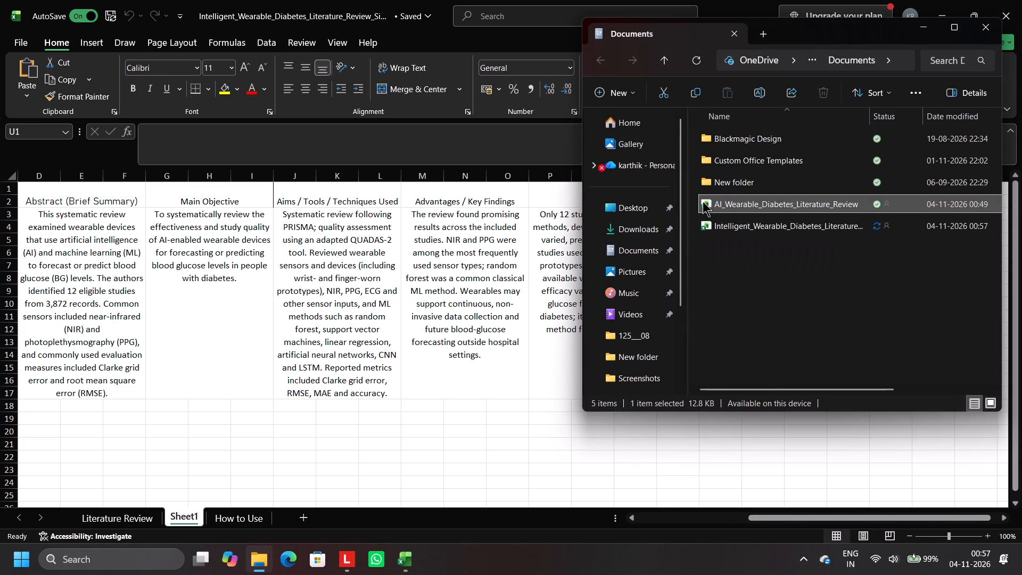
right_click(709, 200)
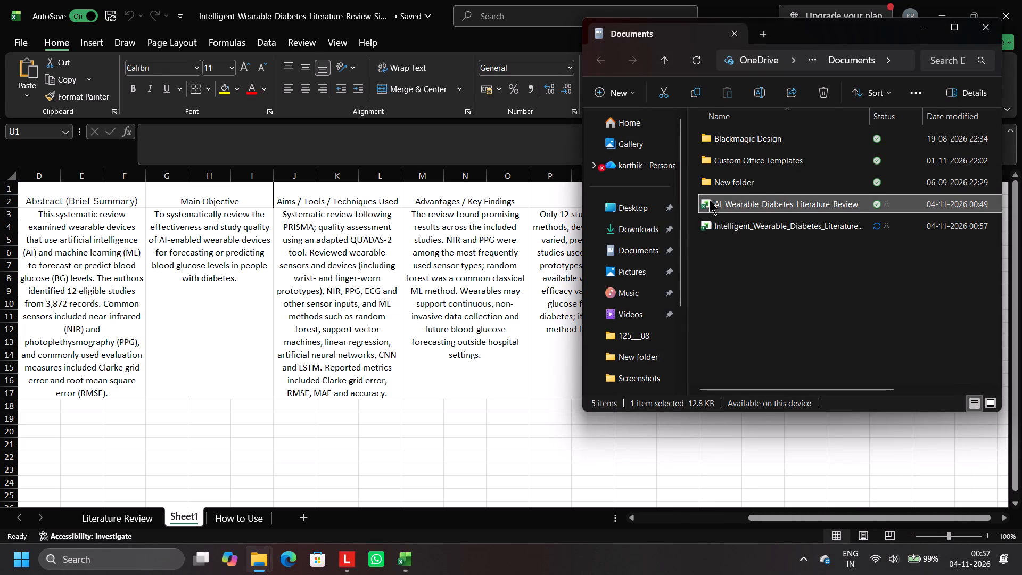
click(710, 202)
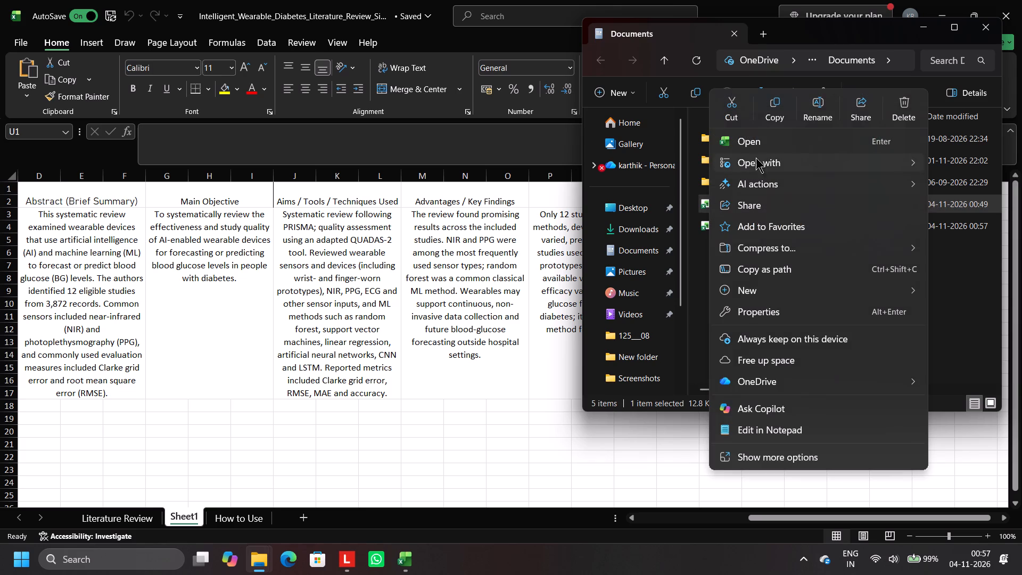
click(783, 204)
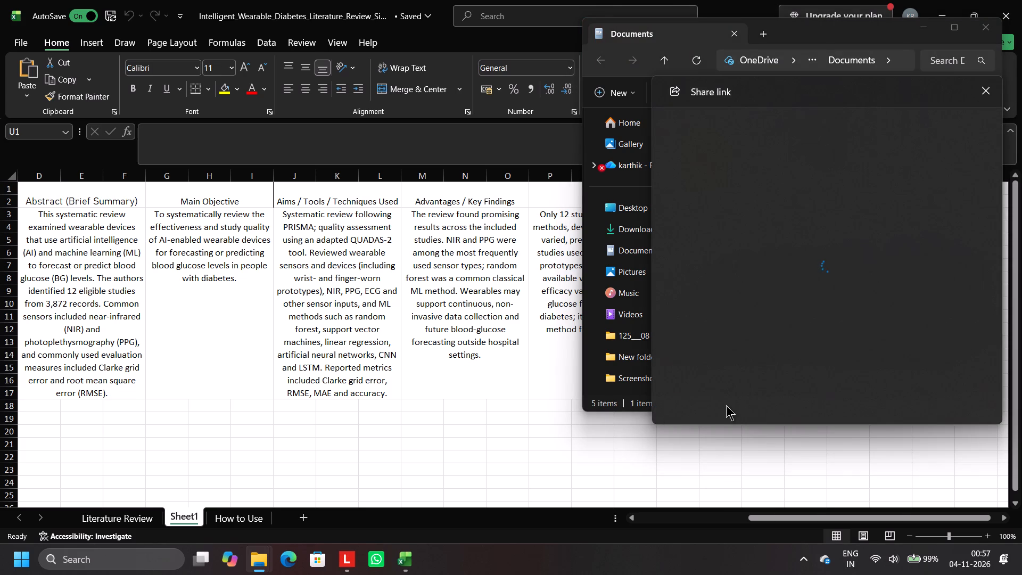